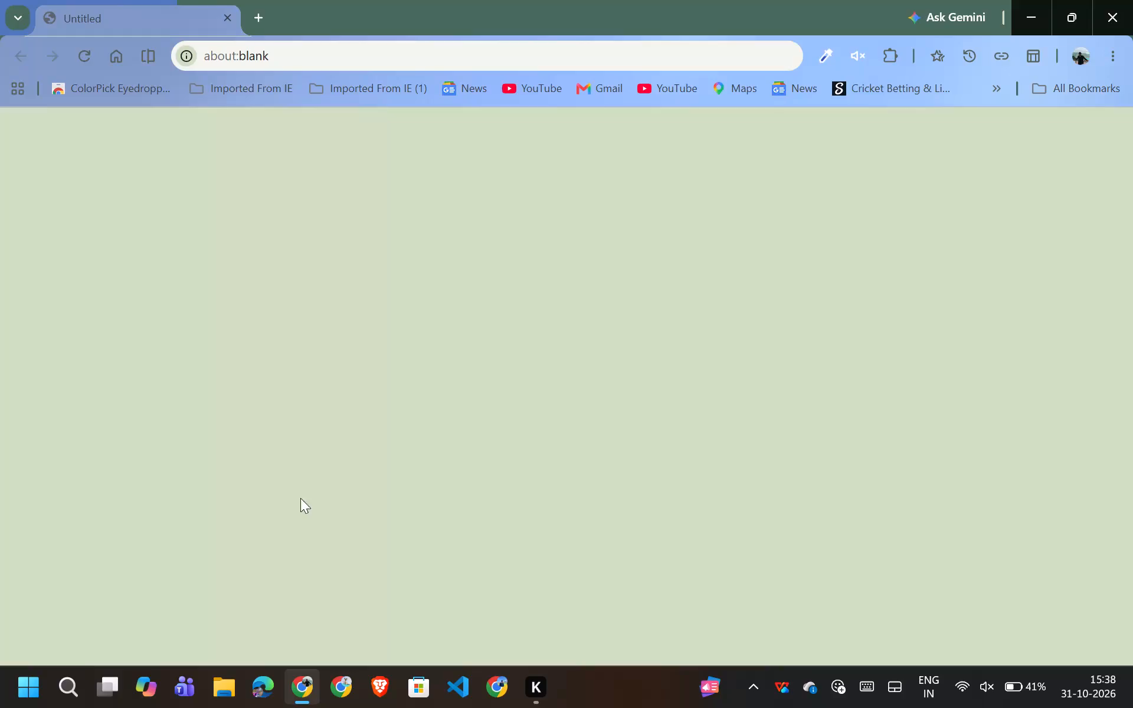
Open a new browser tab.
{"action": "left_click", "coordinate": [255, 17]}
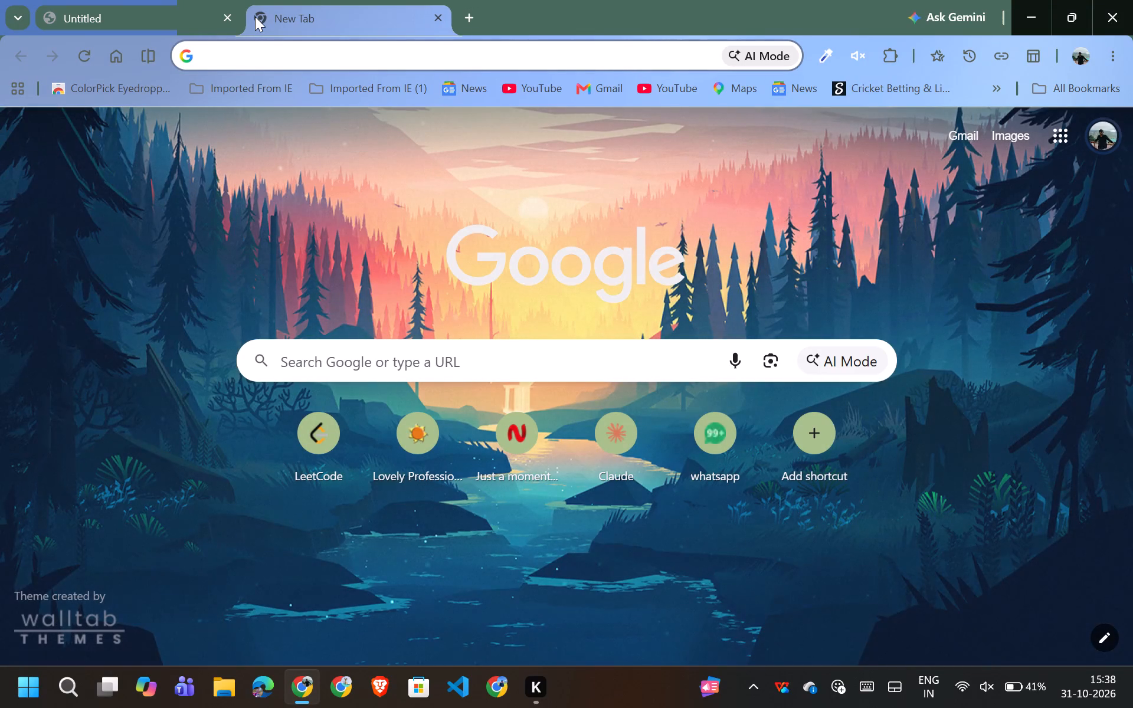
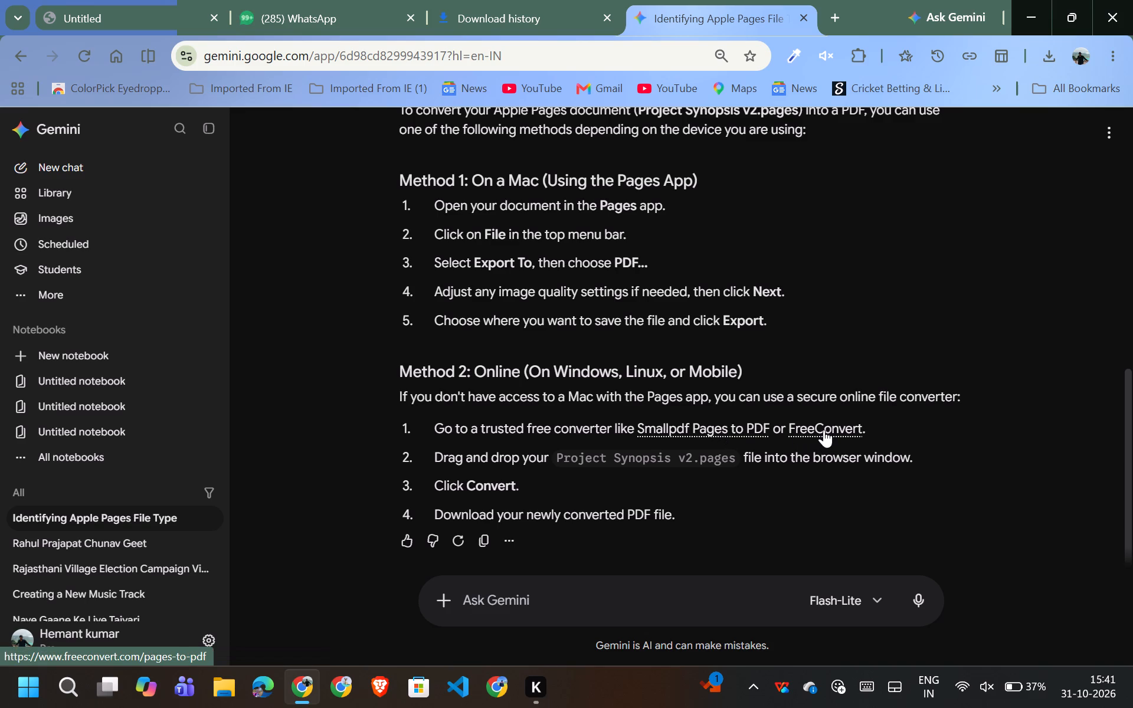
{"action": "left_click", "coordinate": [743, 432]}
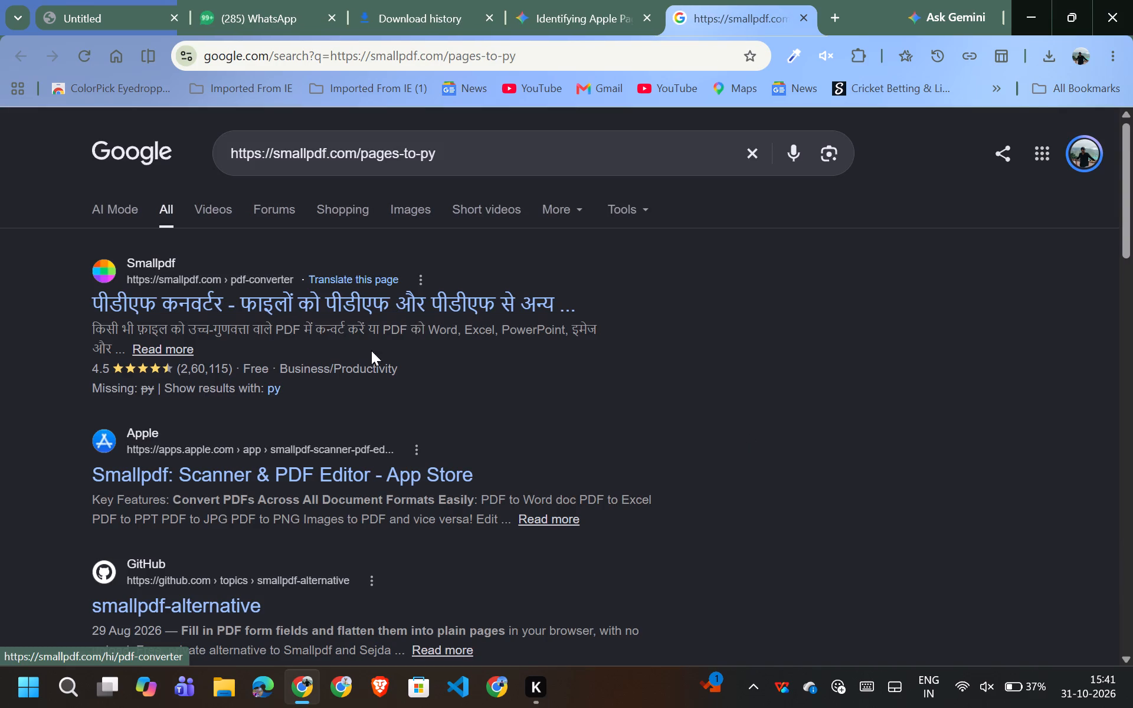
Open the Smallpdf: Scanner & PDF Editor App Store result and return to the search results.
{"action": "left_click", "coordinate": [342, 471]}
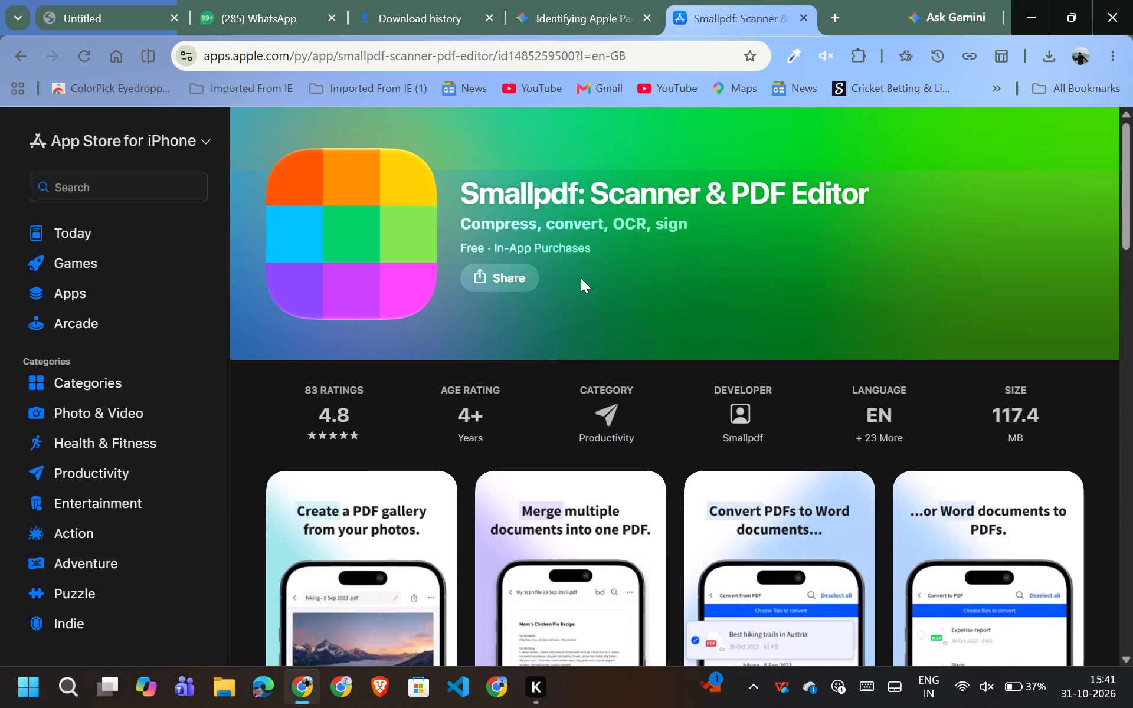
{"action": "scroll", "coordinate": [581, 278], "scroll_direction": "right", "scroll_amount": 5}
Look through the search results and open Smallpdf's PDF converter page.
{"action": "scroll", "coordinate": [581, 278], "scroll_direction": "down", "scroll_amount": 1}
{"action": "scroll", "coordinate": [343, 300], "scroll_direction": "down", "scroll_amount": 1}
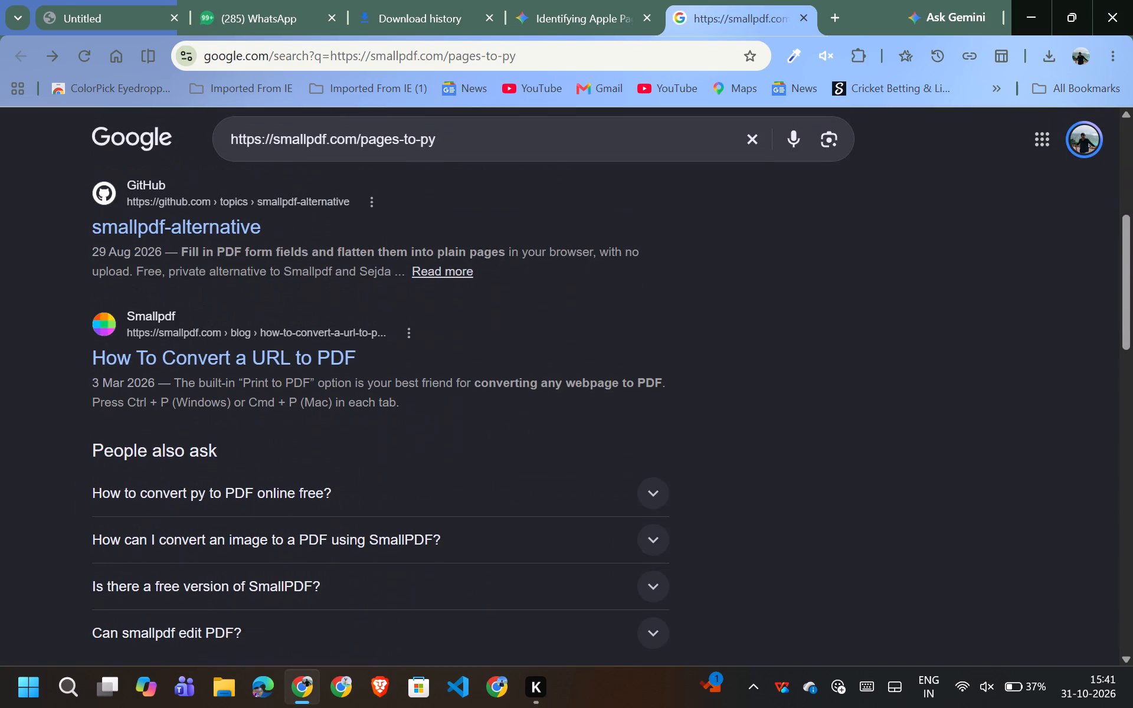
{"action": "scroll", "coordinate": [343, 300], "scroll_direction": "down", "scroll_amount": 3}
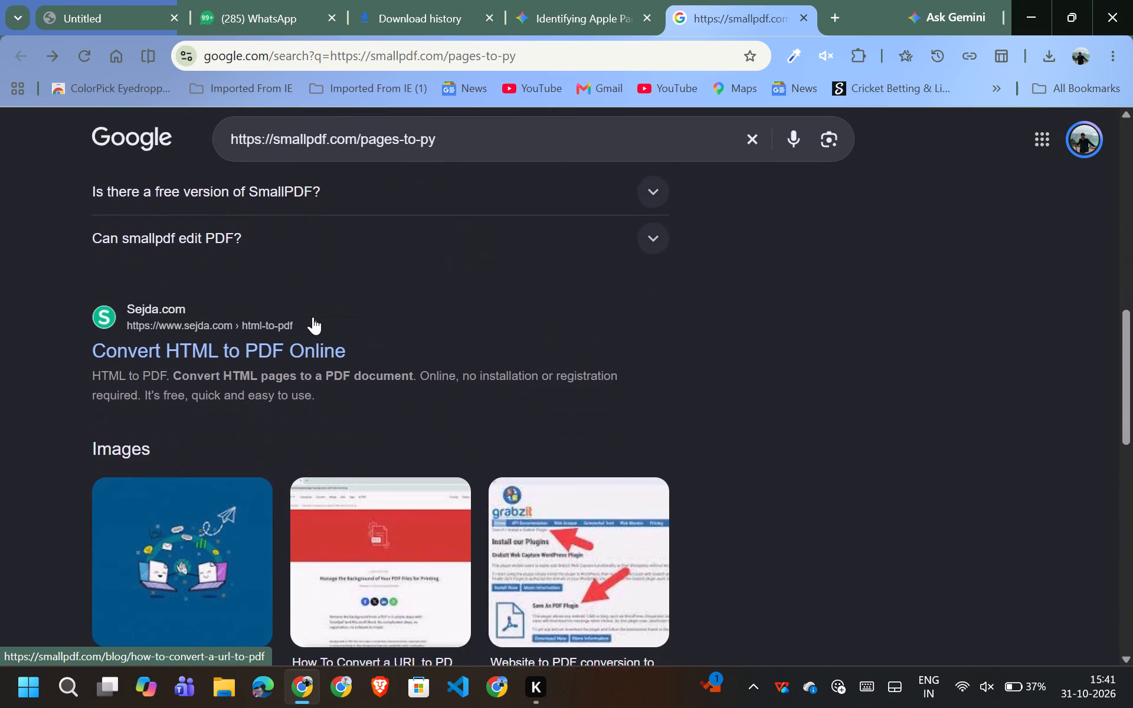
{"action": "scroll", "coordinate": [313, 317], "scroll_direction": "down", "scroll_amount": 1}
{"action": "scroll", "coordinate": [313, 317], "scroll_direction": "up", "scroll_amount": 8}
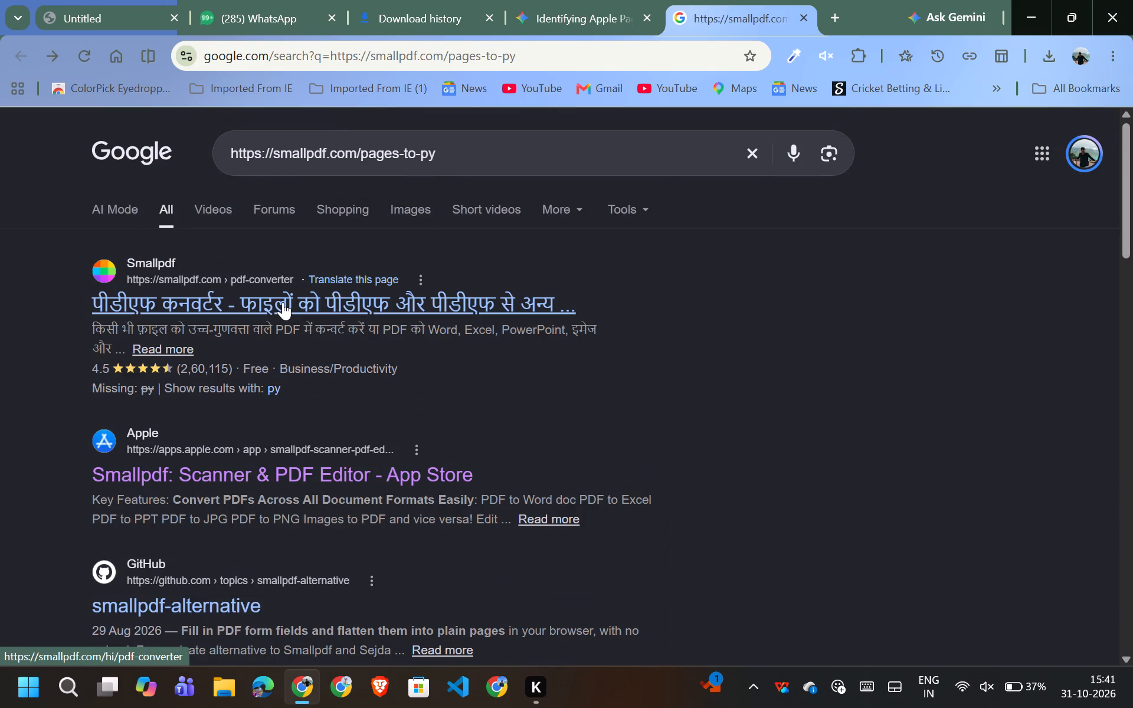
{"action": "left_click", "coordinate": [283, 302]}
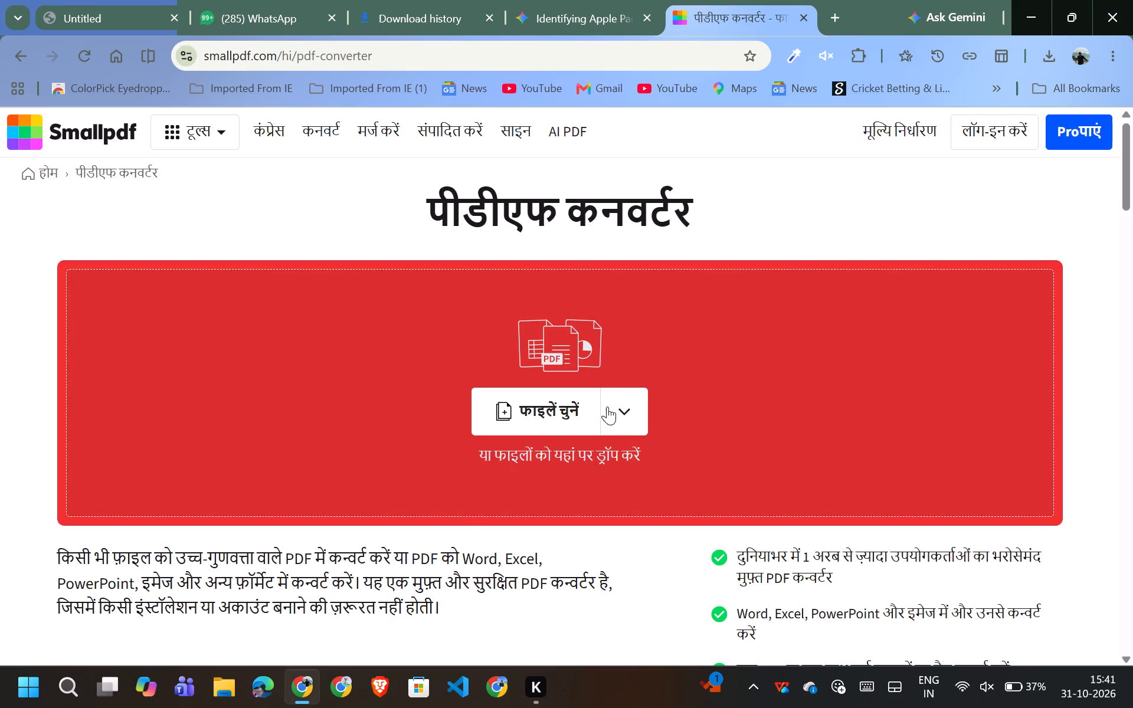
Upload Project Synopsis v2.pages from the device to the Smallpdf converter to convert it to PDF.
{"action": "left_click", "coordinate": [603, 402]}
{"action": "left_click", "coordinate": [539, 455]}
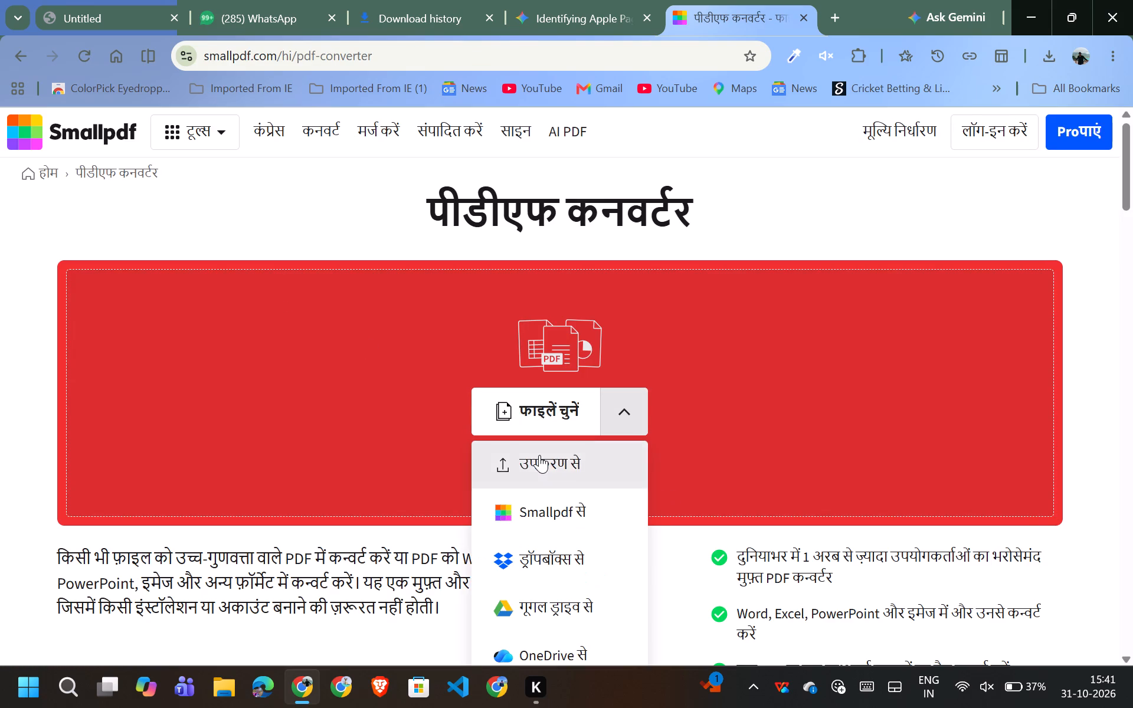
{"action": "left_click", "coordinate": [221, 180]}
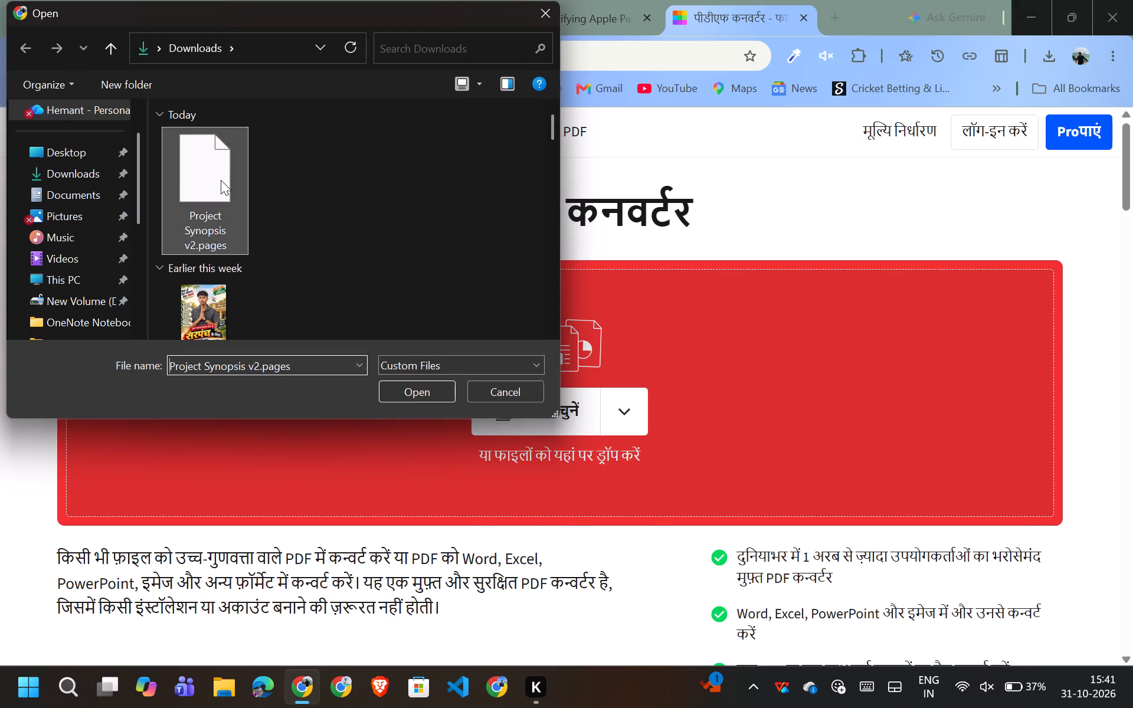
{"action": "left_click", "coordinate": [407, 389]}
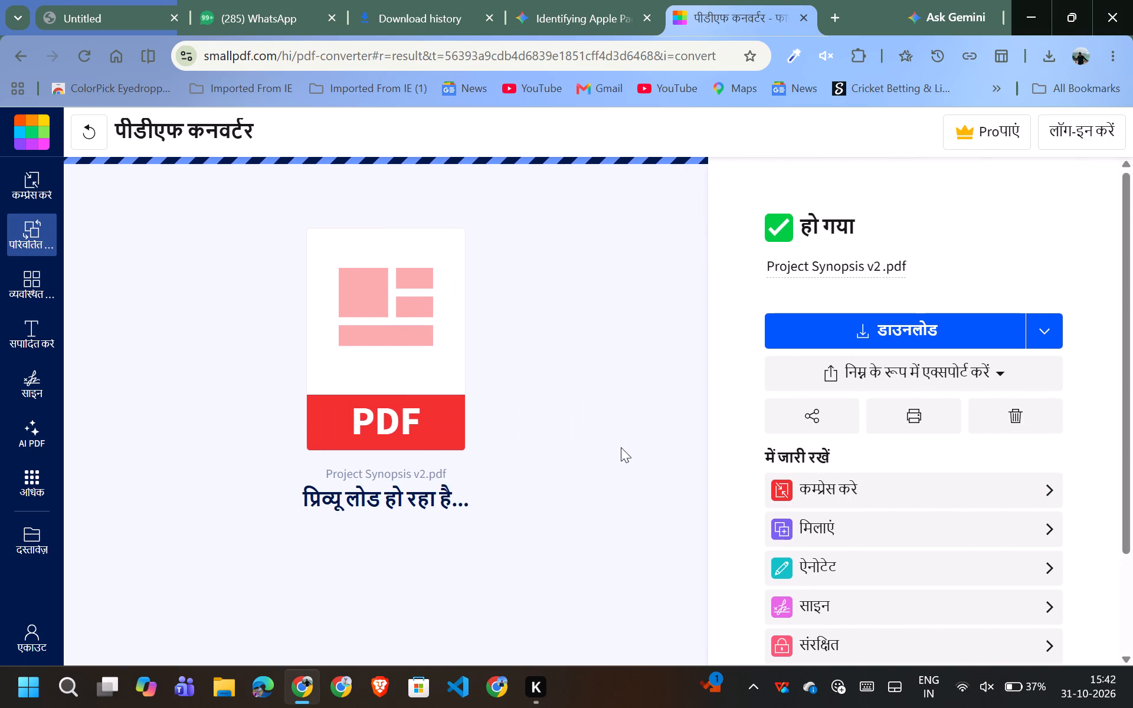
Download the converted Project Synopsis v2.pdf and open the downloaded file.
{"action": "left_click", "coordinate": [889, 327]}
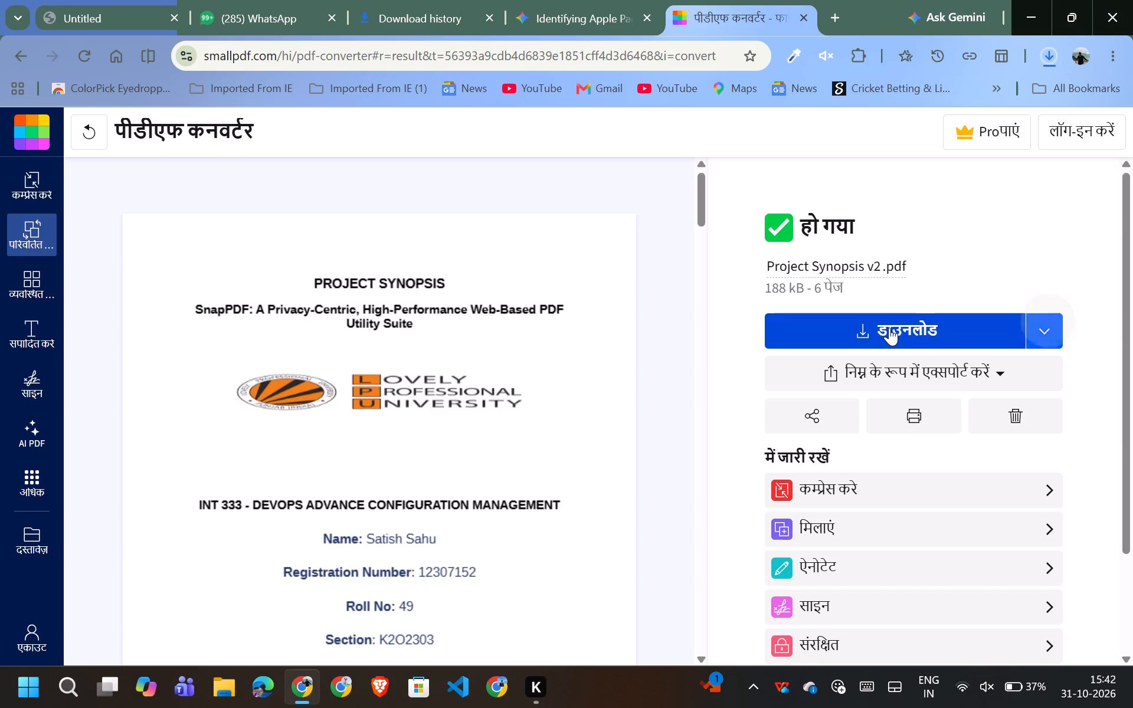
{"action": "left_click", "coordinate": [922, 100]}
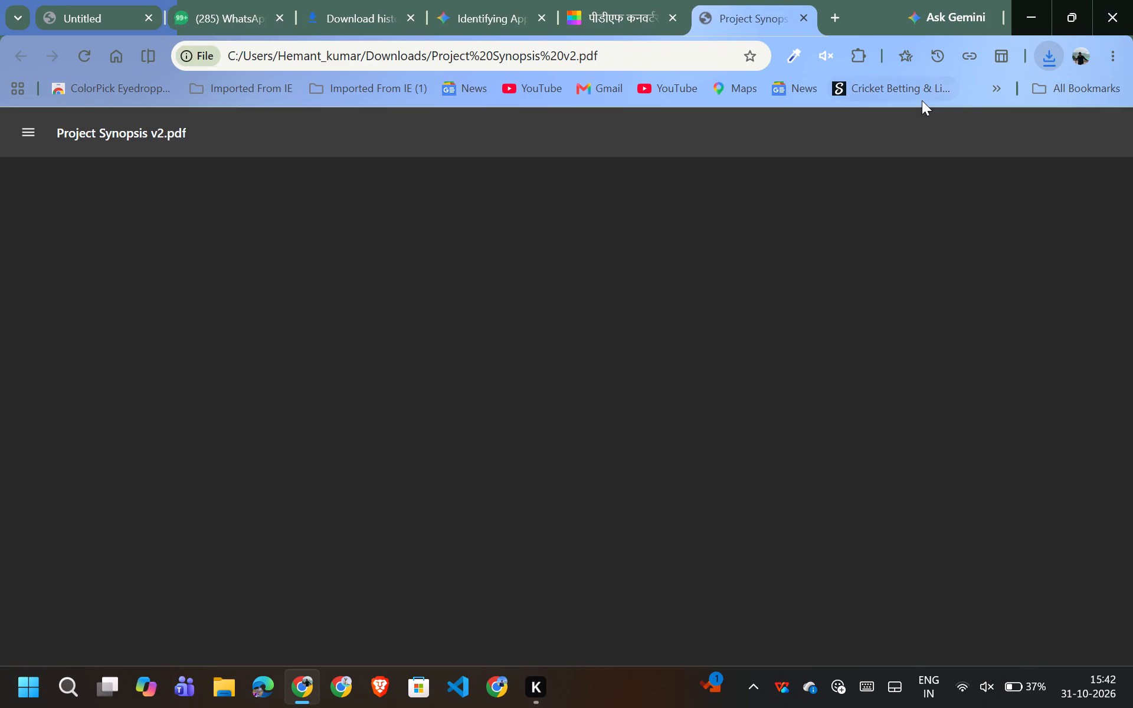
Review all pages of the converted Project Synopsis PDF, checking its text and tables, and return to the cover page.
{"action": "scroll", "coordinate": [658, 300], "scroll_direction": "down", "scroll_amount": 1}
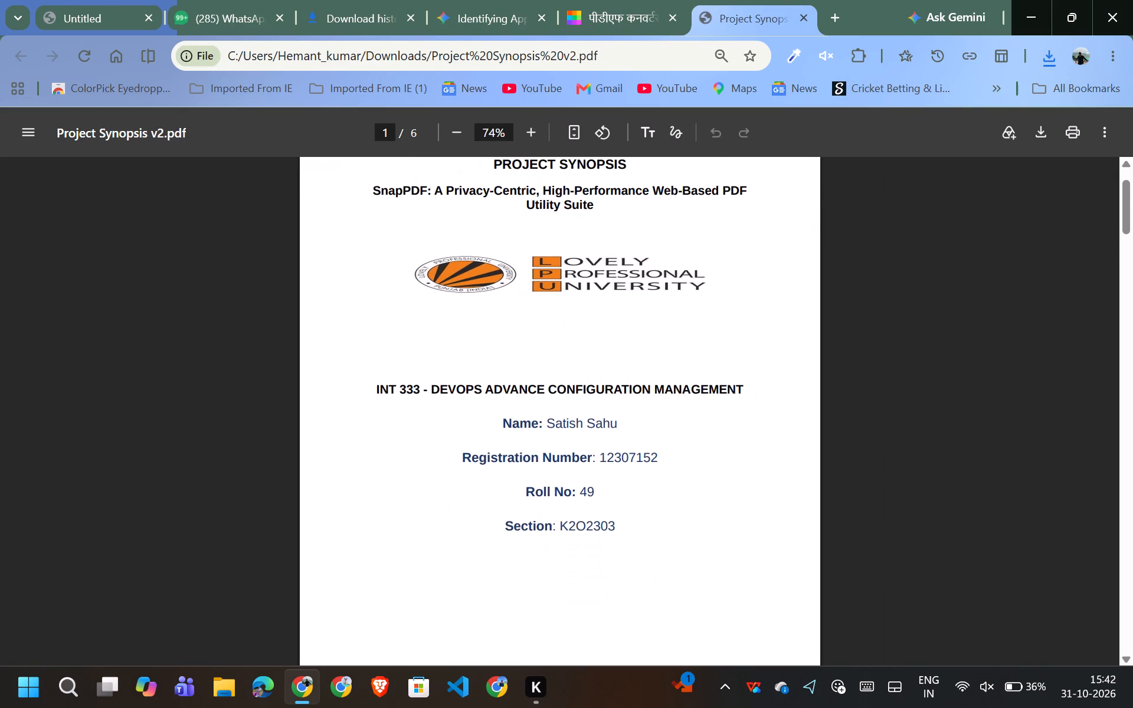
{"action": "scroll", "coordinate": [658, 300], "scroll_direction": "down", "scroll_amount": 5}
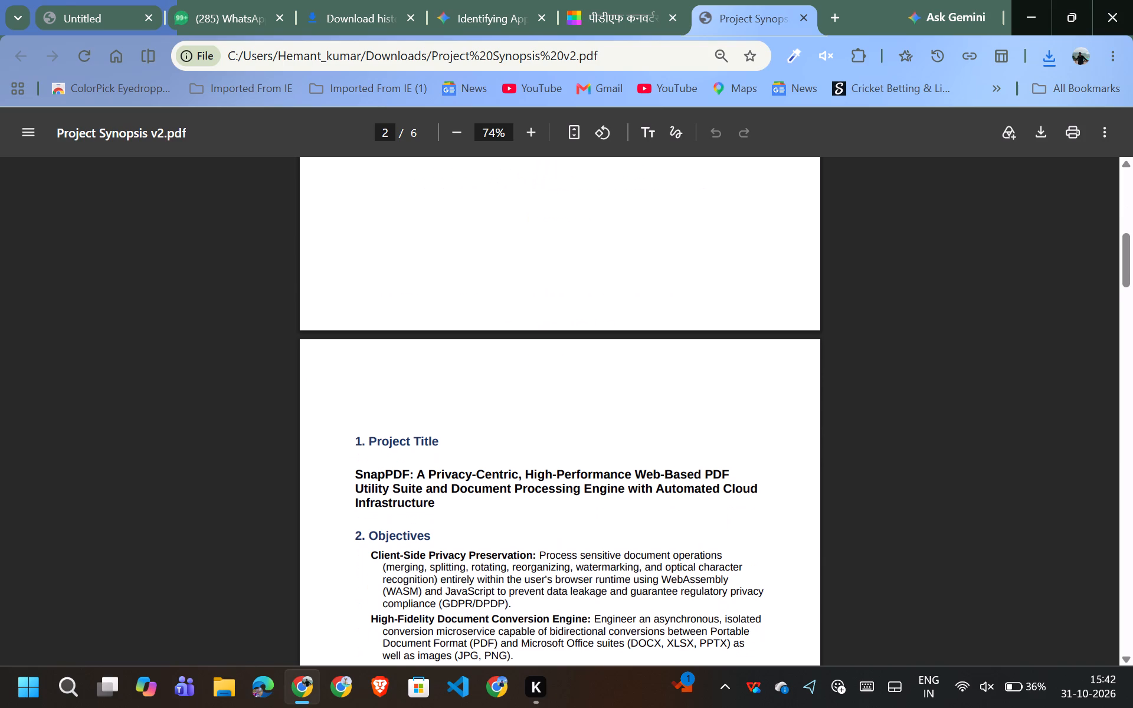
{"action": "scroll", "coordinate": [658, 300], "scroll_direction": "down", "scroll_amount": 1}
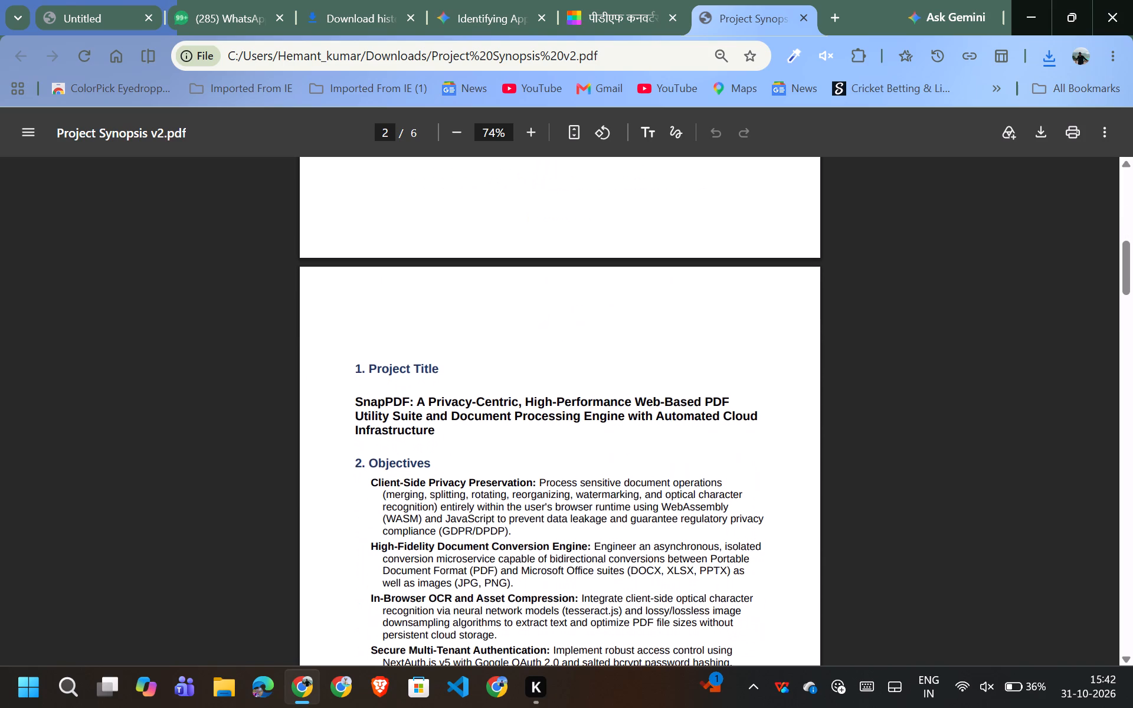
{"action": "scroll", "coordinate": [658, 300], "scroll_direction": "down", "scroll_amount": 10}
{"action": "scroll", "coordinate": [658, 300], "scroll_direction": "up", "scroll_amount": 2}
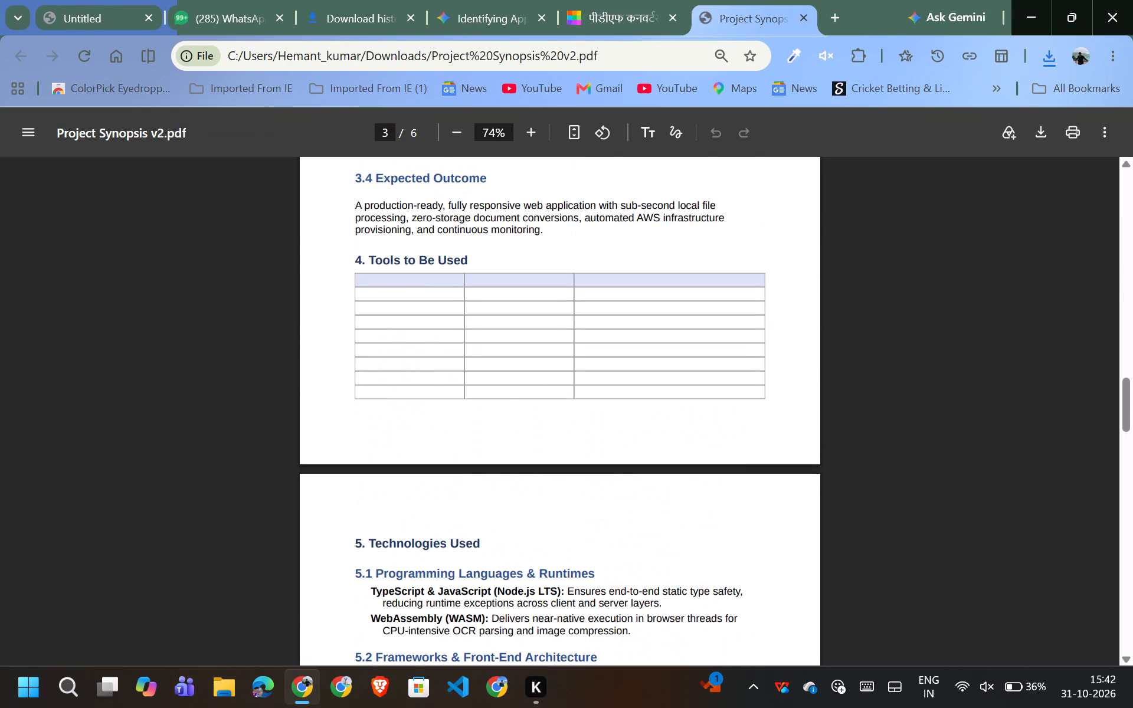
{"action": "scroll", "coordinate": [658, 300], "scroll_direction": "down", "scroll_amount": 11}
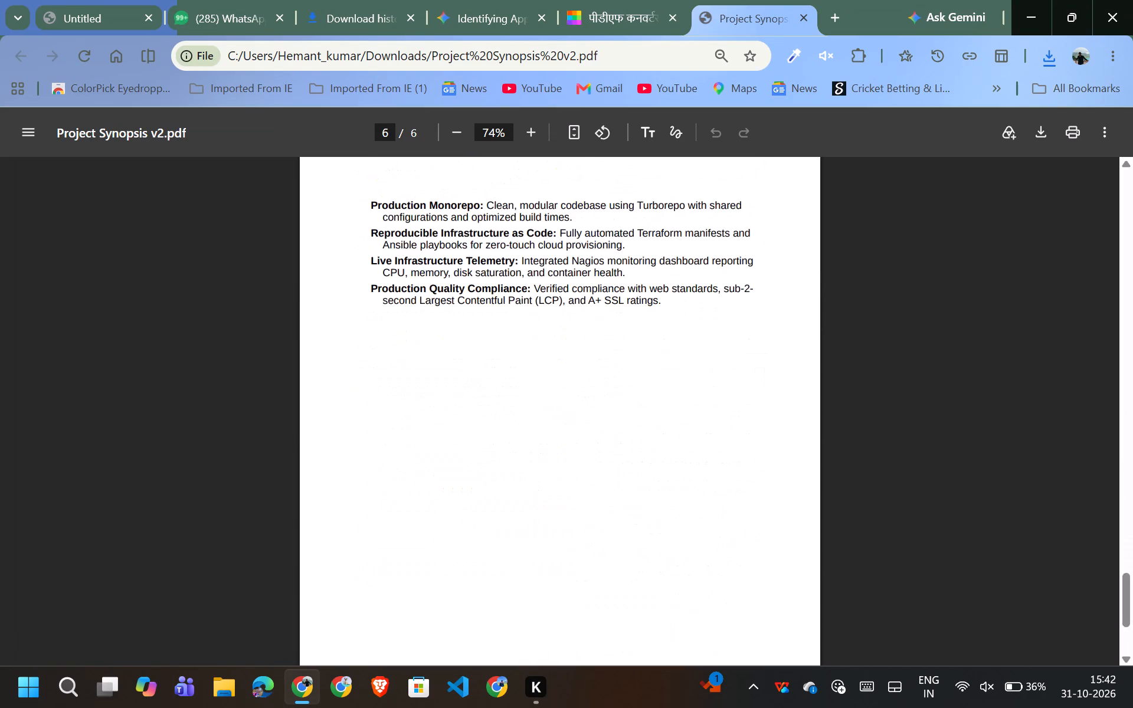
{"action": "scroll", "coordinate": [658, 300], "scroll_direction": "down", "scroll_amount": 11}
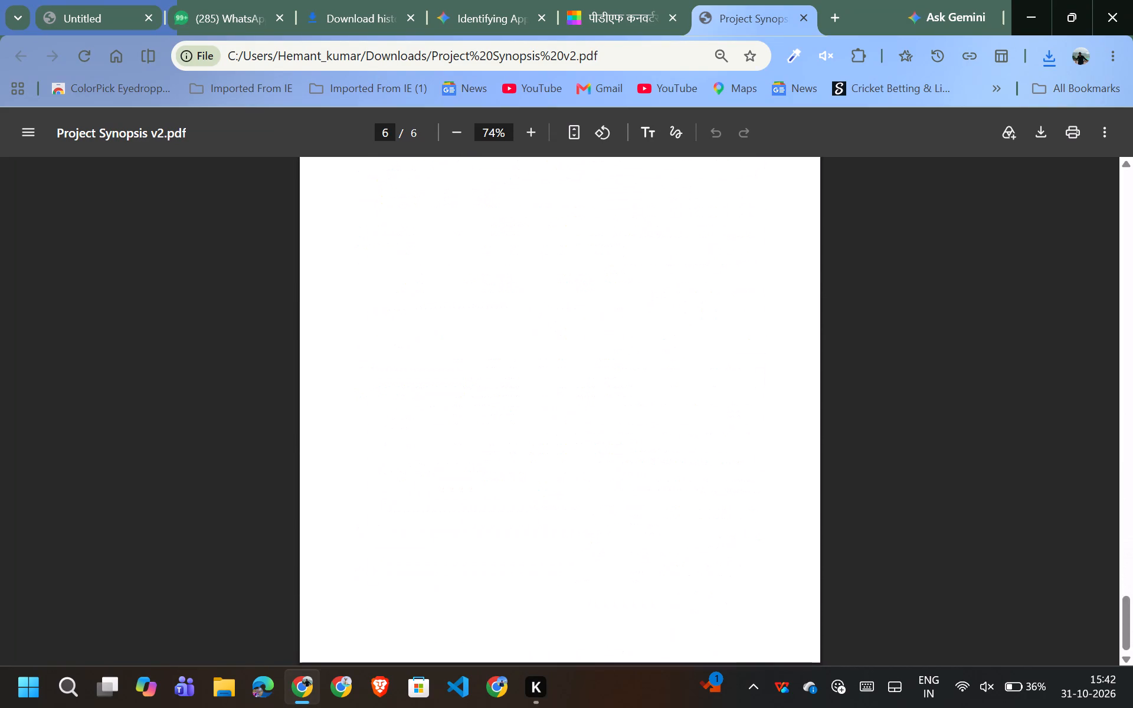
{"action": "scroll", "coordinate": [658, 300], "scroll_direction": "up", "scroll_amount": 3}
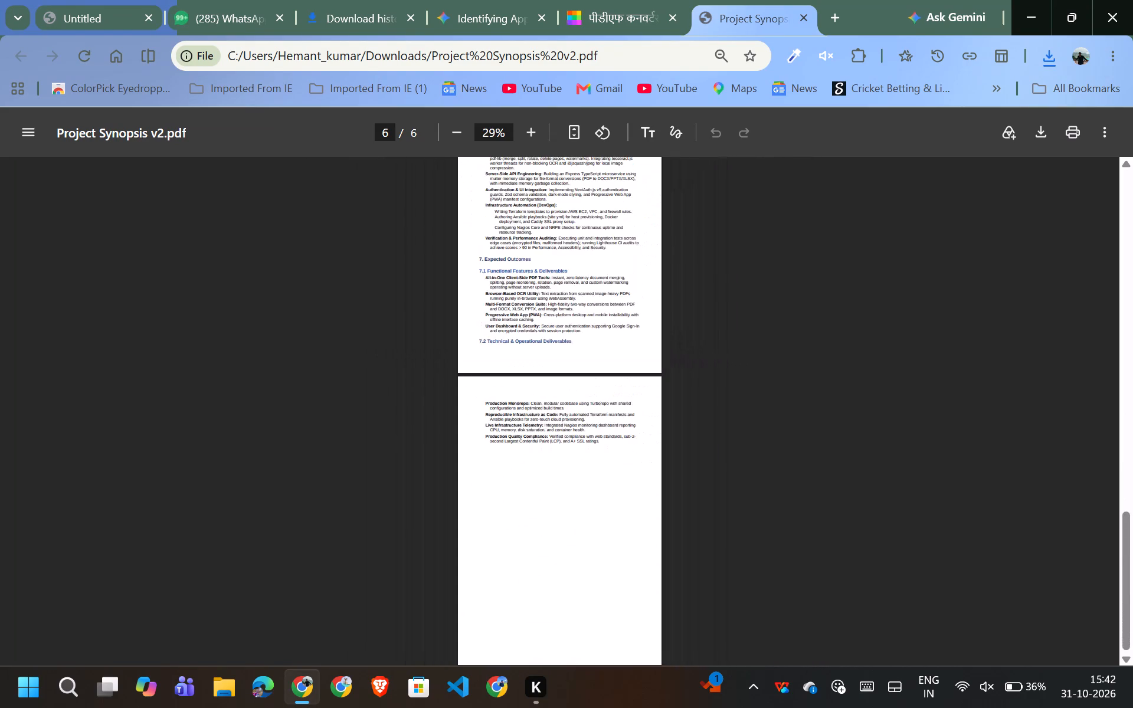
{"action": "scroll", "coordinate": [658, 300], "scroll_direction": "up", "scroll_amount": 4}
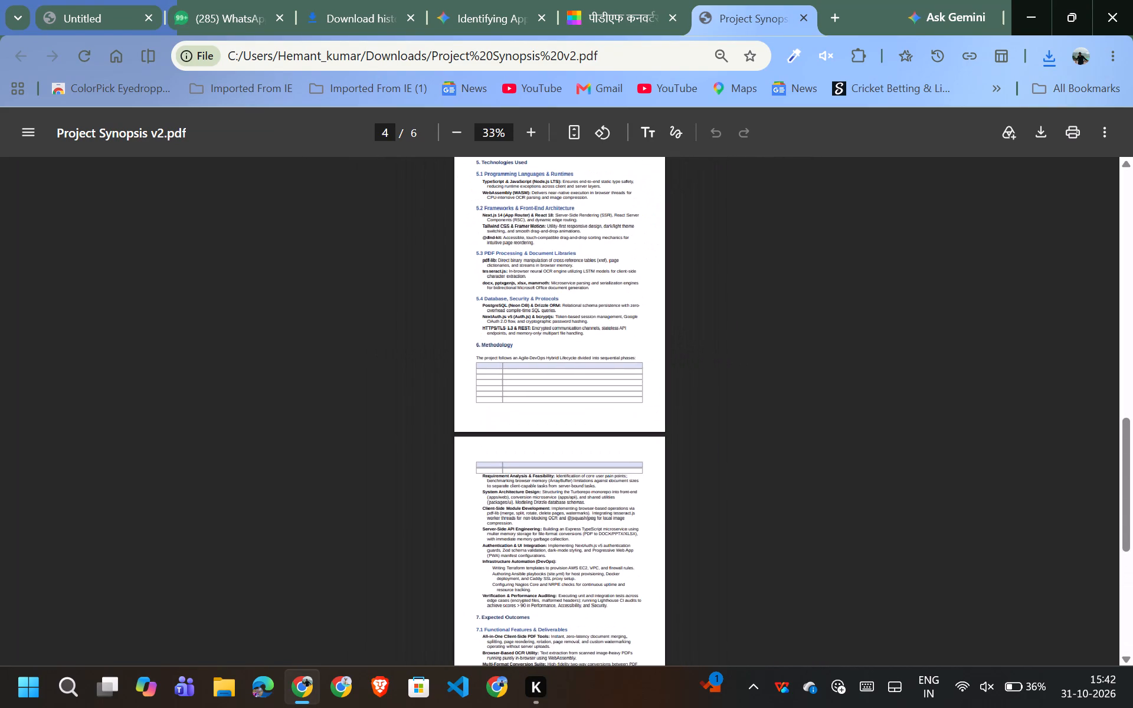
{"action": "scroll", "coordinate": [658, 300], "scroll_direction": "up", "scroll_amount": 2}
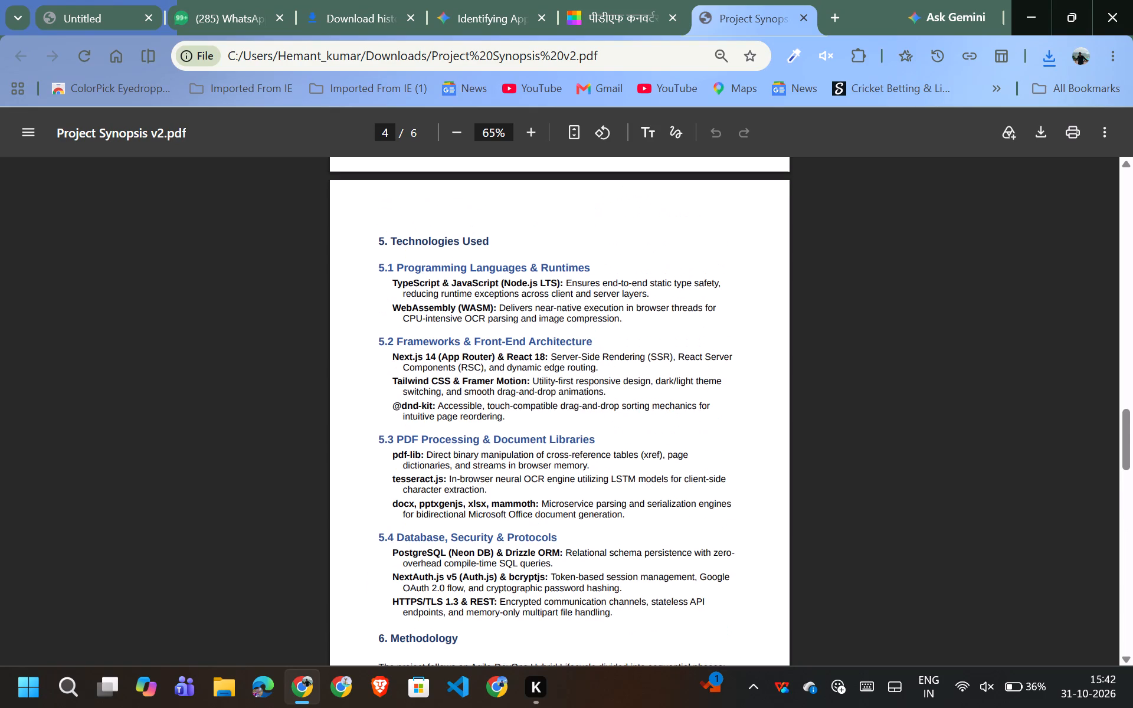
{"action": "scroll", "coordinate": [658, 300], "scroll_direction": "up", "scroll_amount": 5}
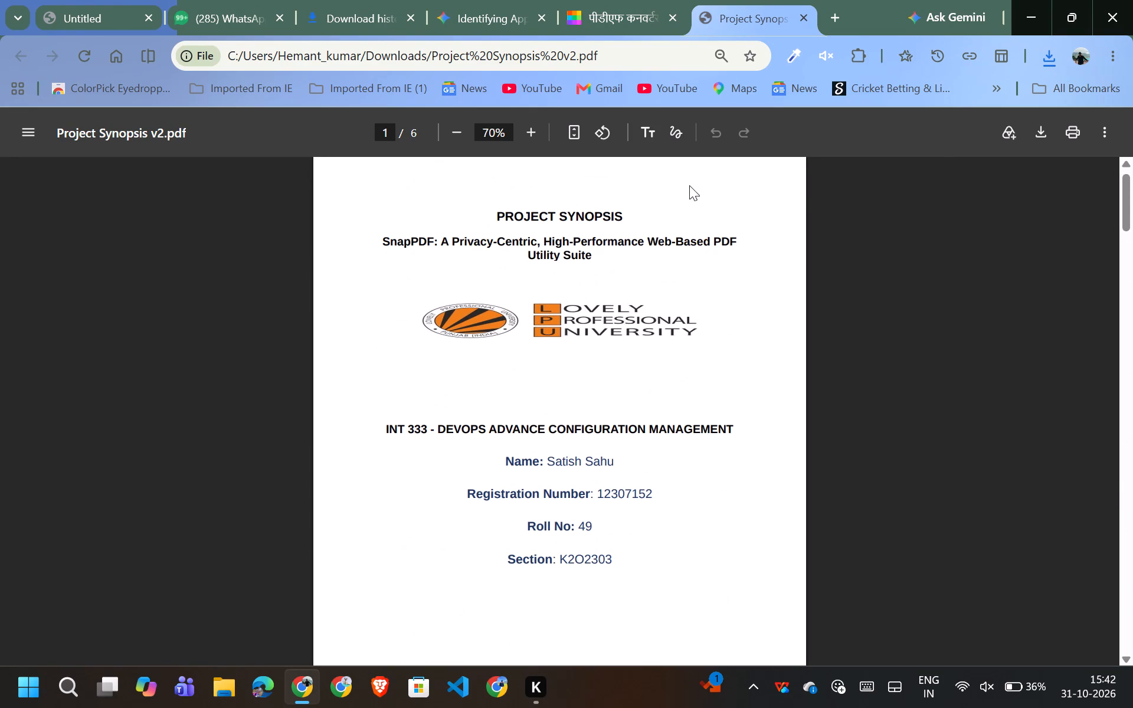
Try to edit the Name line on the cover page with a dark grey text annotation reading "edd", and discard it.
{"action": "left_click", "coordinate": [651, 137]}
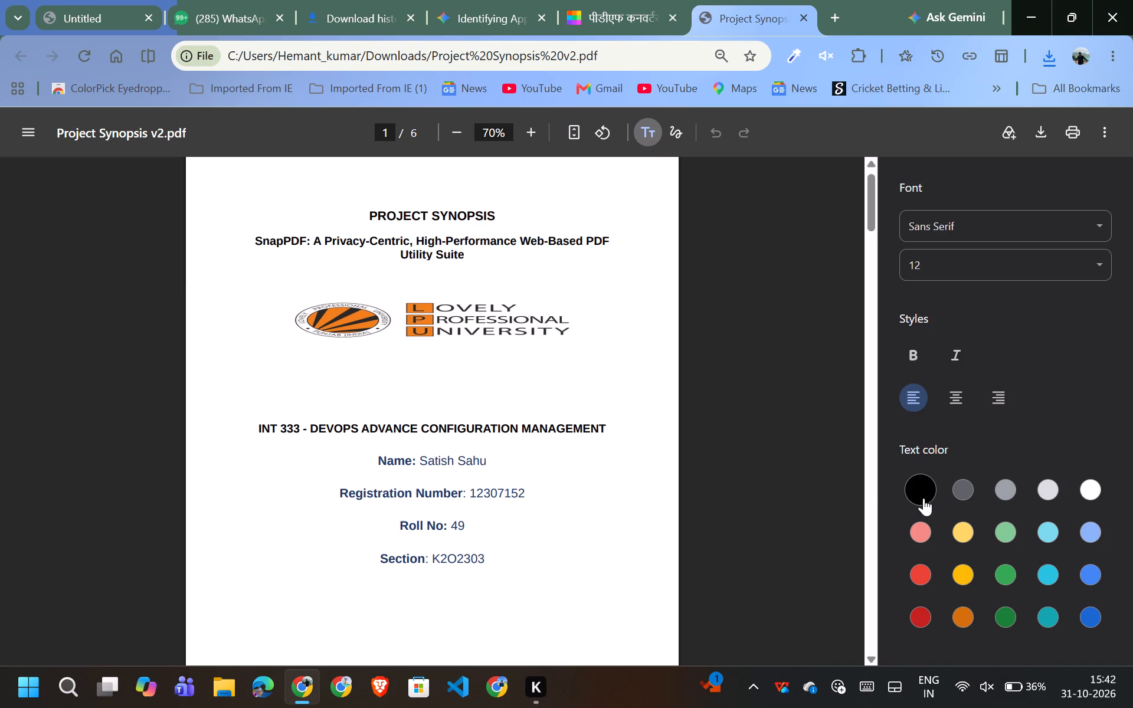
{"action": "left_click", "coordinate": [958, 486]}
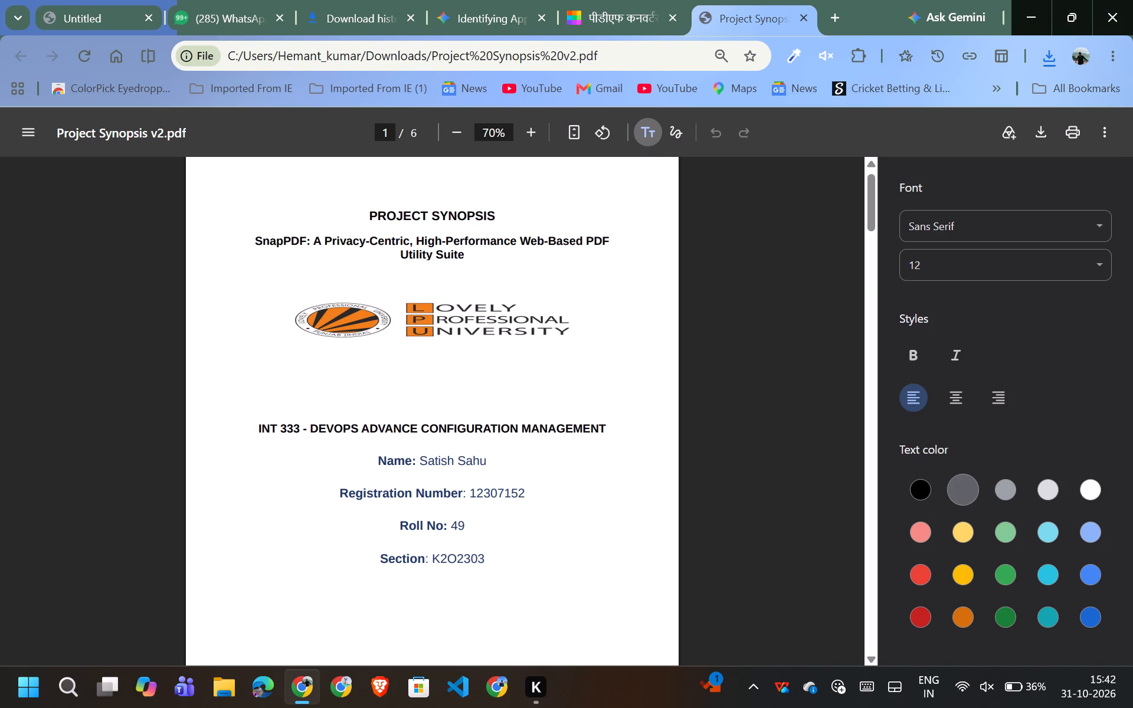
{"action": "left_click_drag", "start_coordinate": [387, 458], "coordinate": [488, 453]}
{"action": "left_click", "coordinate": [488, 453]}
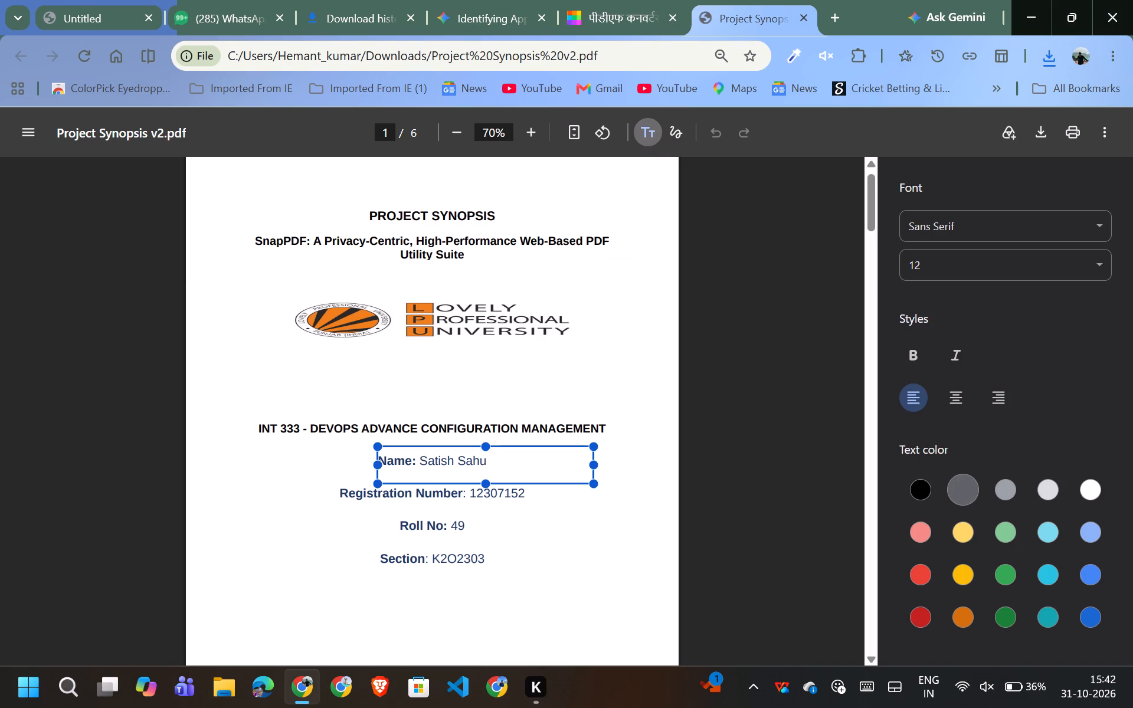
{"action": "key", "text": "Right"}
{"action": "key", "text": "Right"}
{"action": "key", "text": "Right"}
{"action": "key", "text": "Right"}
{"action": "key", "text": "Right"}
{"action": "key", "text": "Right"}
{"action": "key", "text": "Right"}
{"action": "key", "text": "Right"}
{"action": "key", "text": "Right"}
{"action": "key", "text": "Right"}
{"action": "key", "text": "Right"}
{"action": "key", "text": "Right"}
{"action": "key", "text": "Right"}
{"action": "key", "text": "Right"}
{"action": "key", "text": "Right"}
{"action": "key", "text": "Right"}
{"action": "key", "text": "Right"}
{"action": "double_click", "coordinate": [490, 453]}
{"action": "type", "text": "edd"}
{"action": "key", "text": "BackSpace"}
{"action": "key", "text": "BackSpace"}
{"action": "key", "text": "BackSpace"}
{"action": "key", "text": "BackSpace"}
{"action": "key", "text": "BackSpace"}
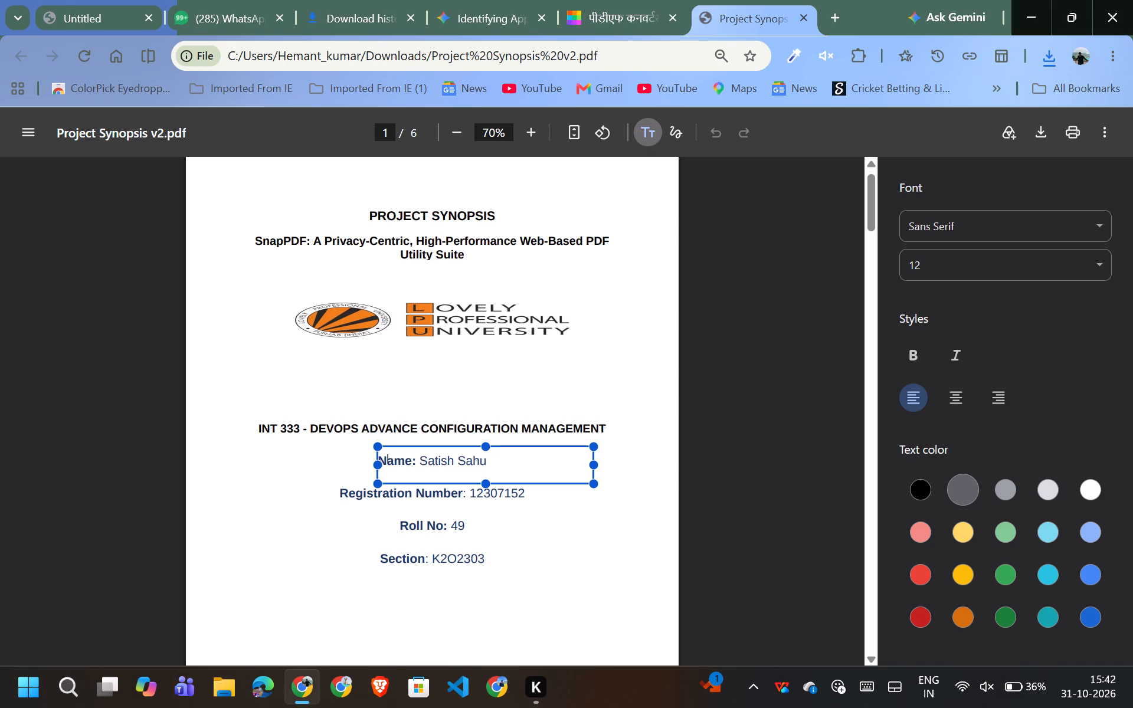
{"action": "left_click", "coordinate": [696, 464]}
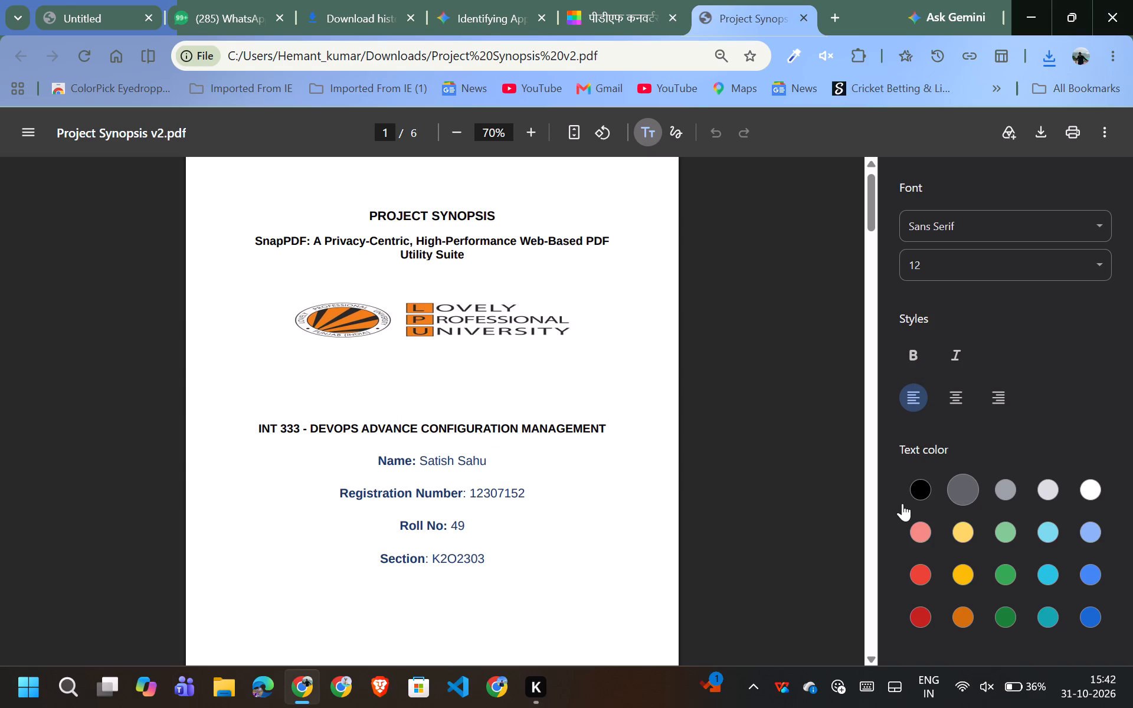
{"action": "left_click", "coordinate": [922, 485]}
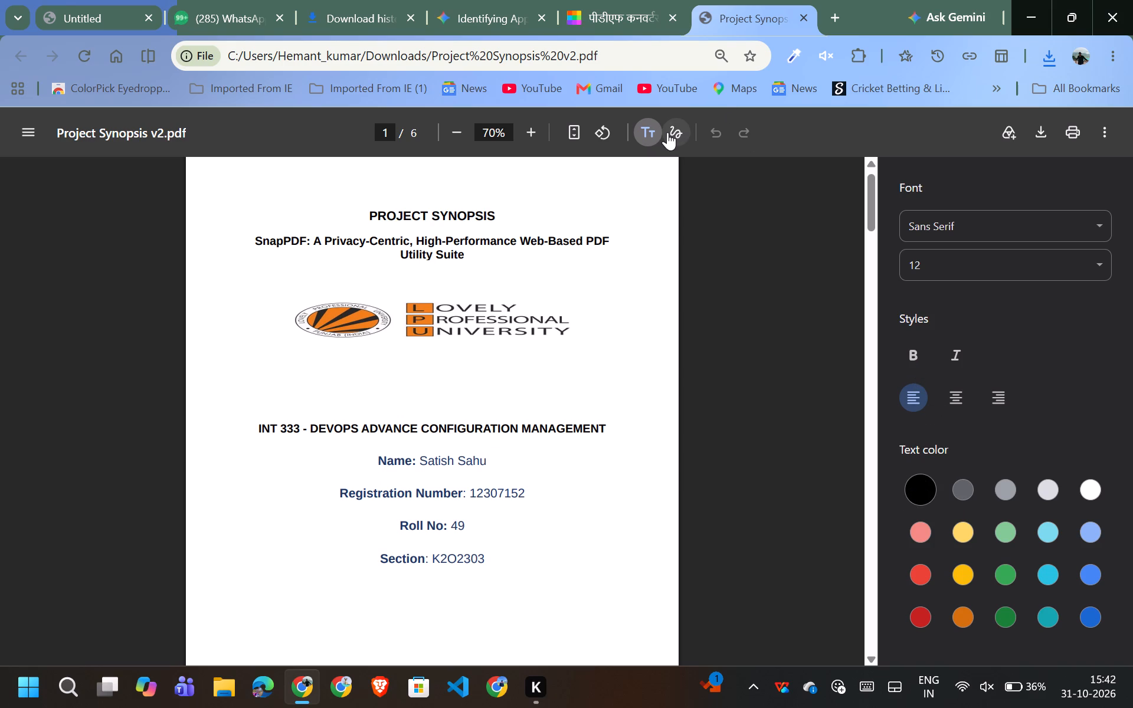
Draw over the student's name on the cover page using the black pen at its thickest size.
{"action": "left_click", "coordinate": [669, 132]}
{"action": "left_click", "coordinate": [921, 403]}
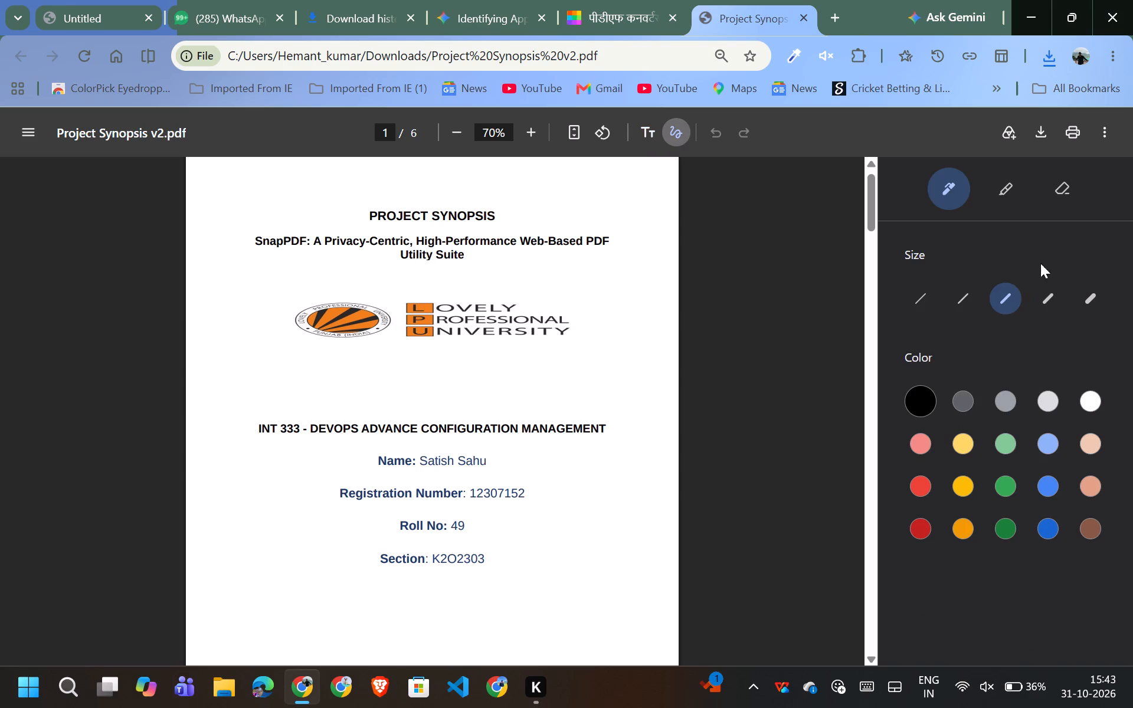
{"action": "left_click", "coordinate": [1079, 299]}
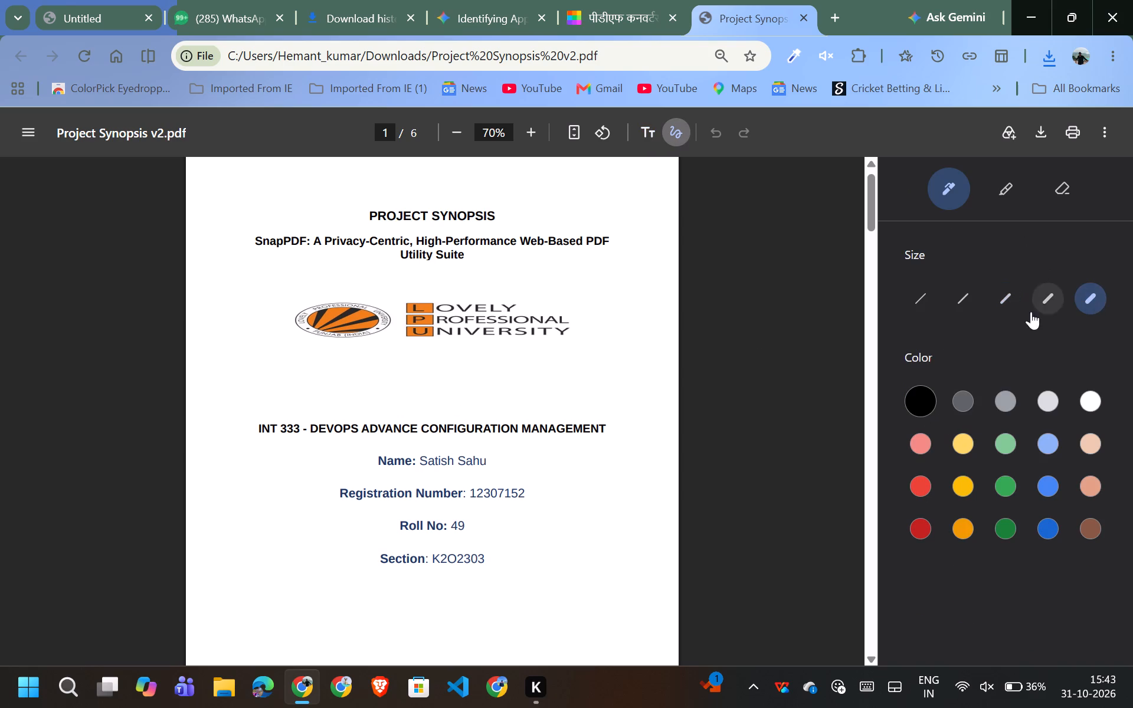
{"action": "left_click_drag", "start_coordinate": [478, 462], "coordinate": [501, 453]}
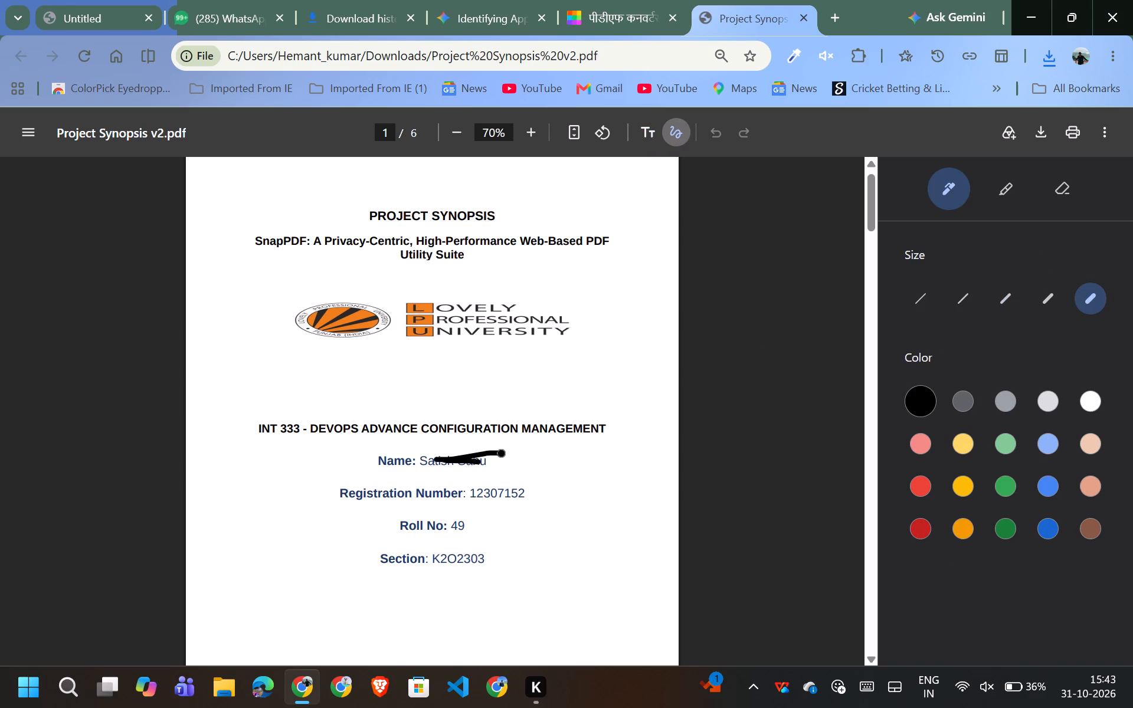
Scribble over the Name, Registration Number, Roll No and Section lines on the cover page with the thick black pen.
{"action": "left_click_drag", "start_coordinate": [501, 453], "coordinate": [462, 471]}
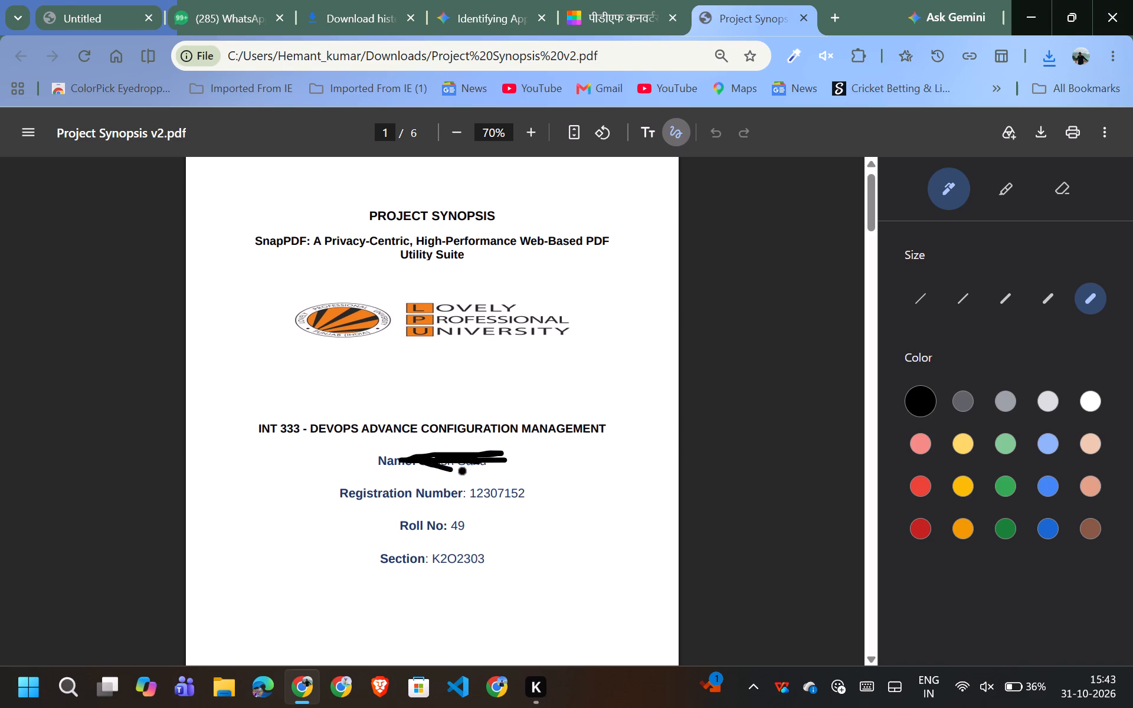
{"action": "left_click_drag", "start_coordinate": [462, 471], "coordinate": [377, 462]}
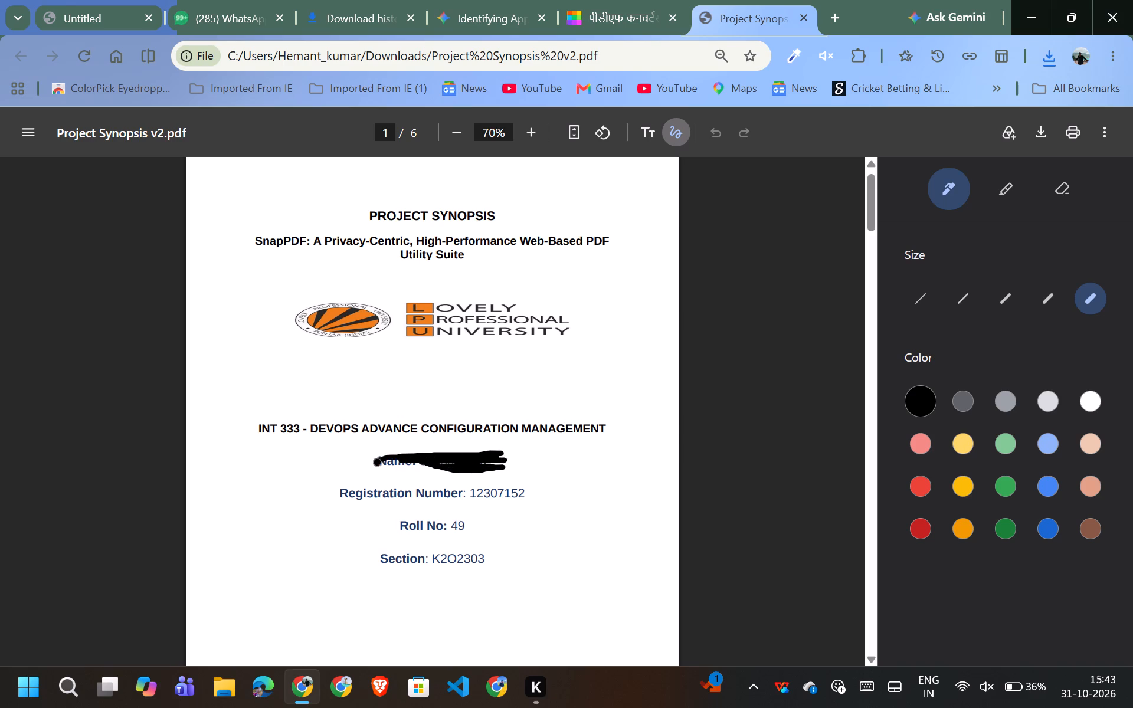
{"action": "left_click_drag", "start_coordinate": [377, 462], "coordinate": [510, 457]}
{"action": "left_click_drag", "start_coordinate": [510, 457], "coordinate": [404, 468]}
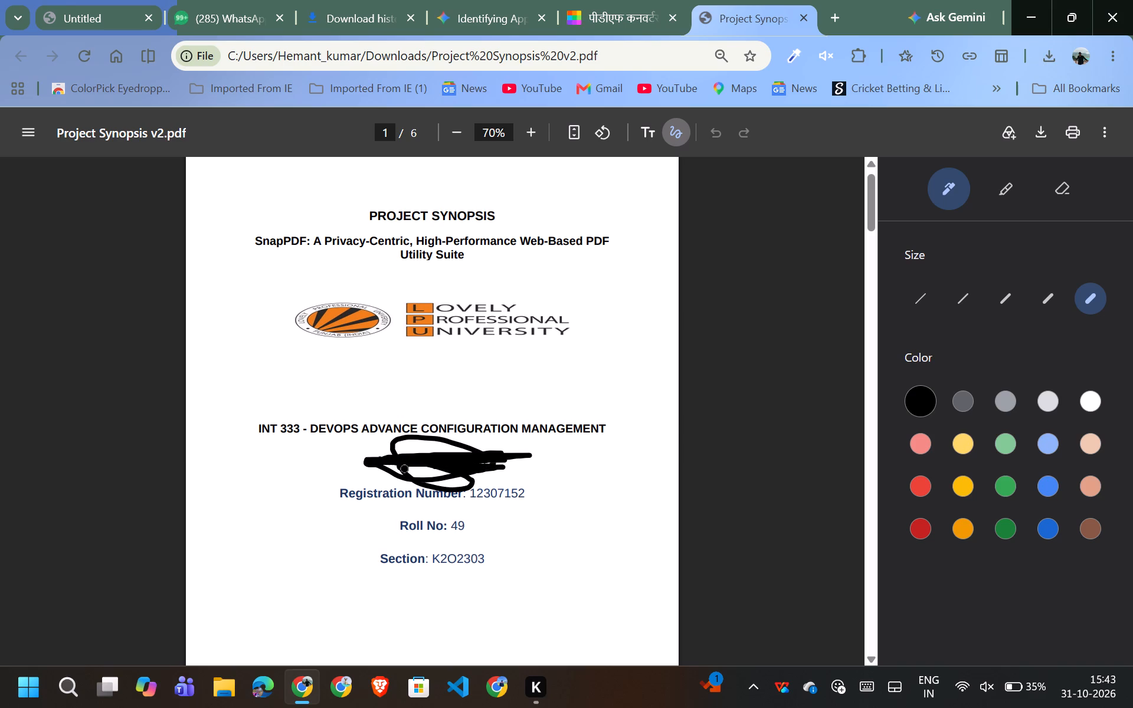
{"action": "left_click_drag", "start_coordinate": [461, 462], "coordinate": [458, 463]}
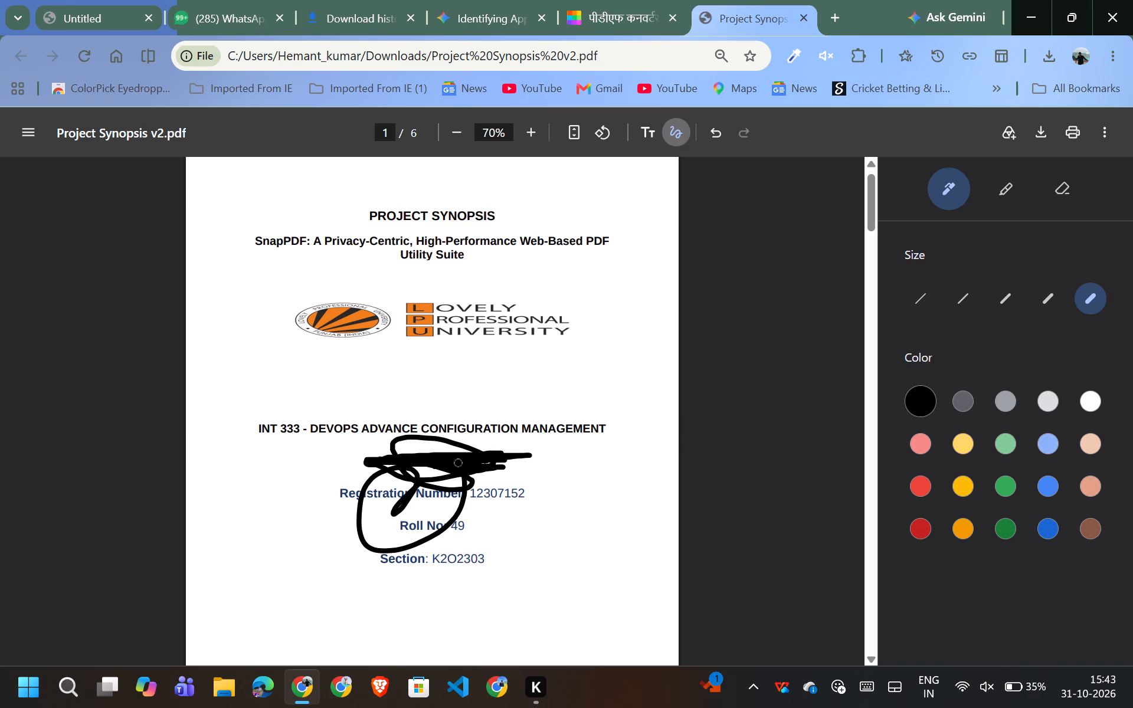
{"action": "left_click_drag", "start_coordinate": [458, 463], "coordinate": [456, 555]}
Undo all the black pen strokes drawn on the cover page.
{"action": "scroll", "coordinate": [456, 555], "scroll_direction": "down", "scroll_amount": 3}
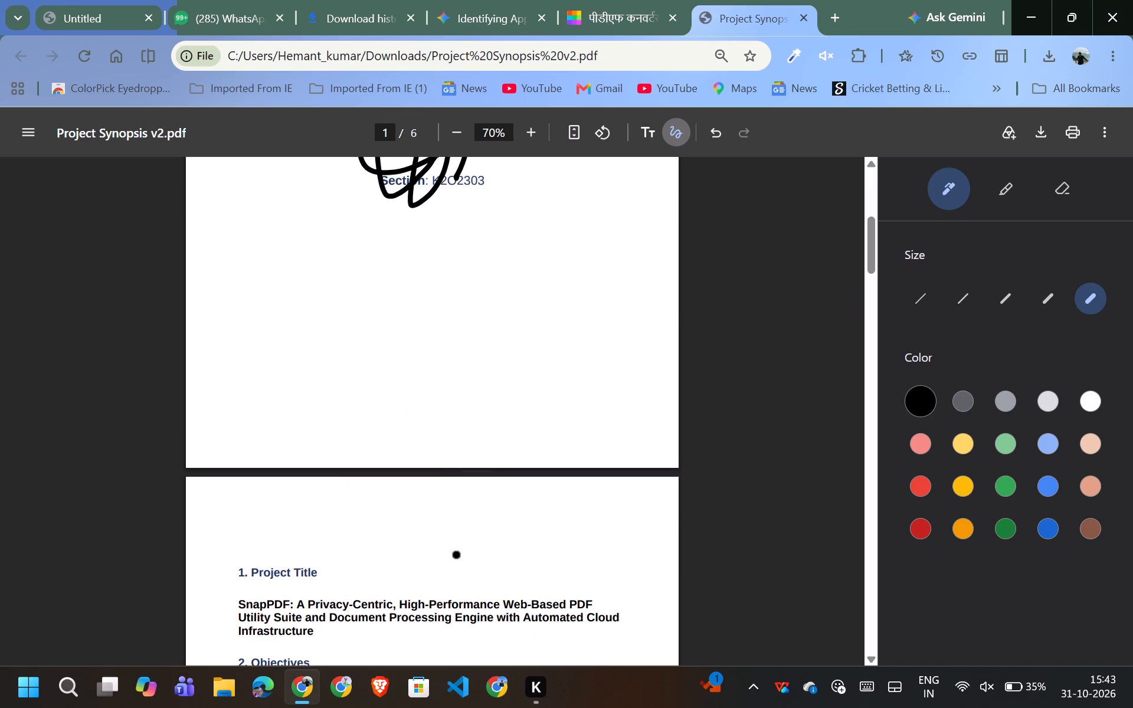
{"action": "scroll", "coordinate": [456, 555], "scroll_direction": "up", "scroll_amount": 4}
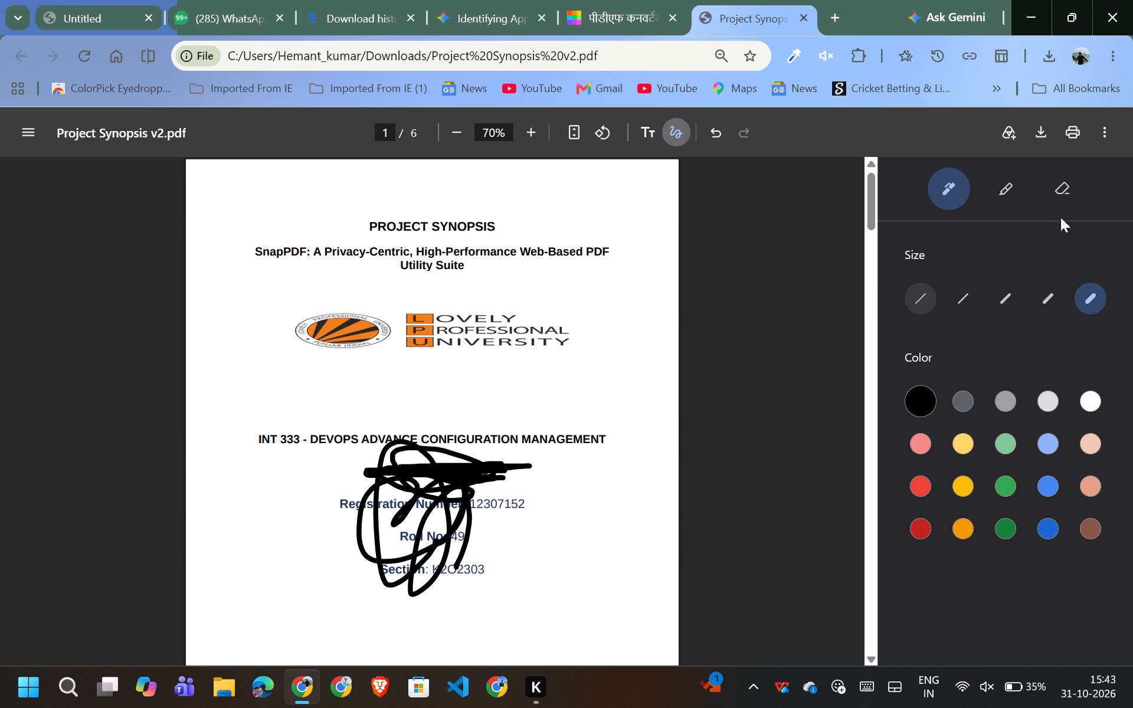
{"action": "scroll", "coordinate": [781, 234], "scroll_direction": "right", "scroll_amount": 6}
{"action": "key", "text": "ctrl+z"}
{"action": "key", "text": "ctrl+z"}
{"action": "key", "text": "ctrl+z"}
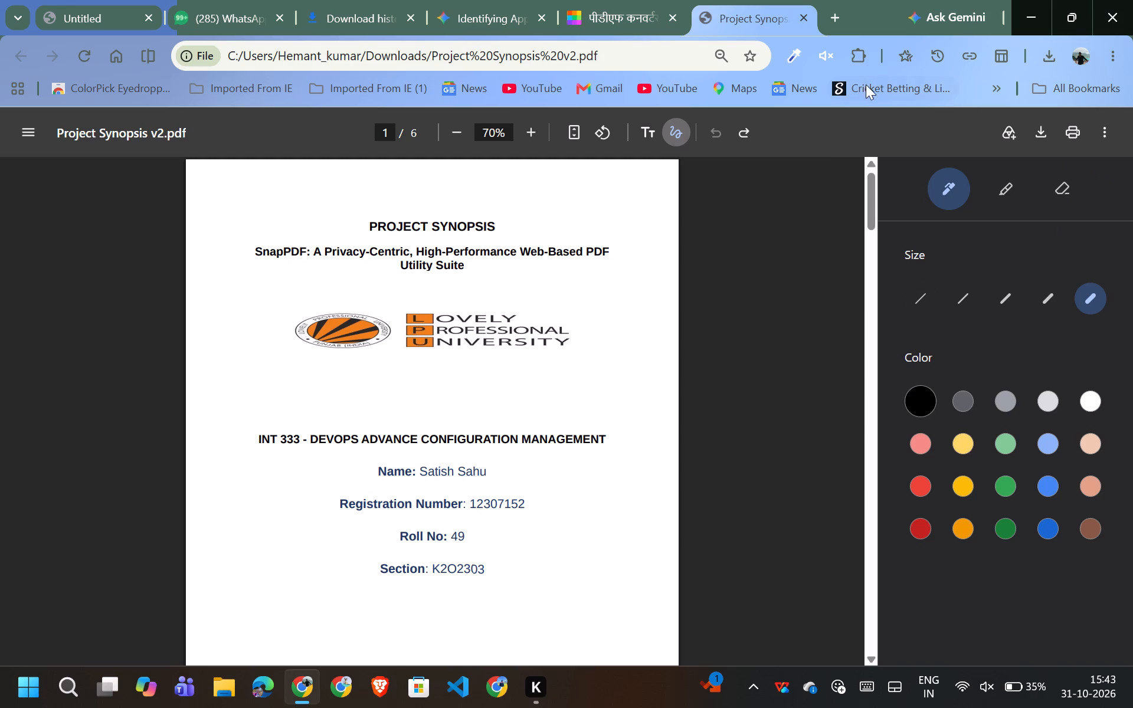
Close the Project Synopsis v2.pdf tab.
{"action": "left_click", "coordinate": [803, 15]}
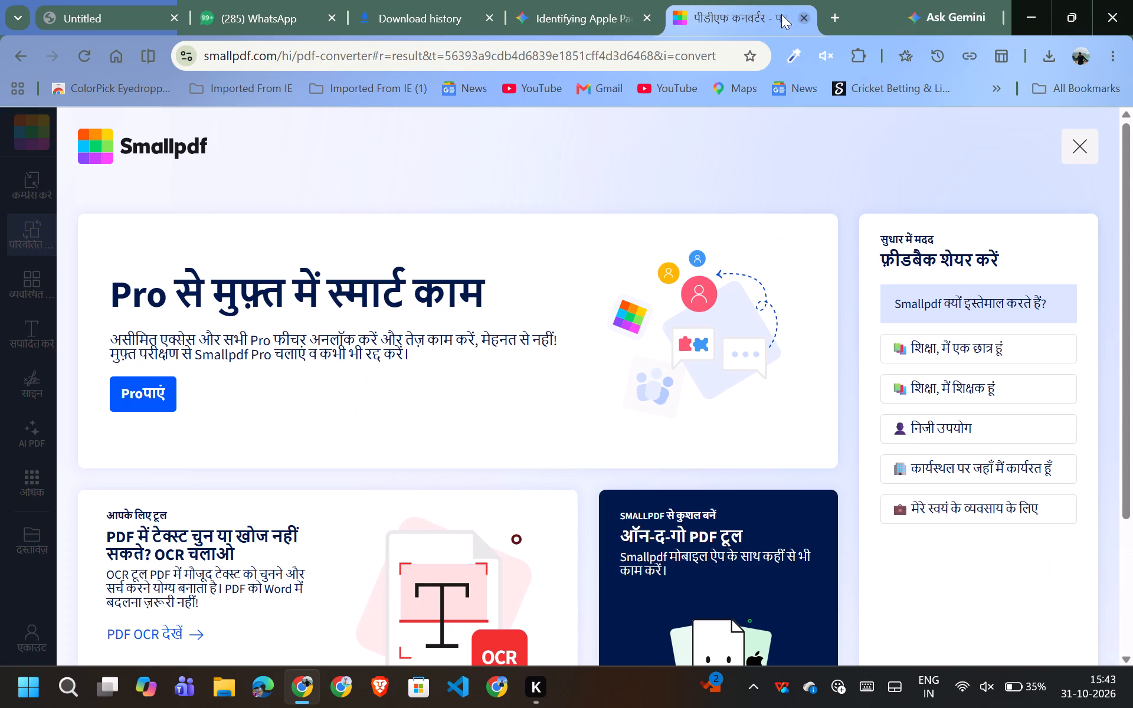
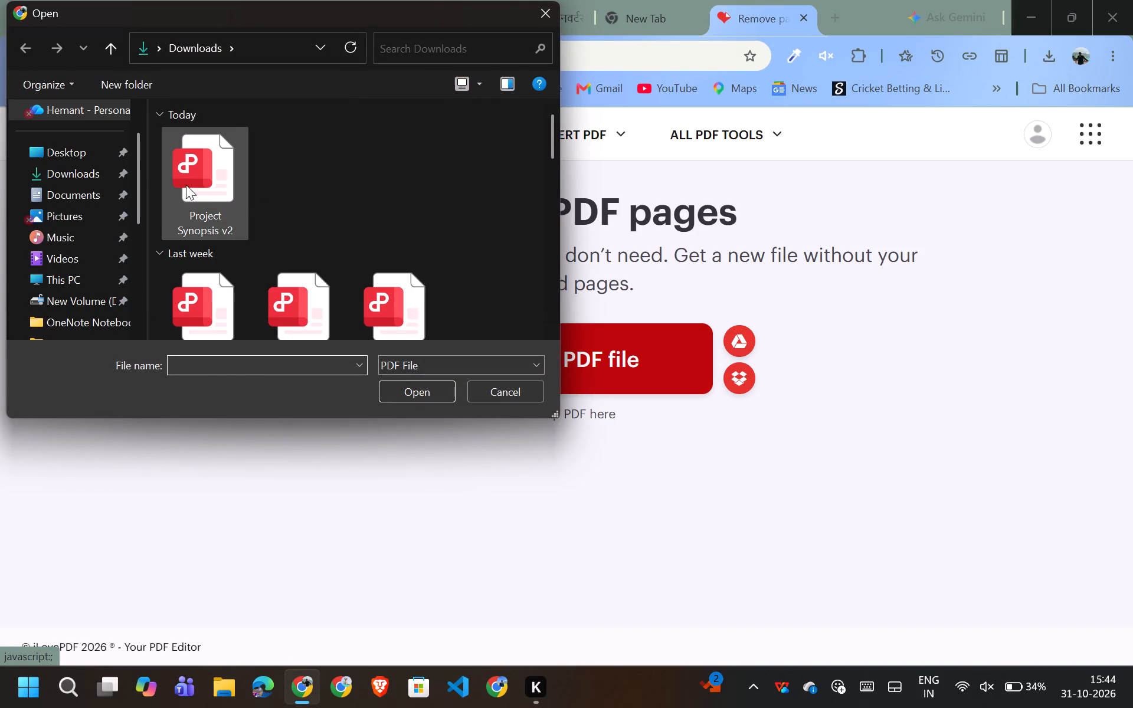
Load the Project Synopsis v2 PDF from the Downloads folder into the iLovePDF page-removal tool.
{"action": "left_click", "coordinate": [416, 381]}
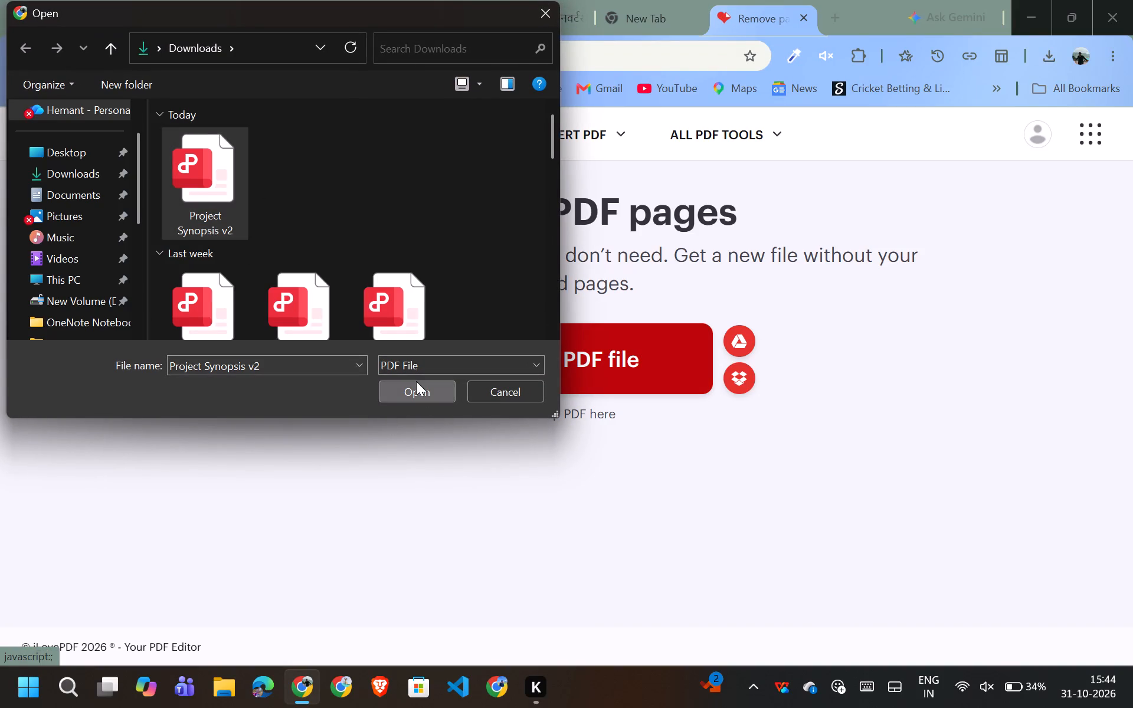
Remove page 1, the cover page, from the Project Synopsis v2 PDF and download the resulting file.
{"action": "left_click", "coordinate": [69, 301]}
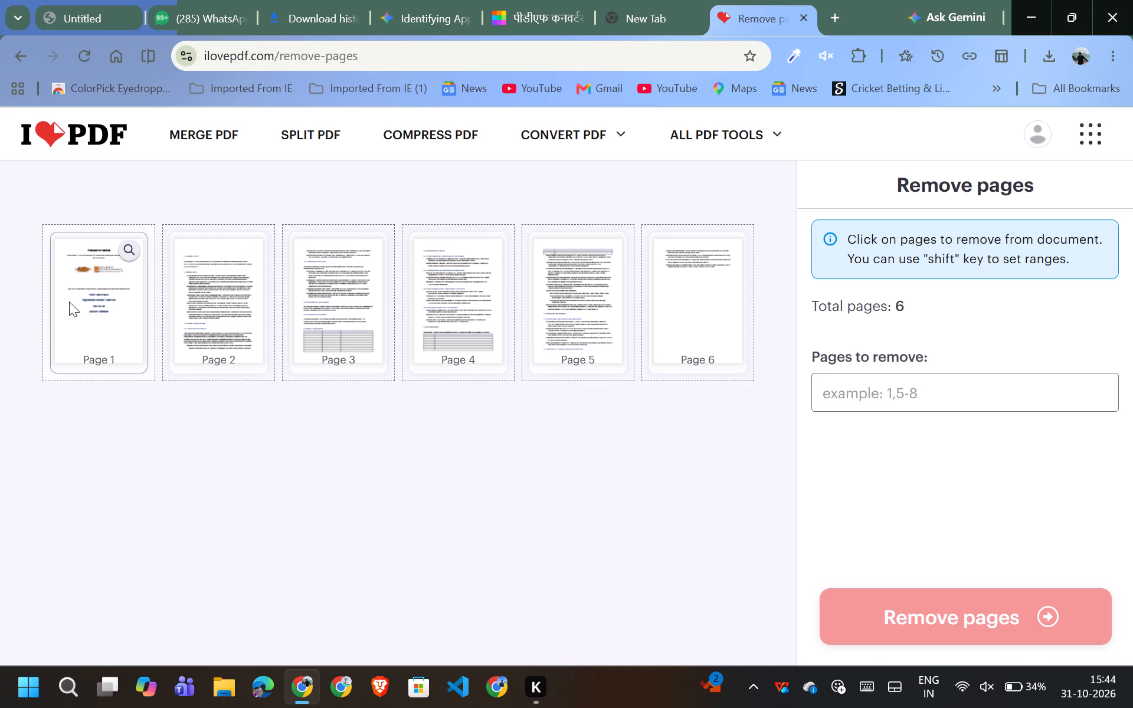
{"action": "left_click", "coordinate": [924, 620]}
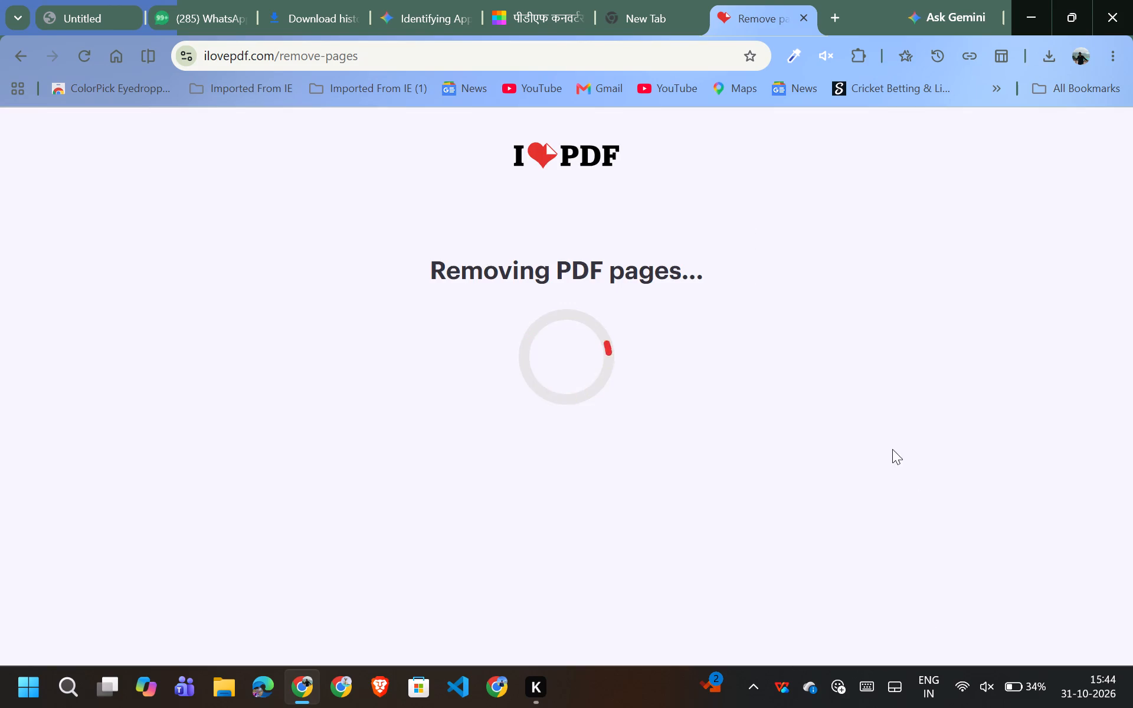
{"action": "left_click", "coordinate": [554, 258]}
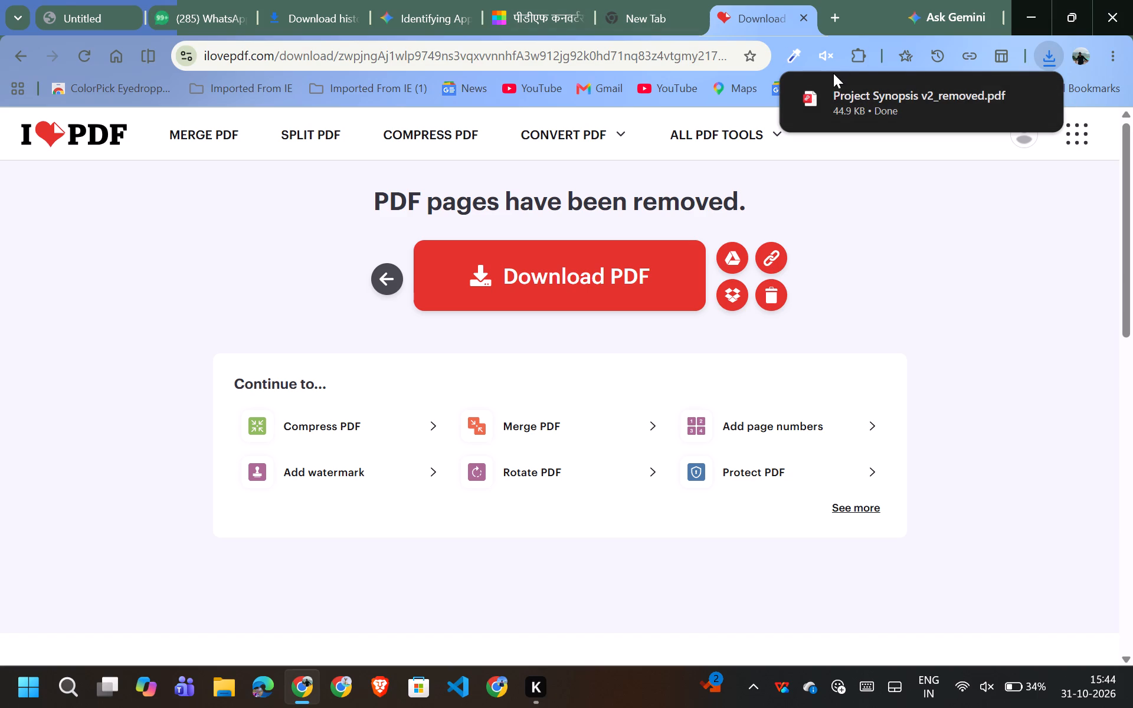
Open File Explorer to locate the downloaded copy of the Project Synopsis PDF without its cover page.
{"action": "left_click", "coordinate": [225, 688]}
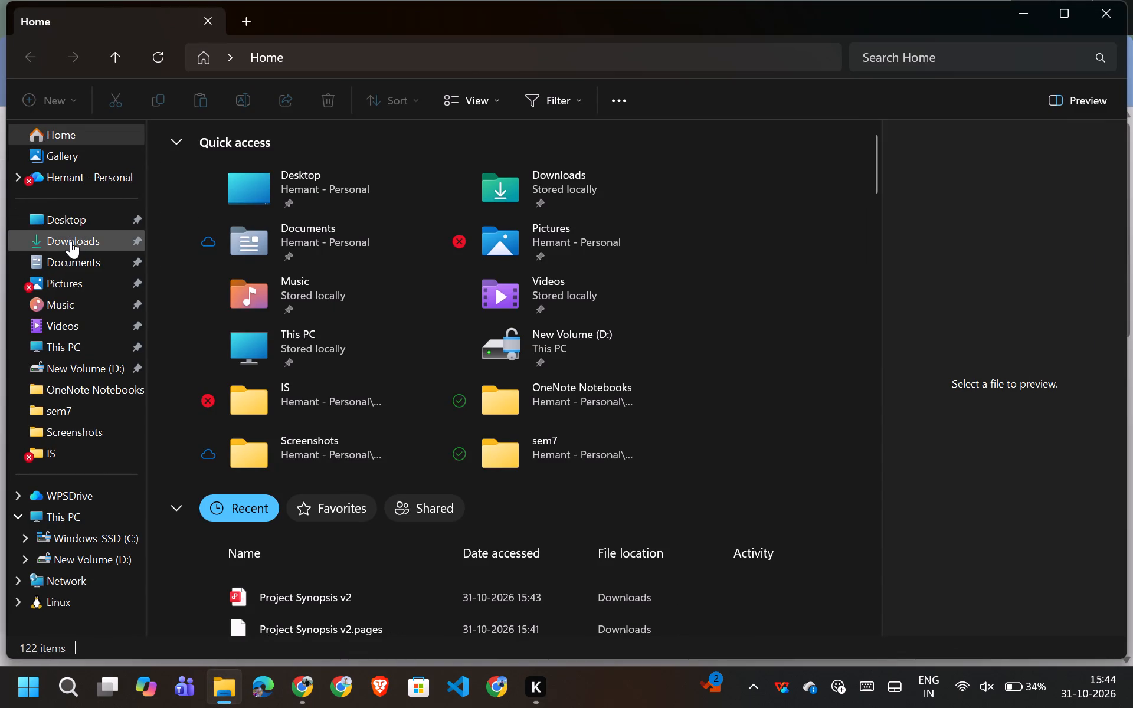
Open the Project Synopsis v2_removed PDF from the Downloads folder in WPS Office to view it, and close it.
{"action": "left_click", "coordinate": [71, 241]}
{"action": "double_click", "coordinate": [214, 185]}
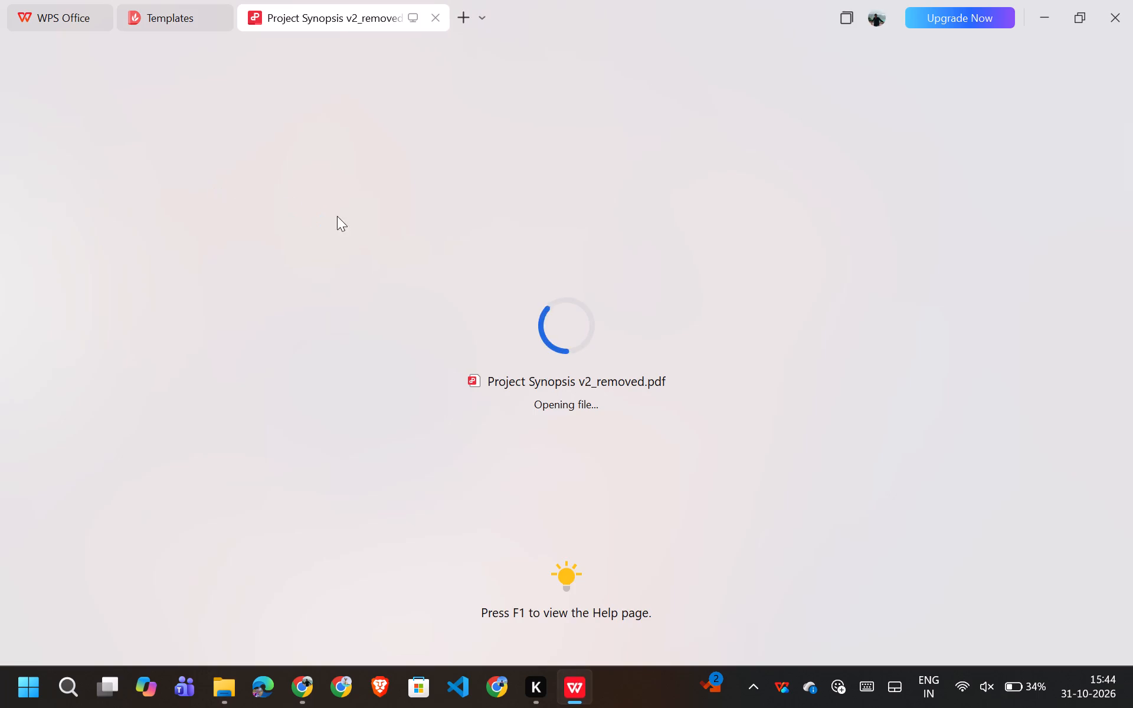
{"action": "left_click", "coordinate": [1132, 0]}
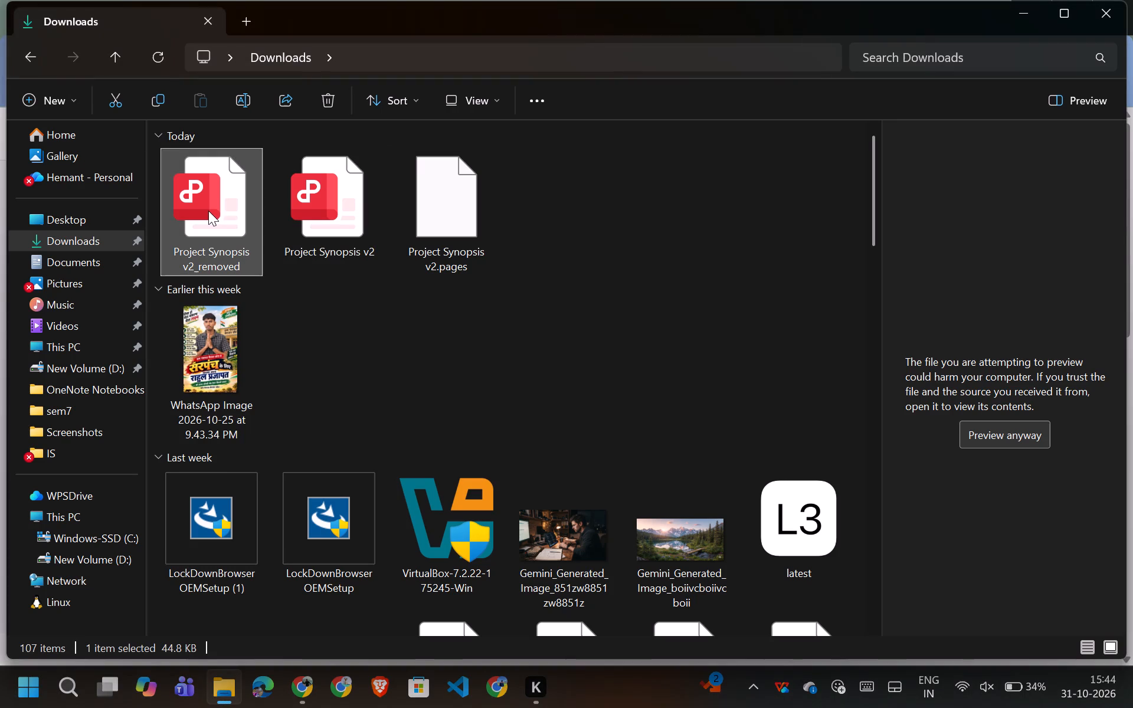
Rename the Project Synopsis v2_removed PDF in the Downloads folder as Project Synopsis.
{"action": "right_click", "coordinate": [208, 211]}
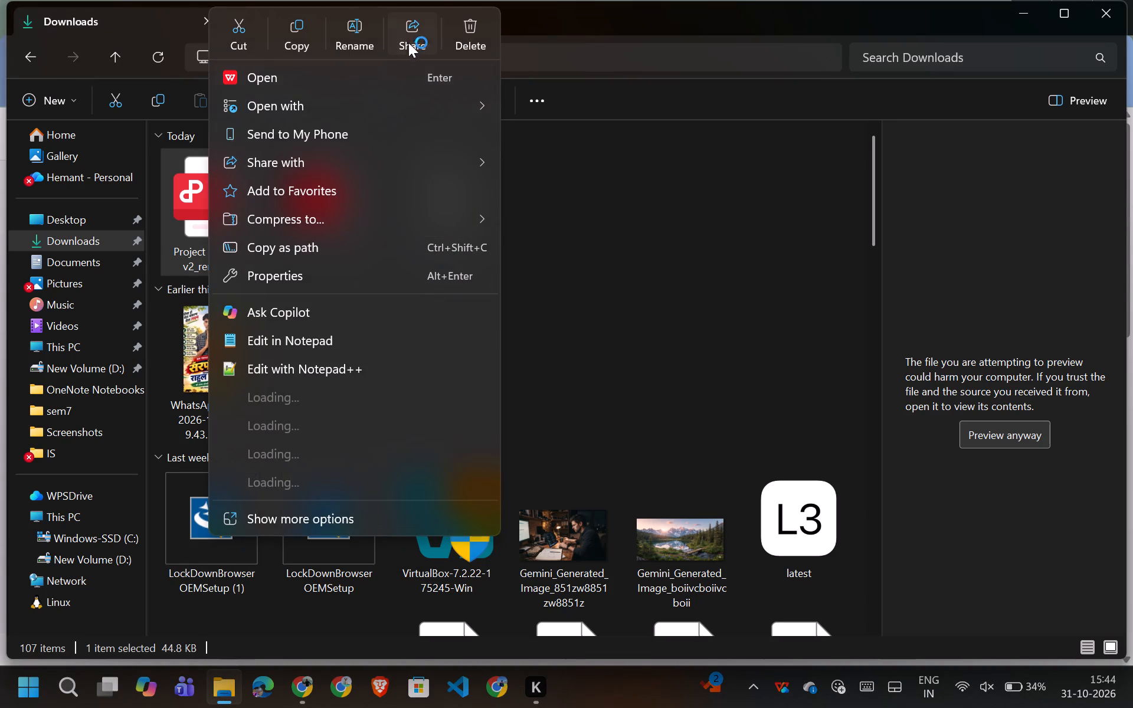
{"action": "left_click", "coordinate": [366, 38]}
{"action": "key", "text": "Right"}
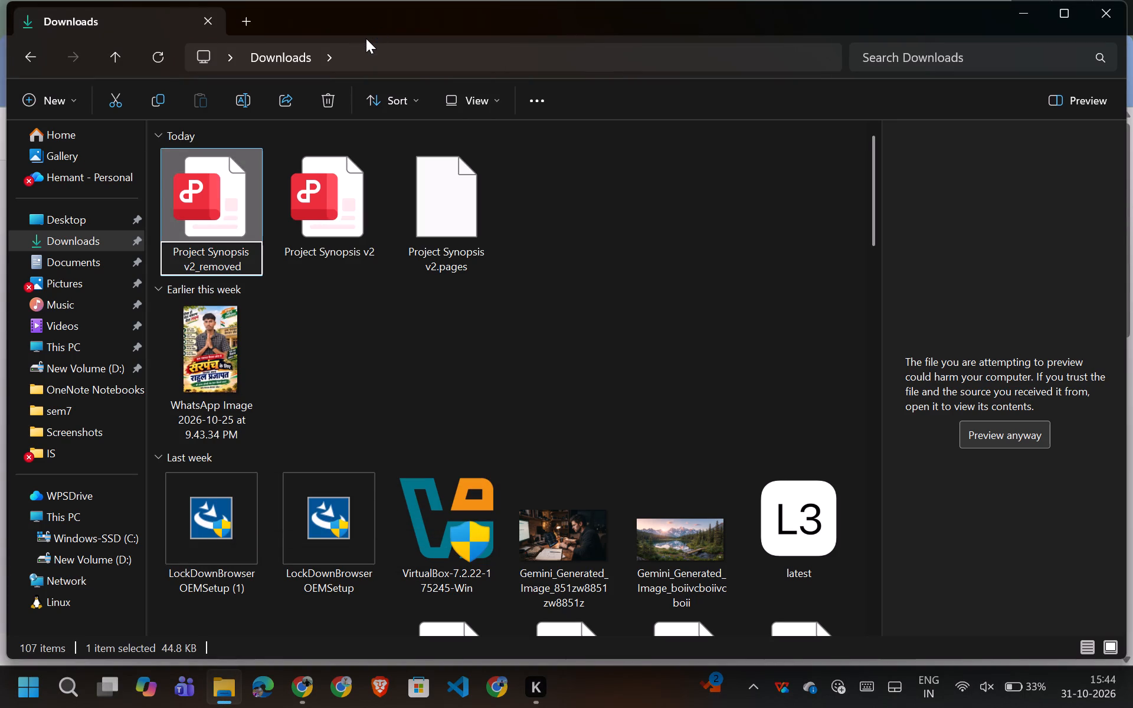
{"action": "key", "text": "BackSpace"}
{"action": "key", "text": "BackSpace"}
{"action": "key", "text": "BackSpace"}
{"action": "key", "text": "BackSpace"}
{"action": "key", "text": "BackSpace"}
{"action": "key", "text": "BackSpace"}
{"action": "key", "text": "BackSpace"}
{"action": "key", "text": "BackSpace"}
{"action": "key", "text": "BackSpace"}
{"action": "key", "text": "BackSpace"}
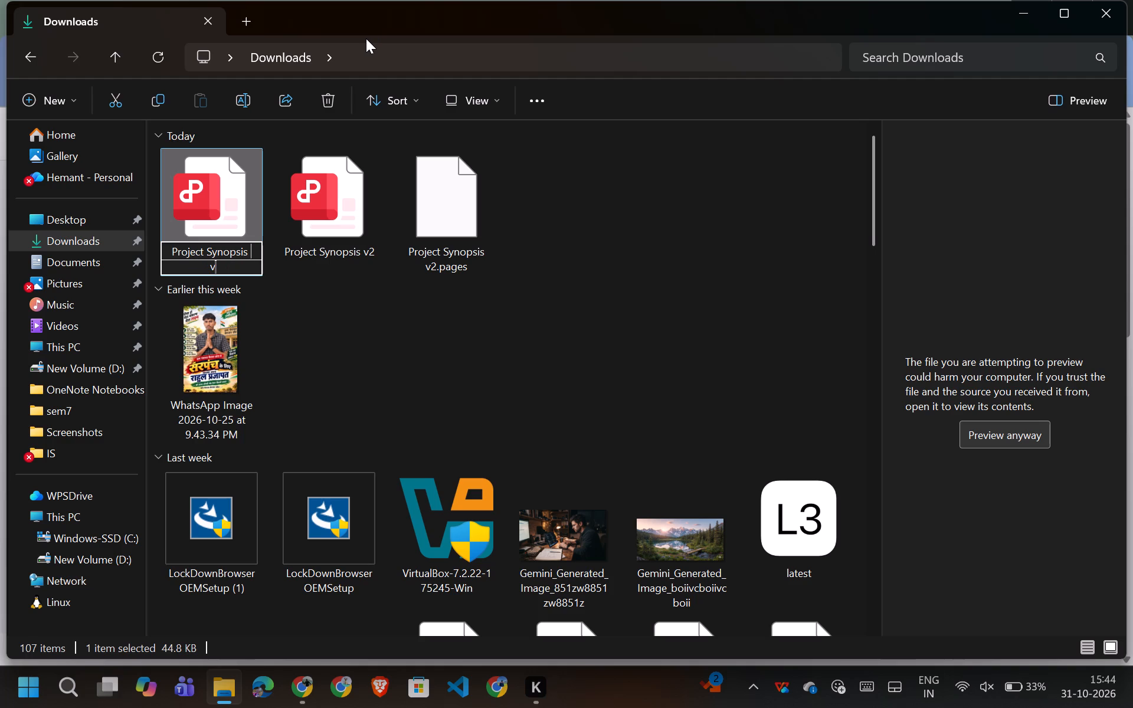
{"action": "key", "text": "Return"}
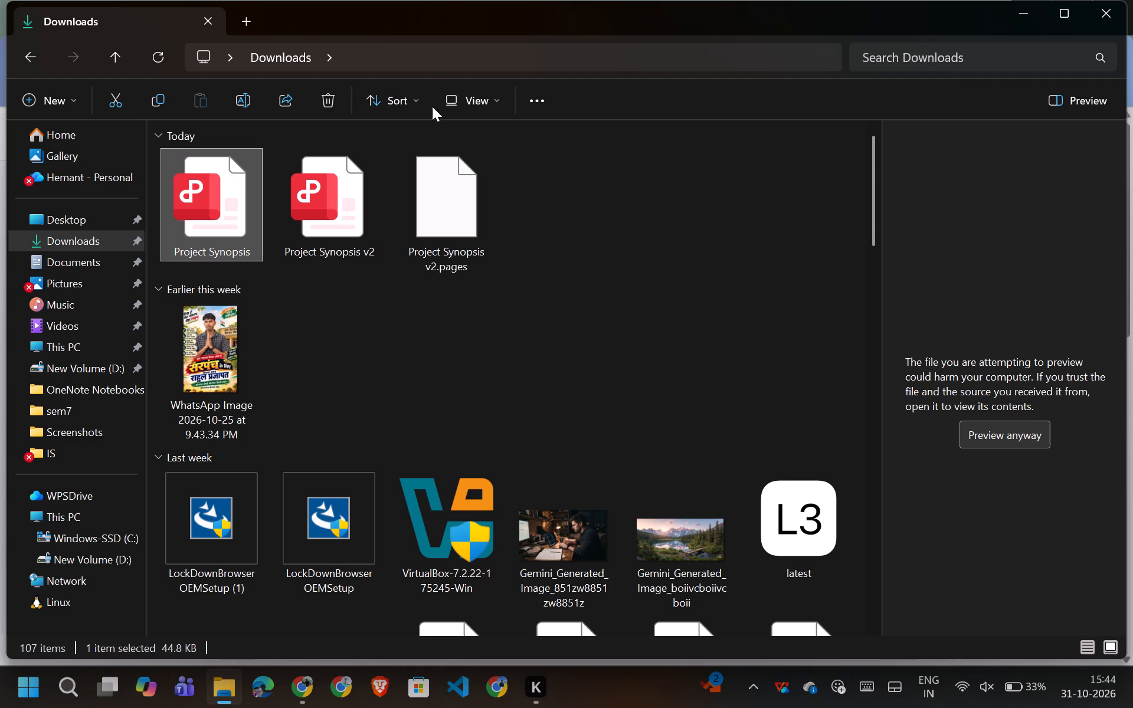
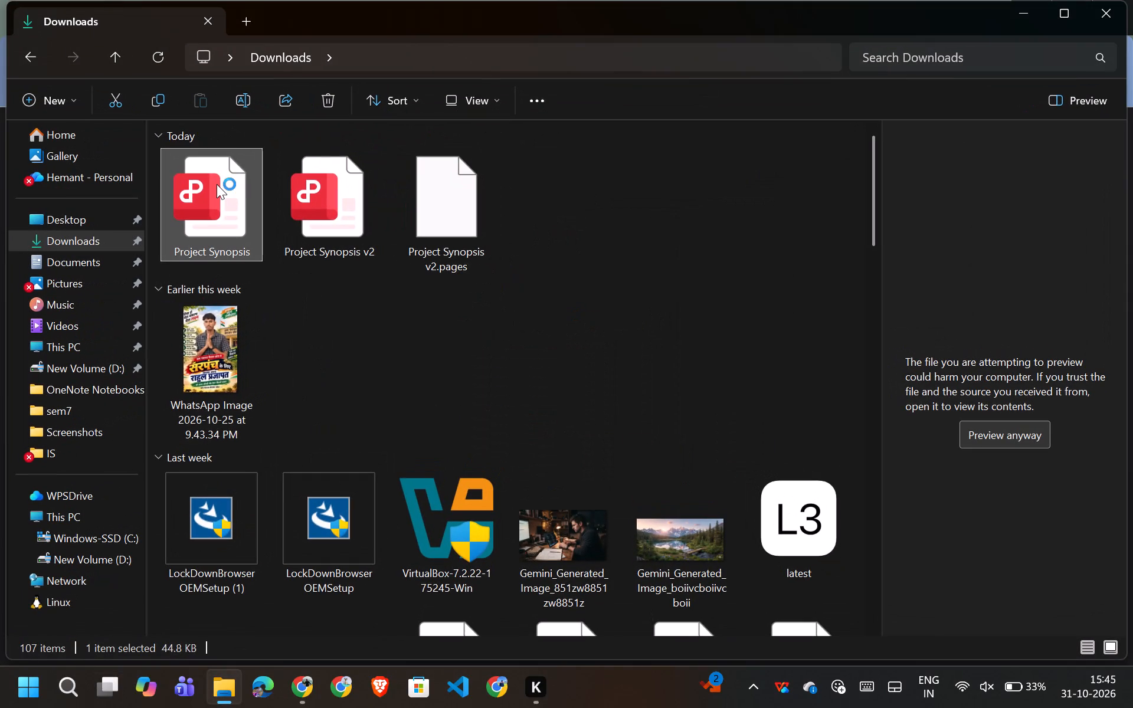
Look through the pages of the downloaded Project Synopsis PDF in WPS Office to check its content without the cover page.
{"action": "scroll", "coordinate": [302, 249], "scroll_direction": "down", "scroll_amount": 7}
{"action": "scroll", "coordinate": [302, 249], "scroll_direction": "down", "scroll_amount": 2, "text": "ctrl"}
{"action": "scroll", "coordinate": [302, 249], "scroll_direction": "down", "scroll_amount": 5}
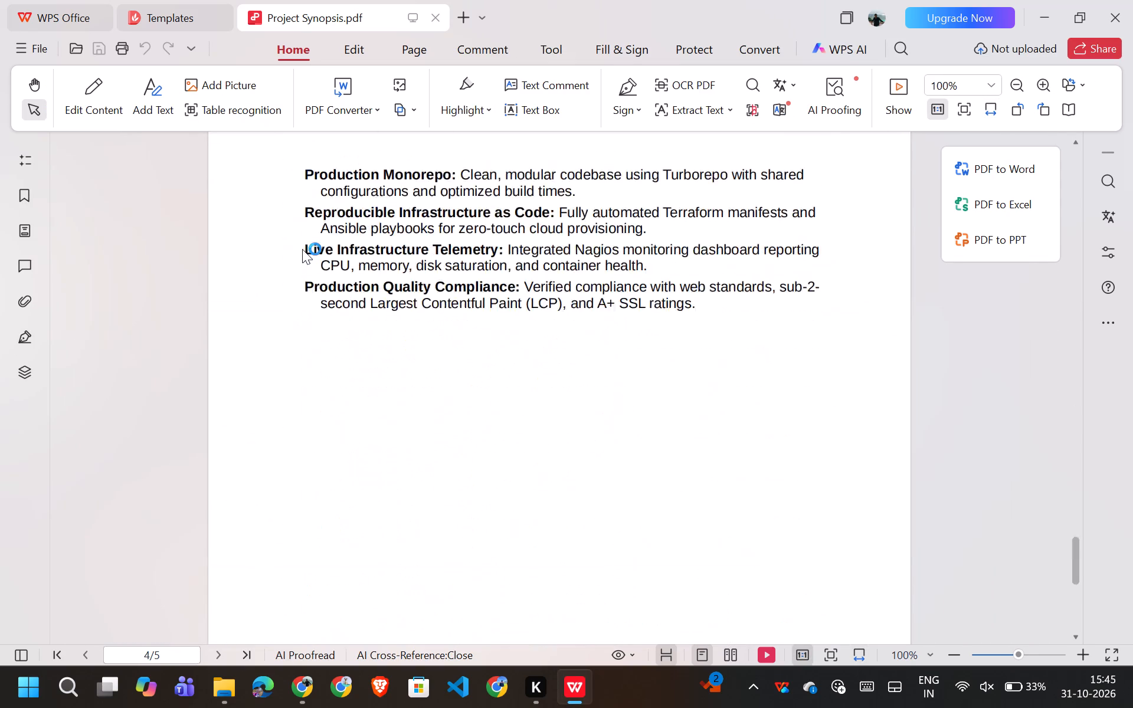
{"action": "scroll", "coordinate": [302, 249], "scroll_direction": "down", "scroll_amount": 1}
{"action": "scroll", "coordinate": [302, 249], "scroll_direction": "up", "scroll_amount": 3}
{"action": "scroll", "coordinate": [302, 249], "scroll_direction": "down", "scroll_amount": 1}
{"action": "scroll", "coordinate": [302, 249], "scroll_direction": "up", "scroll_amount": 1}
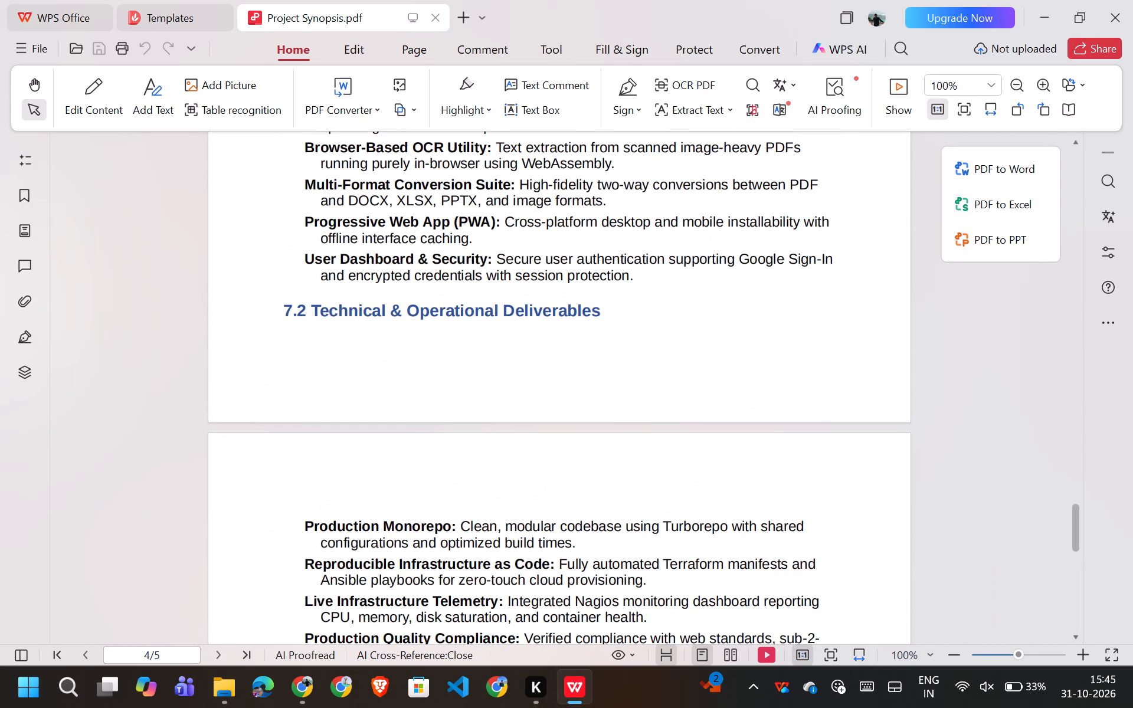
{"action": "scroll", "coordinate": [302, 249], "scroll_direction": "up", "scroll_amount": 9}
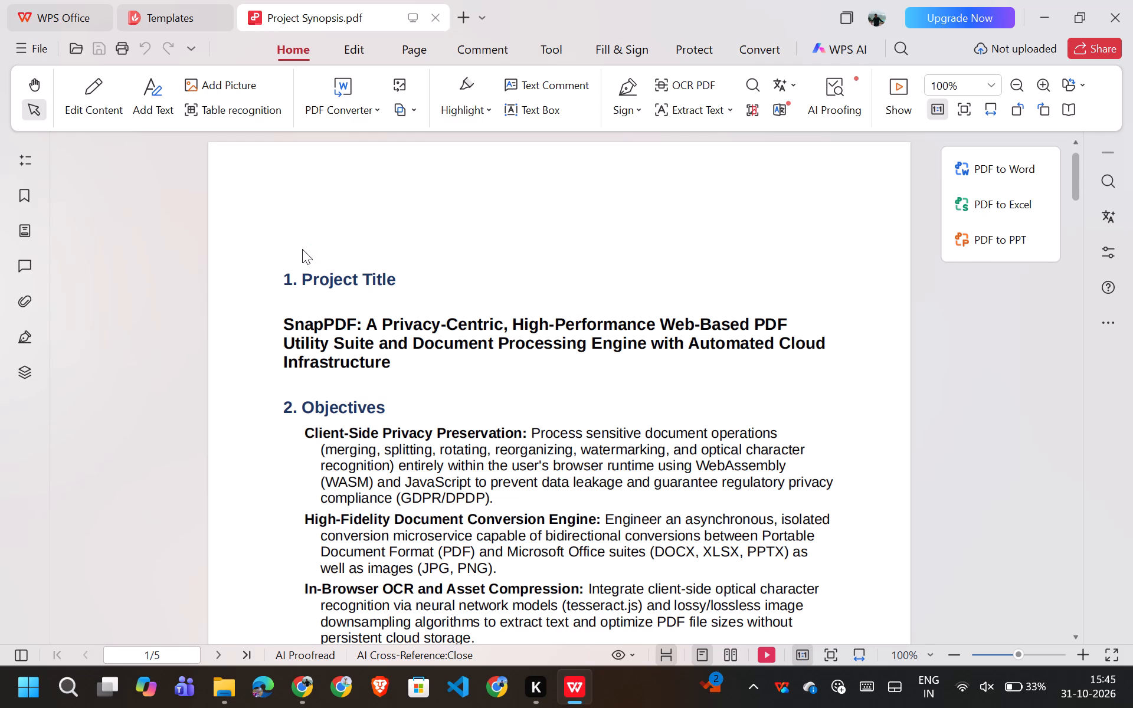
Examine the Project Synopsis PDF from its first page through page 4 to check its contents without the cover page, and close the viewer.
{"action": "scroll", "coordinate": [302, 249], "scroll_direction": "down", "scroll_amount": 1}
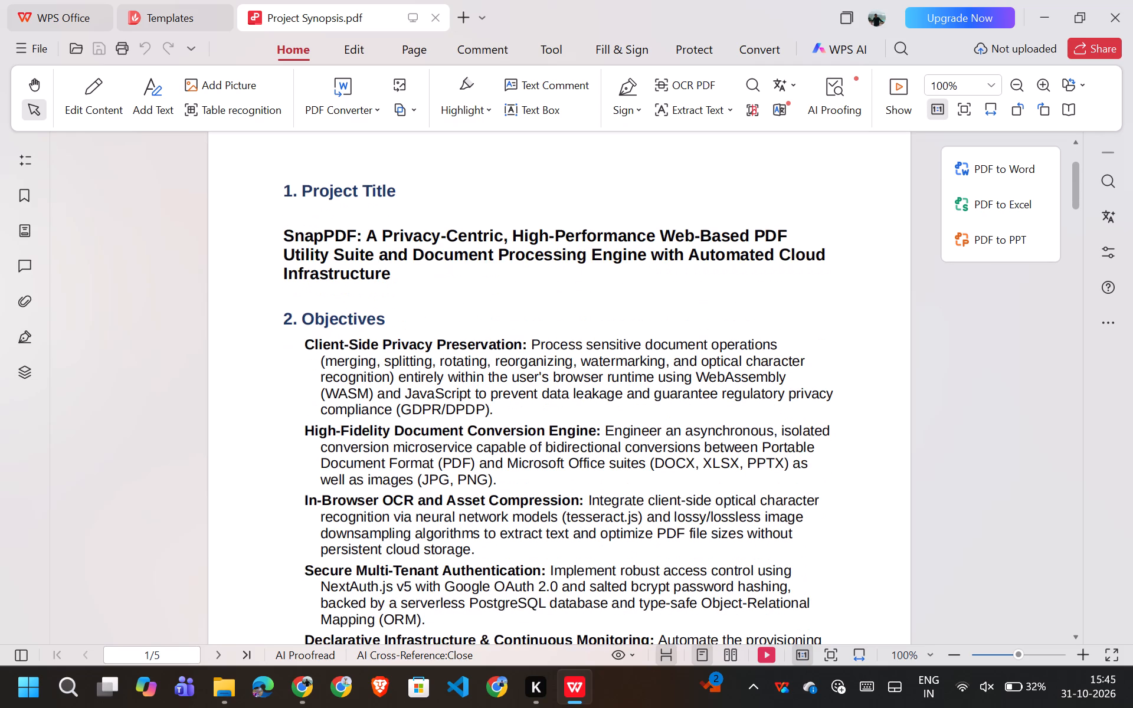
{"action": "scroll", "coordinate": [302, 249], "scroll_direction": "down", "scroll_amount": 1}
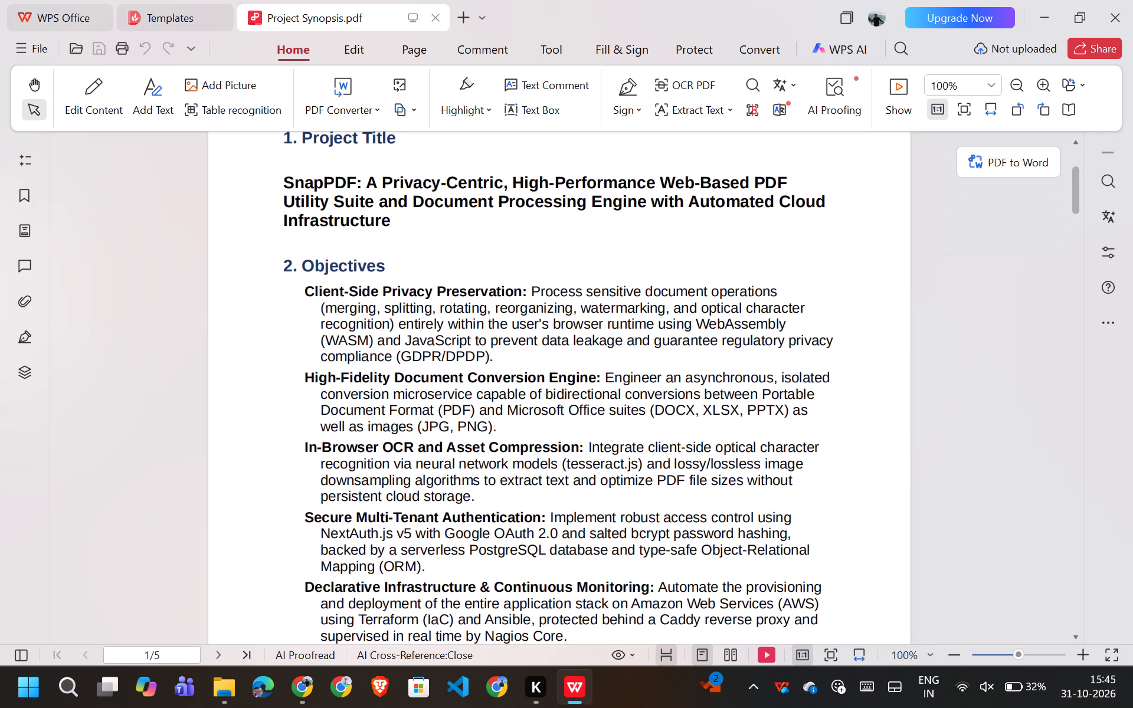
{"action": "scroll", "coordinate": [302, 249], "scroll_direction": "down", "scroll_amount": 2}
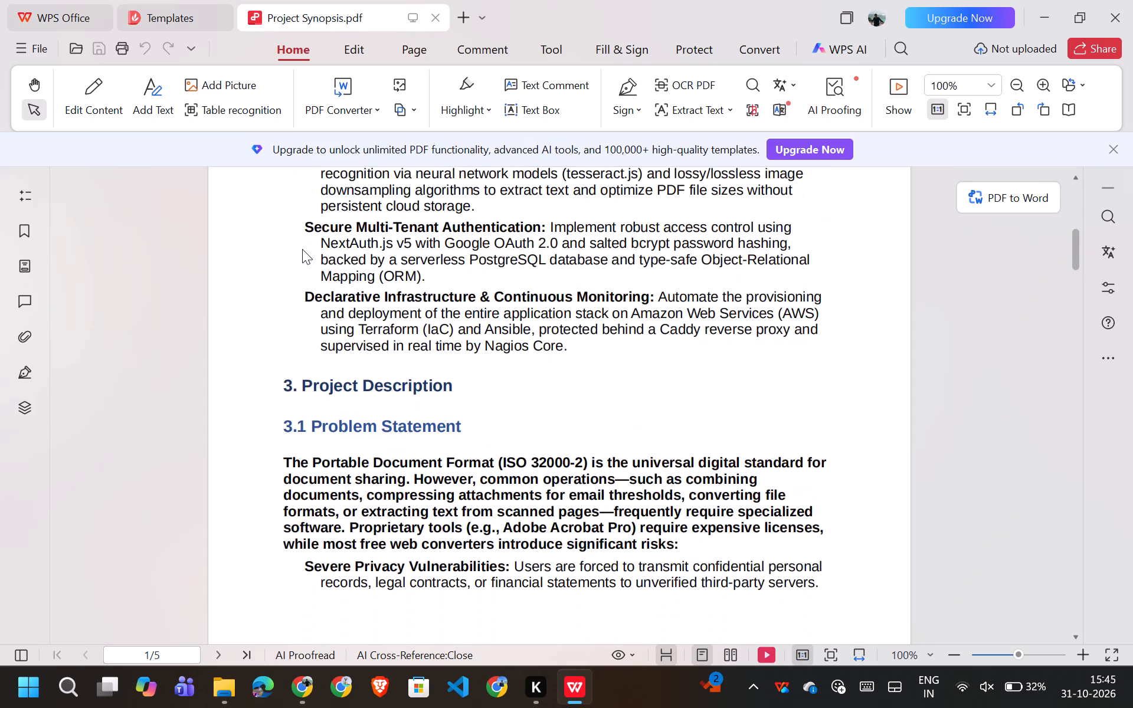
{"action": "scroll", "coordinate": [302, 249], "scroll_direction": "down", "scroll_amount": 2}
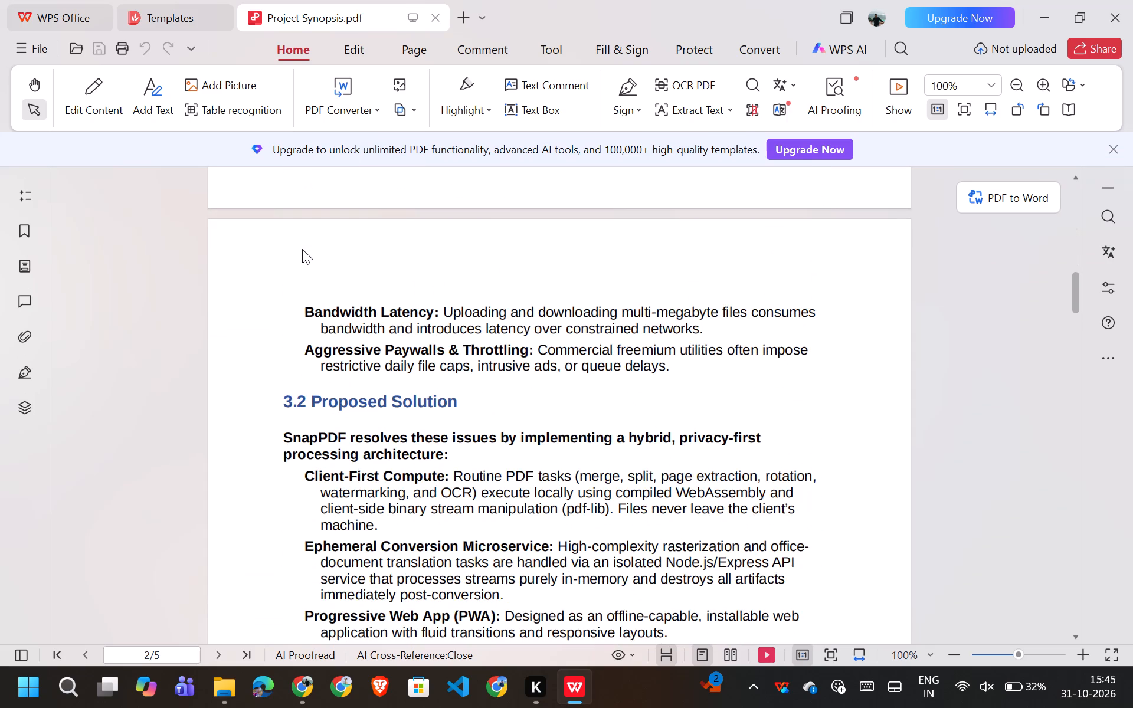
{"action": "scroll", "coordinate": [302, 249], "scroll_direction": "down", "scroll_amount": 3}
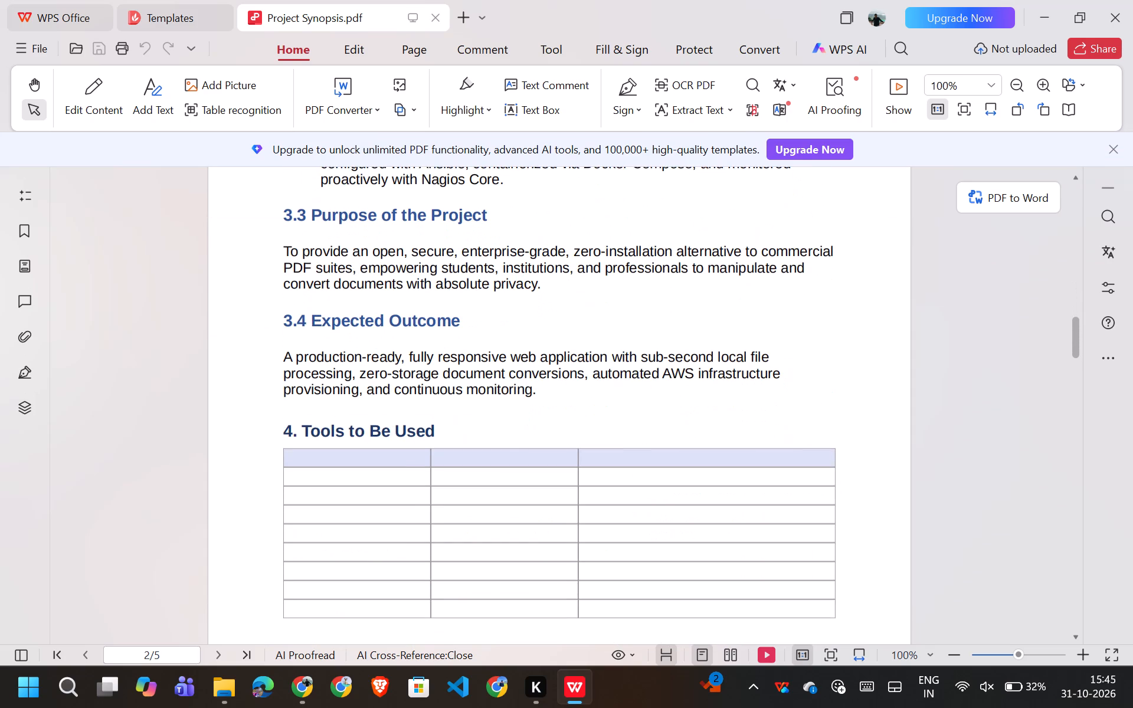
{"action": "scroll", "coordinate": [302, 249], "scroll_direction": "down", "scroll_amount": 2}
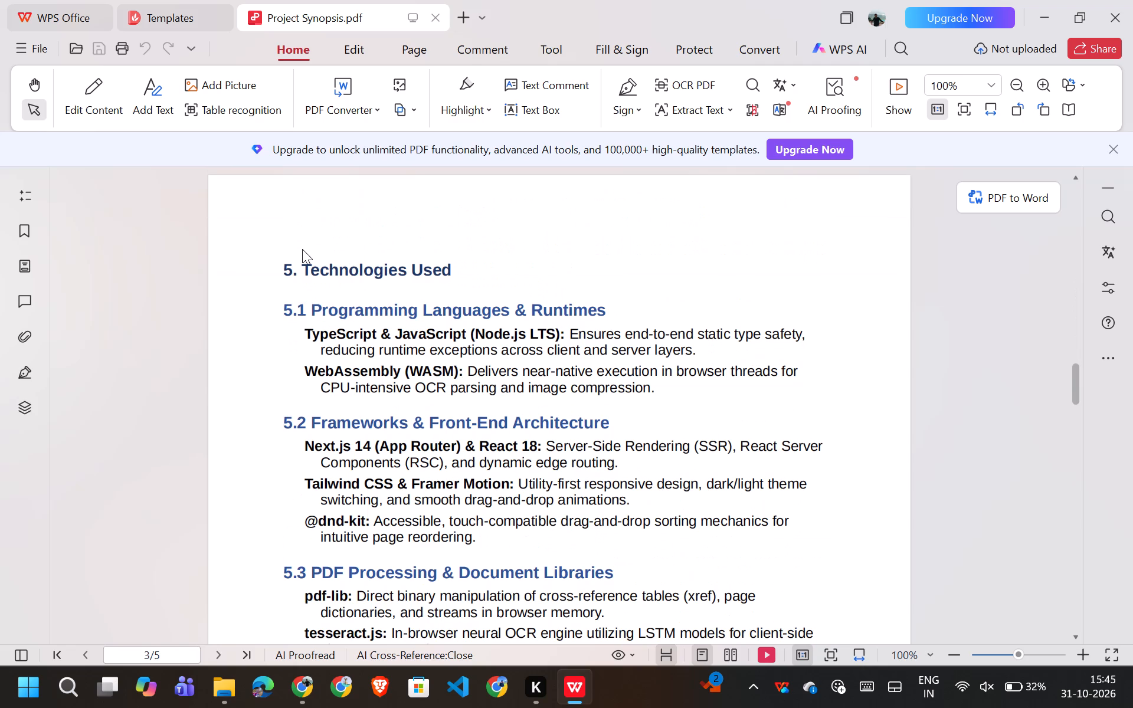
{"action": "scroll", "coordinate": [302, 249], "scroll_direction": "down", "scroll_amount": 4}
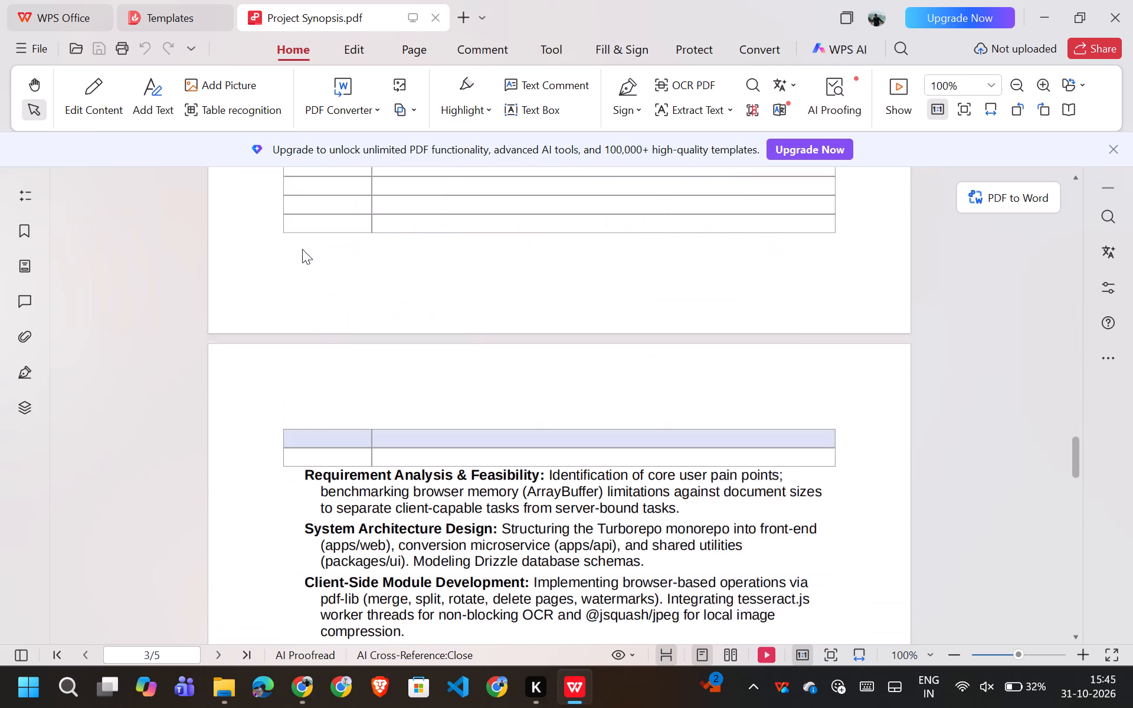
{"action": "scroll", "coordinate": [302, 249], "scroll_direction": "down", "scroll_amount": 1}
{"action": "left_click", "coordinate": [1132, 0]}
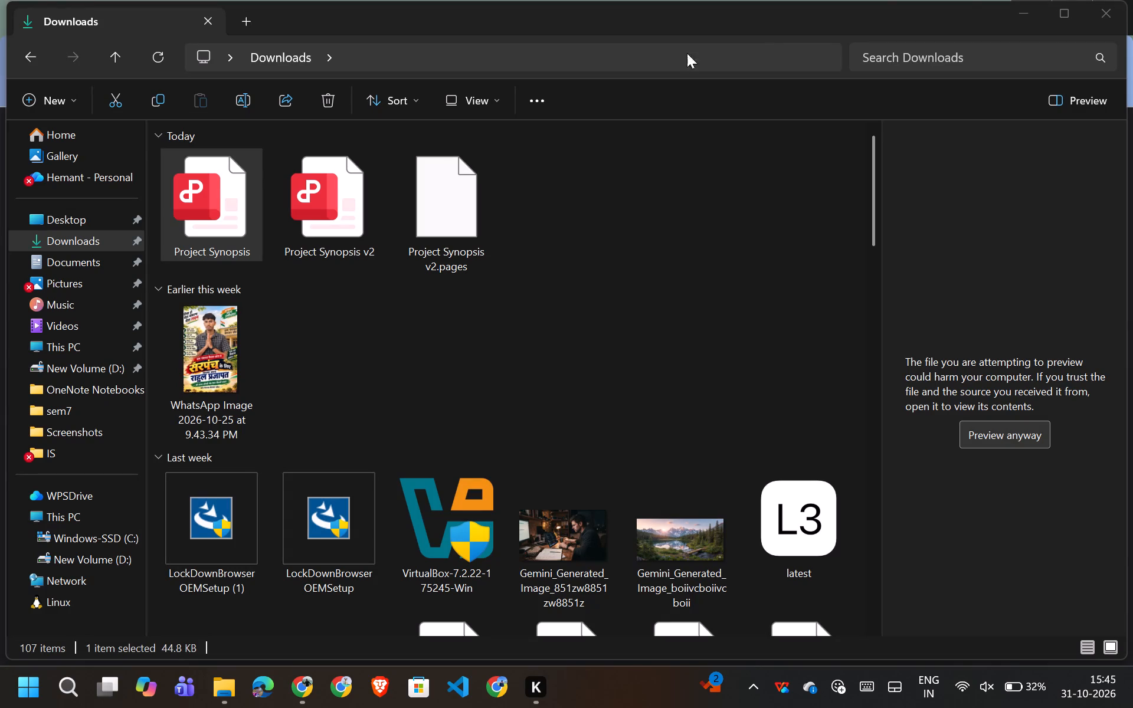
Switch to Chrome and open the university management system site, ums.lpu.in/lpuums/, in a new tab.
{"action": "key", "text": "alt+Tab"}
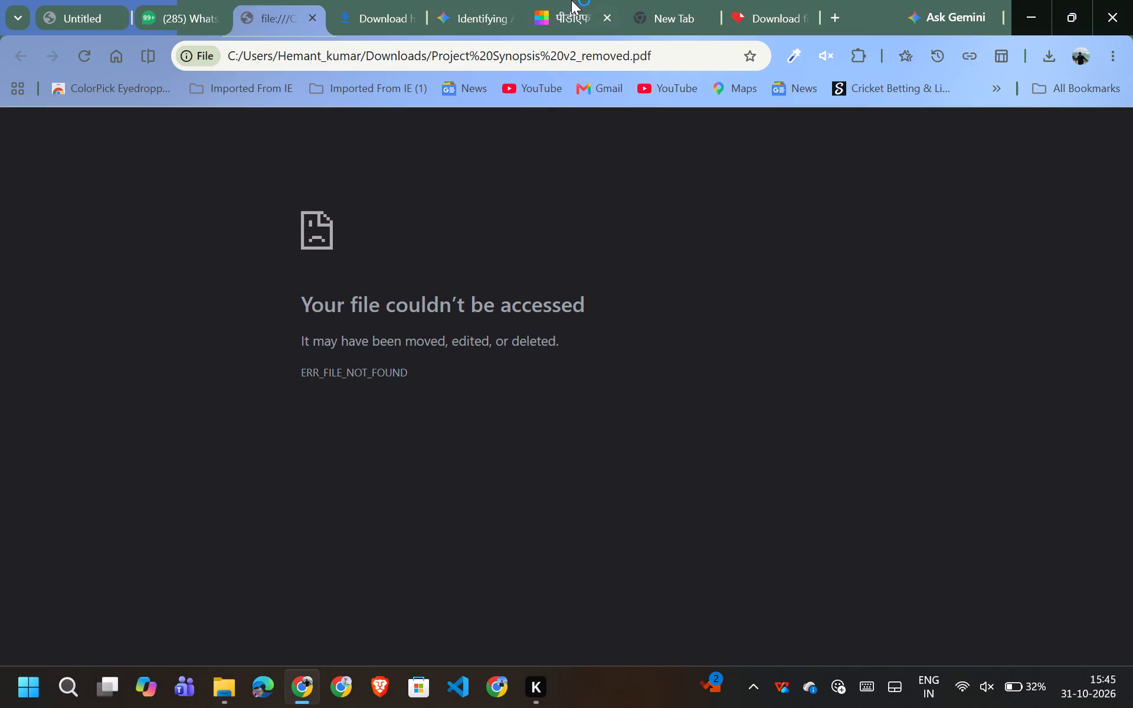
{"action": "left_click", "coordinate": [833, 8]}
{"action": "key", "text": "l"}
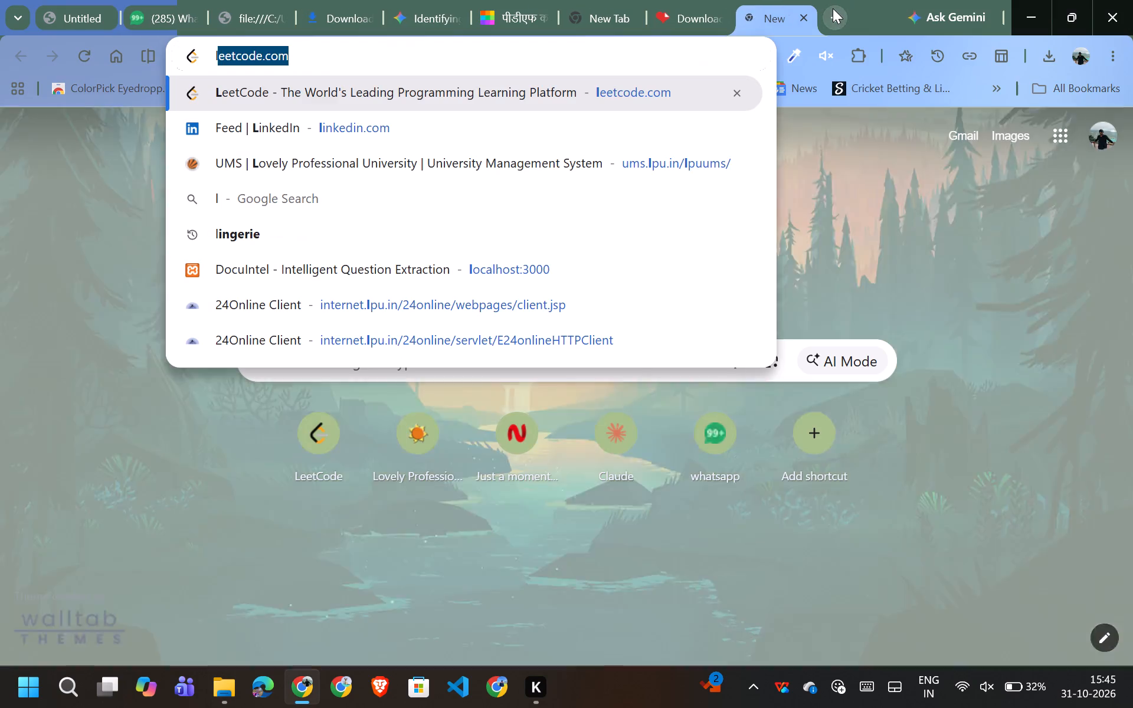
{"action": "key", "text": "BackSpace"}
{"action": "key", "text": "BackSpace"}
{"action": "type", "text": "um"}
{"action": "key", "text": "Right"}
{"action": "key", "text": "Return"}
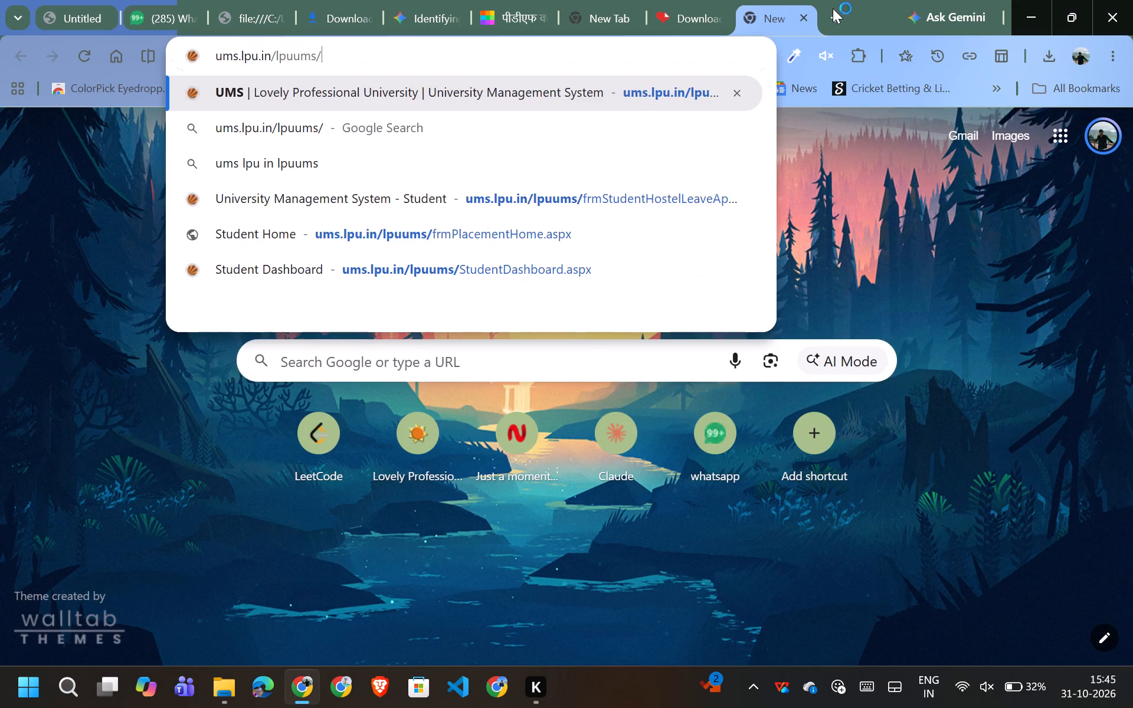
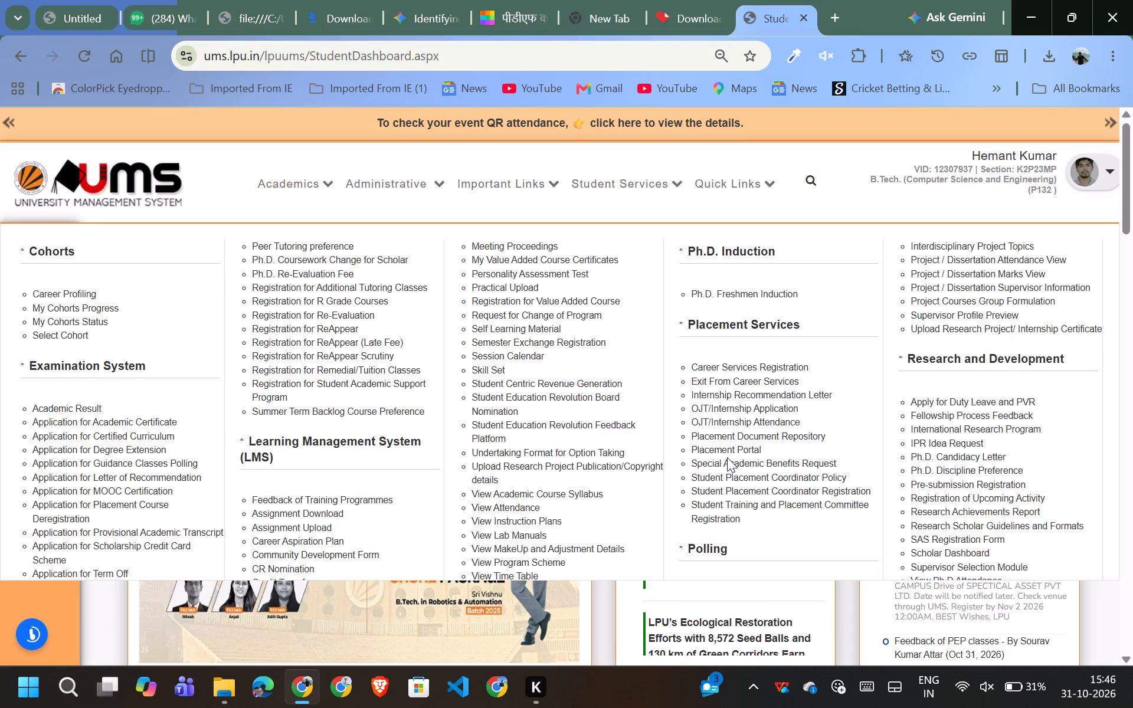
Open the Placement Portal, dismiss the pending details notice, and look over the student profile and upcoming placement drives.
{"action": "left_click", "coordinate": [714, 453]}
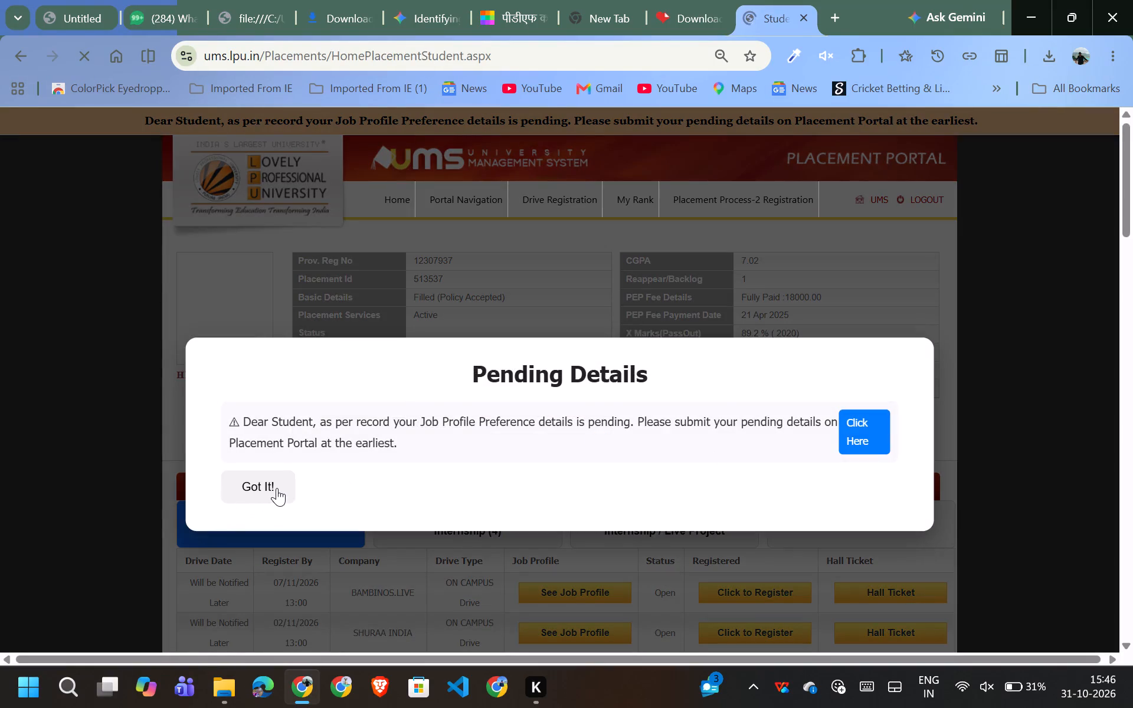
{"action": "left_click", "coordinate": [277, 488]}
{"action": "scroll", "coordinate": [460, 400], "scroll_direction": "down", "scroll_amount": 1}
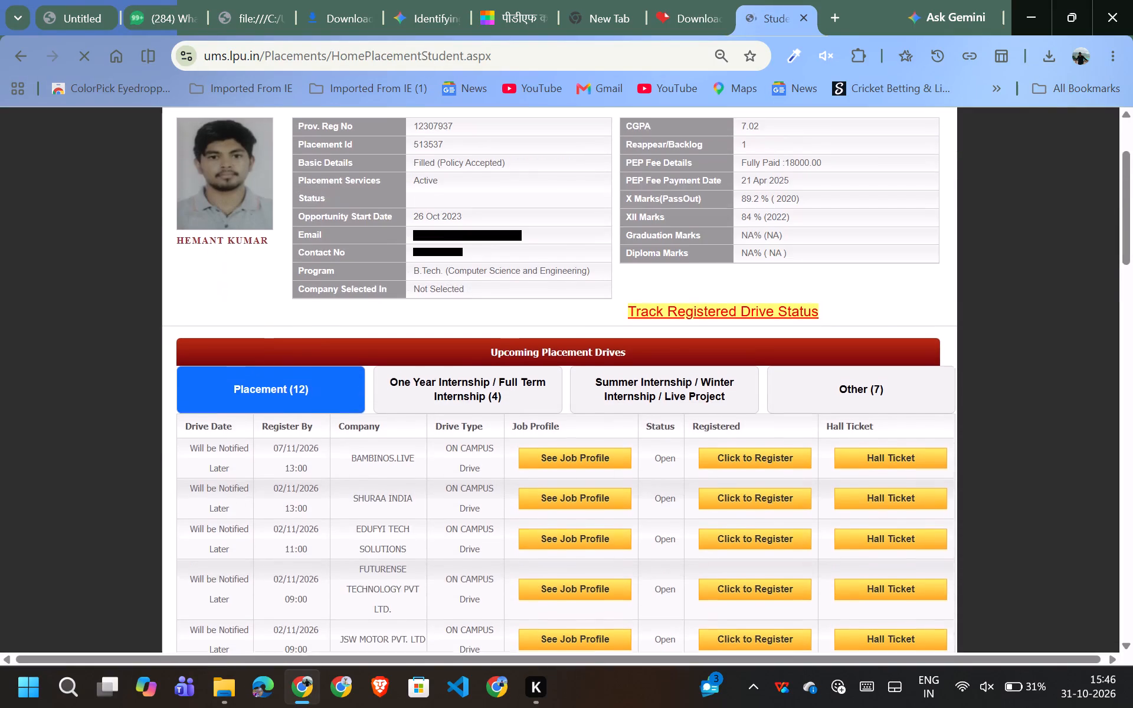
{"action": "scroll", "coordinate": [460, 400], "scroll_direction": "down", "scroll_amount": 2}
{"action": "scroll", "coordinate": [460, 400], "scroll_direction": "up", "scroll_amount": 2}
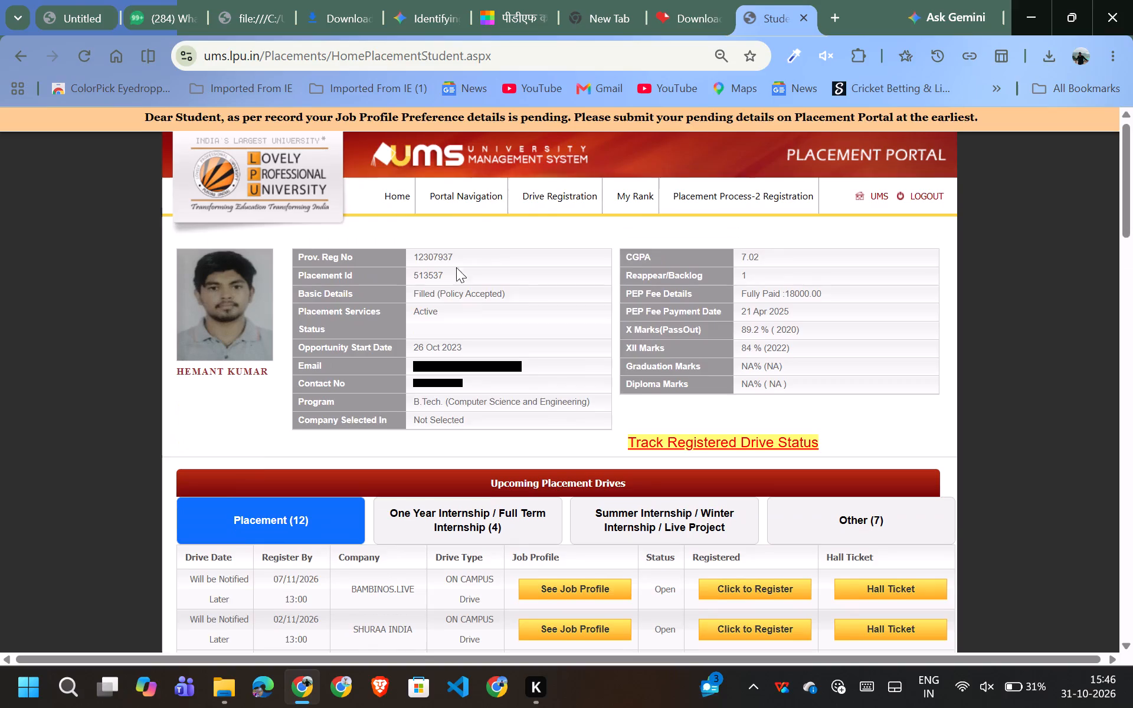
Open the portal's Drive Registration page, dismiss the pending details notice, and look through the listed company drives.
{"action": "left_click", "coordinate": [552, 189]}
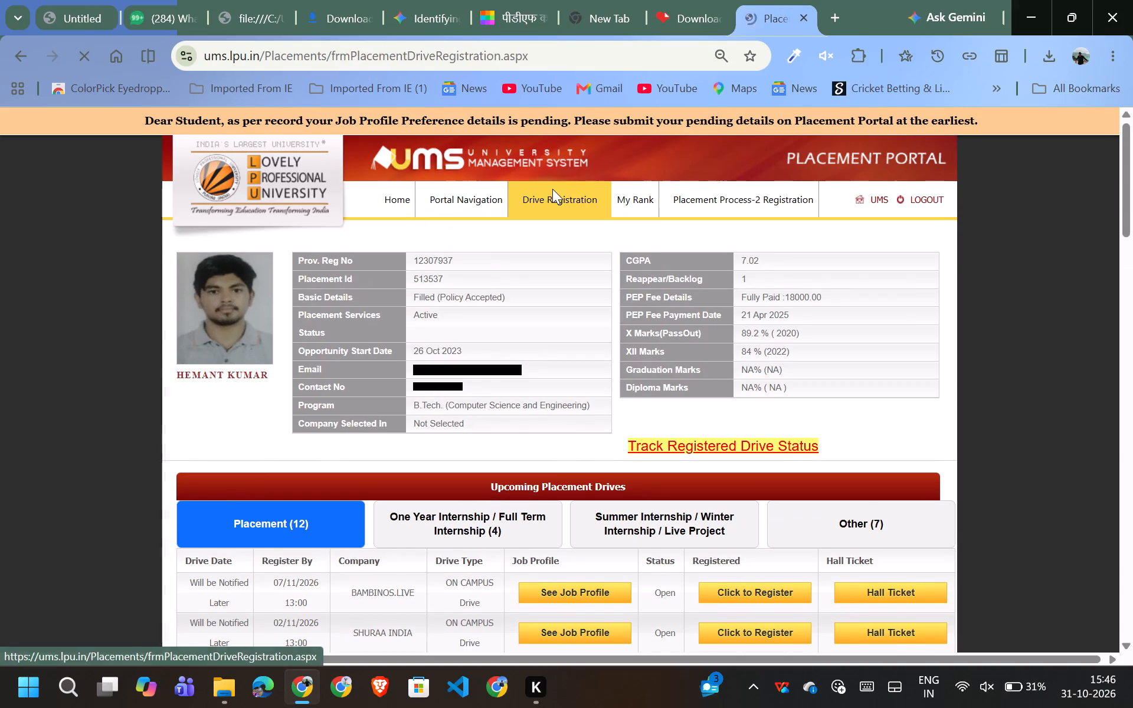
{"action": "left_click", "coordinate": [264, 482]}
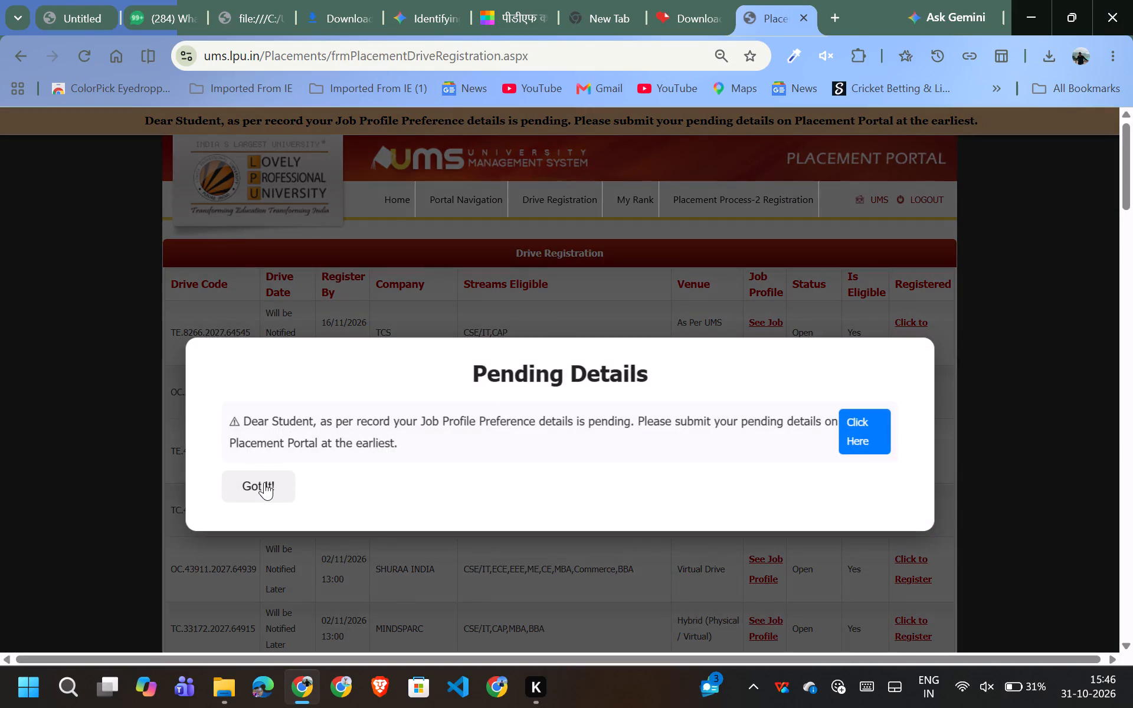
{"action": "scroll", "coordinate": [454, 373], "scroll_direction": "down", "scroll_amount": 1}
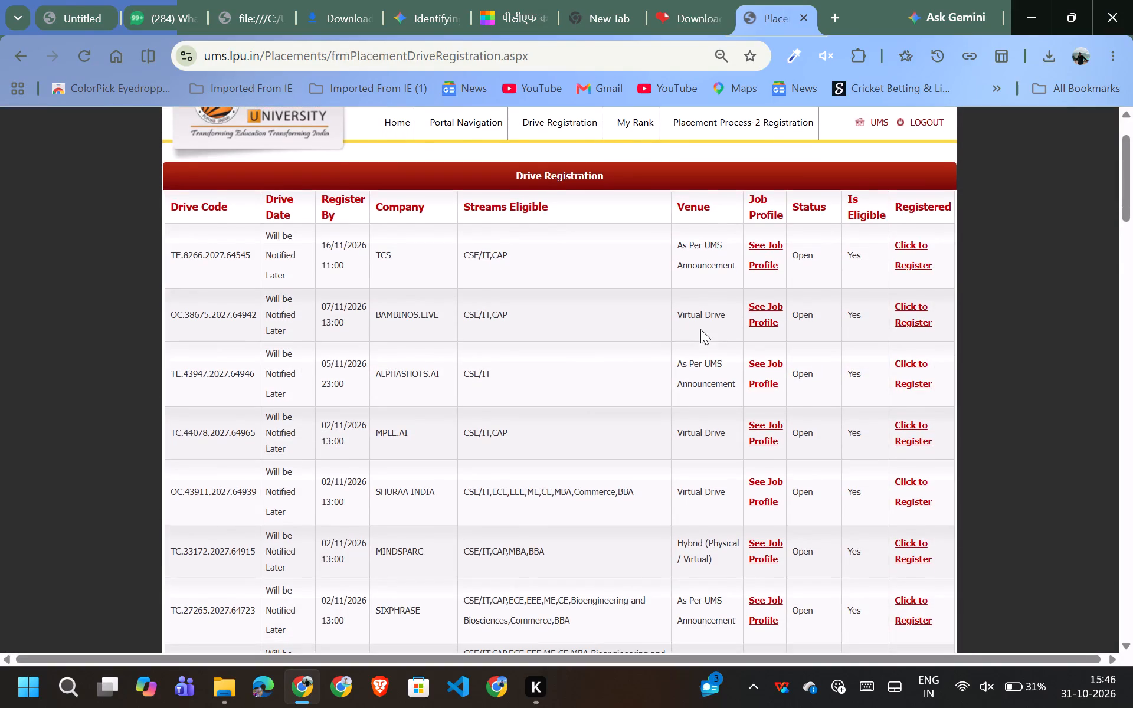
{"action": "scroll", "coordinate": [524, 324], "scroll_direction": "down", "scroll_amount": 1}
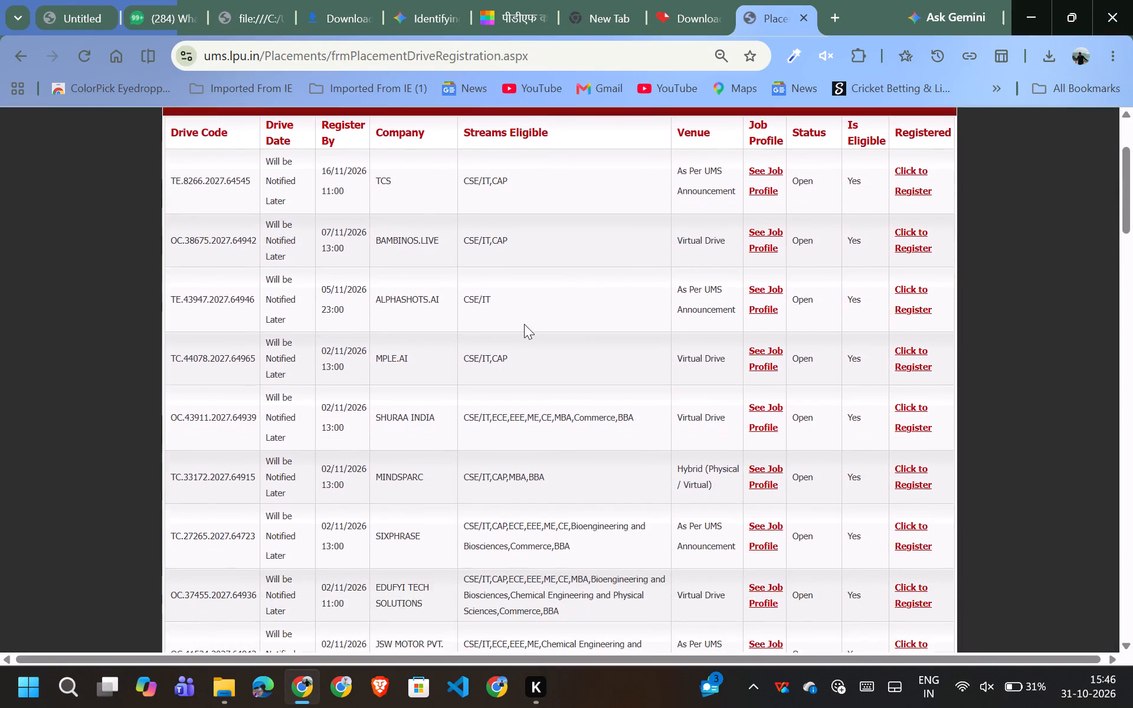
{"action": "scroll", "coordinate": [524, 324], "scroll_direction": "down", "scroll_amount": 2}
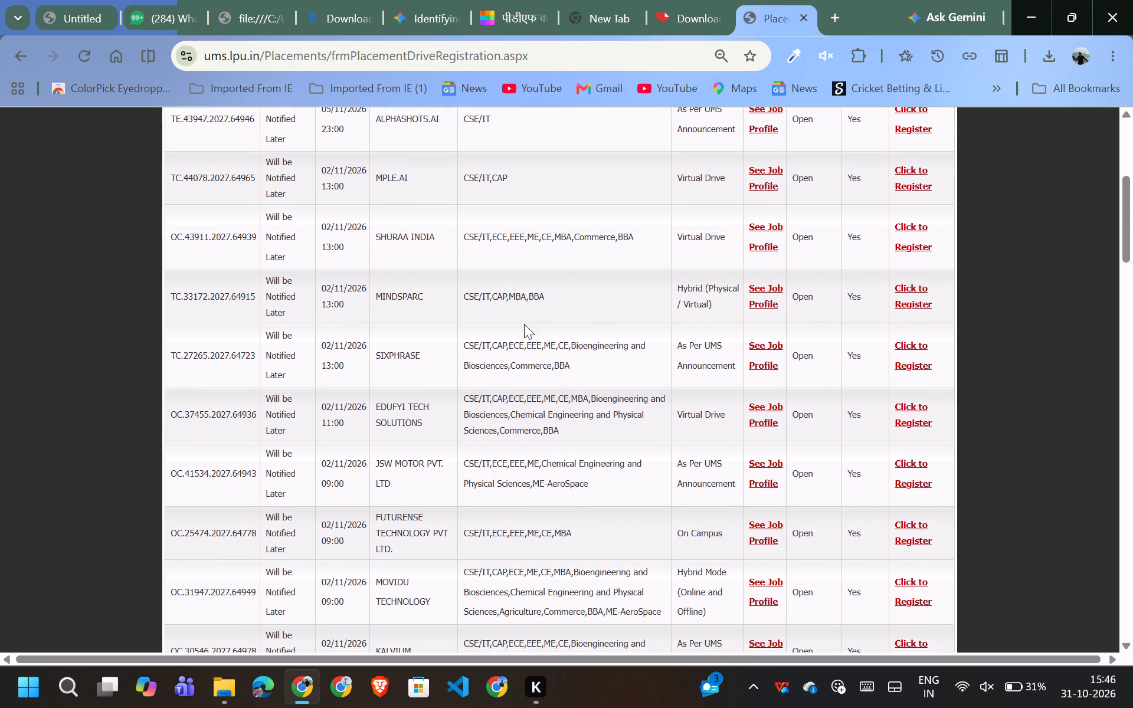
{"action": "scroll", "coordinate": [524, 324], "scroll_direction": "down", "scroll_amount": 2}
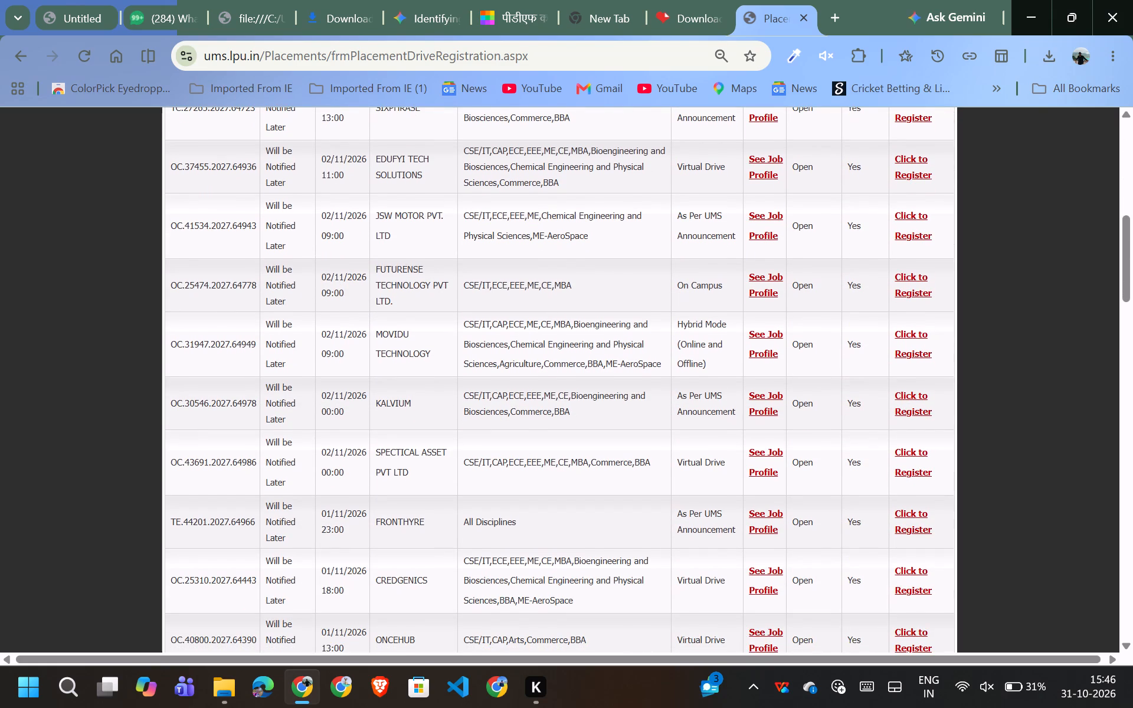
{"action": "scroll", "coordinate": [524, 324], "scroll_direction": "down", "scroll_amount": 1}
View the job profile of the SPECTICAL ASSET PVT LTD drive and close its details page.
{"action": "left_click", "coordinate": [767, 381]}
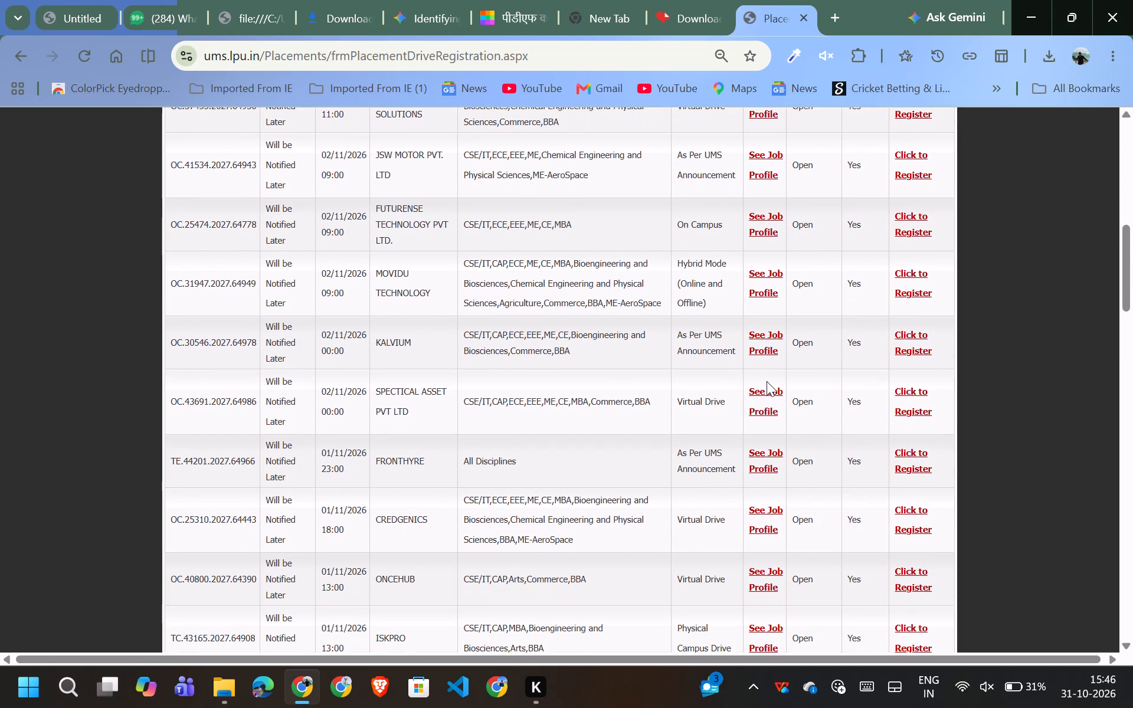
{"action": "left_click", "coordinate": [769, 388]}
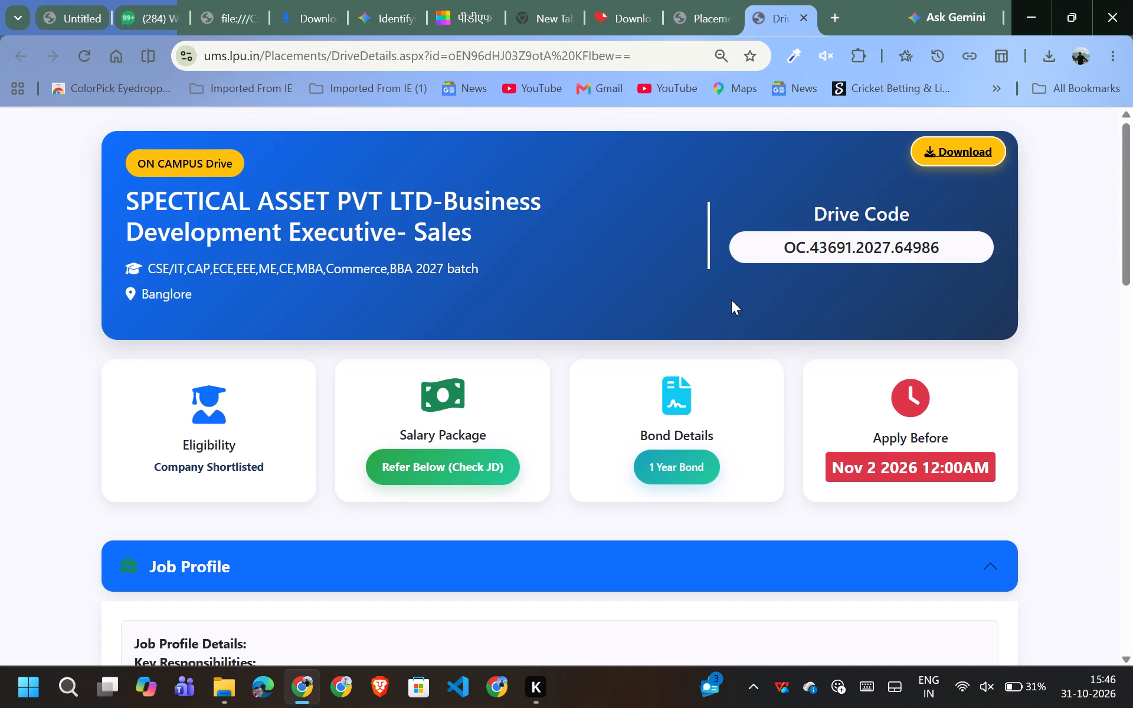
{"action": "left_click", "coordinate": [802, 13]}
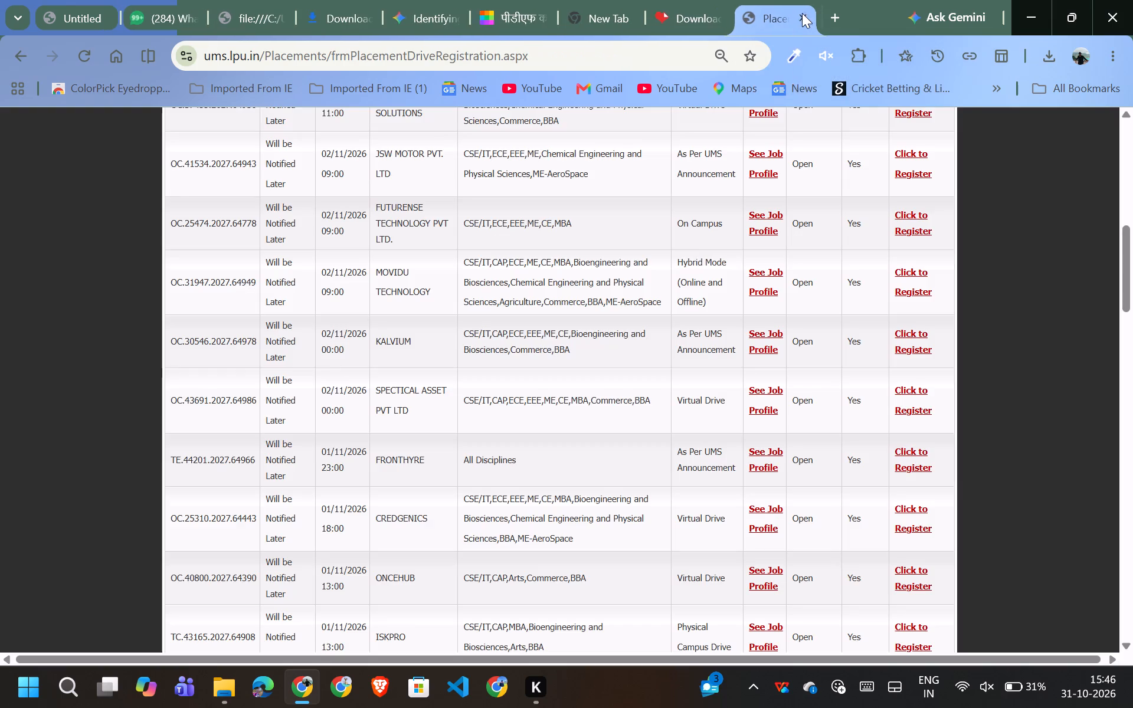
Look further through the drive list, view the FRONTHYRE job profile, and close its details page.
{"action": "scroll", "coordinate": [767, 340], "scroll_direction": "down", "scroll_amount": 6}
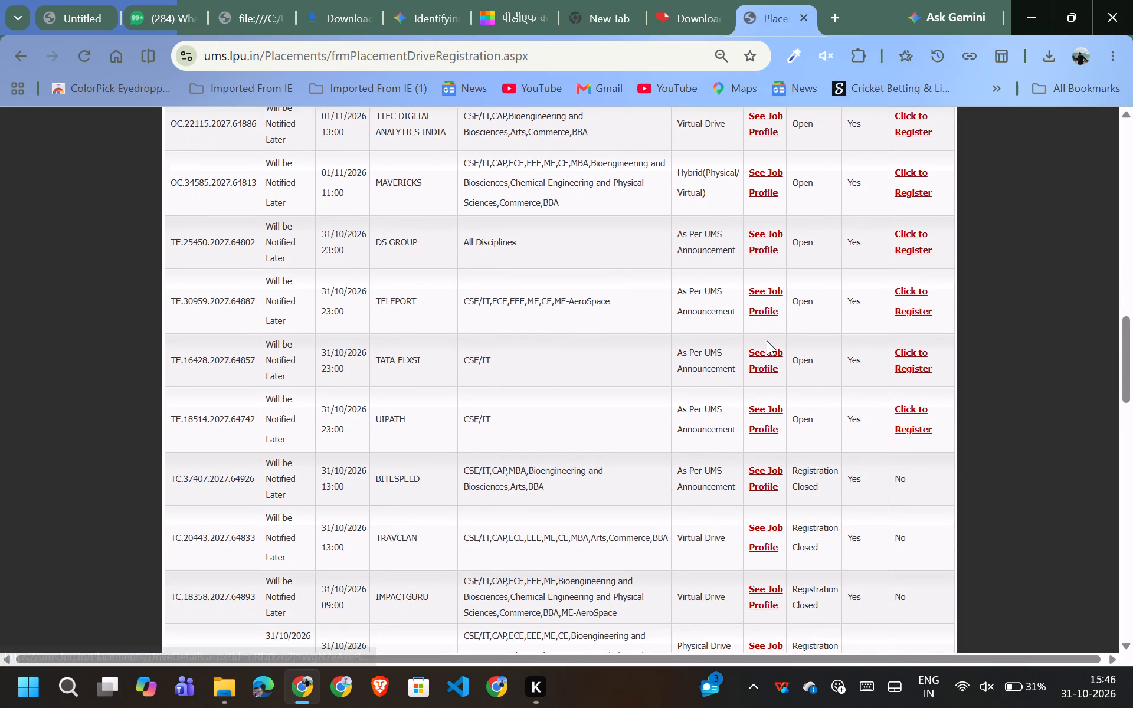
{"action": "scroll", "coordinate": [767, 340], "scroll_direction": "up", "scroll_amount": 1}
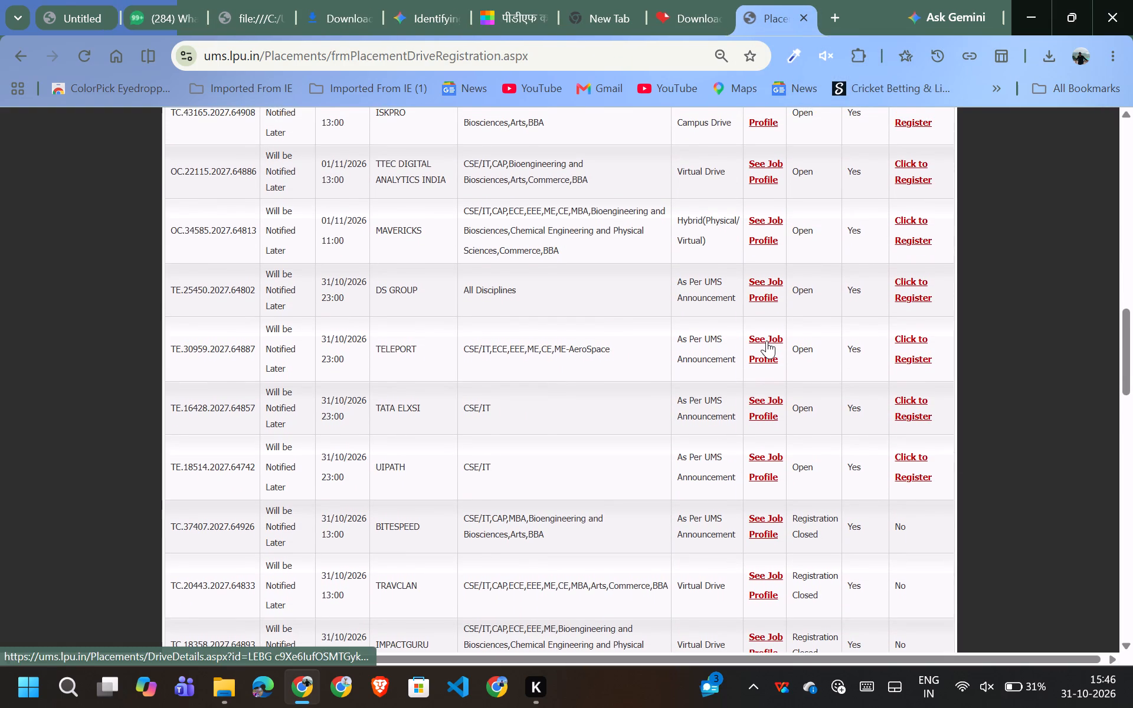
{"action": "scroll", "coordinate": [767, 340], "scroll_direction": "up", "scroll_amount": 3}
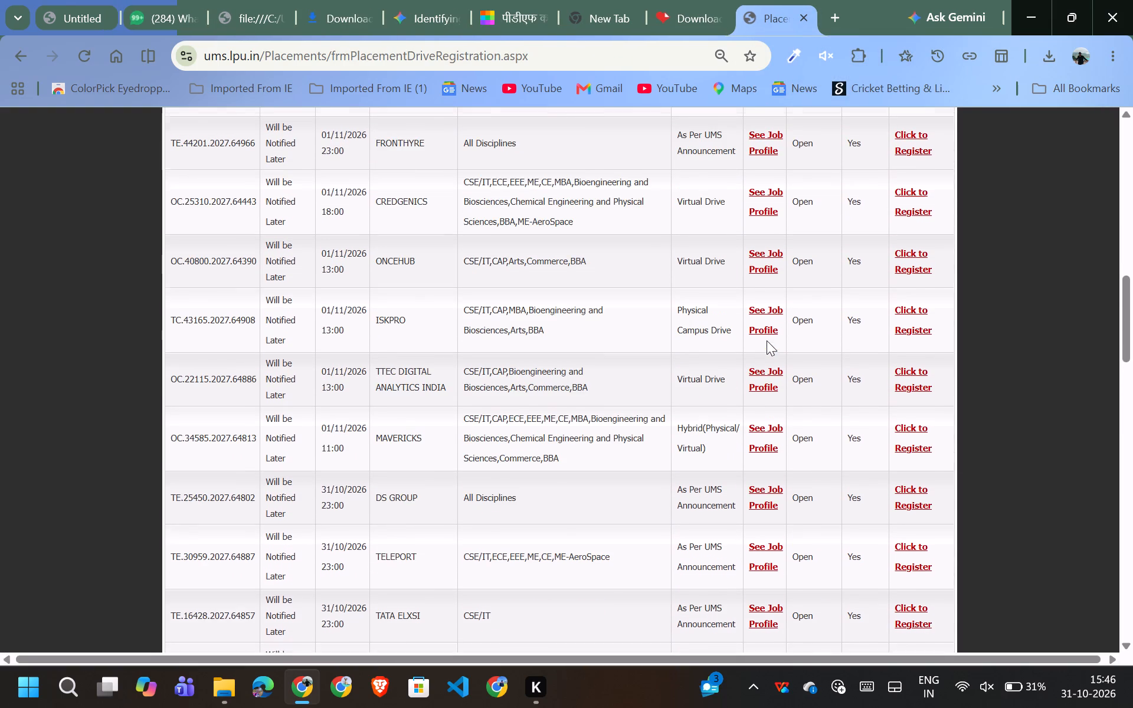
{"action": "scroll", "coordinate": [767, 340], "scroll_direction": "up", "scroll_amount": 2}
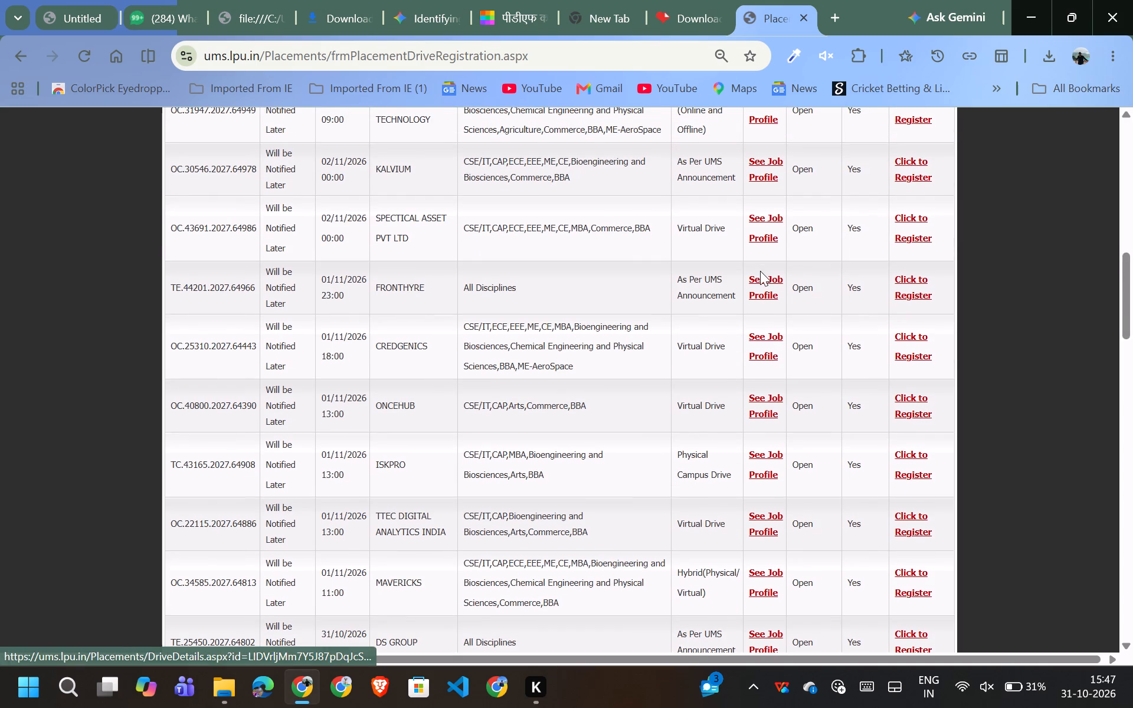
{"action": "left_click", "coordinate": [760, 274]}
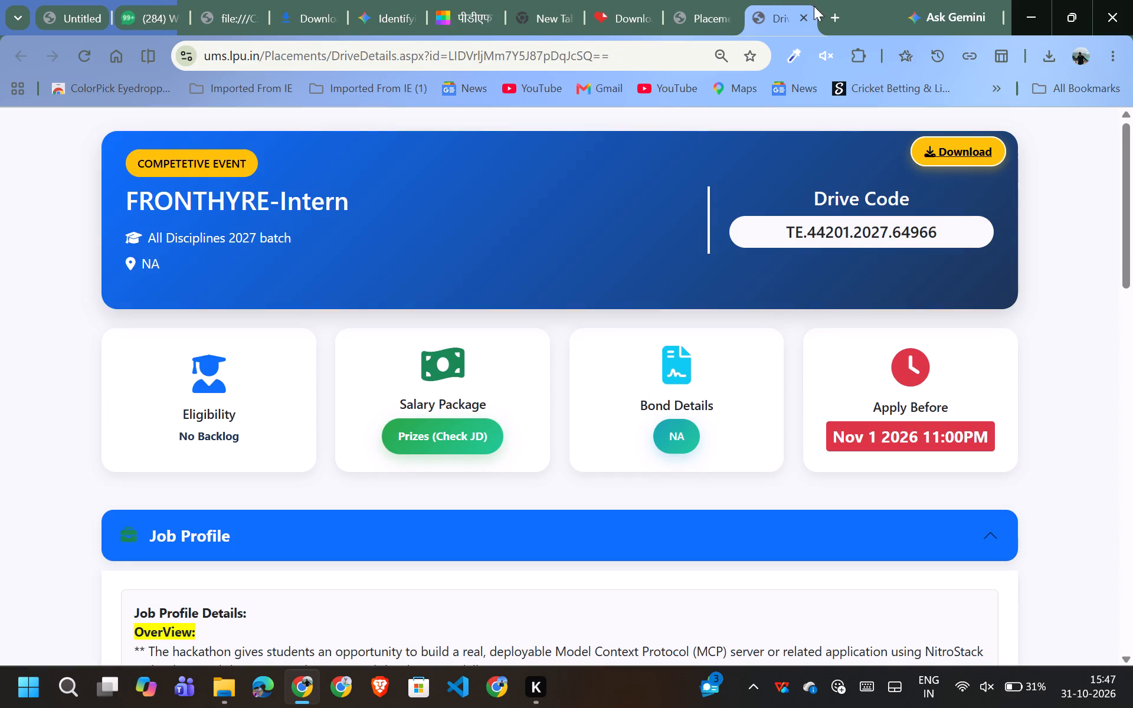
{"action": "left_click", "coordinate": [802, 15]}
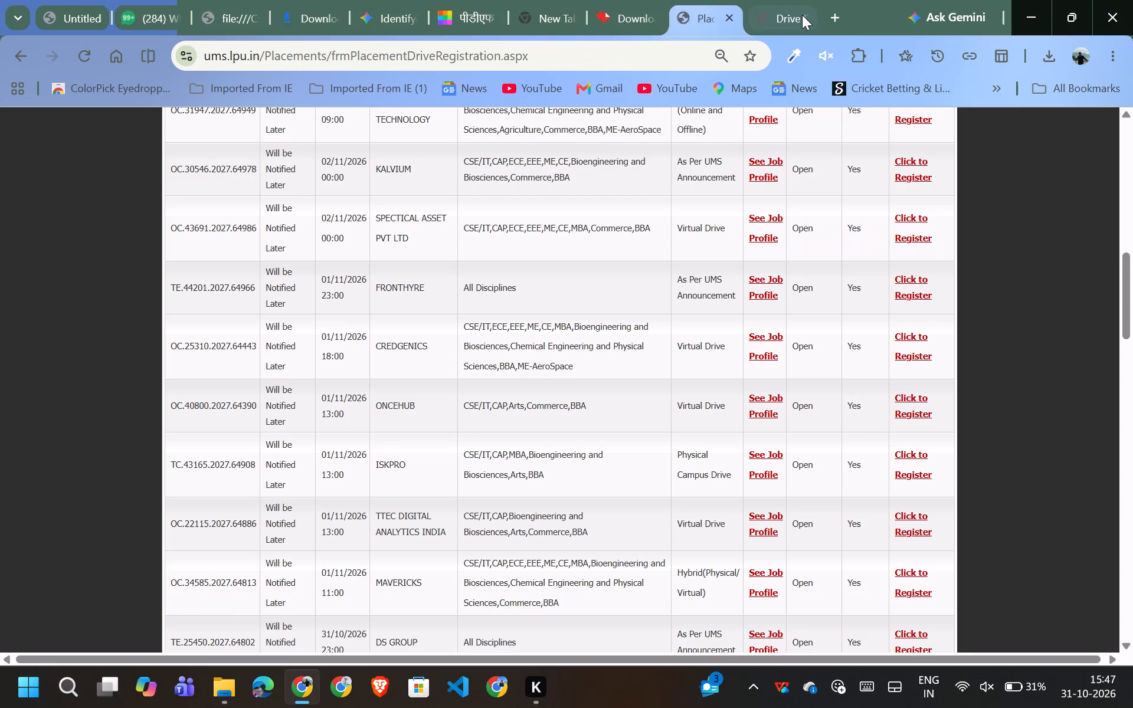
View the job profile of the KALVIUM drive and close its details page.
{"action": "scroll", "coordinate": [733, 304], "scroll_direction": "up", "scroll_amount": 2}
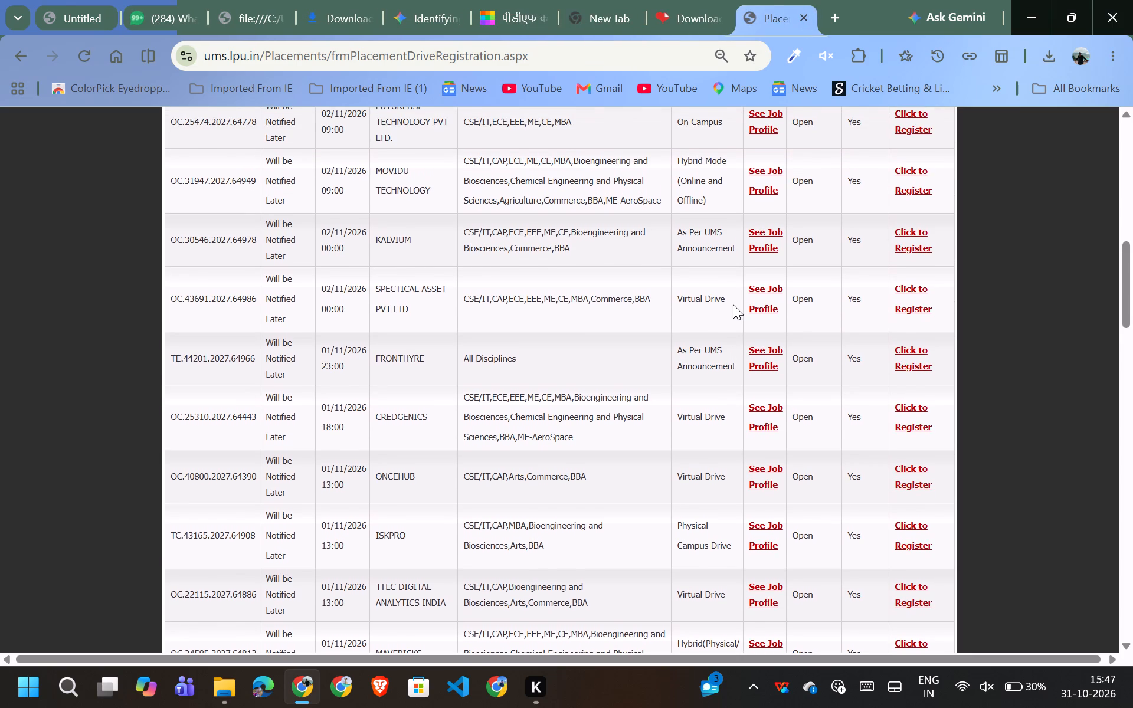
{"action": "scroll", "coordinate": [733, 305], "scroll_direction": "up", "scroll_amount": 1}
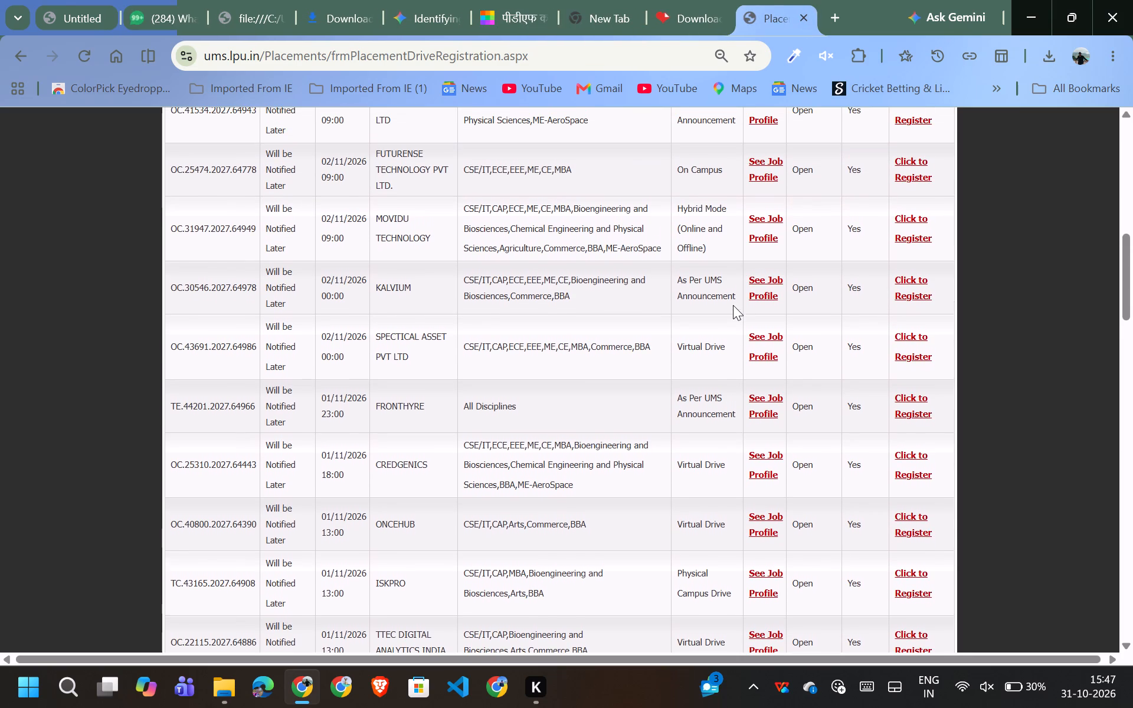
{"action": "scroll", "coordinate": [733, 305], "scroll_direction": "up", "scroll_amount": 1}
{"action": "left_click", "coordinate": [772, 287]}
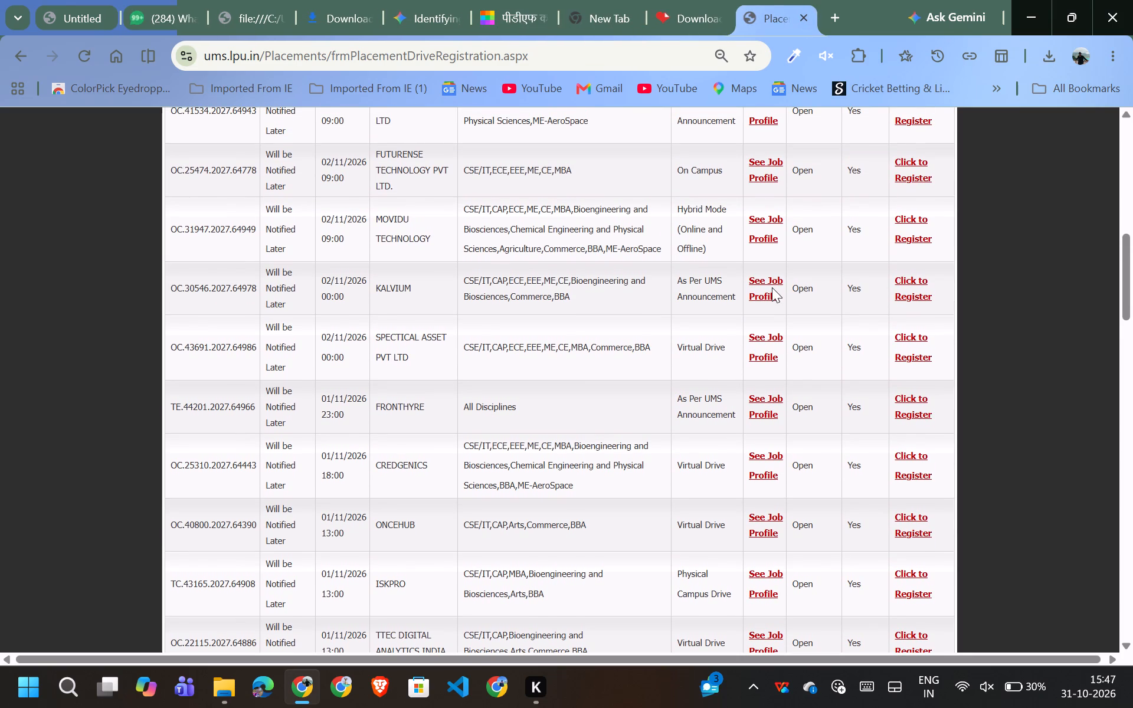
{"action": "left_click", "coordinate": [764, 283]}
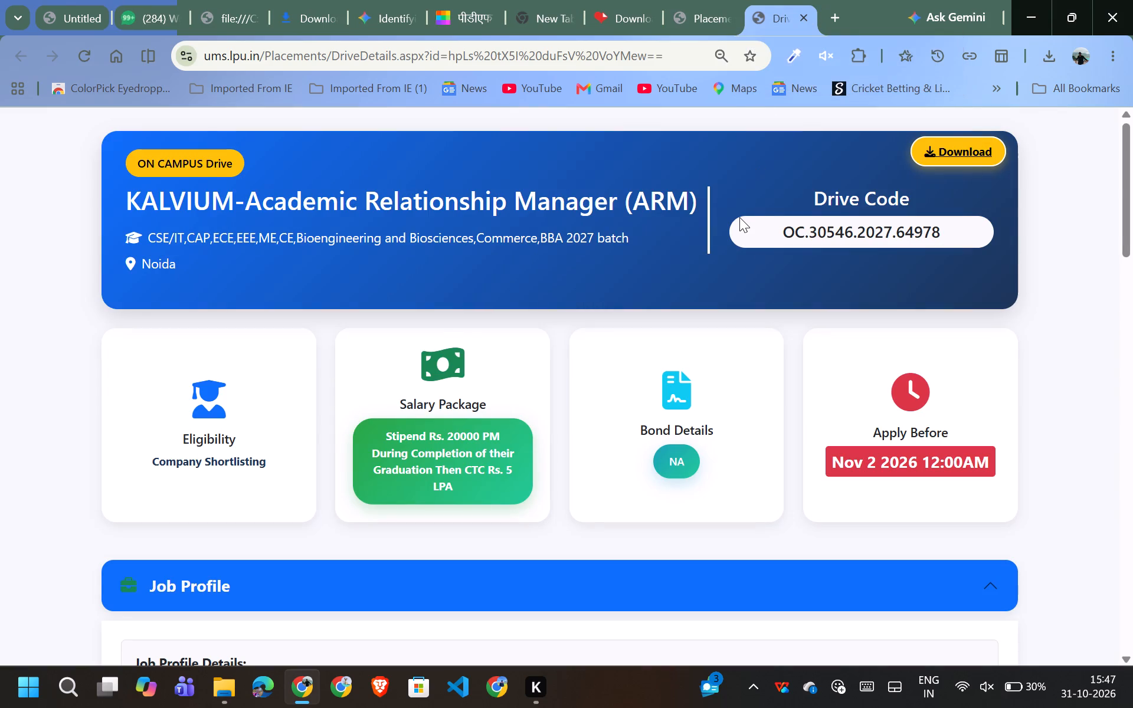
{"action": "left_click", "coordinate": [803, 17]}
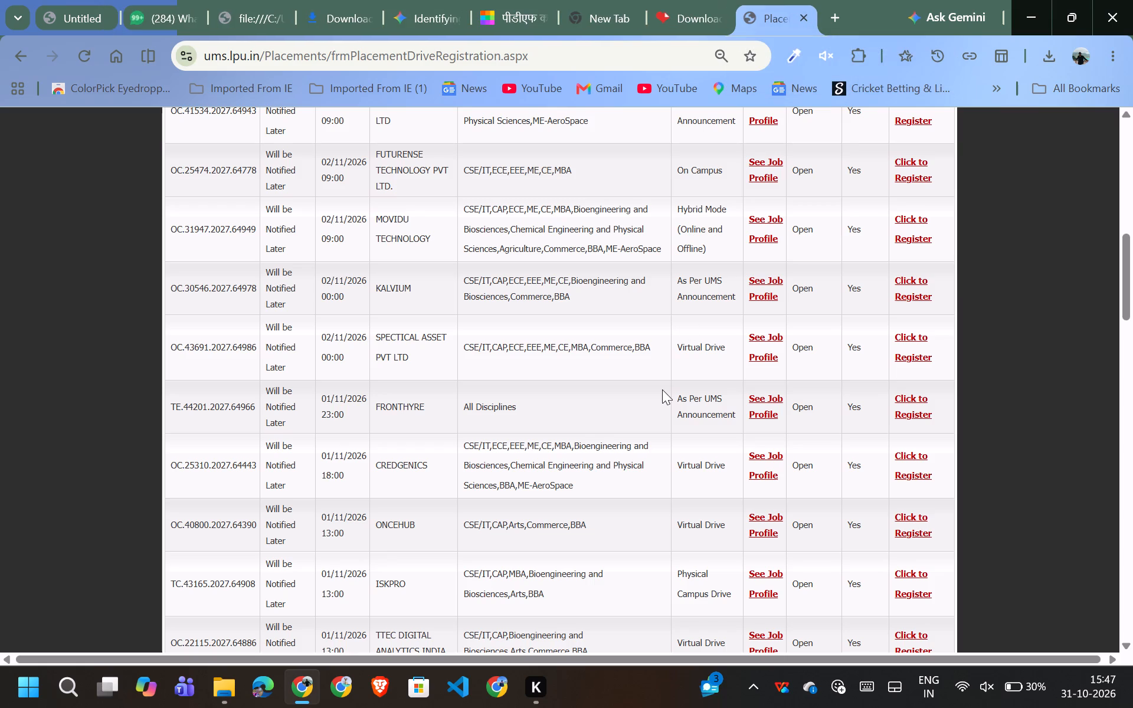
Reopen the SPECTICAL ASSET PVT LTD job profile, read its stipend, salary and bond details, and close the page.
{"action": "scroll", "coordinate": [662, 389], "scroll_direction": "up", "scroll_amount": 1}
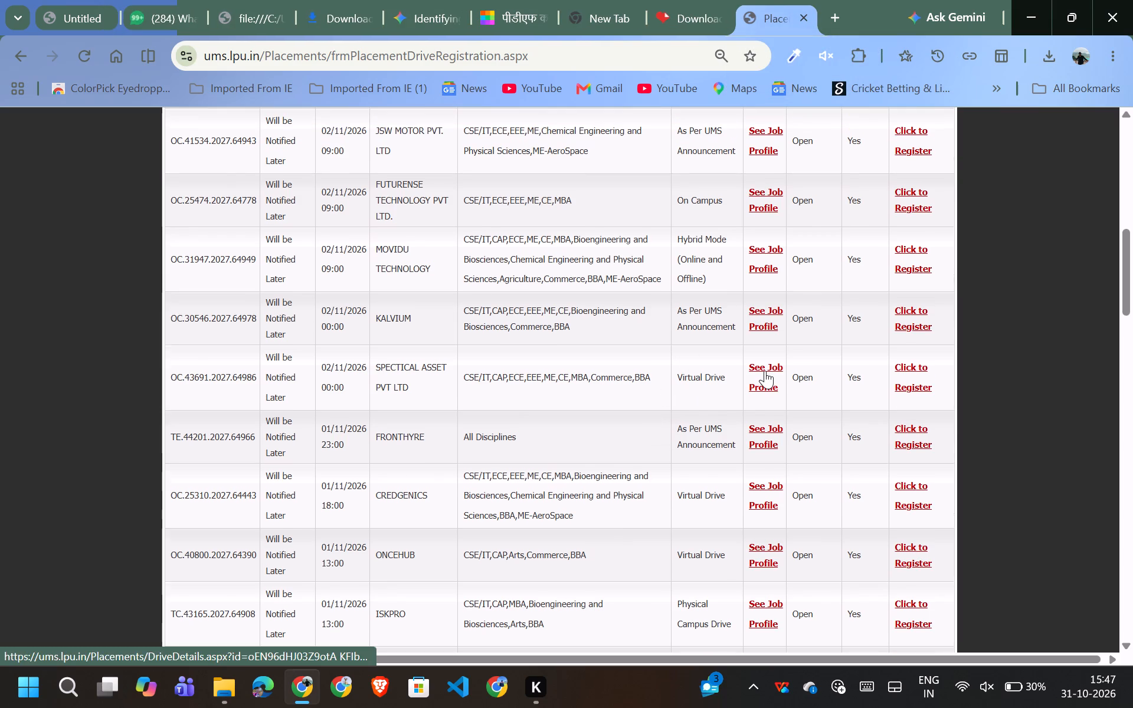
{"action": "left_click", "coordinate": [765, 371]}
{"action": "scroll", "coordinate": [765, 371], "scroll_direction": "down", "scroll_amount": 1}
{"action": "scroll", "coordinate": [765, 371], "scroll_direction": "up", "scroll_amount": 1}
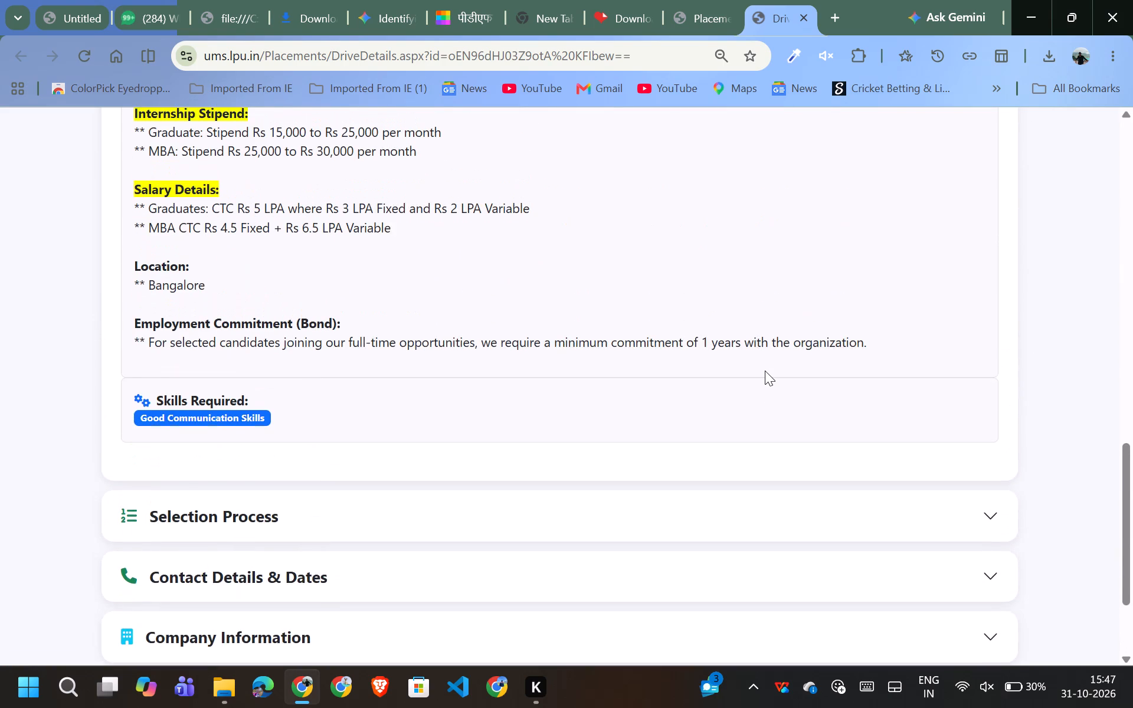
{"action": "scroll", "coordinate": [765, 371], "scroll_direction": "up", "scroll_amount": 2}
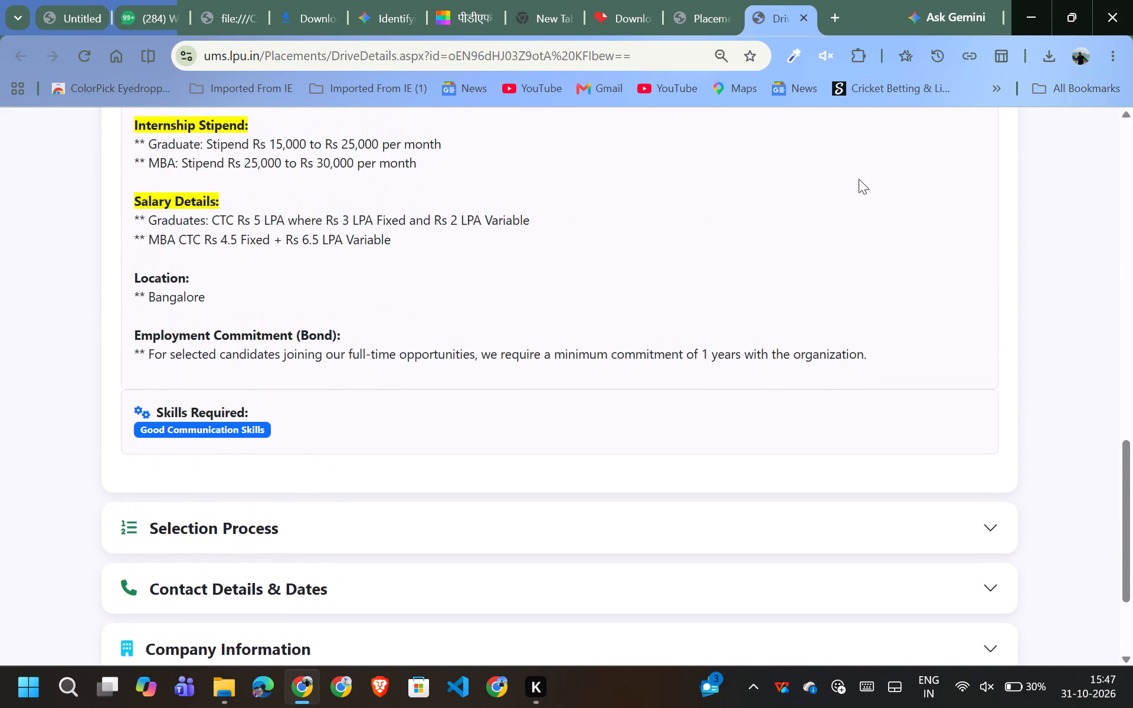
{"action": "left_click", "coordinate": [800, 17]}
Leave the Placement Portal and return to the UMS student dashboard.
{"action": "scroll", "coordinate": [693, 189], "scroll_direction": "up", "scroll_amount": 4}
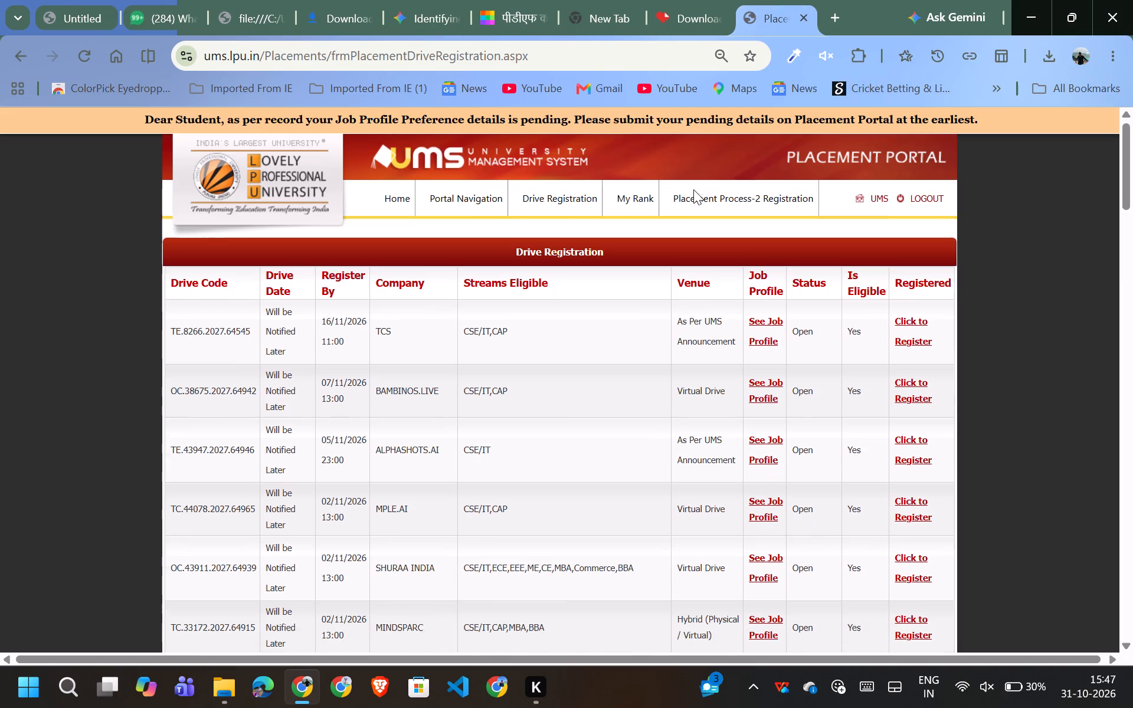
{"action": "scroll", "coordinate": [693, 189], "scroll_direction": "up", "scroll_amount": 3}
{"action": "left_click", "coordinate": [878, 204]}
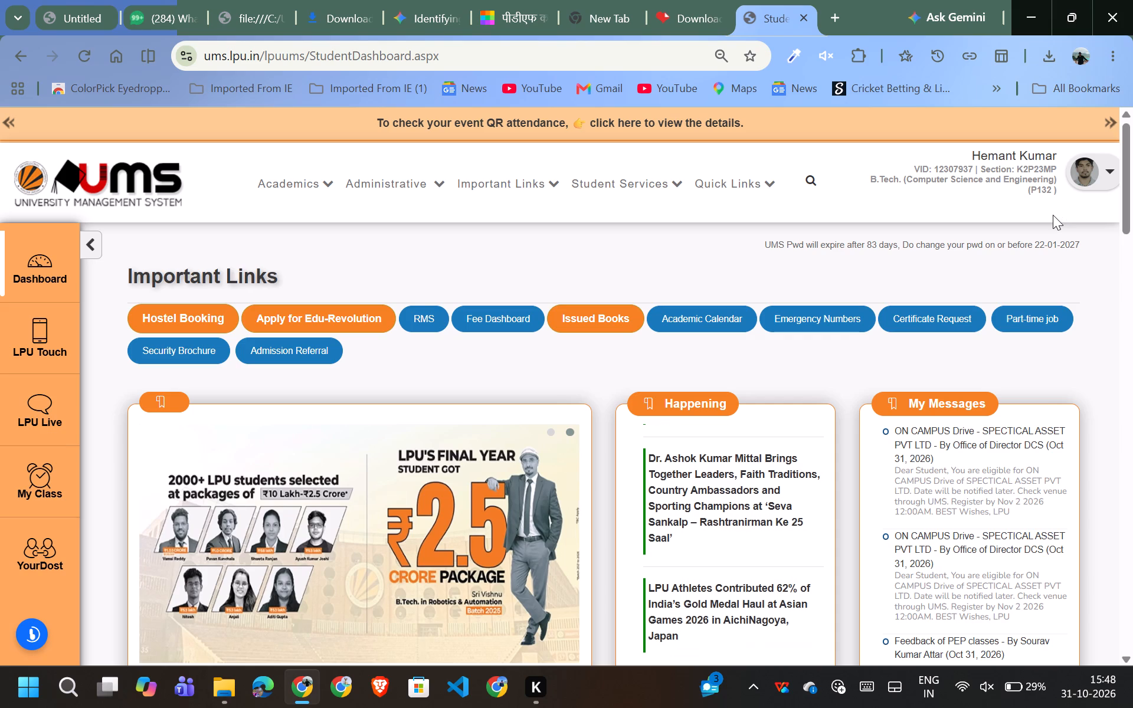
Look over the student dashboard's pending assignments and go through the My Courses list to the INT333 entry.
{"action": "scroll", "coordinate": [1053, 215], "scroll_direction": "down", "scroll_amount": 2}
{"action": "scroll", "coordinate": [1013, 391], "scroll_direction": "down", "scroll_amount": 1}
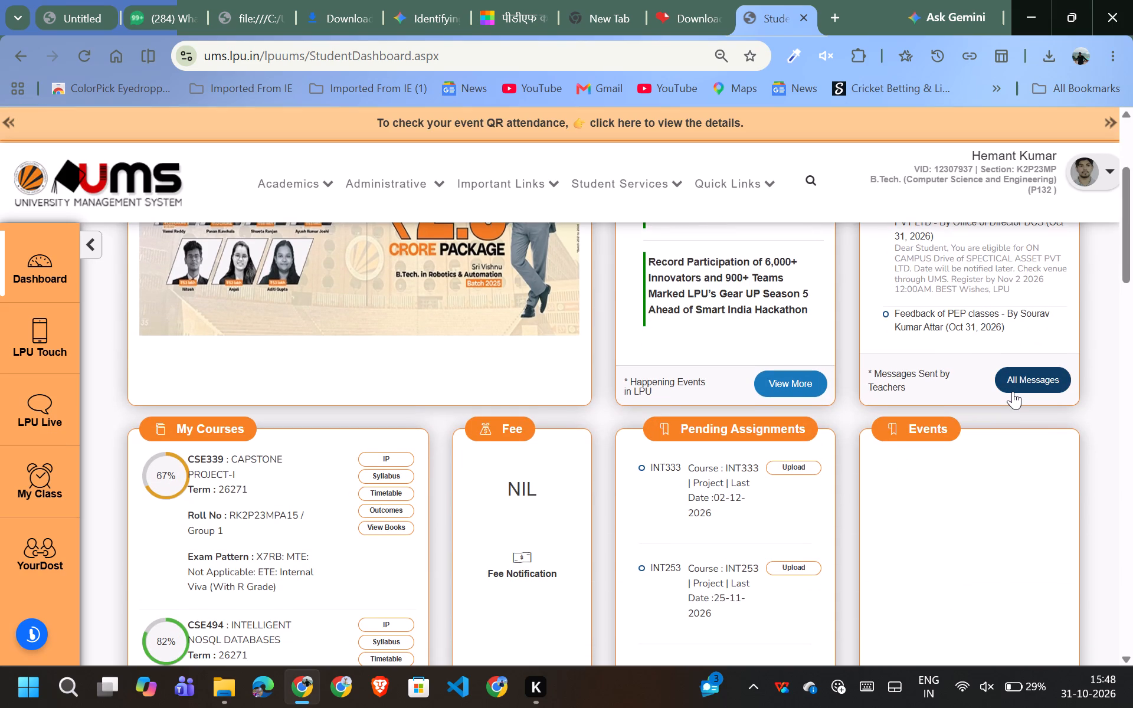
{"action": "scroll", "coordinate": [1013, 391], "scroll_direction": "down", "scroll_amount": 1}
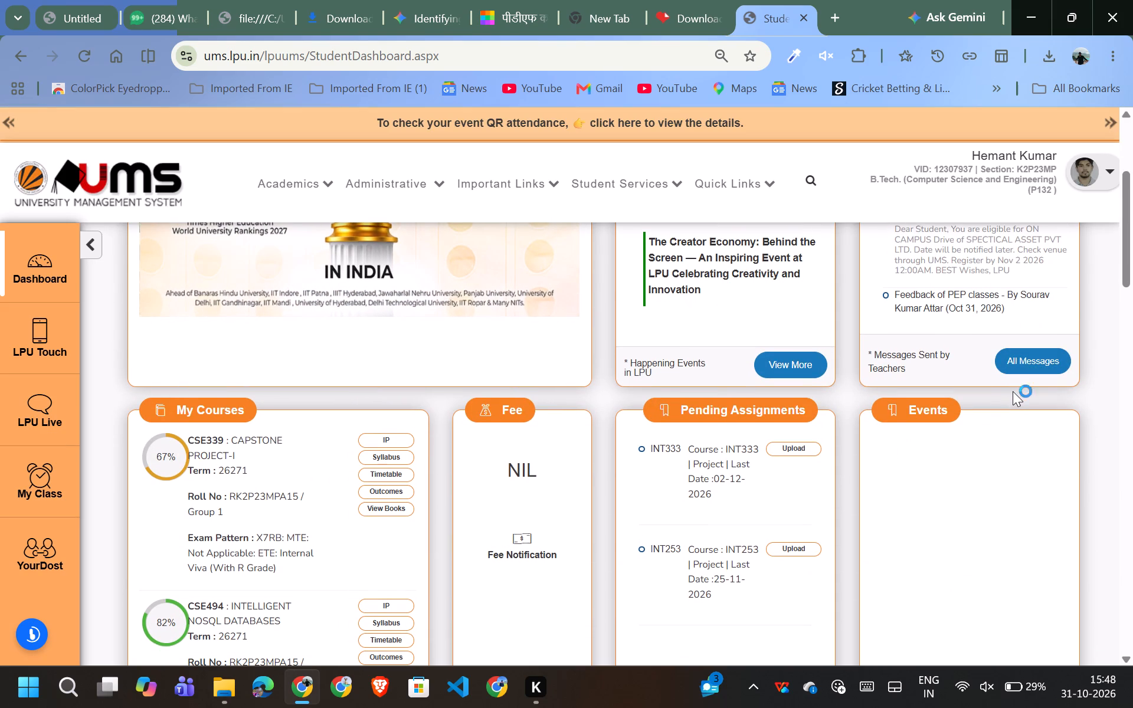
{"action": "scroll", "coordinate": [1013, 391], "scroll_direction": "down", "scroll_amount": 1}
{"action": "scroll", "coordinate": [822, 455], "scroll_direction": "down", "scroll_amount": 2}
{"action": "scroll", "coordinate": [726, 491], "scroll_direction": "down", "scroll_amount": 1}
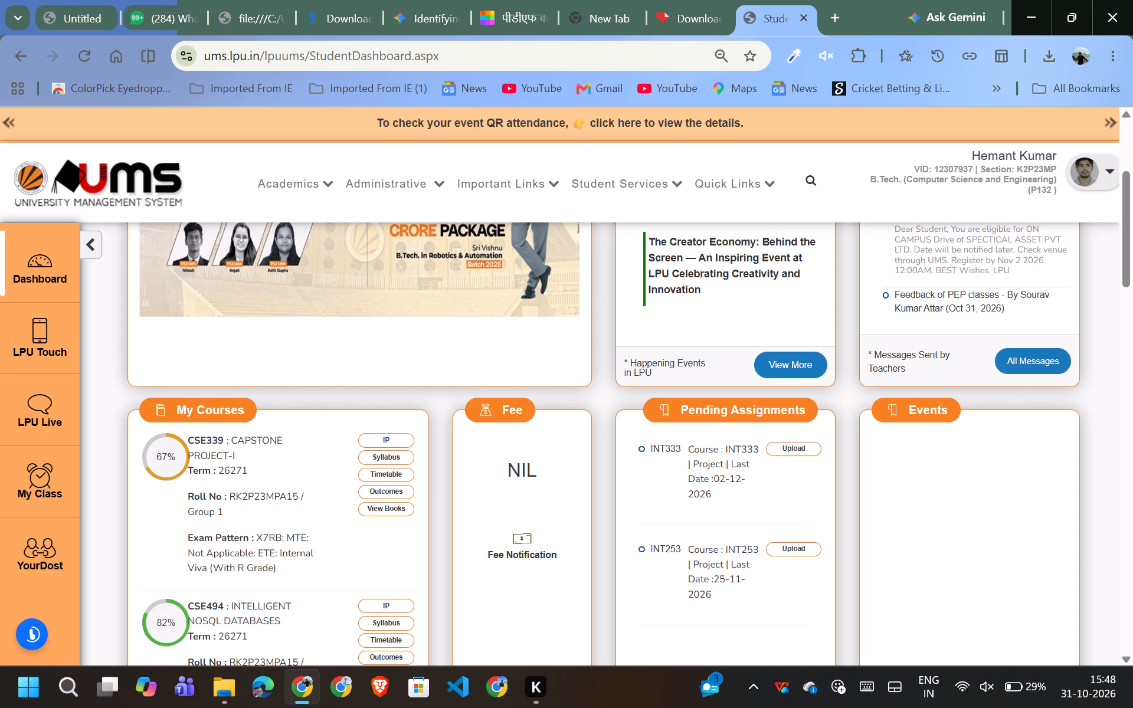
{"action": "scroll", "coordinate": [746, 463], "scroll_direction": "down", "scroll_amount": 1}
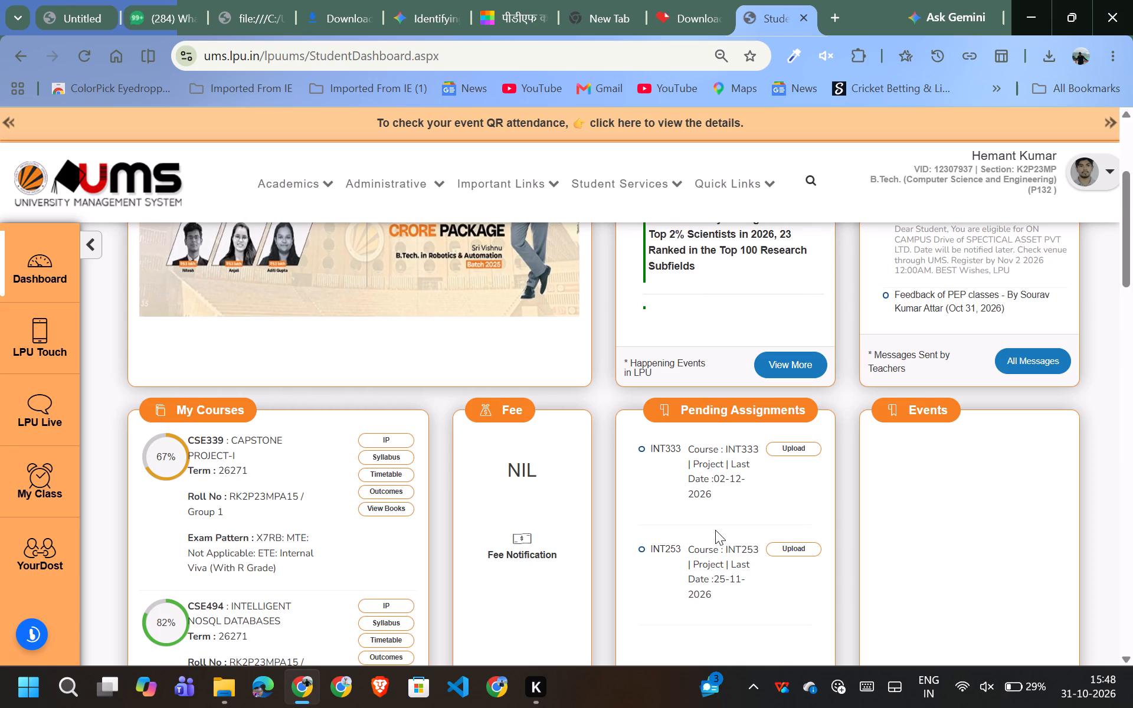
{"action": "scroll", "coordinate": [715, 530], "scroll_direction": "down", "scroll_amount": 1}
{"action": "scroll", "coordinate": [335, 540], "scroll_direction": "down", "scroll_amount": 1}
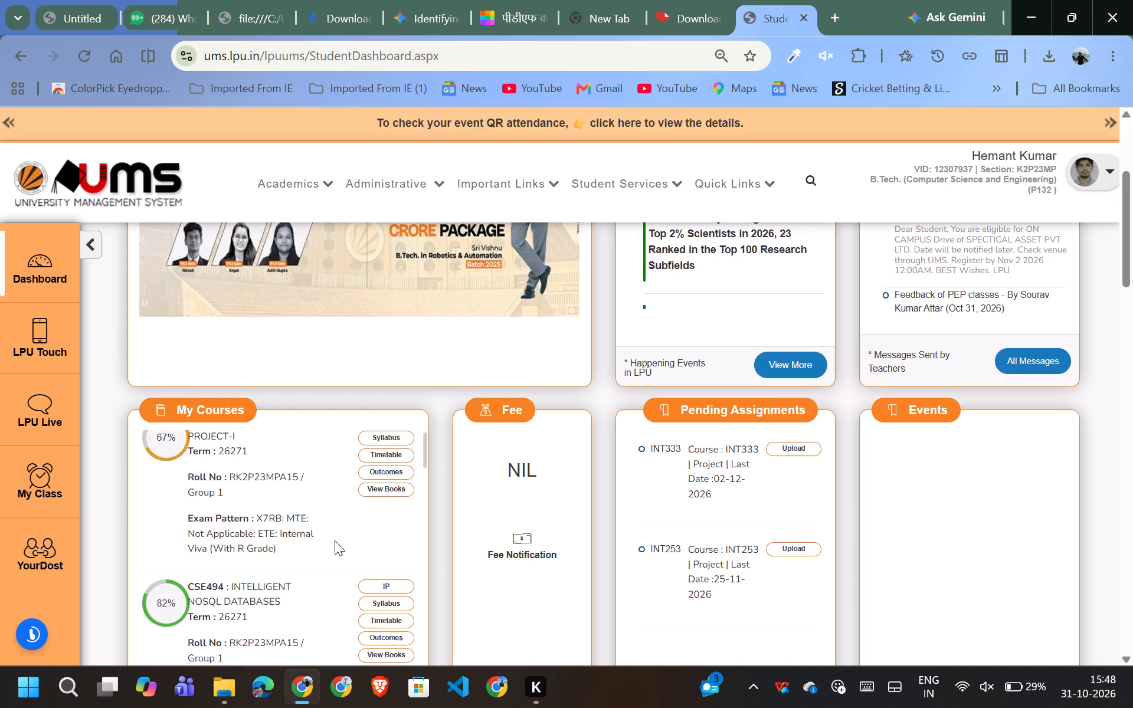
{"action": "scroll", "coordinate": [335, 540], "scroll_direction": "down", "scroll_amount": 3}
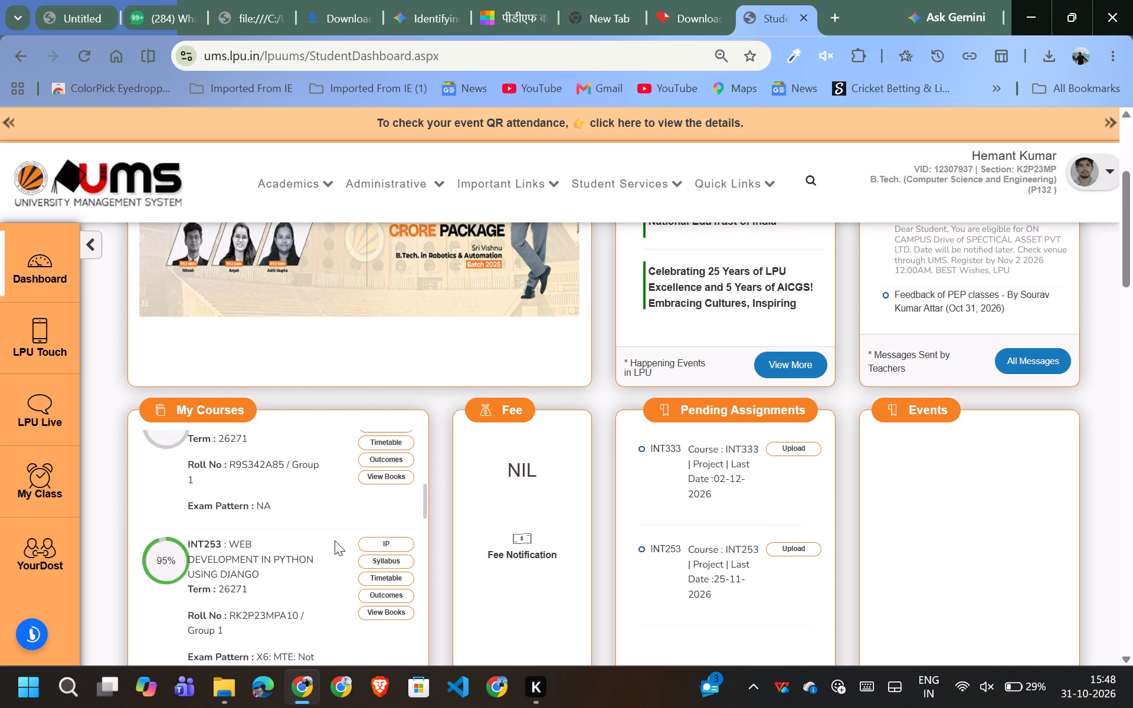
{"action": "scroll", "coordinate": [335, 540], "scroll_direction": "down", "scroll_amount": 2}
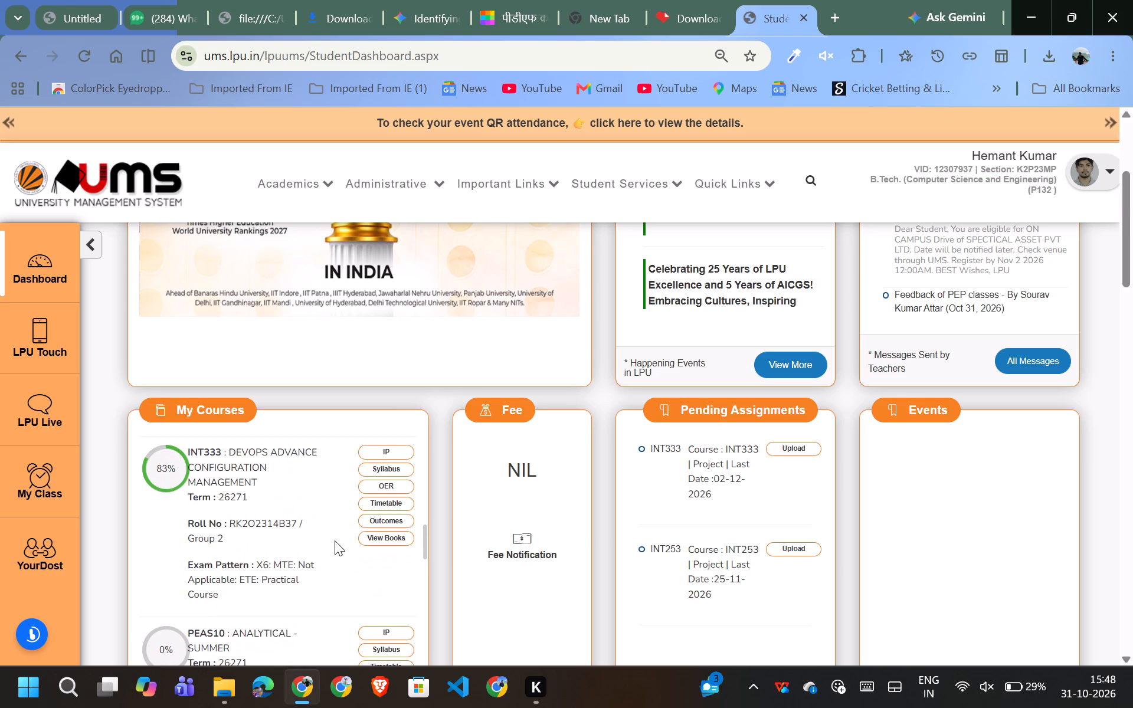
{"action": "scroll", "coordinate": [335, 540], "scroll_direction": "down", "scroll_amount": 1}
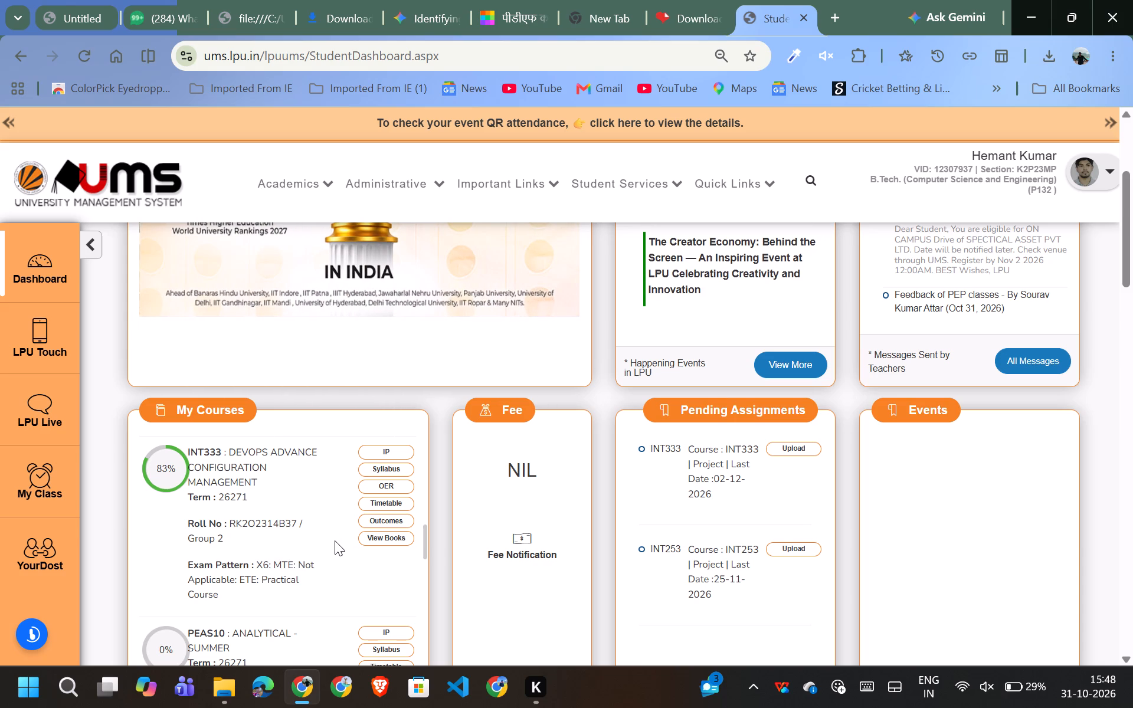
{"action": "scroll", "coordinate": [0, 678], "scroll_direction": "down", "scroll_amount": 1}
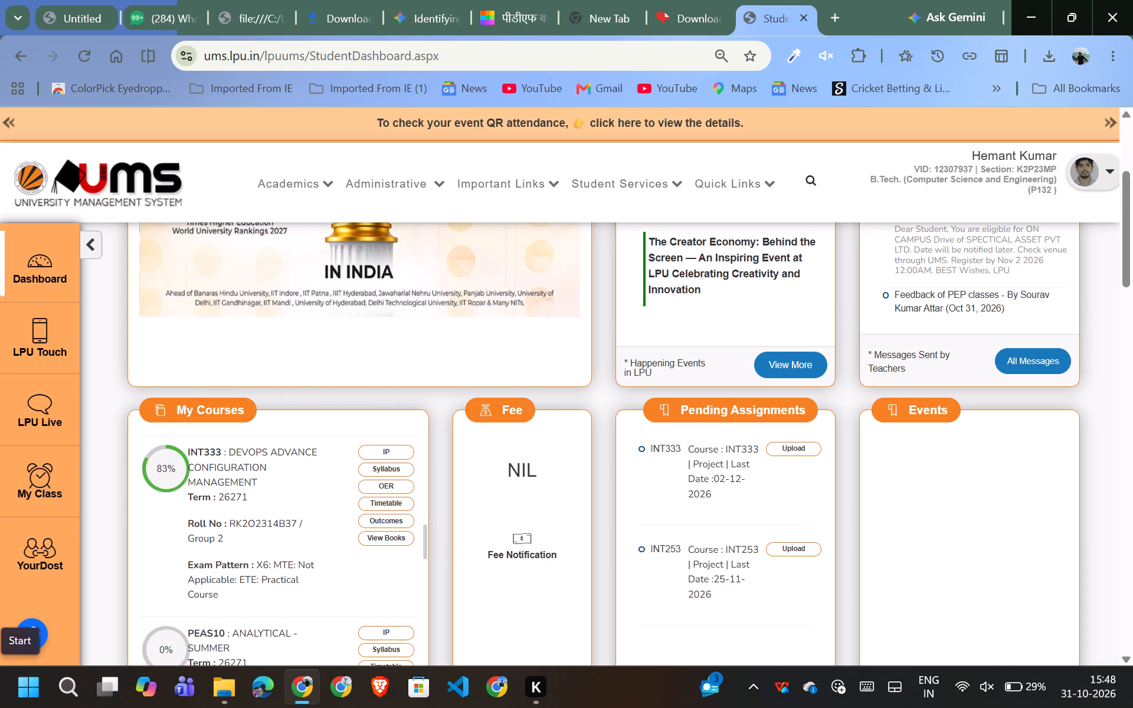
Open a new browser tab.
{"action": "left_click", "coordinate": [835, 12]}
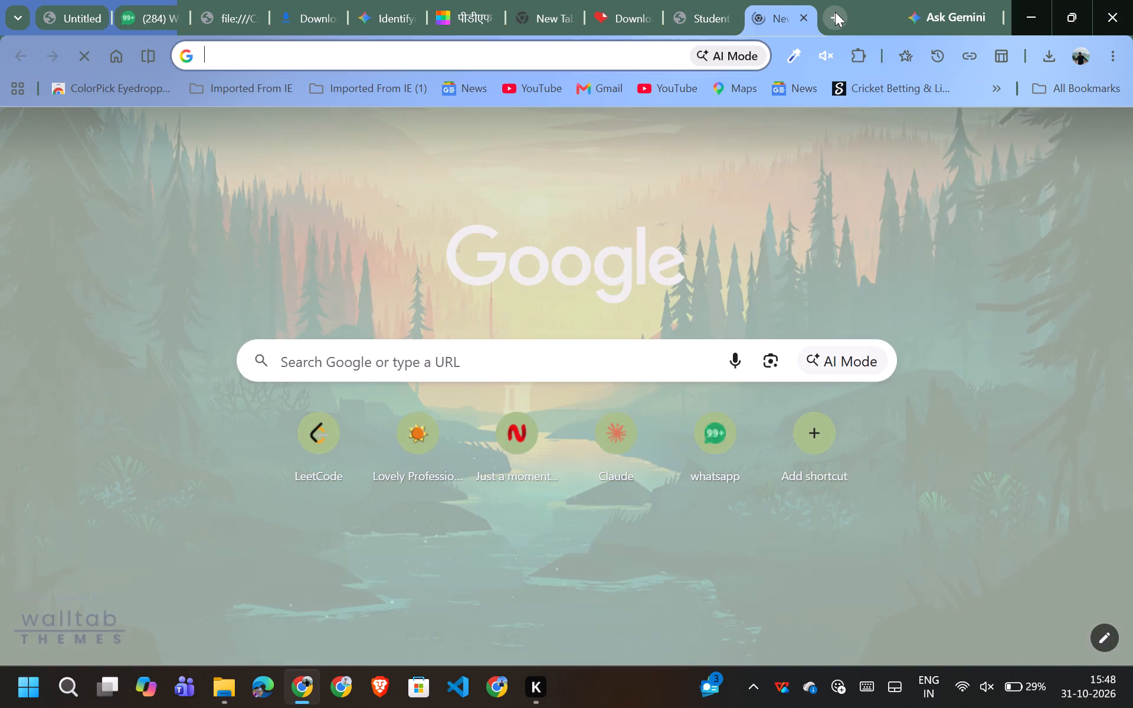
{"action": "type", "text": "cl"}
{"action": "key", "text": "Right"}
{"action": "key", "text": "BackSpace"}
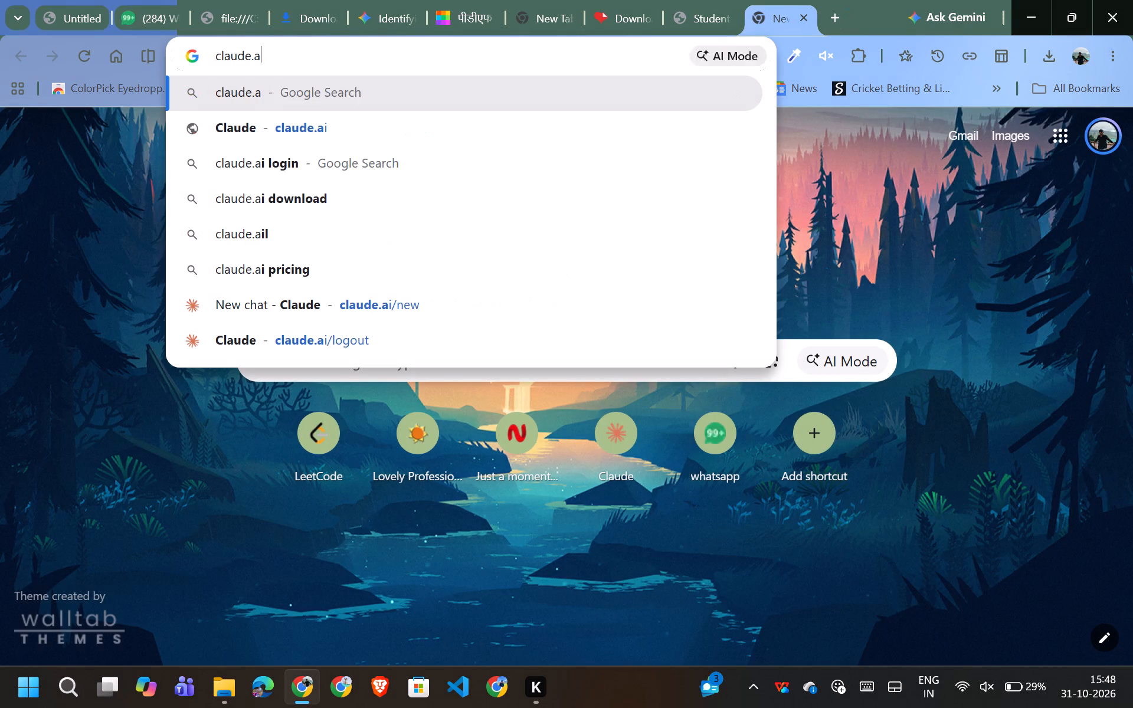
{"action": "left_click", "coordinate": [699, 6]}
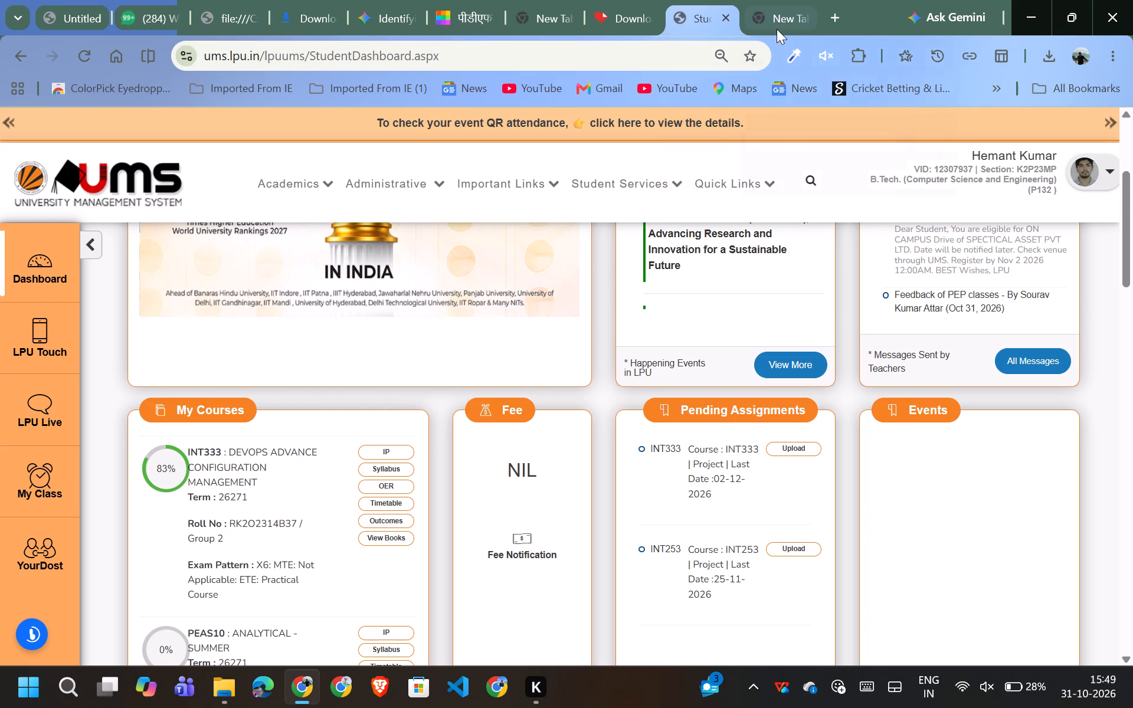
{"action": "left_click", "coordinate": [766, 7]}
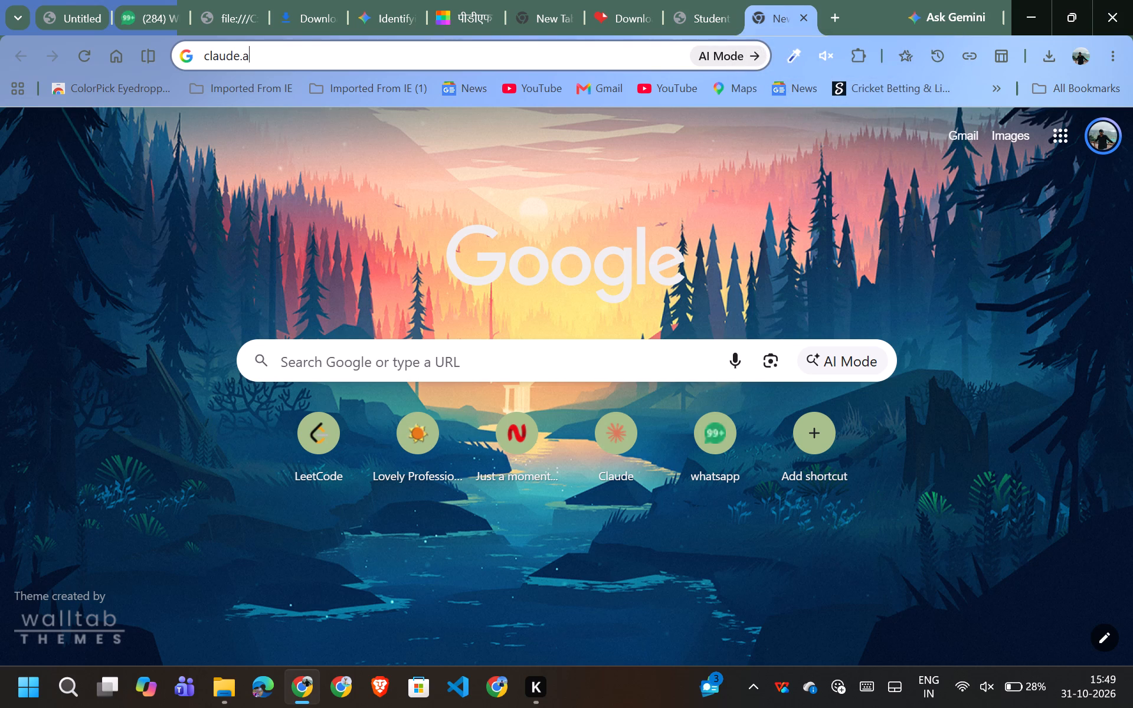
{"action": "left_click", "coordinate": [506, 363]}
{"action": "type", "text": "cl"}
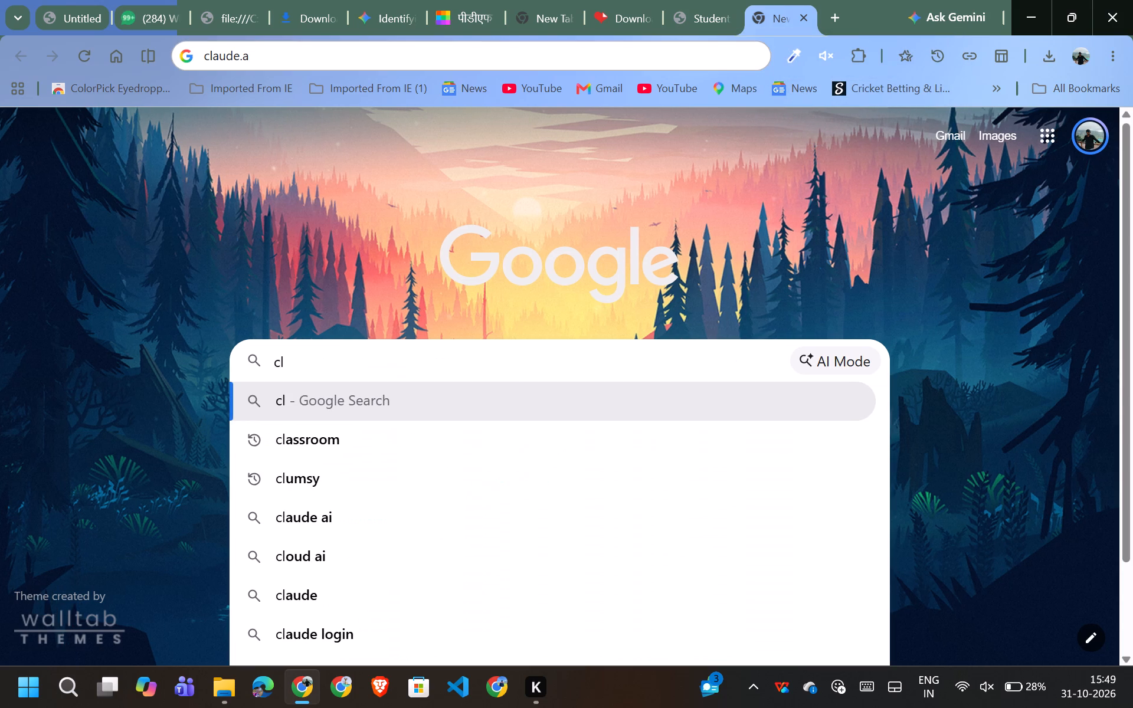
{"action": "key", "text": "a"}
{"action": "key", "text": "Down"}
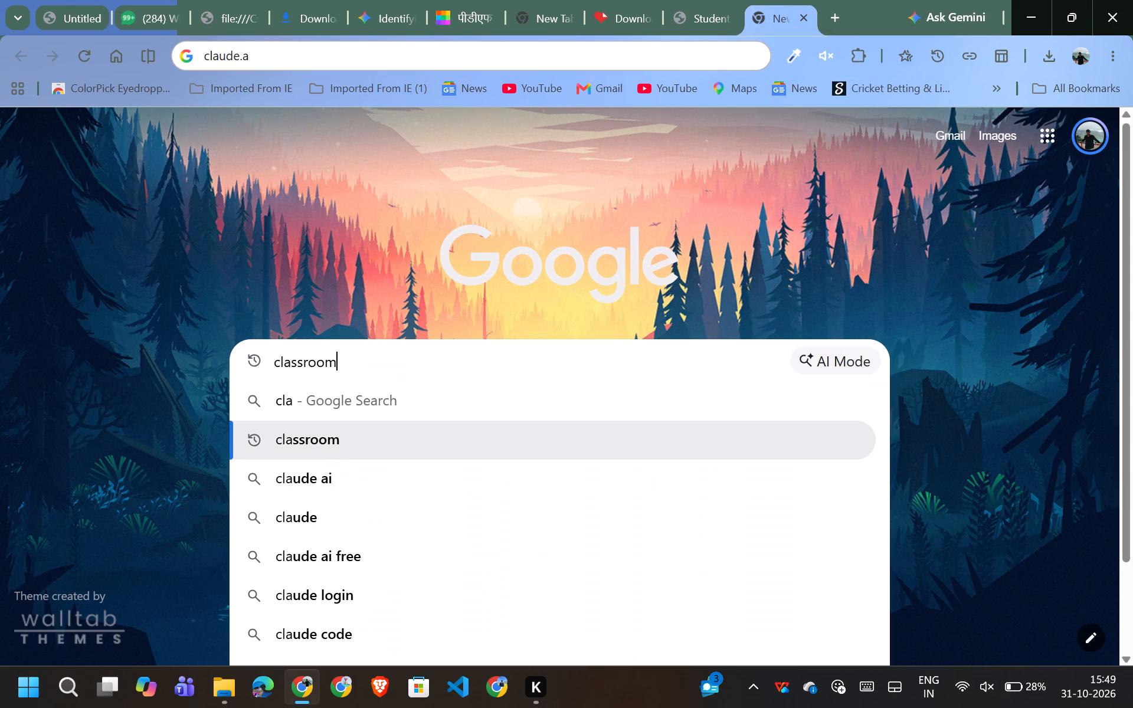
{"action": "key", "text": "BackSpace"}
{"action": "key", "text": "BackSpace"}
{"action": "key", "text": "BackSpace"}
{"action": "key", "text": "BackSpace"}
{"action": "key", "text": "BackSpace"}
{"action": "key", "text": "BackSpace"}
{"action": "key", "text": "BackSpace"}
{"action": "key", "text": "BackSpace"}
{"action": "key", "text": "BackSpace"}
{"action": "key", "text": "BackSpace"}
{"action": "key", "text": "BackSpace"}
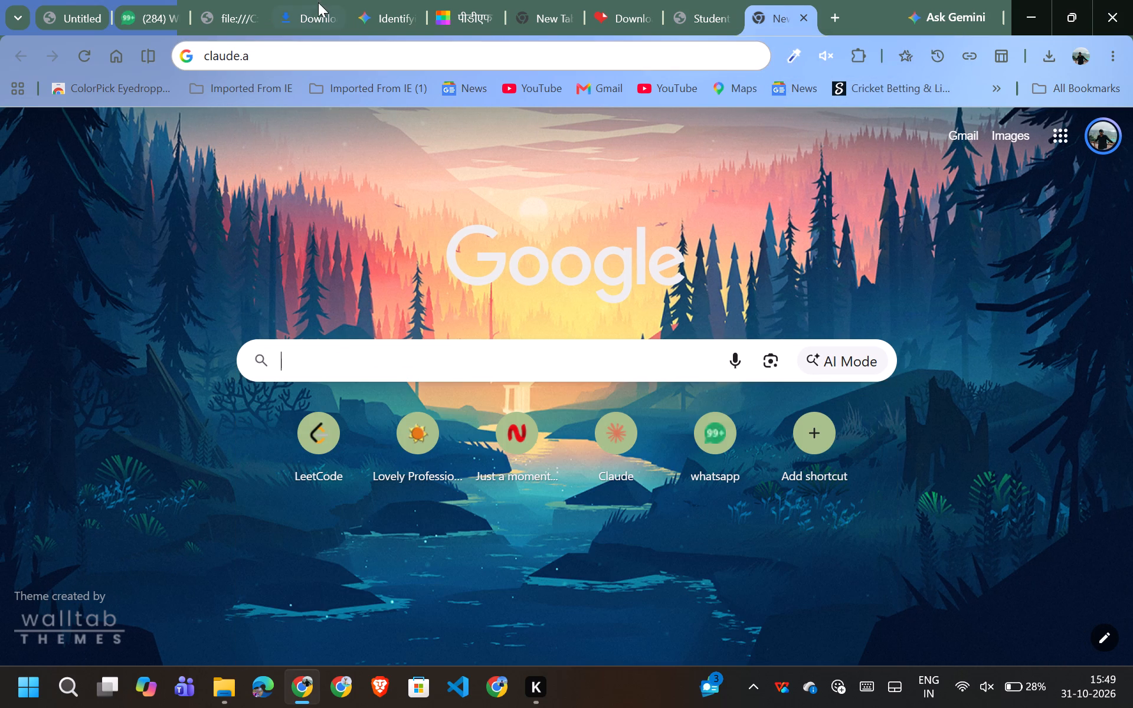
Go to Google Classroom and open the INT 333 class.
{"action": "left_click", "coordinate": [327, 55]}
{"action": "key", "text": "BackSpace"}
{"action": "type", "text": "cla"}
{"action": "key", "text": "Down"}
{"action": "key", "text": "Down"}
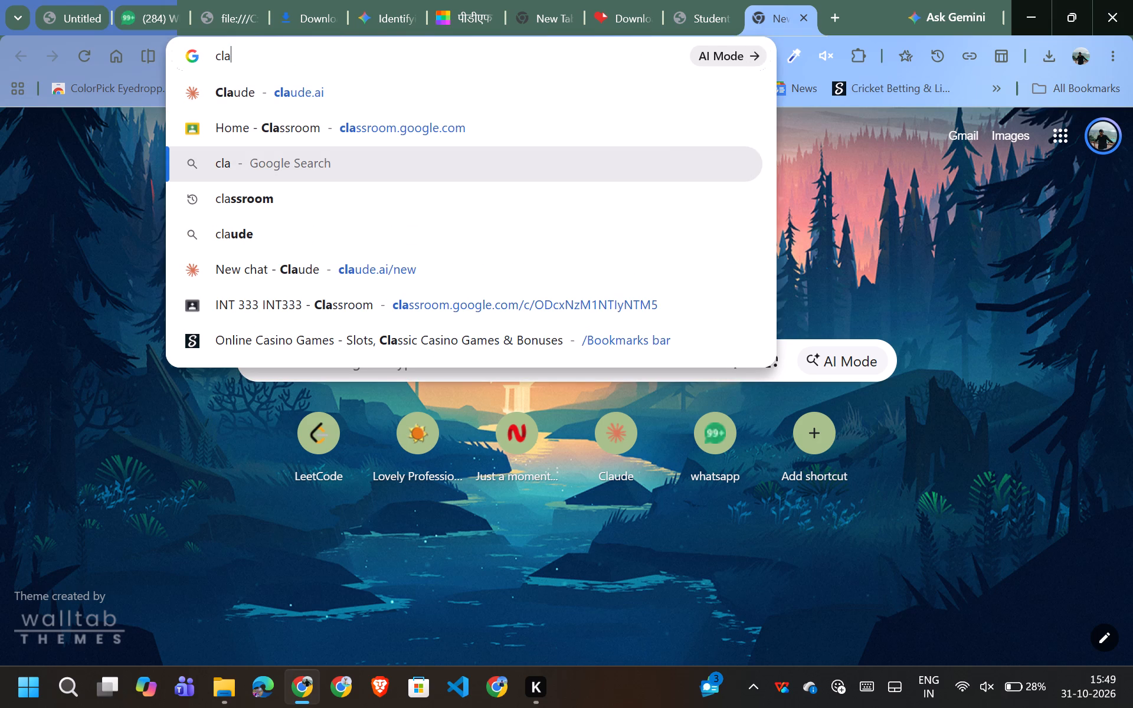
{"action": "key", "text": "Up"}
{"action": "key", "text": "Return"}
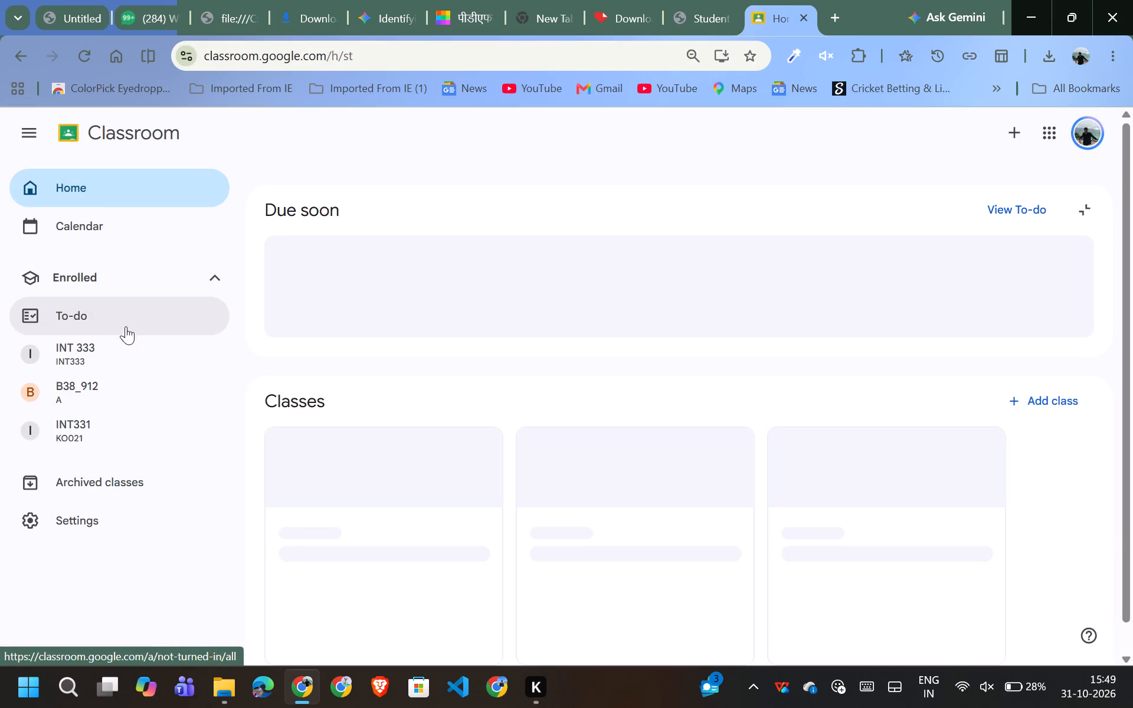
{"action": "left_click", "coordinate": [91, 359]}
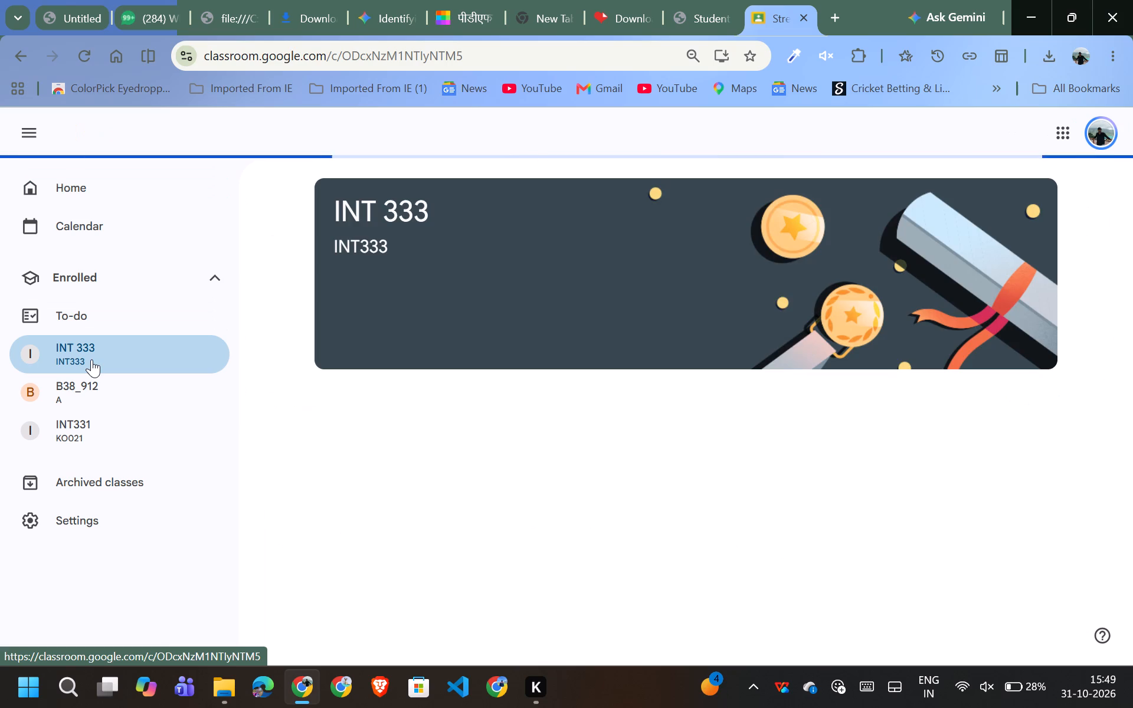
Read through the INT 333 class stream for announcements about CA2, study material and the synopsis submission.
{"action": "scroll", "coordinate": [400, 328], "scroll_direction": "down", "scroll_amount": 1}
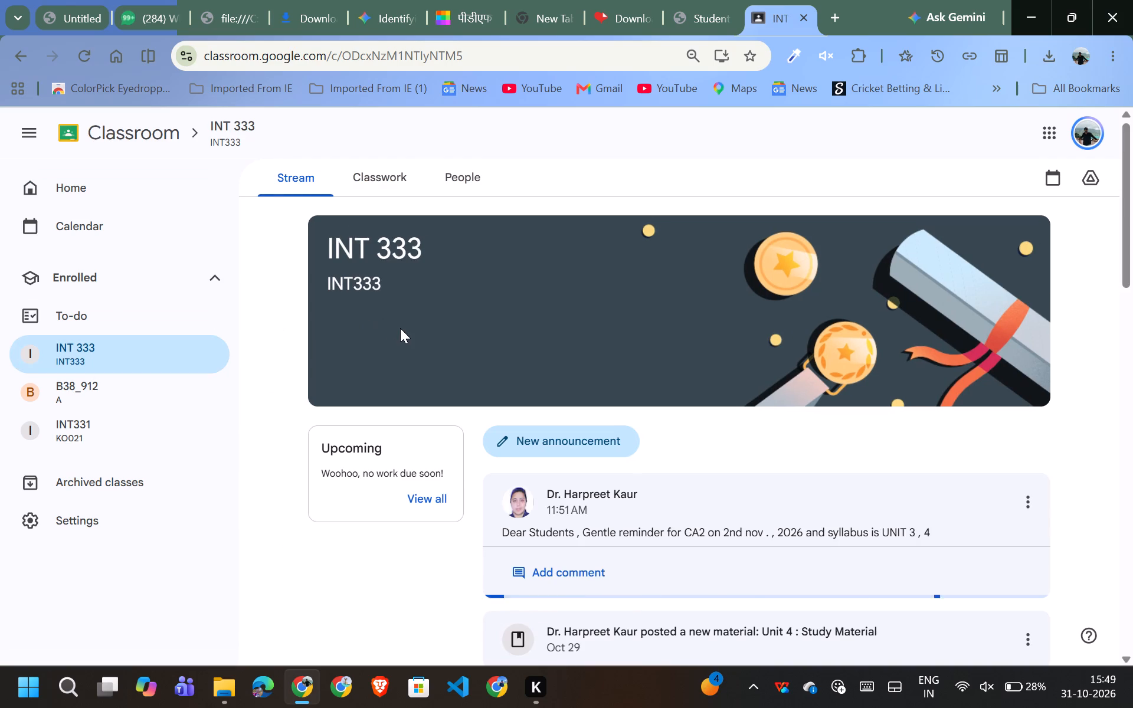
{"action": "scroll", "coordinate": [400, 328], "scroll_direction": "down", "scroll_amount": 1}
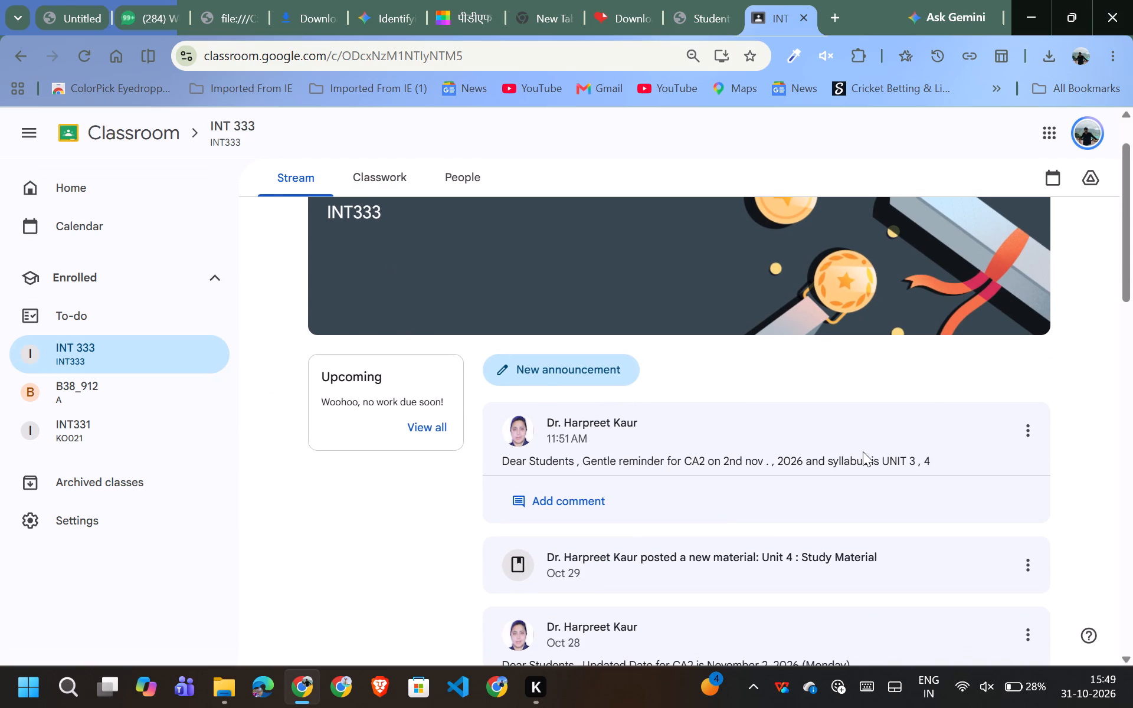
{"action": "left_click", "coordinate": [949, 451]}
{"action": "scroll", "coordinate": [575, 467], "scroll_direction": "down", "scroll_amount": 1}
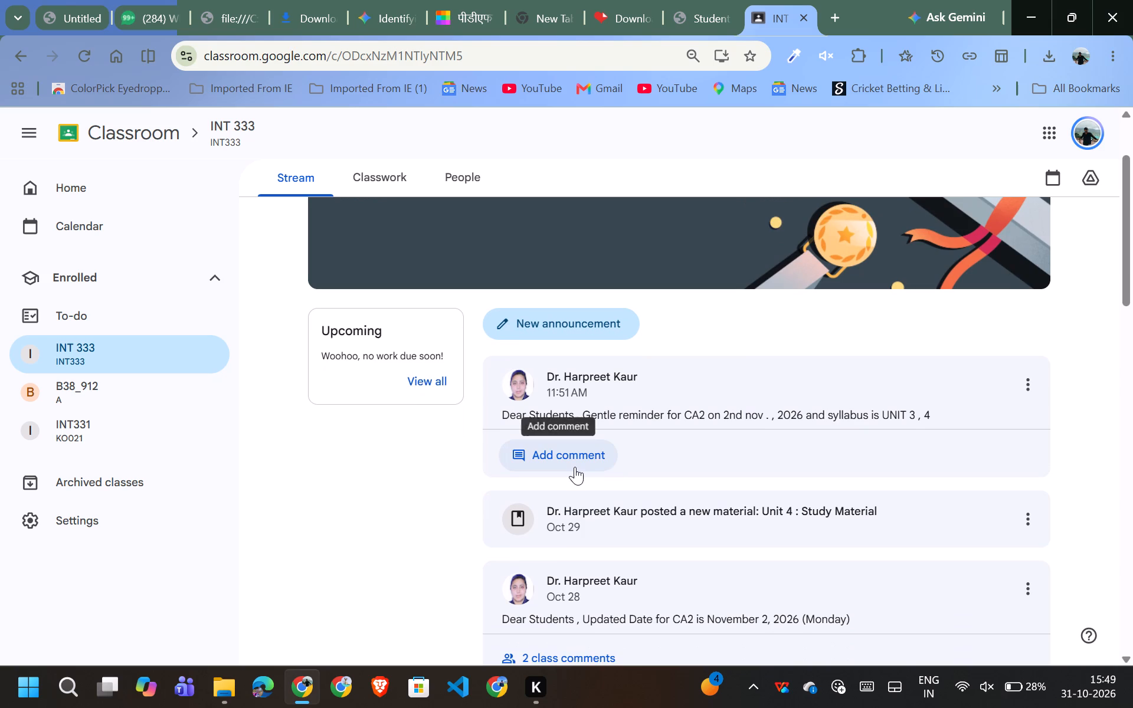
{"action": "scroll", "coordinate": [575, 467], "scroll_direction": "down", "scroll_amount": 2}
{"action": "scroll", "coordinate": [575, 467], "scroll_direction": "up", "scroll_amount": 1}
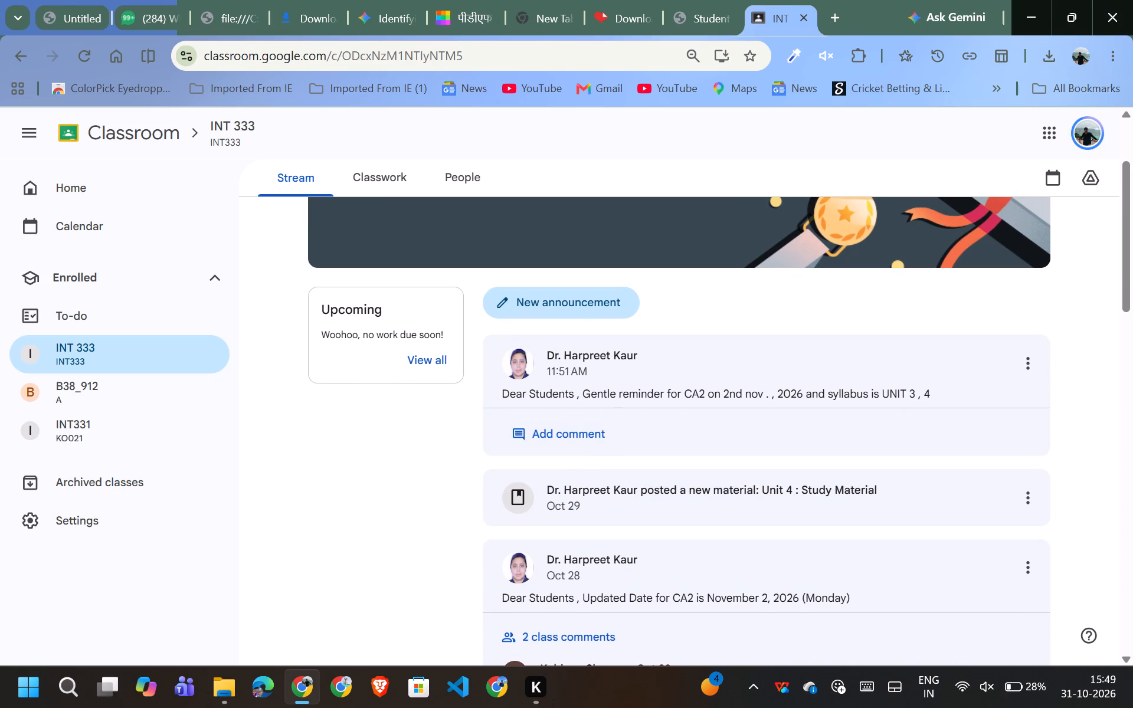
{"action": "scroll", "coordinate": [613, 398], "scroll_direction": "down", "scroll_amount": 1}
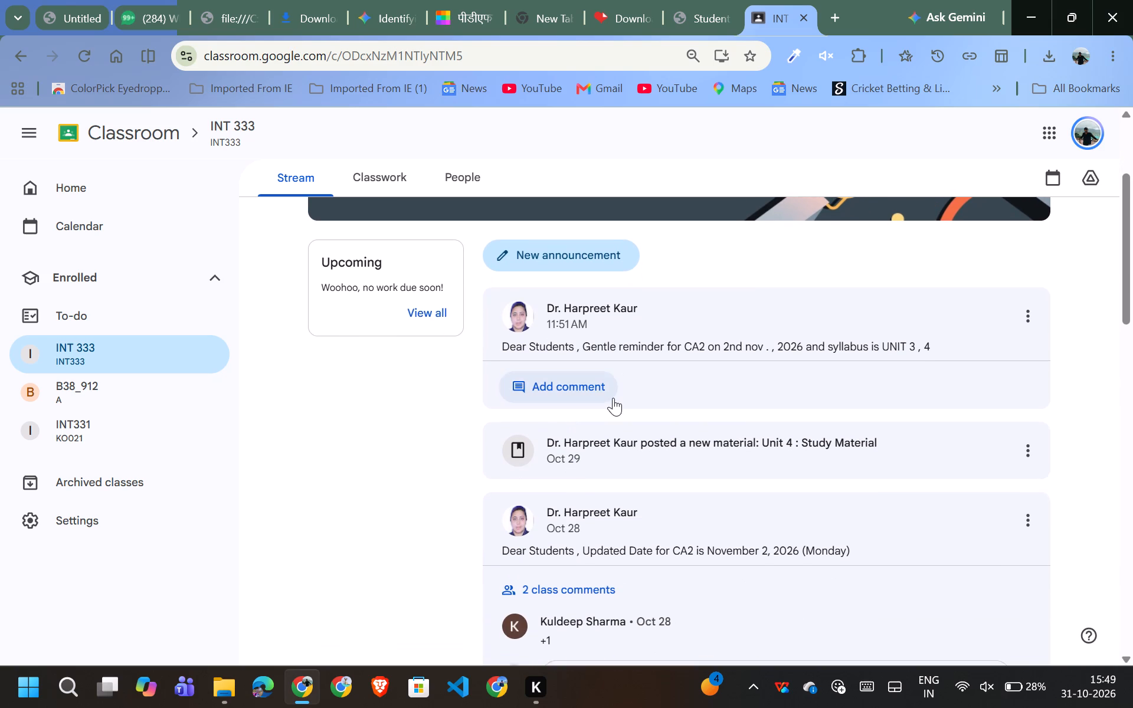
{"action": "scroll", "coordinate": [613, 398], "scroll_direction": "down", "scroll_amount": 3}
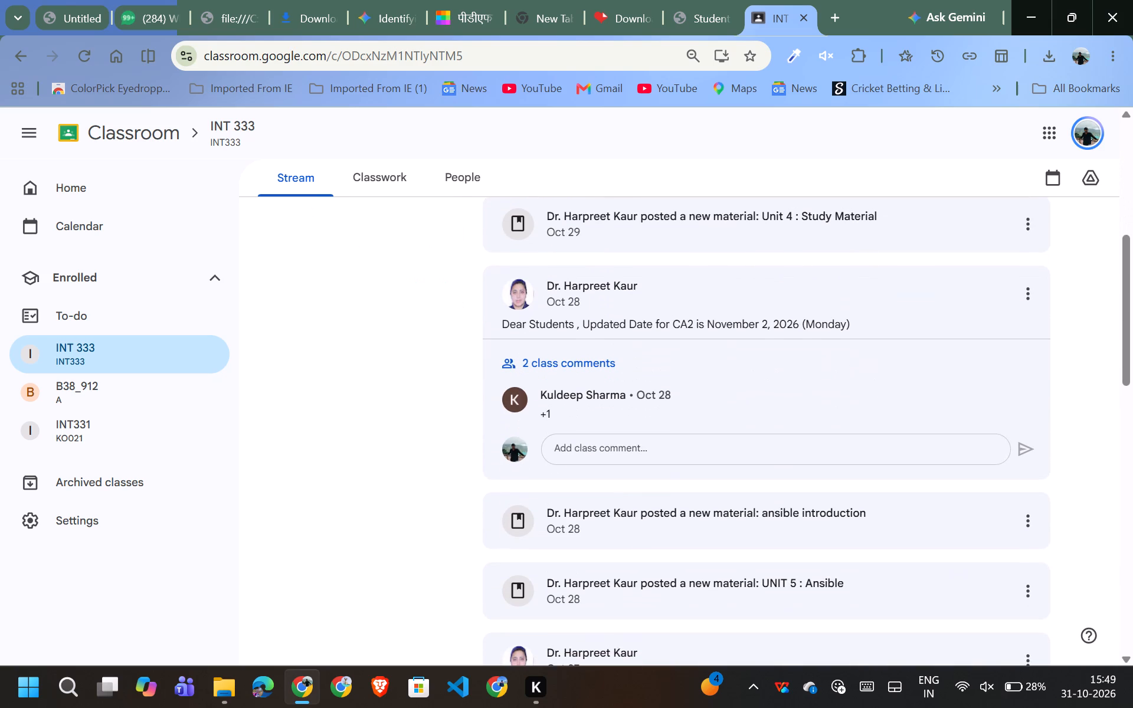
{"action": "scroll", "coordinate": [613, 398], "scroll_direction": "down", "scroll_amount": 2}
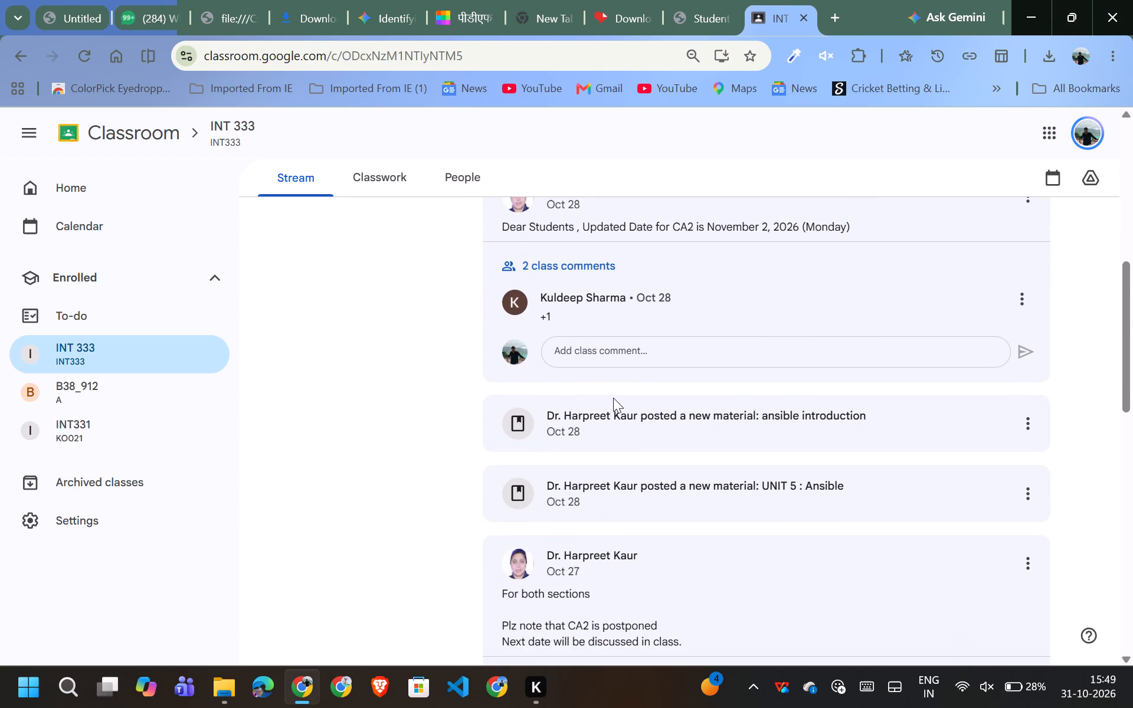
{"action": "scroll", "coordinate": [613, 398], "scroll_direction": "down", "scroll_amount": 2}
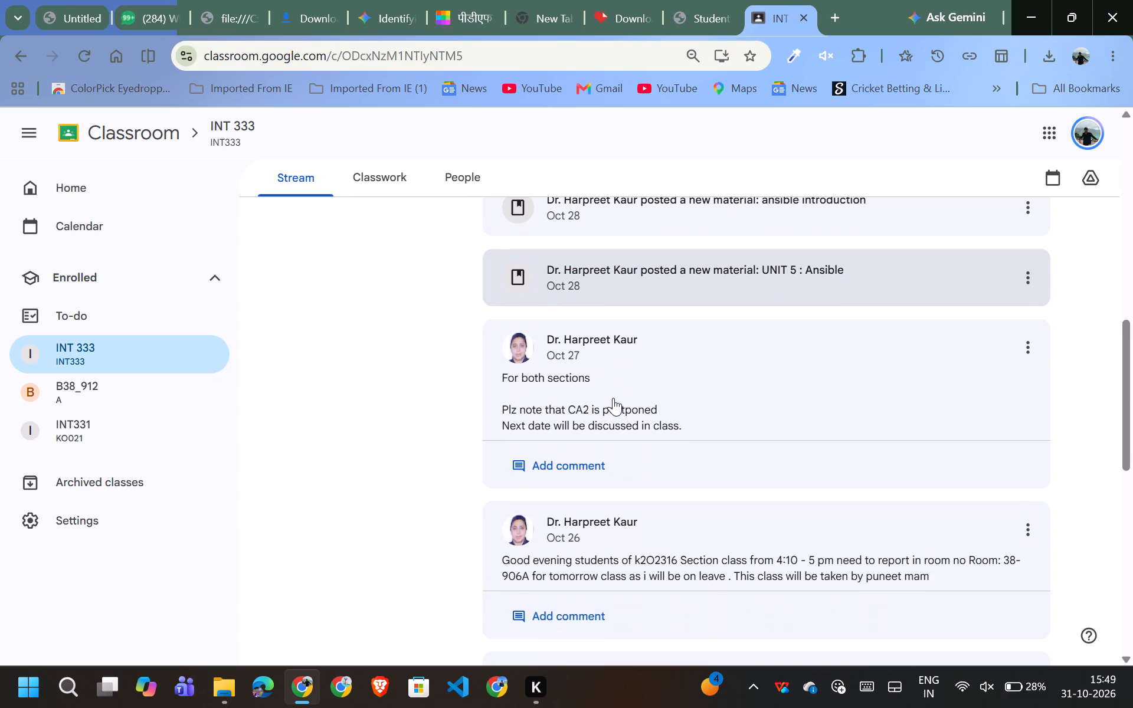
{"action": "scroll", "coordinate": [613, 398], "scroll_direction": "down", "scroll_amount": 3}
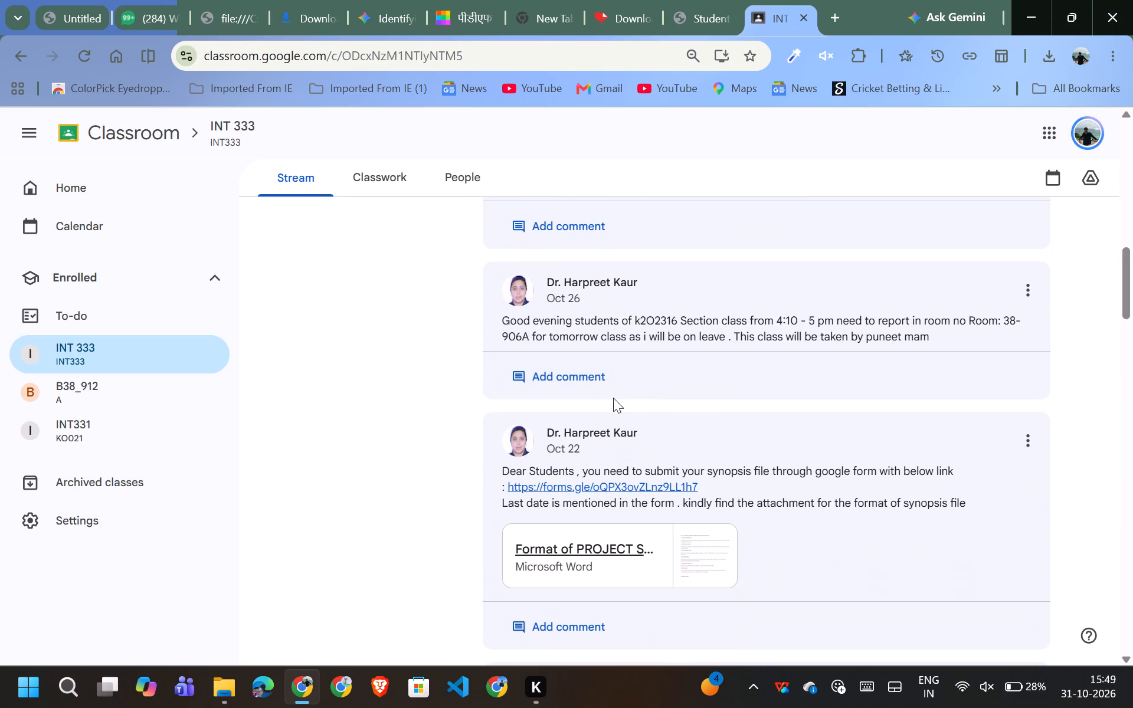
{"action": "scroll", "coordinate": [613, 398], "scroll_direction": "down", "scroll_amount": 1}
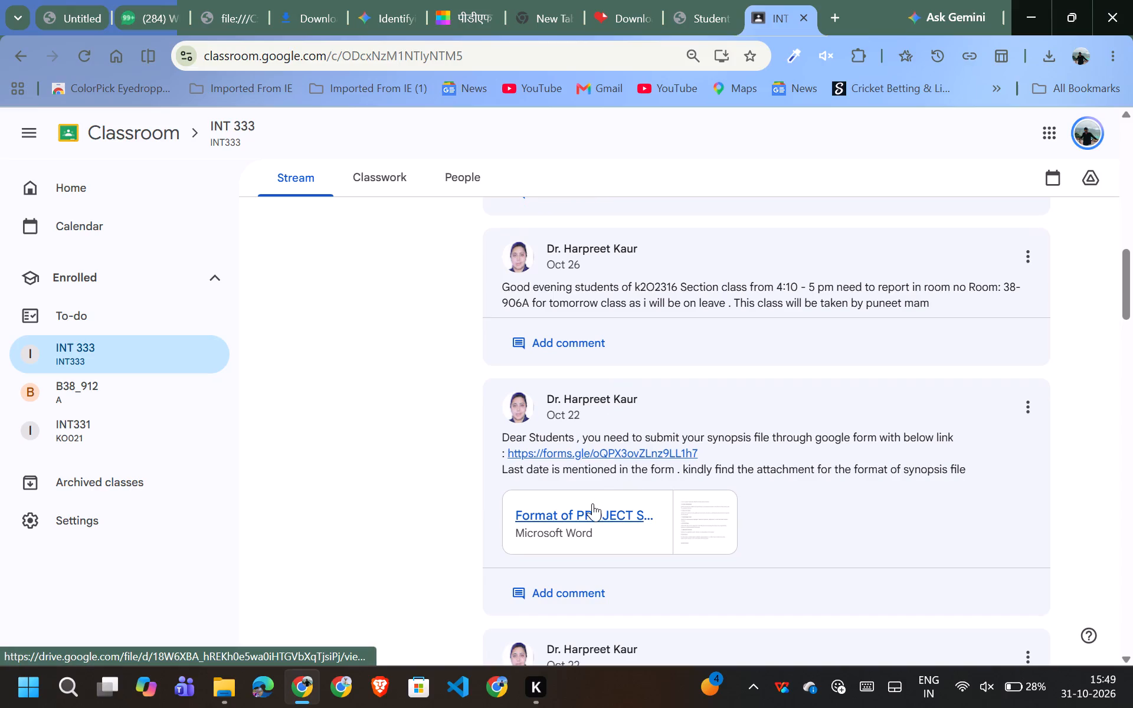
Open the Google Form linked in the Oct 22 announcement about submitting the synopsis file.
{"action": "left_click", "coordinate": [630, 454]}
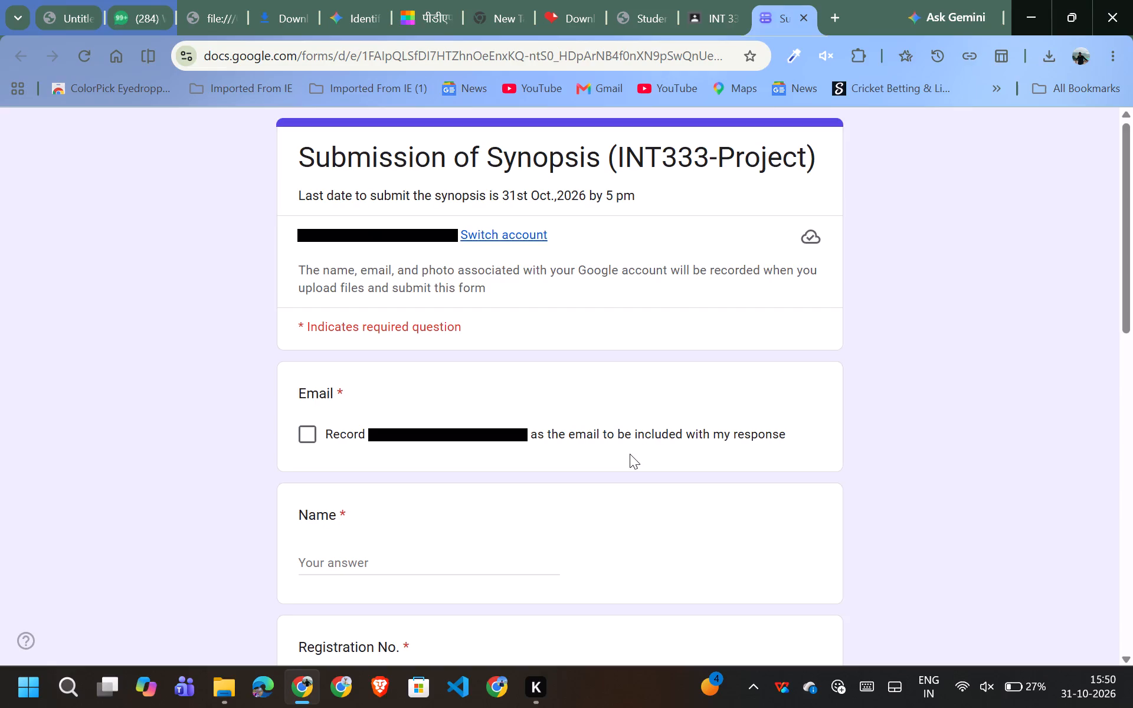
Review the synopsis submission form's deadline, required questions and file upload requirements.
{"action": "scroll", "coordinate": [630, 454], "scroll_direction": "down", "scroll_amount": 6}
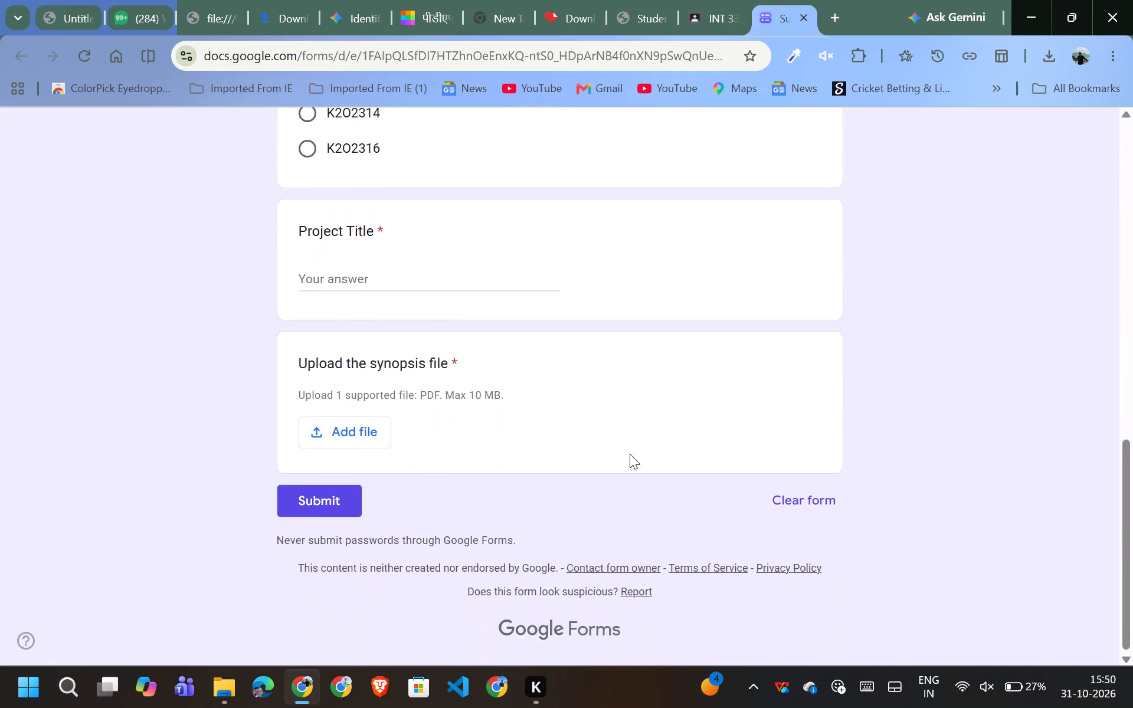
{"action": "scroll", "coordinate": [630, 454], "scroll_direction": "up", "scroll_amount": 3}
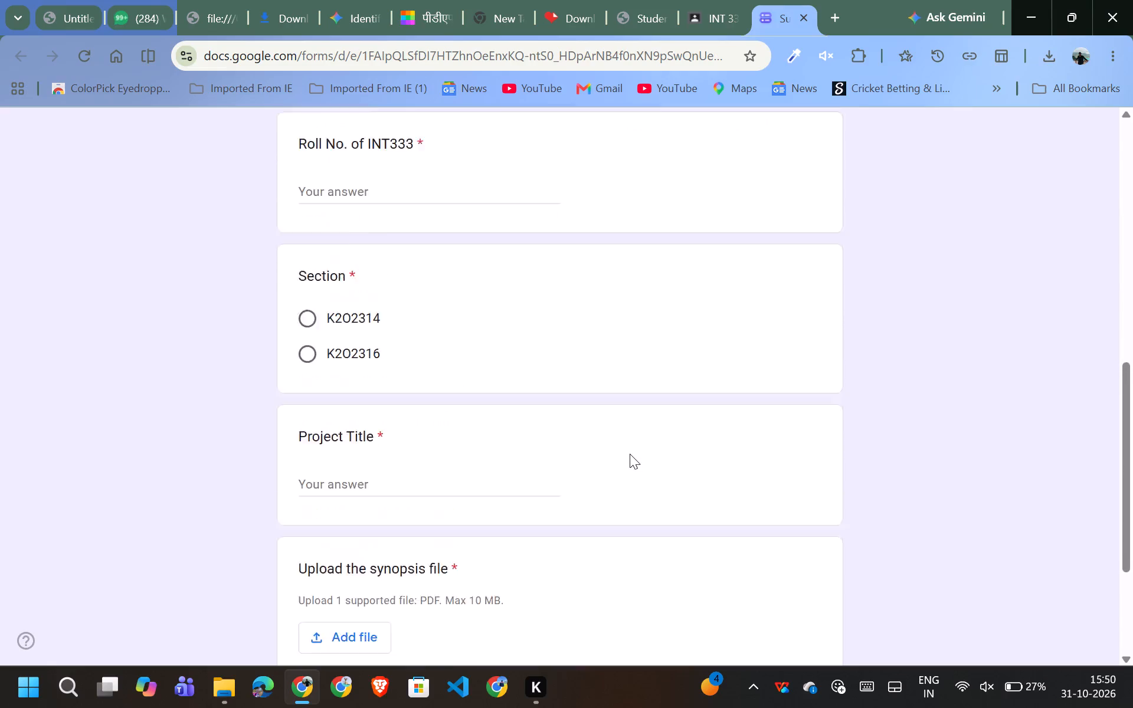
{"action": "scroll", "coordinate": [630, 454], "scroll_direction": "up", "scroll_amount": 3}
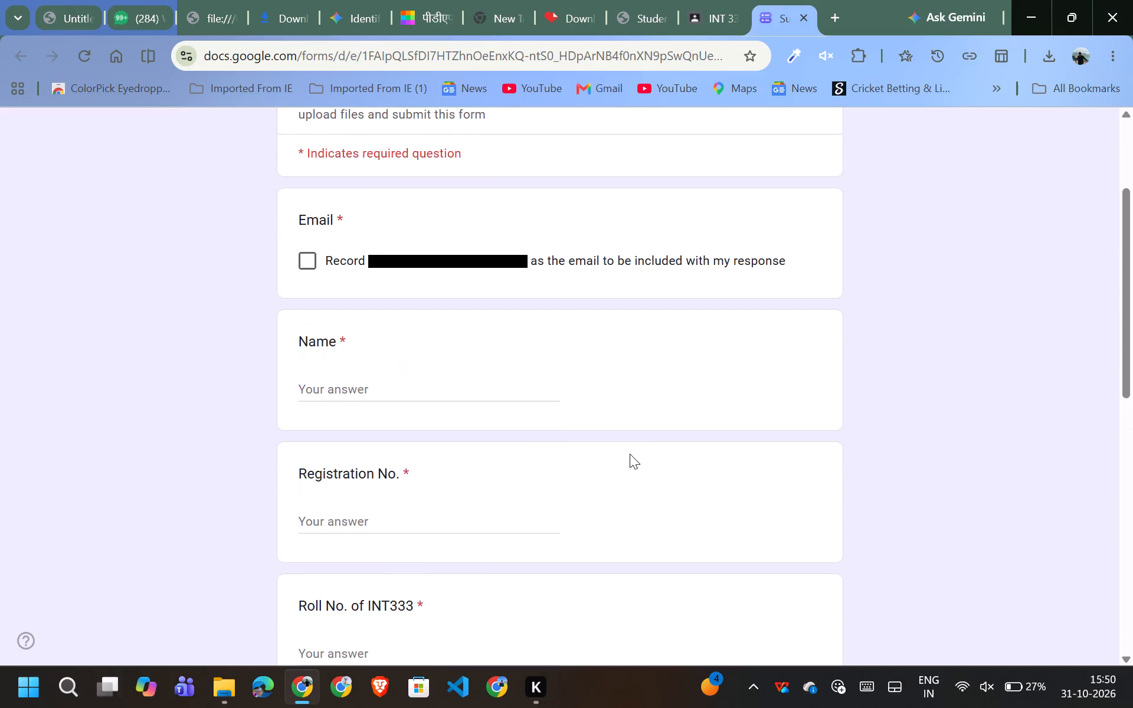
{"action": "scroll", "coordinate": [630, 454], "scroll_direction": "up", "scroll_amount": 2}
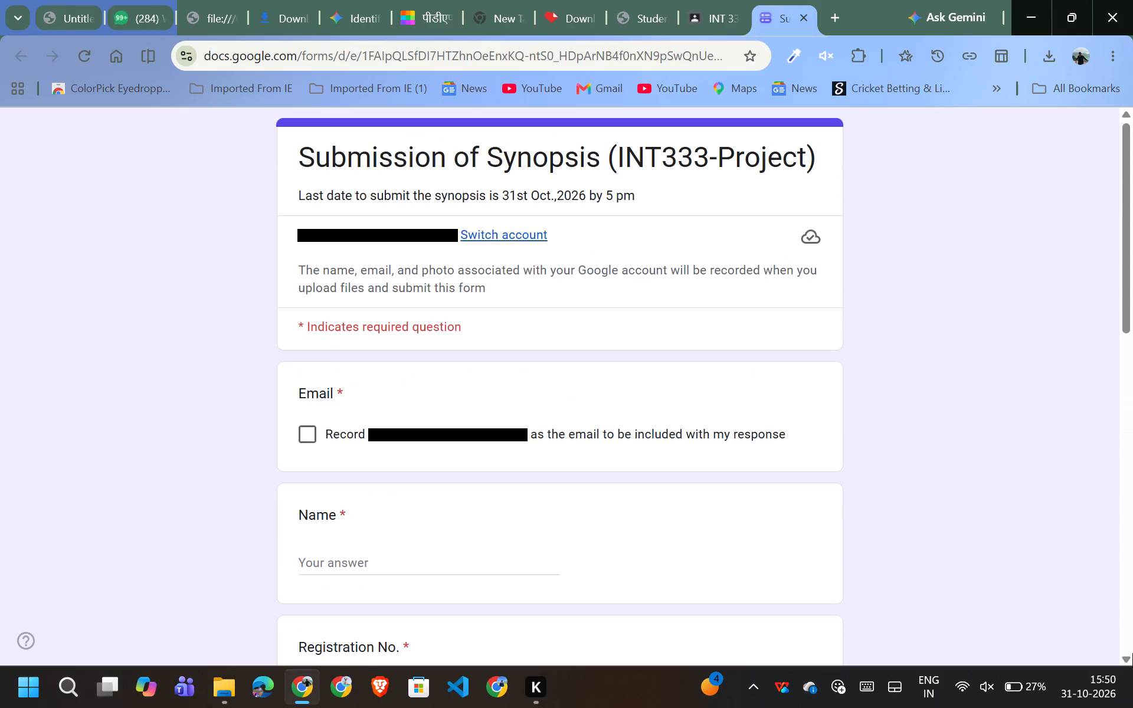
Check today's date in the system calendar and close it to return to the form.
{"action": "left_click", "coordinate": [1098, 683]}
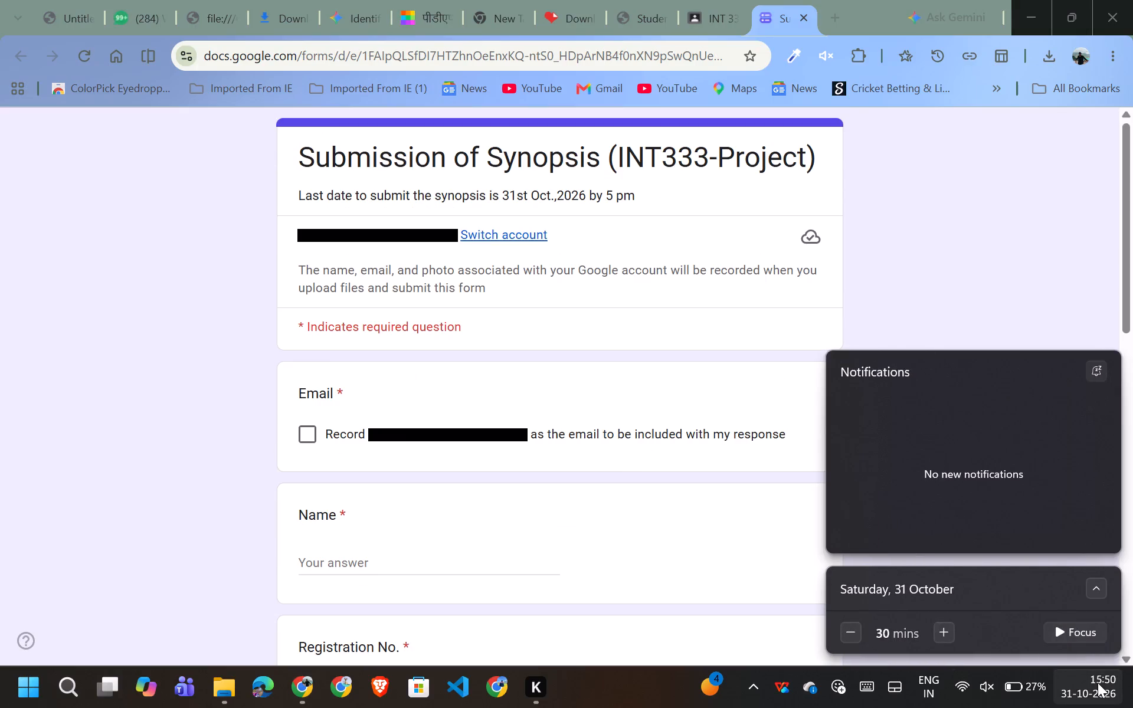
{"action": "left_click", "coordinate": [1010, 328]}
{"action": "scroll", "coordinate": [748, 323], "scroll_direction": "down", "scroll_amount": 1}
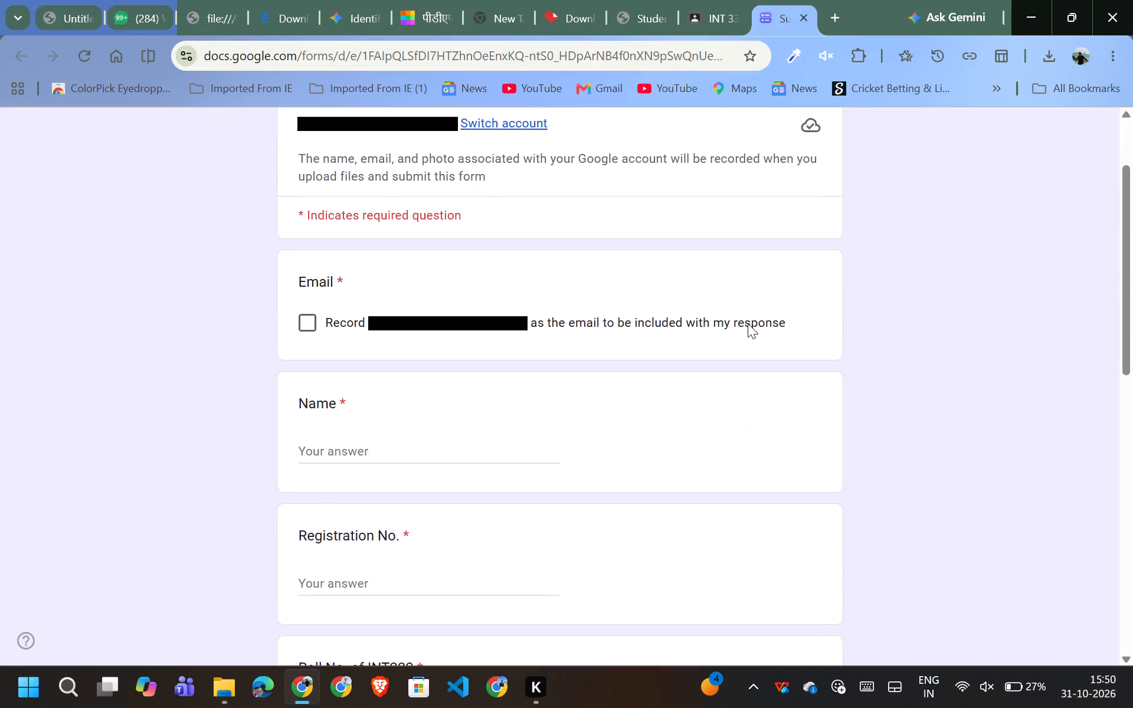
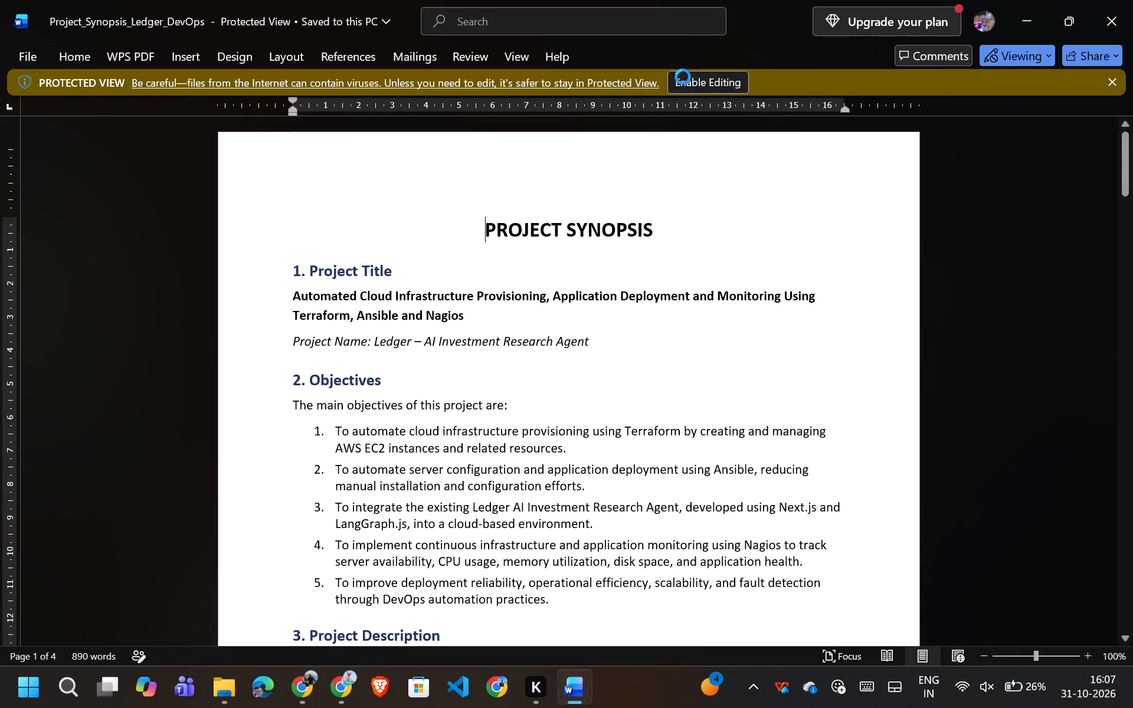
Format the "Project Name: Ledger – AI Investment Research Agent" line as bold and underlined, without italics.
{"action": "scroll", "coordinate": [625, 222], "scroll_direction": "down", "scroll_amount": 1}
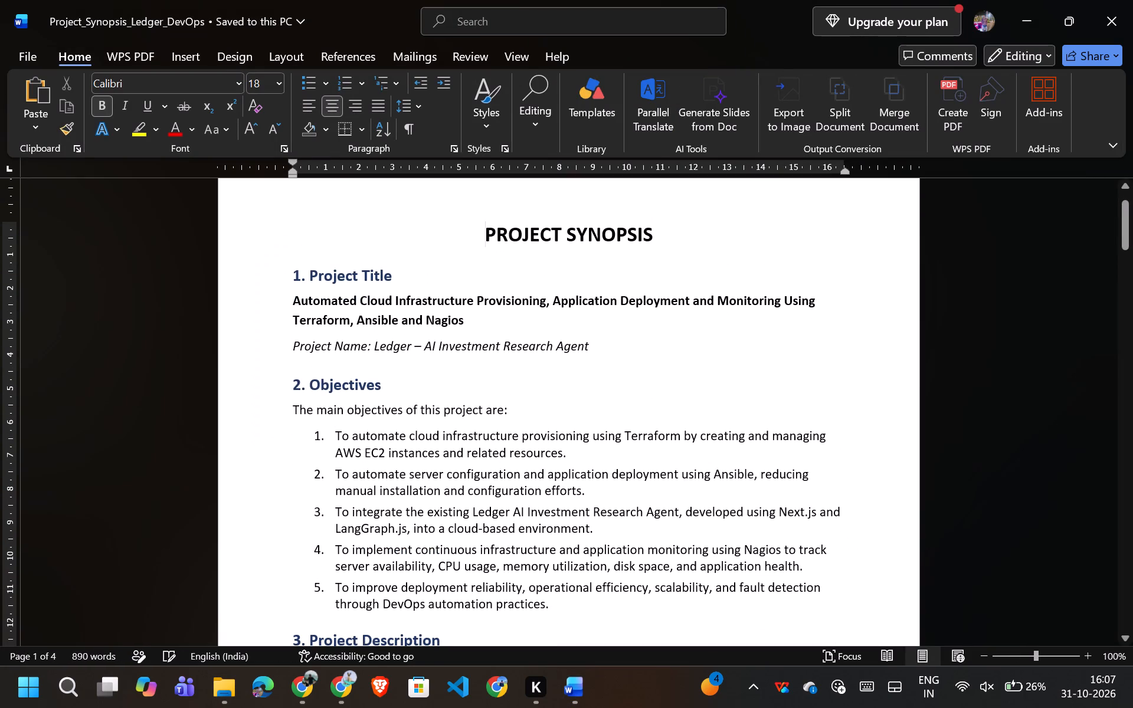
{"action": "scroll", "coordinate": [445, 306], "scroll_direction": "down", "scroll_amount": 1}
{"action": "scroll", "coordinate": [367, 274], "scroll_direction": "up", "scroll_amount": 1}
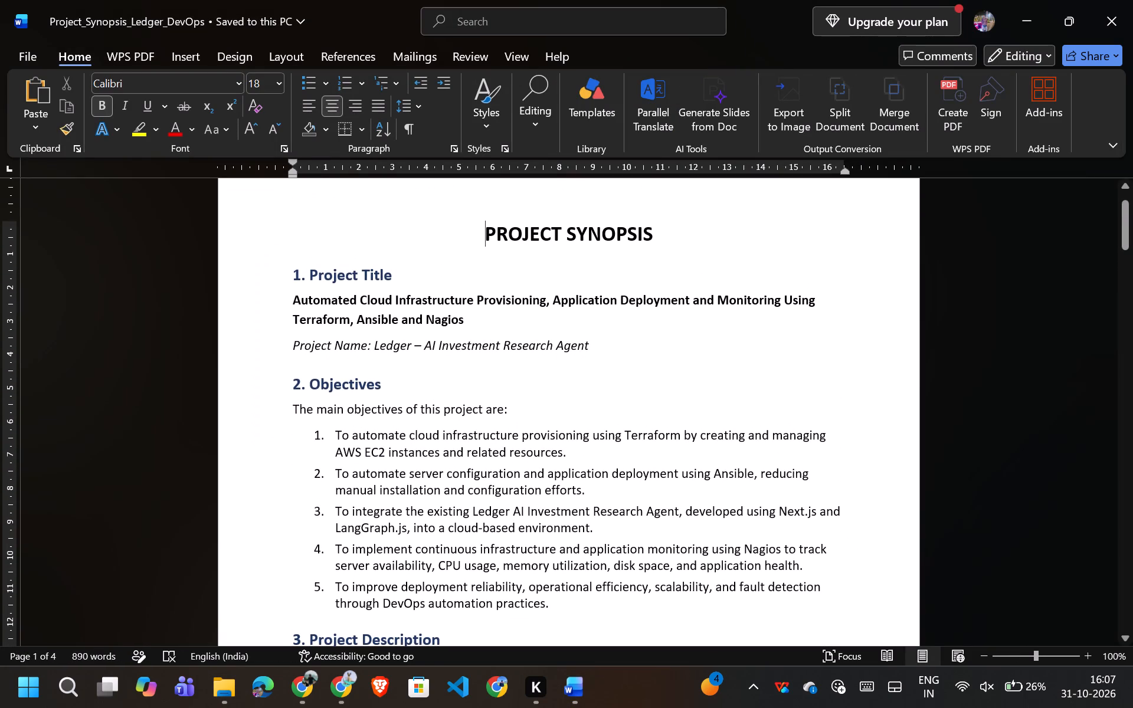
{"action": "left_click_drag", "start_coordinate": [294, 345], "coordinate": [592, 347]}
{"action": "left_click", "coordinate": [605, 323]}
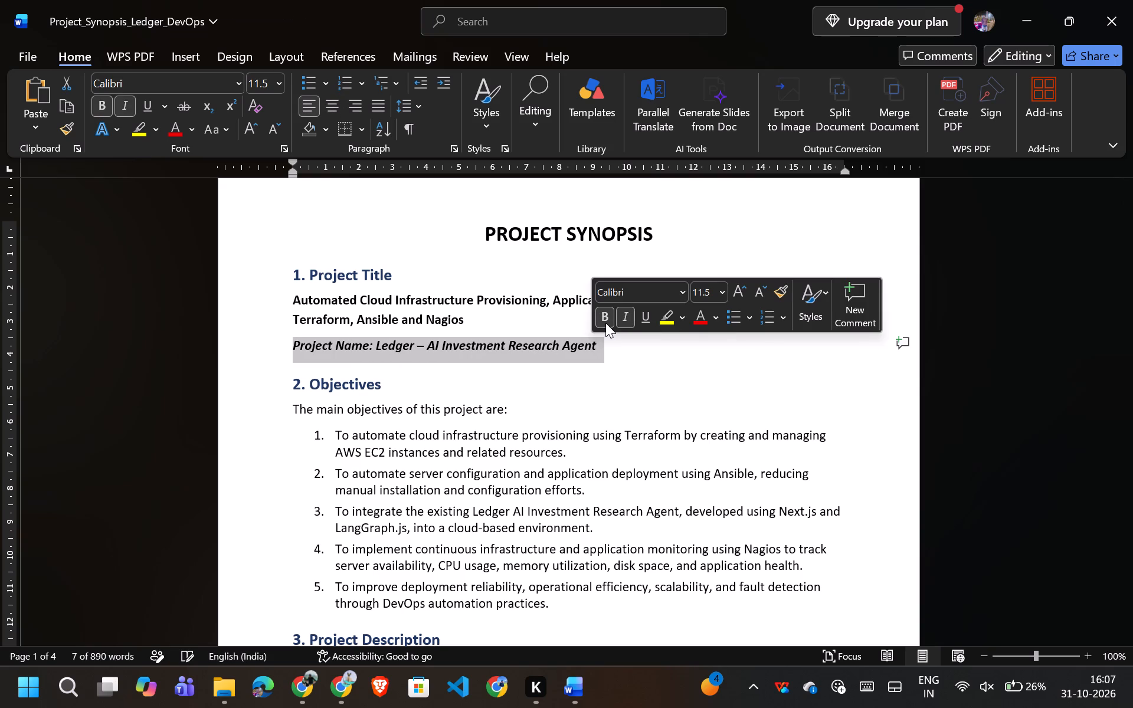
{"action": "left_click", "coordinate": [633, 314]}
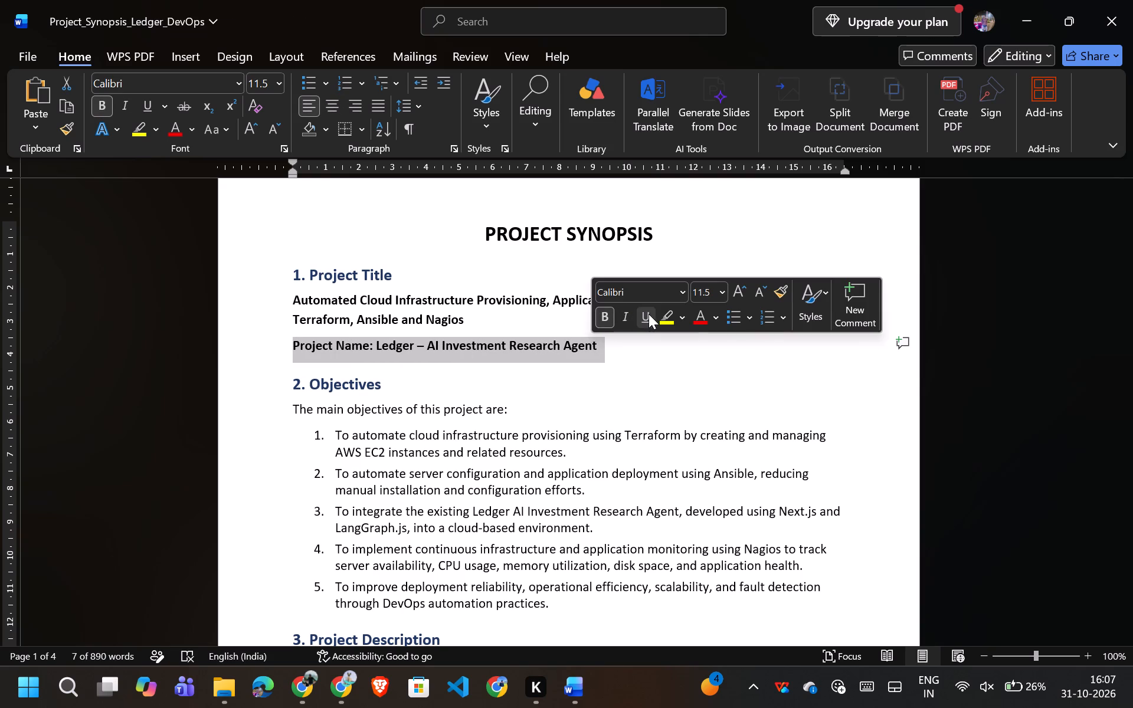
{"action": "left_click", "coordinate": [649, 313]}
{"action": "left_click", "coordinate": [669, 356]}
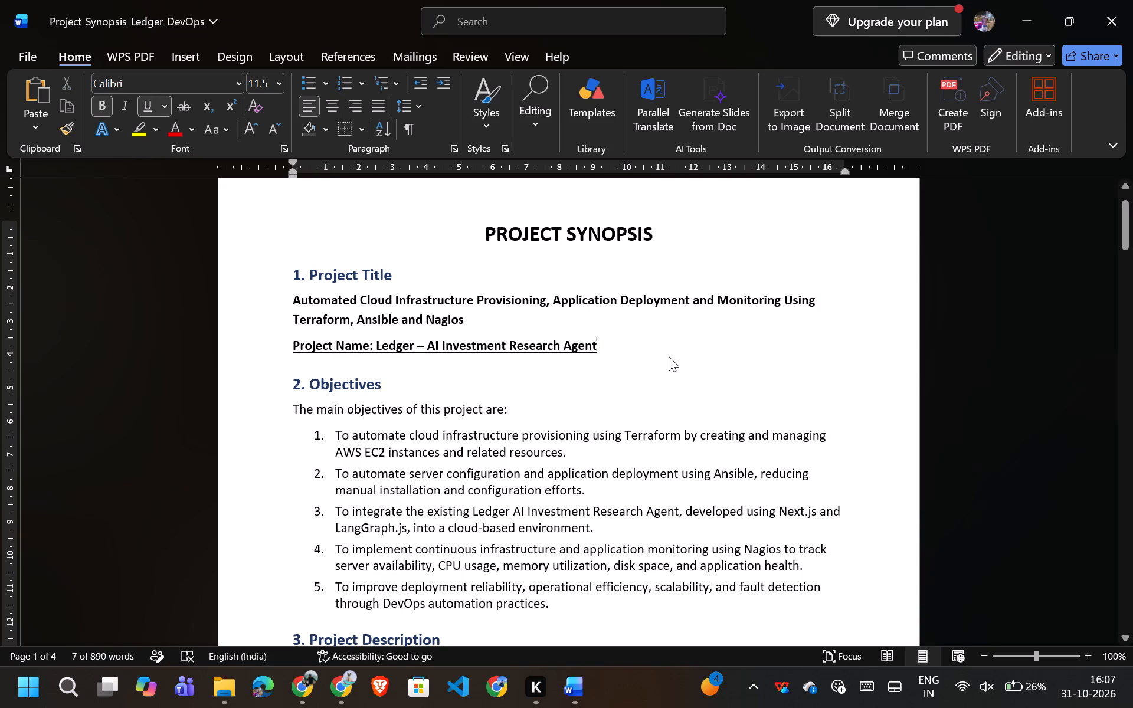
Delete the seventh entry, the Git Documentation reference, from the numbered list in section 8, References.
{"action": "scroll", "coordinate": [669, 356], "scroll_direction": "down", "scroll_amount": 1}
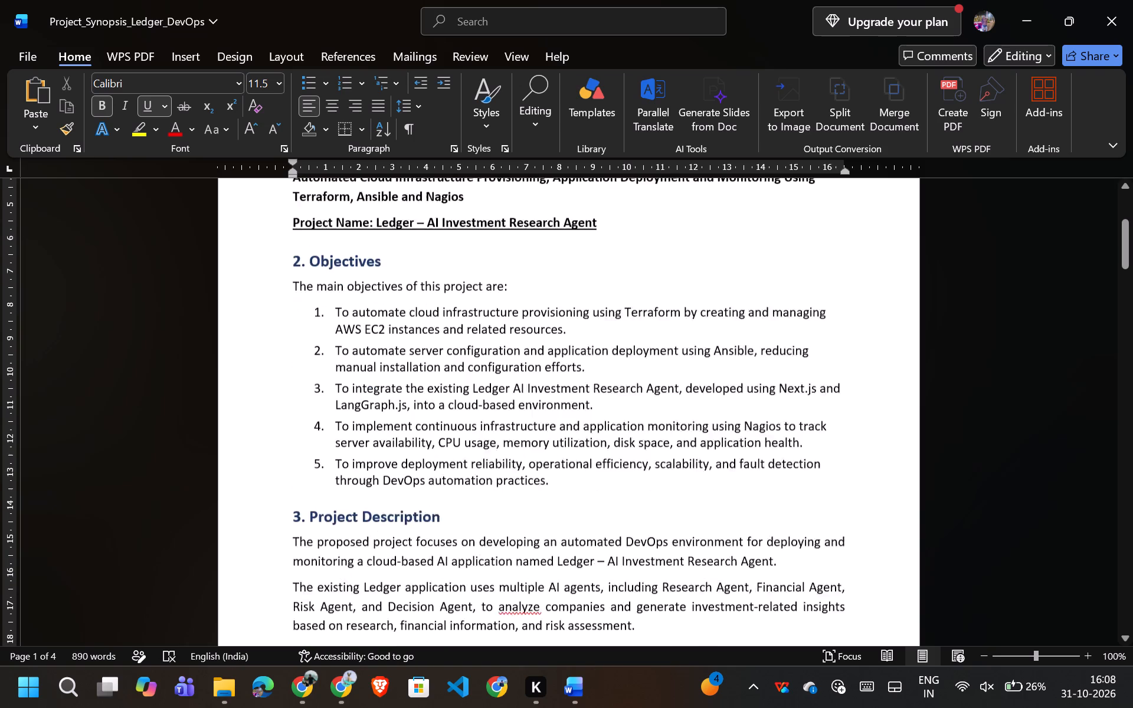
{"action": "scroll", "coordinate": [669, 356], "scroll_direction": "down", "scroll_amount": 3}
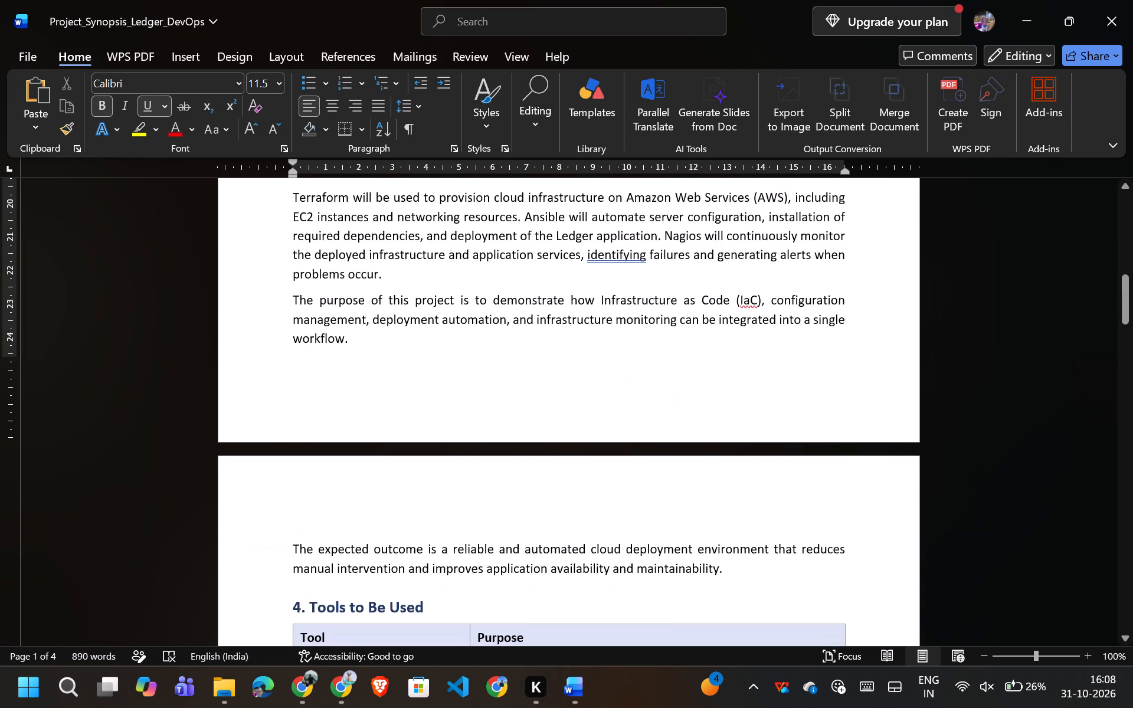
{"action": "scroll", "coordinate": [669, 356], "scroll_direction": "down", "scroll_amount": 7}
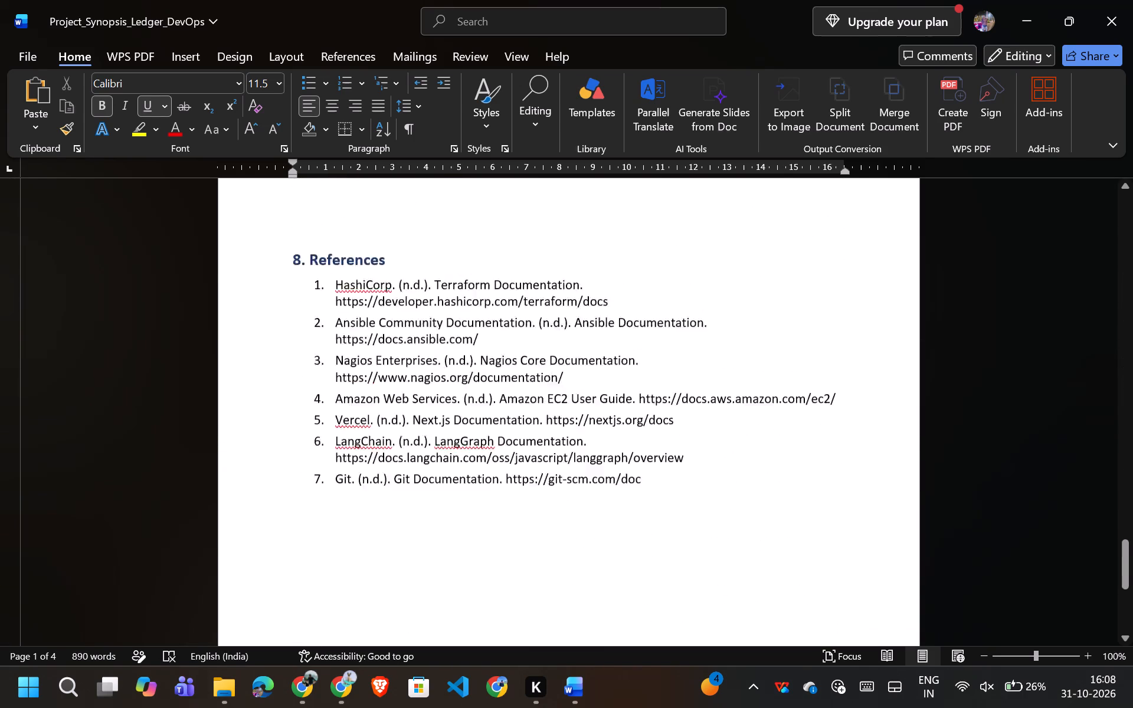
{"action": "scroll", "coordinate": [669, 356], "scroll_direction": "down", "scroll_amount": 2}
{"action": "scroll", "coordinate": [669, 356], "scroll_direction": "up", "scroll_amount": 1}
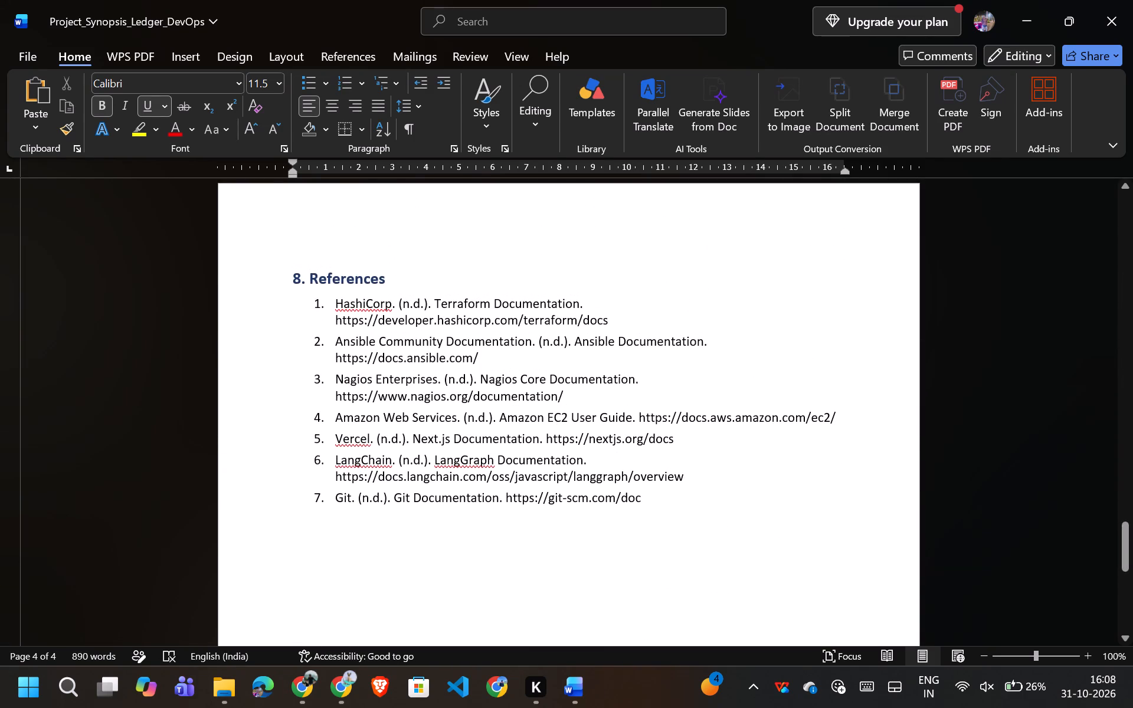
{"action": "left_click_drag", "start_coordinate": [643, 501], "coordinate": [317, 516]}
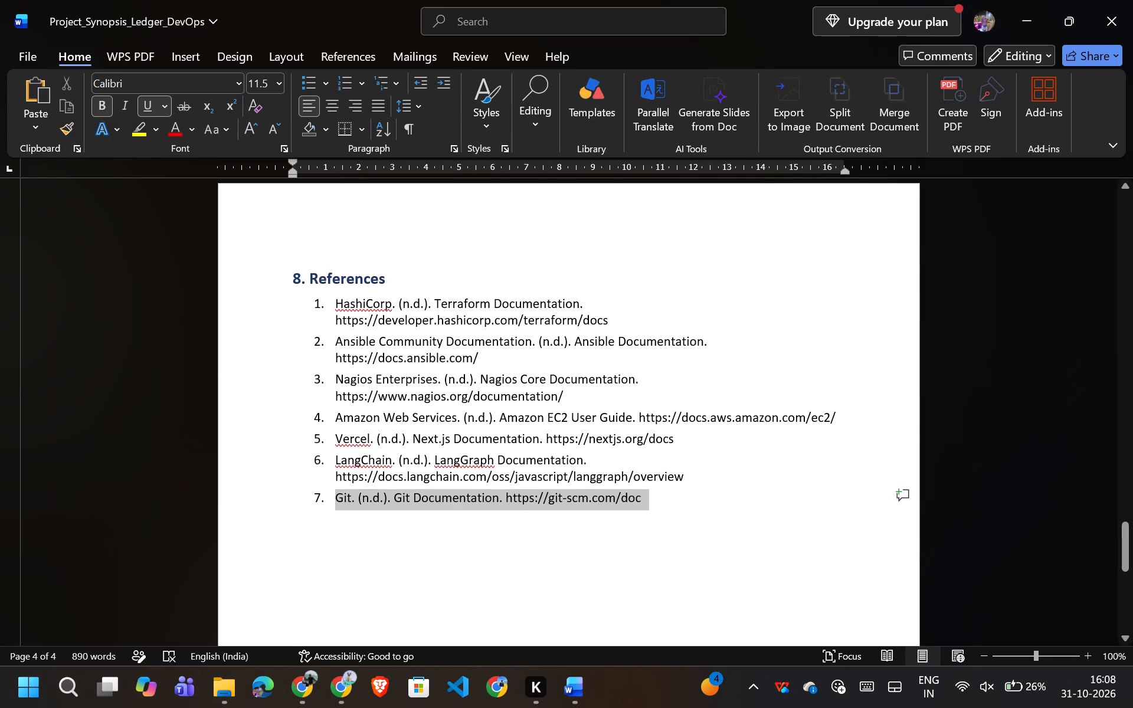
{"action": "left_click_drag", "start_coordinate": [317, 516], "coordinate": [291, 516]}
{"action": "key", "text": "BackSpace"}
{"action": "key", "text": "BackSpace"}
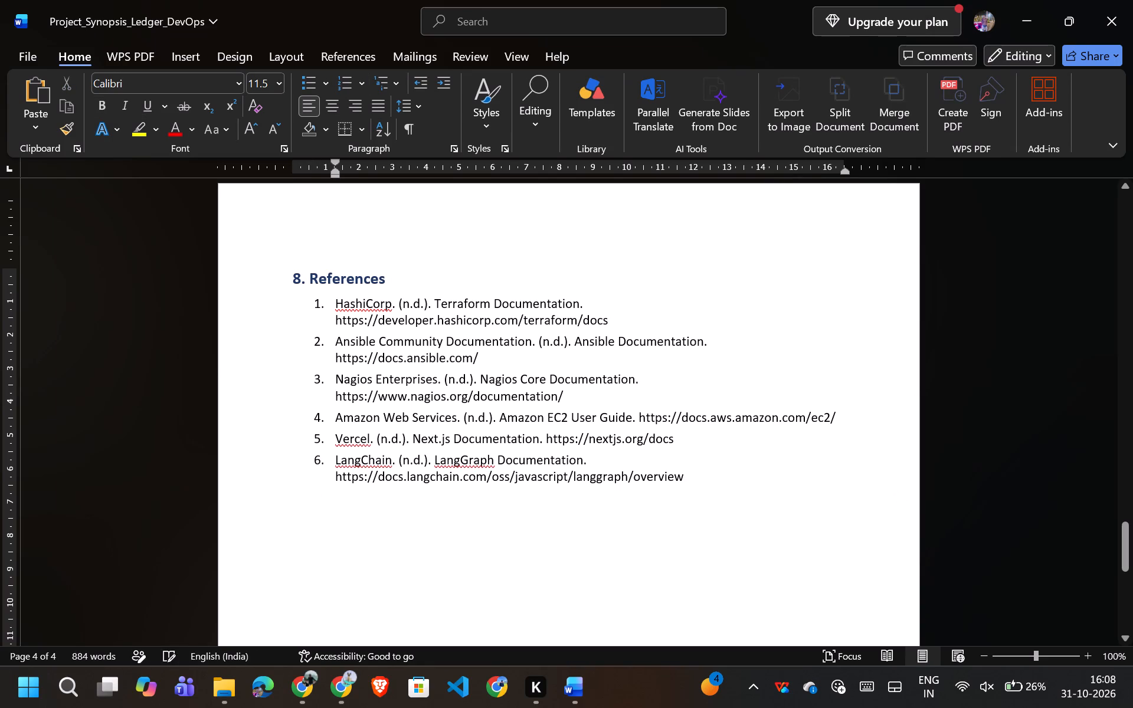
Review the synopsis document from the References section back through its sections to the Project Title on the first page.
{"action": "scroll", "coordinate": [329, 476], "scroll_direction": "up", "scroll_amount": 3}
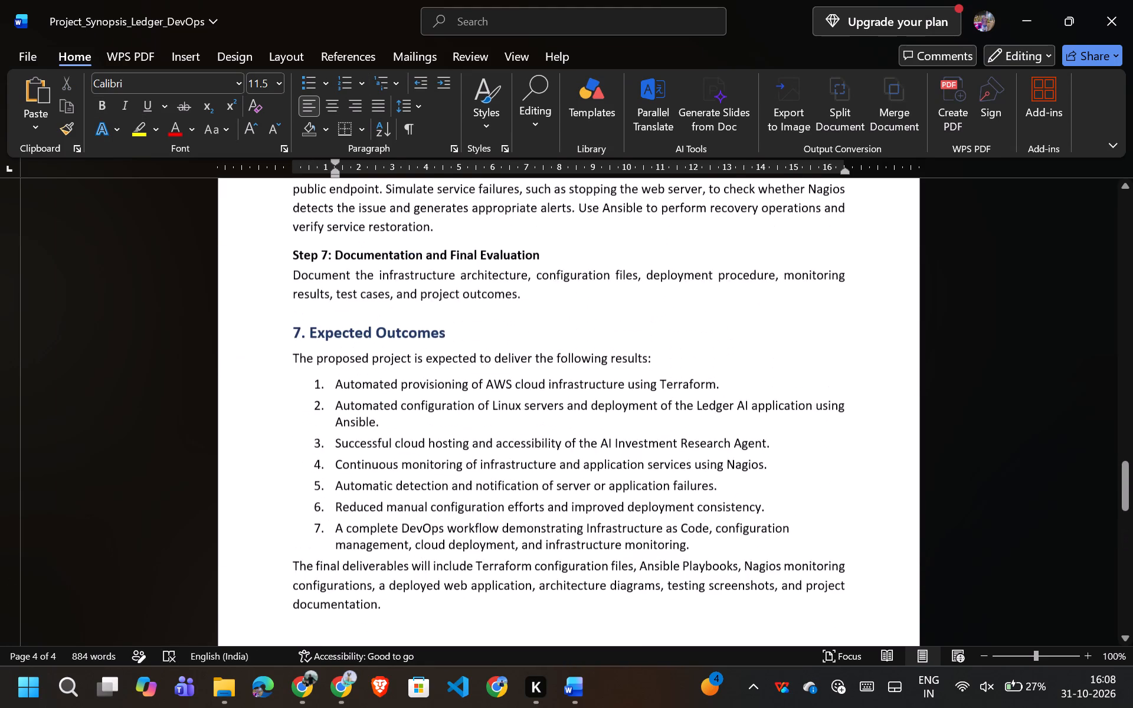
{"action": "scroll", "coordinate": [329, 476], "scroll_direction": "up", "scroll_amount": 1}
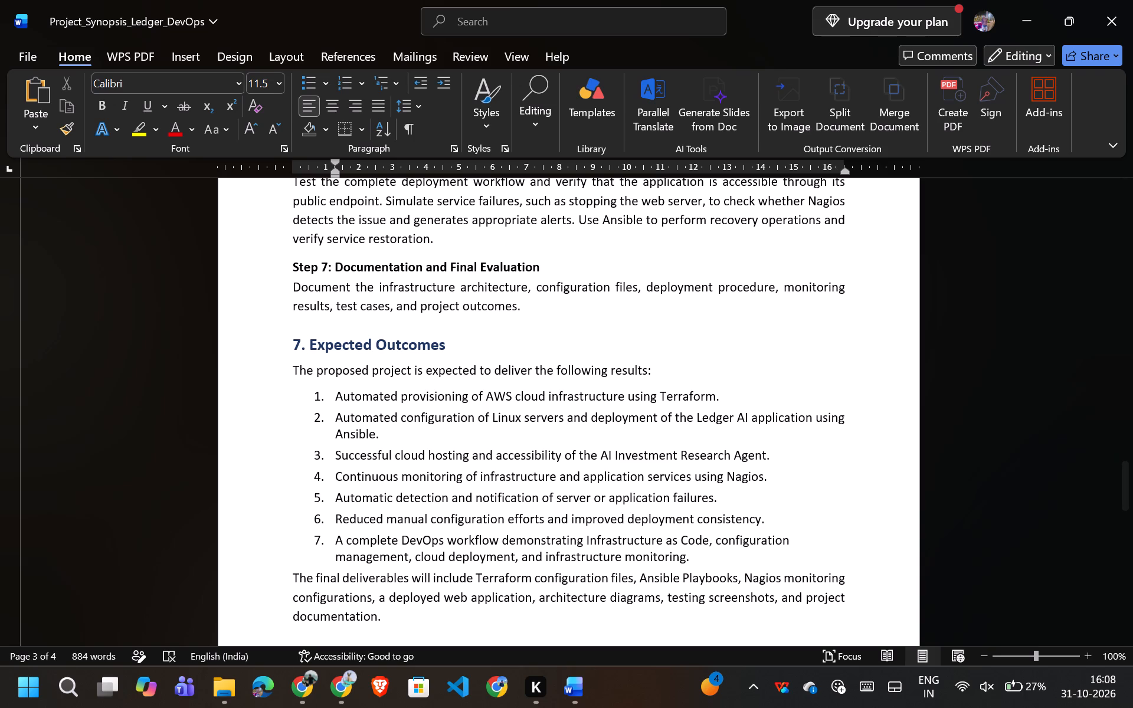
{"action": "scroll", "coordinate": [329, 476], "scroll_direction": "down", "scroll_amount": 1}
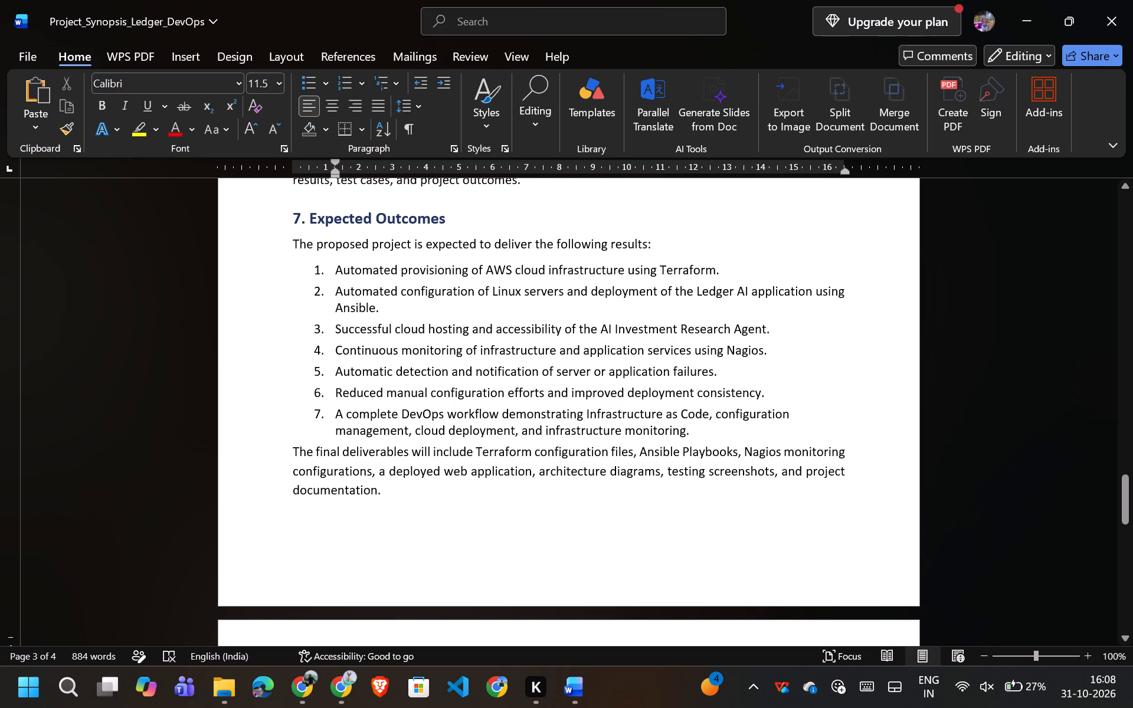
{"action": "scroll", "coordinate": [329, 476], "scroll_direction": "up", "scroll_amount": 2}
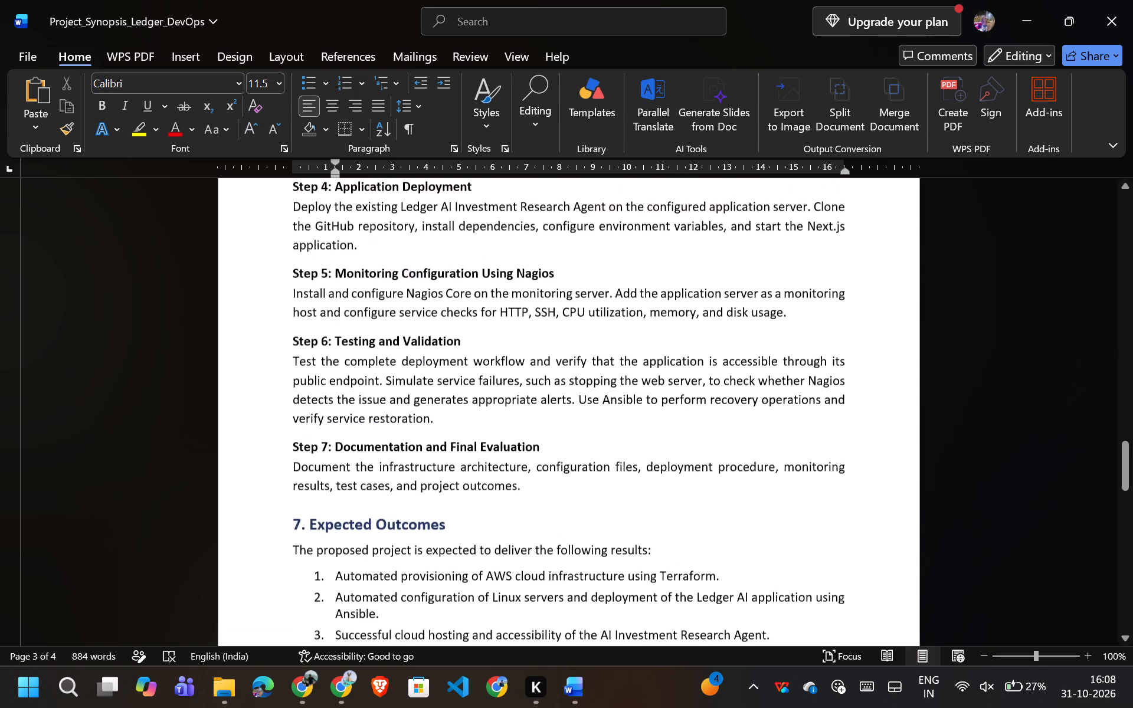
{"action": "scroll", "coordinate": [329, 476], "scroll_direction": "up", "scroll_amount": 1}
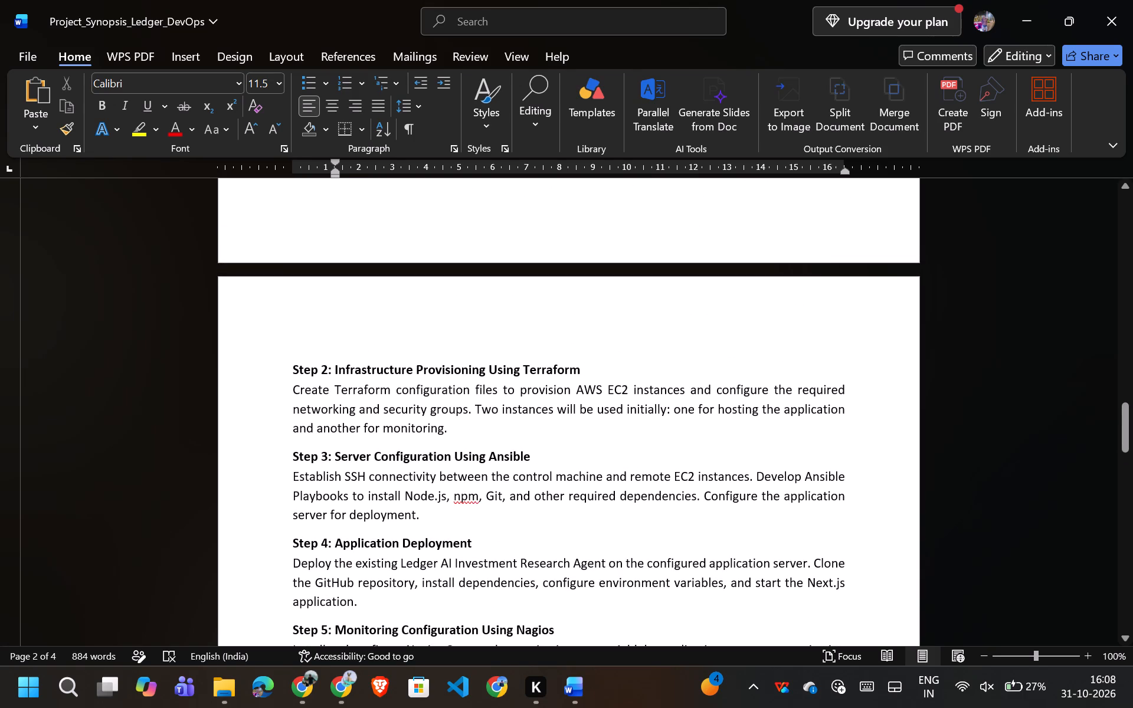
{"action": "scroll", "coordinate": [329, 476], "scroll_direction": "up", "scroll_amount": 3}
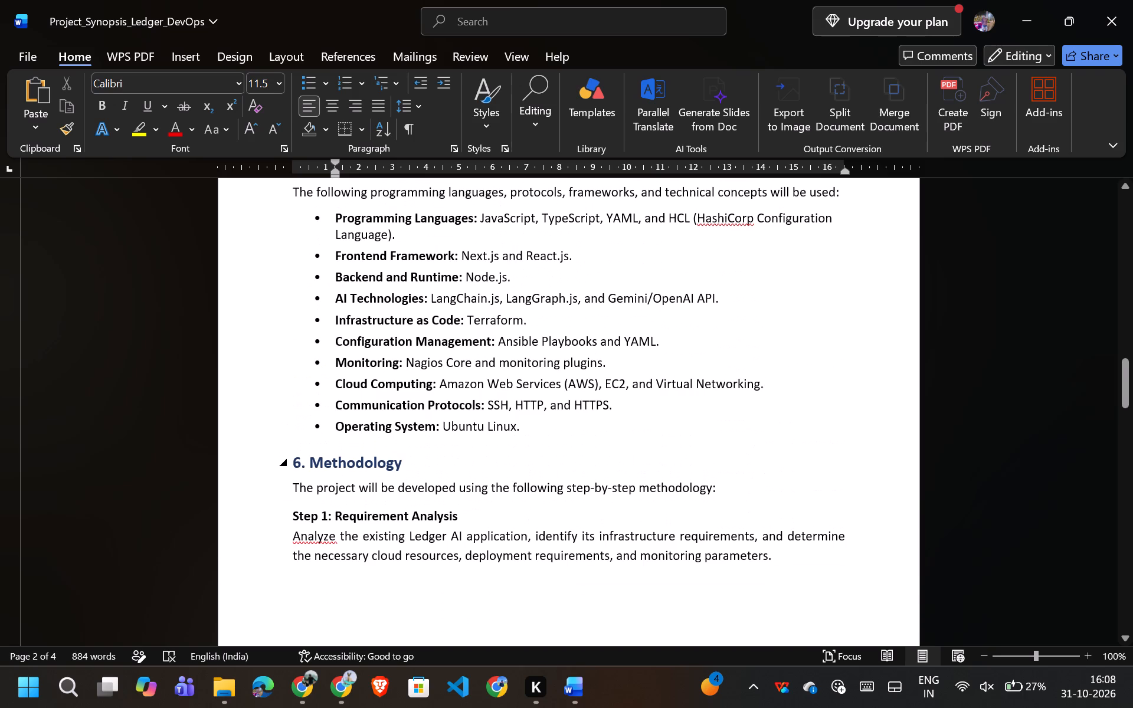
{"action": "scroll", "coordinate": [329, 476], "scroll_direction": "up", "scroll_amount": 2}
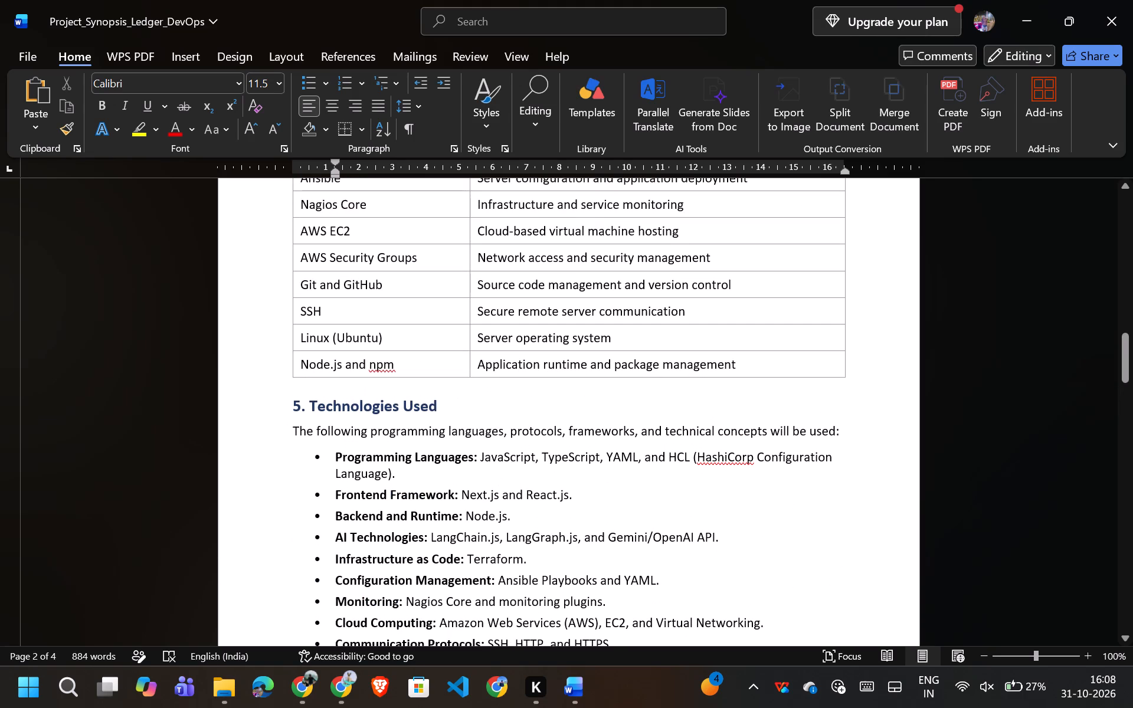
{"action": "scroll", "coordinate": [329, 476], "scroll_direction": "up", "scroll_amount": 1}
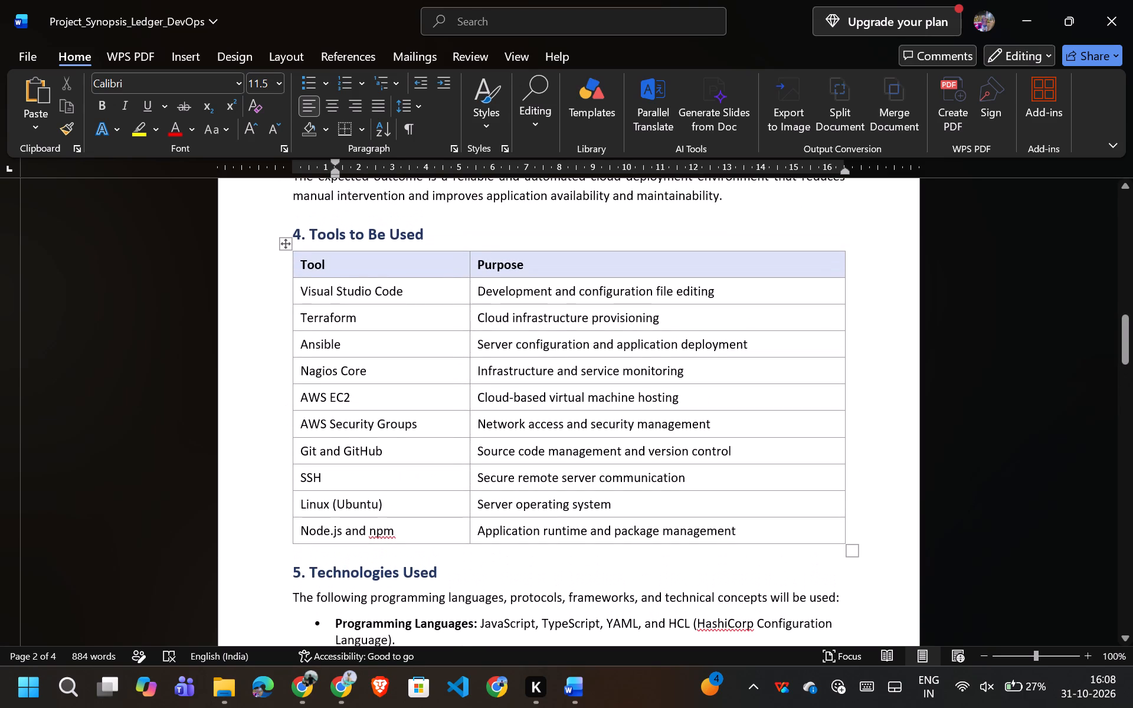
{"action": "scroll", "coordinate": [329, 476], "scroll_direction": "up", "scroll_amount": 2}
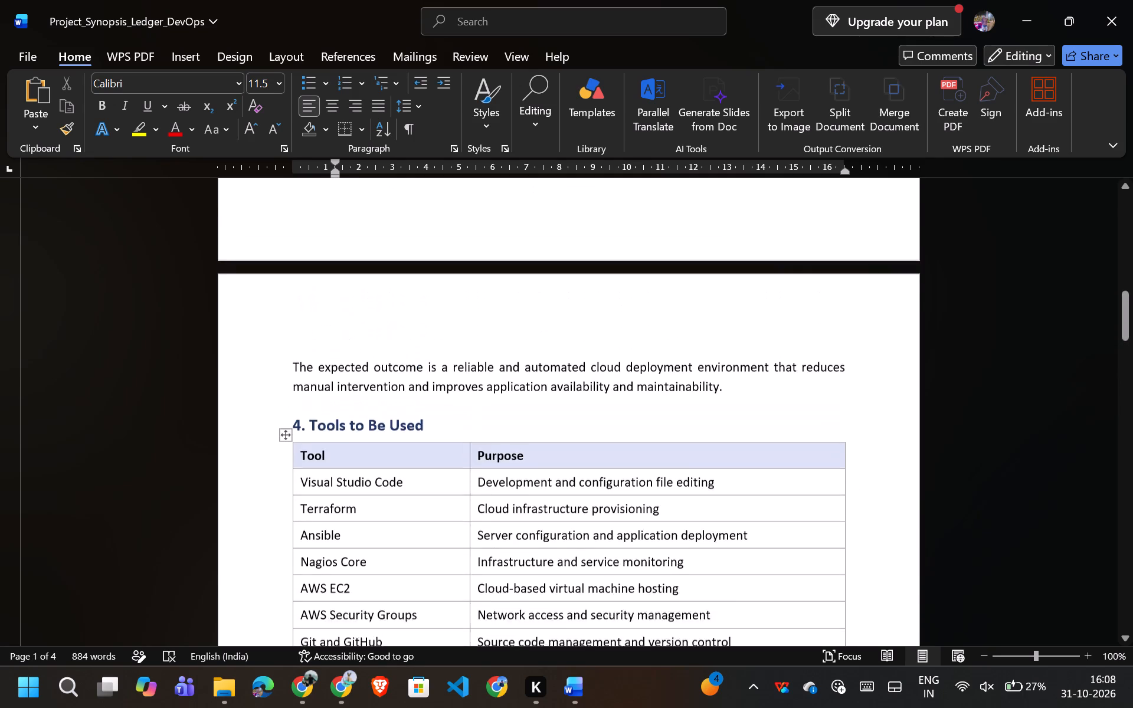
{"action": "scroll", "coordinate": [329, 476], "scroll_direction": "up", "scroll_amount": 3}
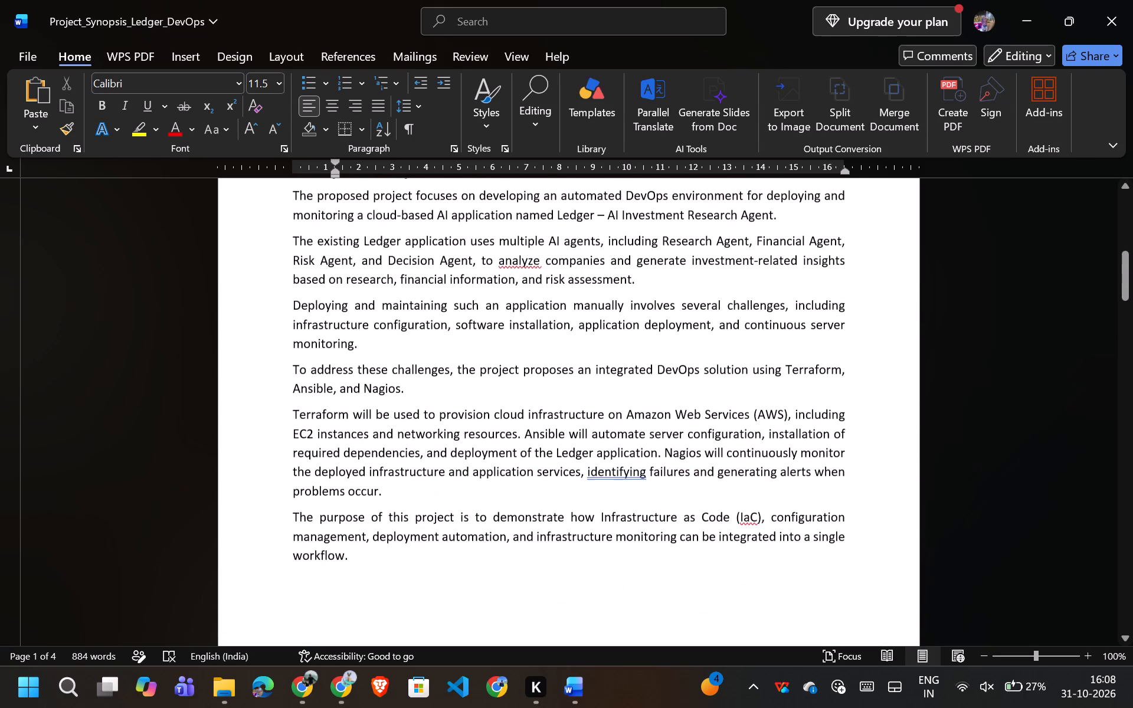
{"action": "scroll", "coordinate": [329, 476], "scroll_direction": "up", "scroll_amount": 1}
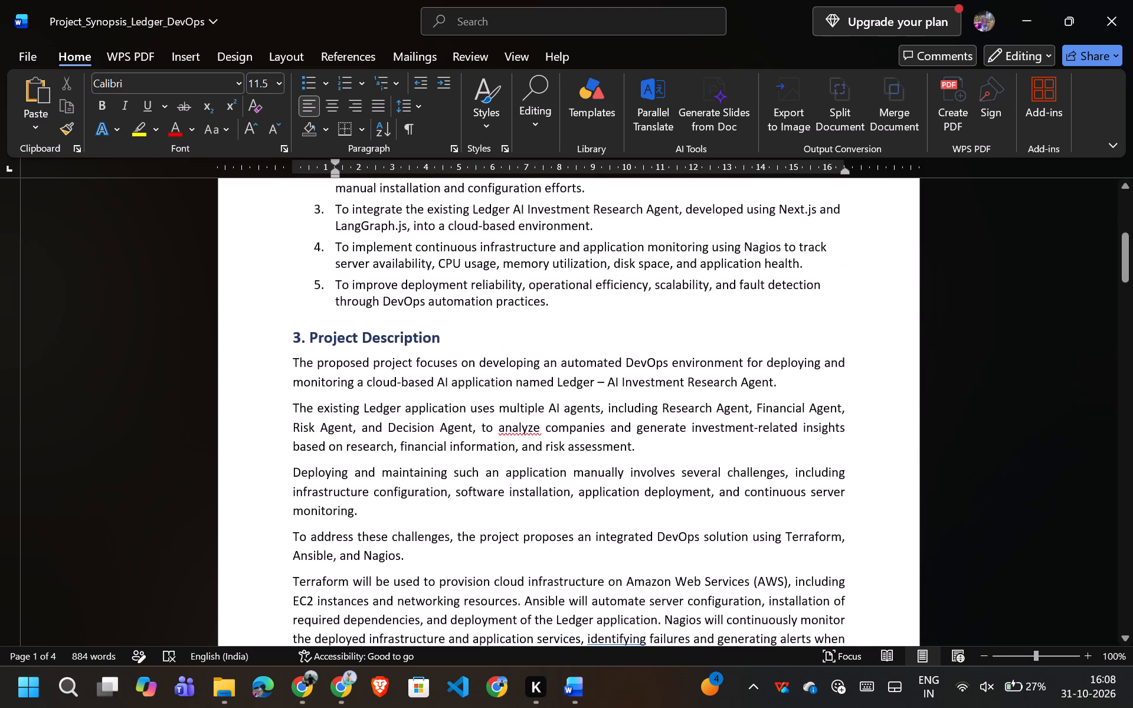
{"action": "scroll", "coordinate": [329, 476], "scroll_direction": "up", "scroll_amount": 2}
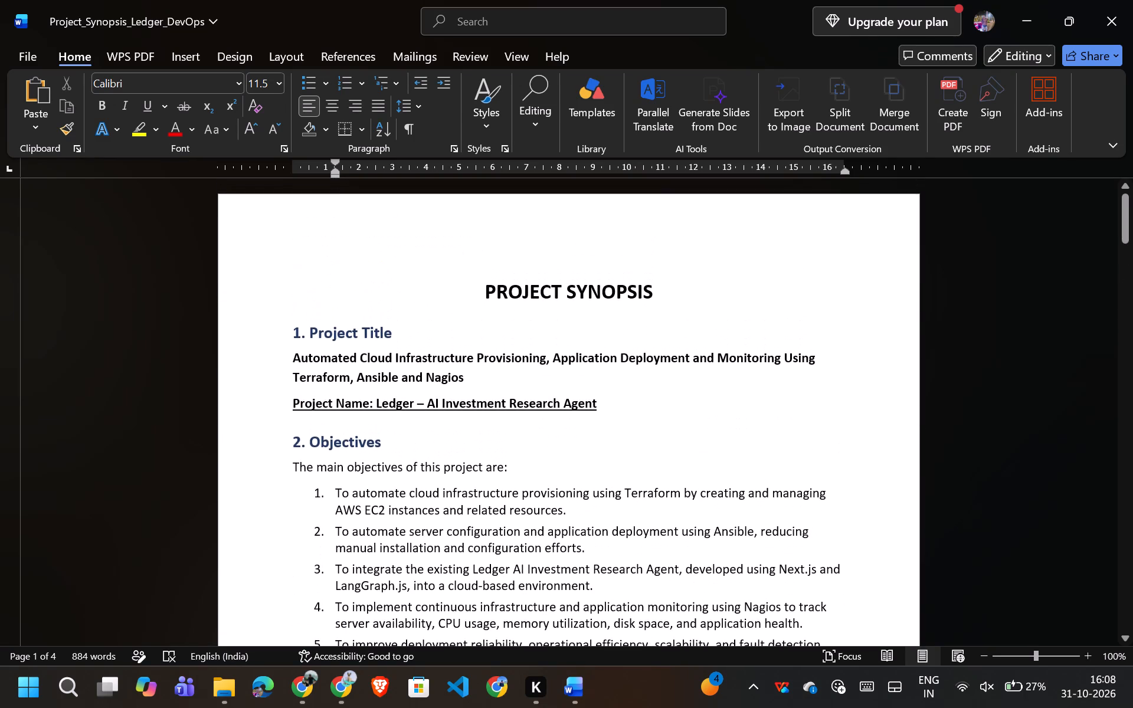
{"action": "scroll", "coordinate": [329, 476], "scroll_direction": "down", "scroll_amount": 10}
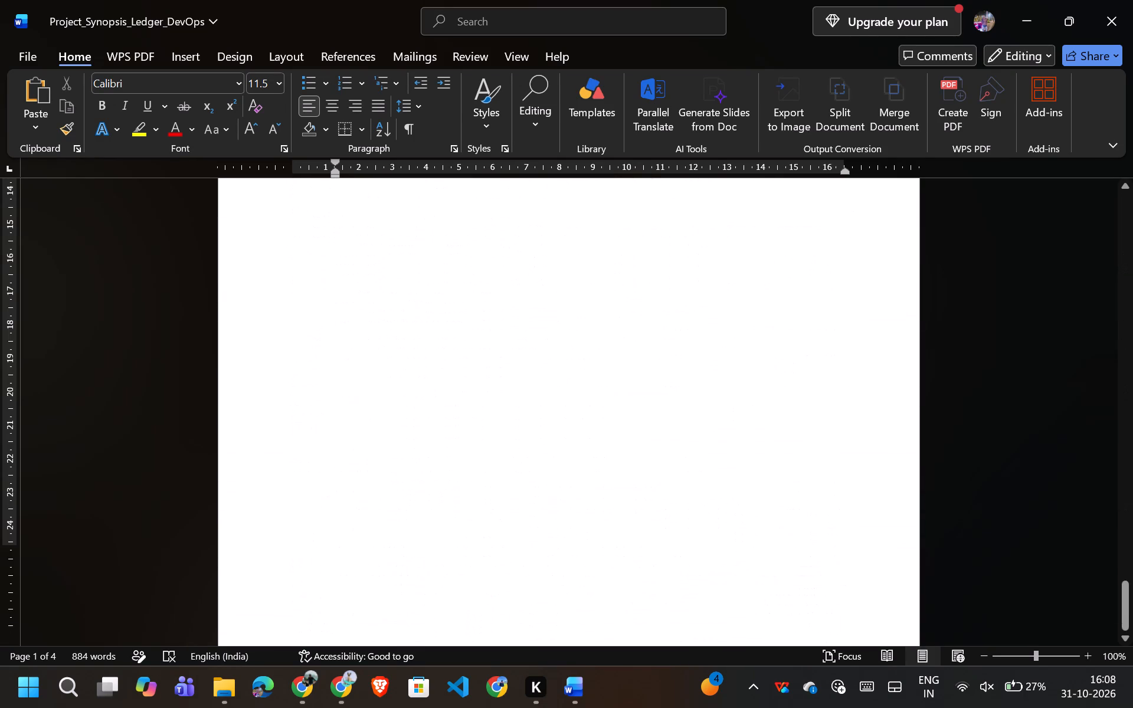
{"action": "scroll", "coordinate": [329, 476], "scroll_direction": "down", "scroll_amount": 3}
{"action": "scroll", "coordinate": [329, 476], "scroll_direction": "up", "scroll_amount": 12}
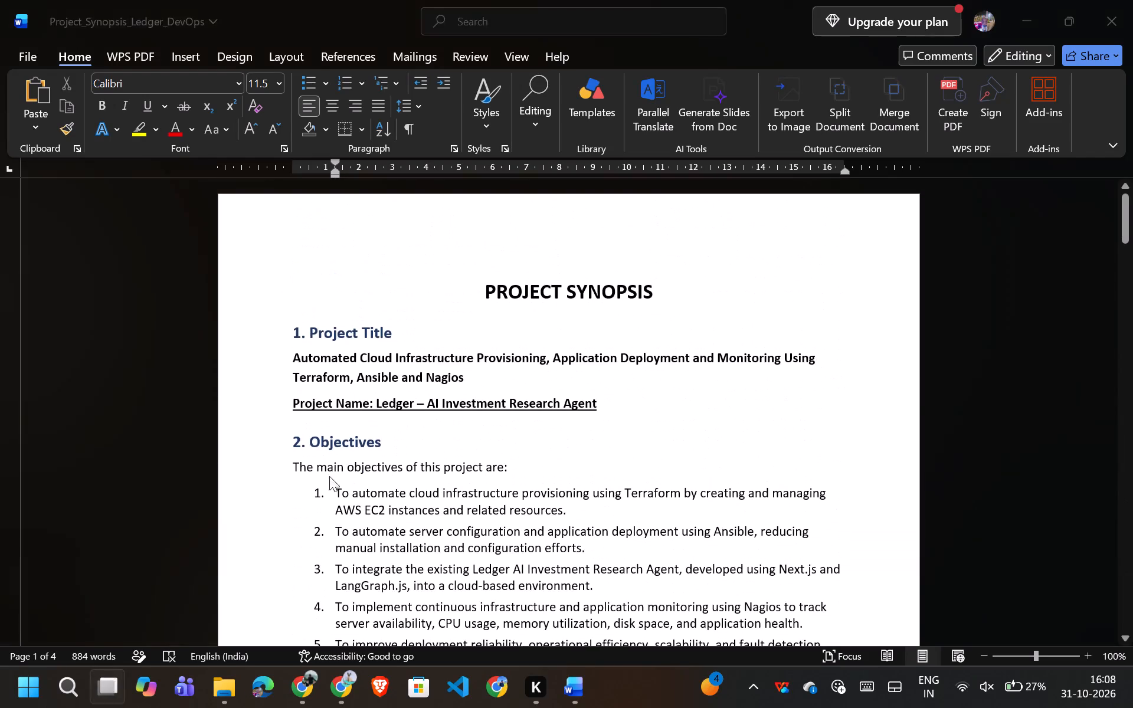
Switch to the Chrome window with the ChatGPT conversation and search Google for "extract pages from pdf" in the empty tab.
{"action": "left_click", "coordinate": [465, 346]}
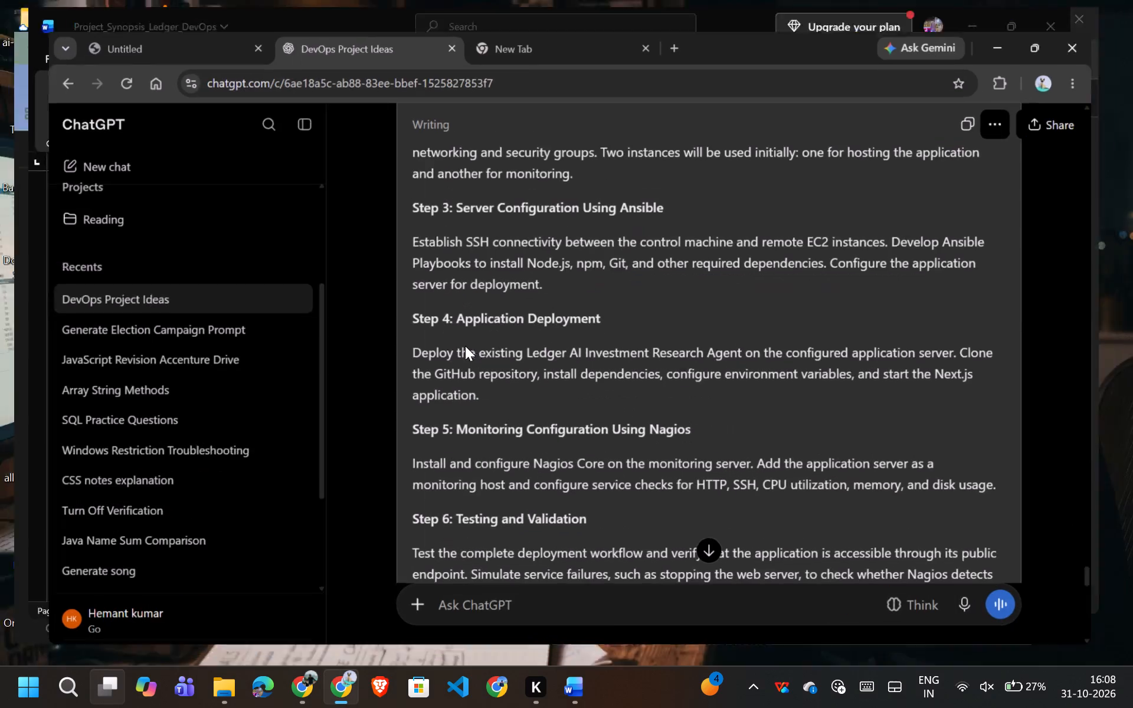
{"action": "left_click", "coordinate": [542, 31]}
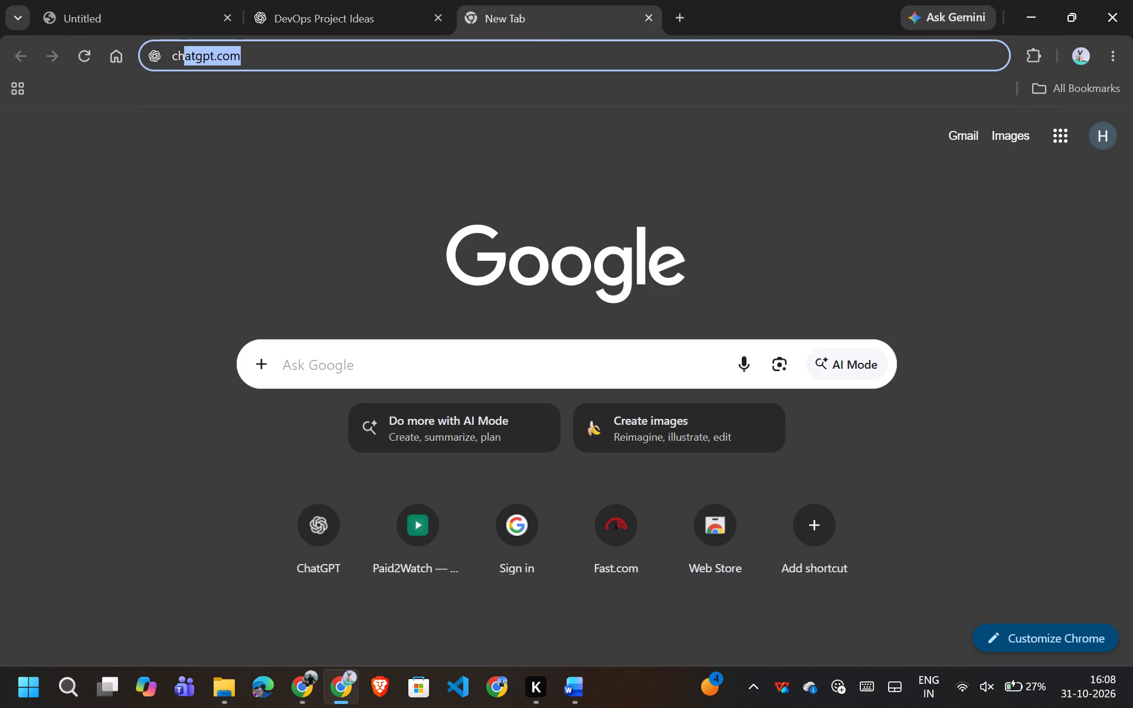
{"action": "left_click", "coordinate": [539, 54]}
{"action": "key", "text": "BackSpace"}
{"action": "key", "text": "BackSpace"}
{"action": "key", "text": "BackSpace"}
{"action": "key", "text": "BackSpace"}
{"action": "key", "text": "BackSpace"}
{"action": "key", "text": "BackSpace"}
{"action": "key", "text": "BackSpace"}
{"action": "key", "text": "BackSpace"}
{"action": "key", "text": "BackSpace"}
{"action": "key", "text": "BackSpace"}
{"action": "key", "text": "BackSpace"}
{"action": "key", "text": "BackSpace"}
{"action": "key", "text": "BackSpace"}
{"action": "key", "text": "BackSpace"}
{"action": "key", "text": "BackSpace"}
{"action": "key", "text": "BackSpace"}
{"action": "key", "text": "BackSpace"}
{"action": "key", "text": "BackSpace"}
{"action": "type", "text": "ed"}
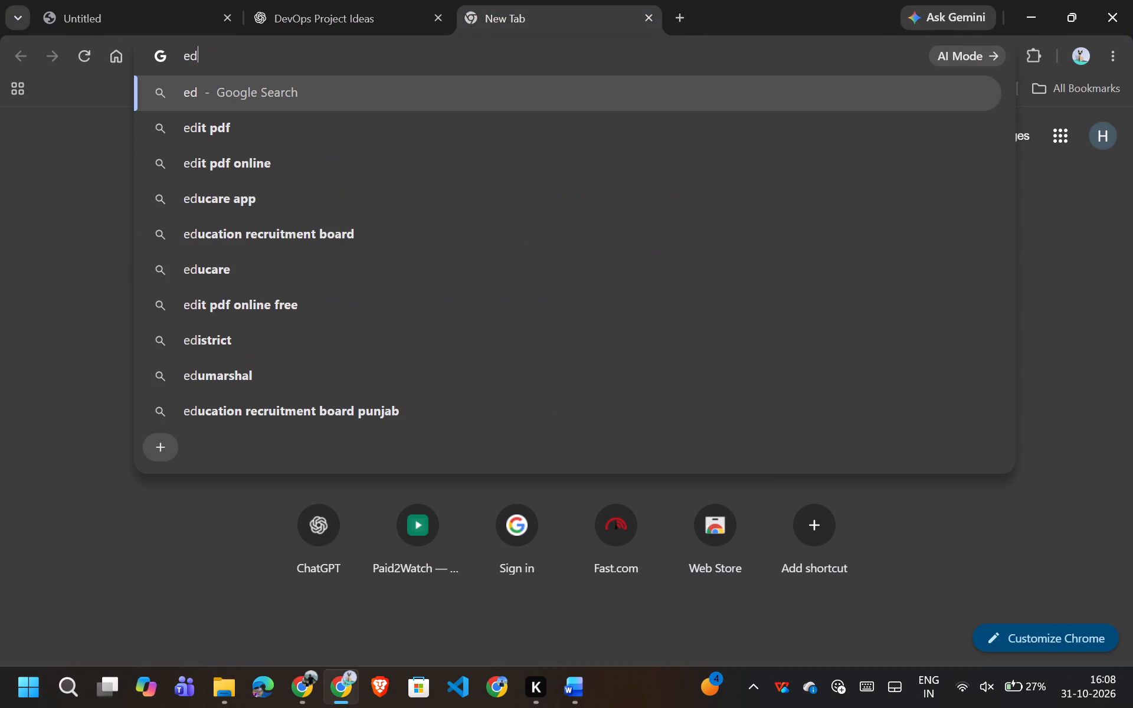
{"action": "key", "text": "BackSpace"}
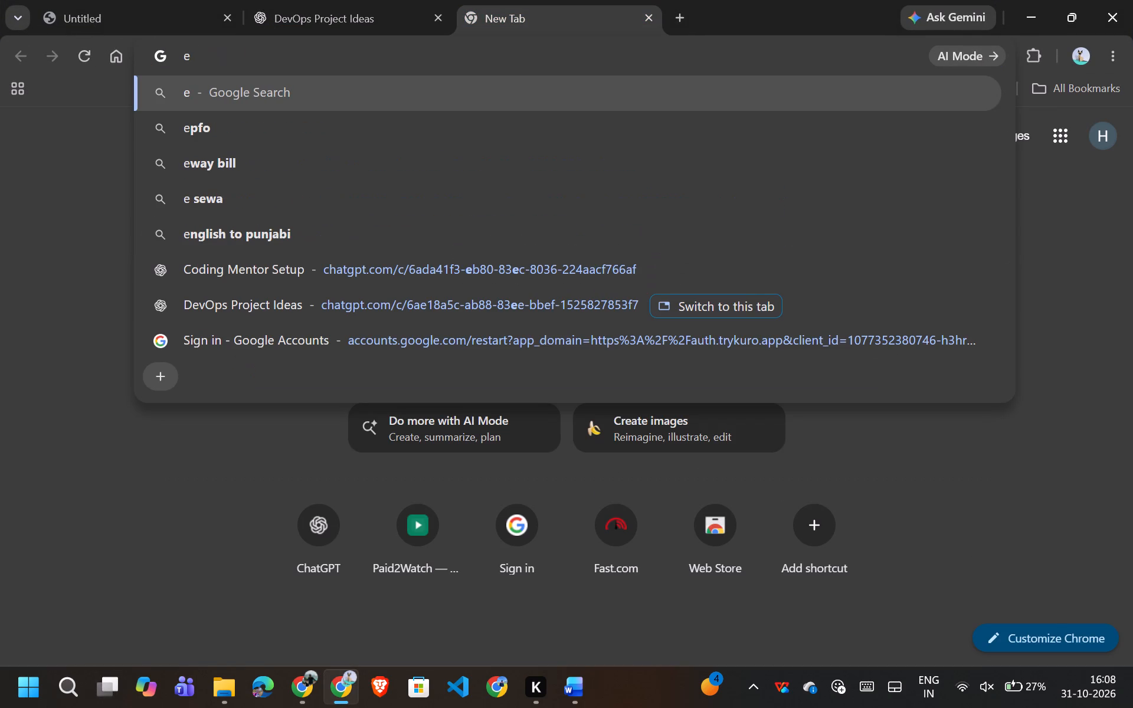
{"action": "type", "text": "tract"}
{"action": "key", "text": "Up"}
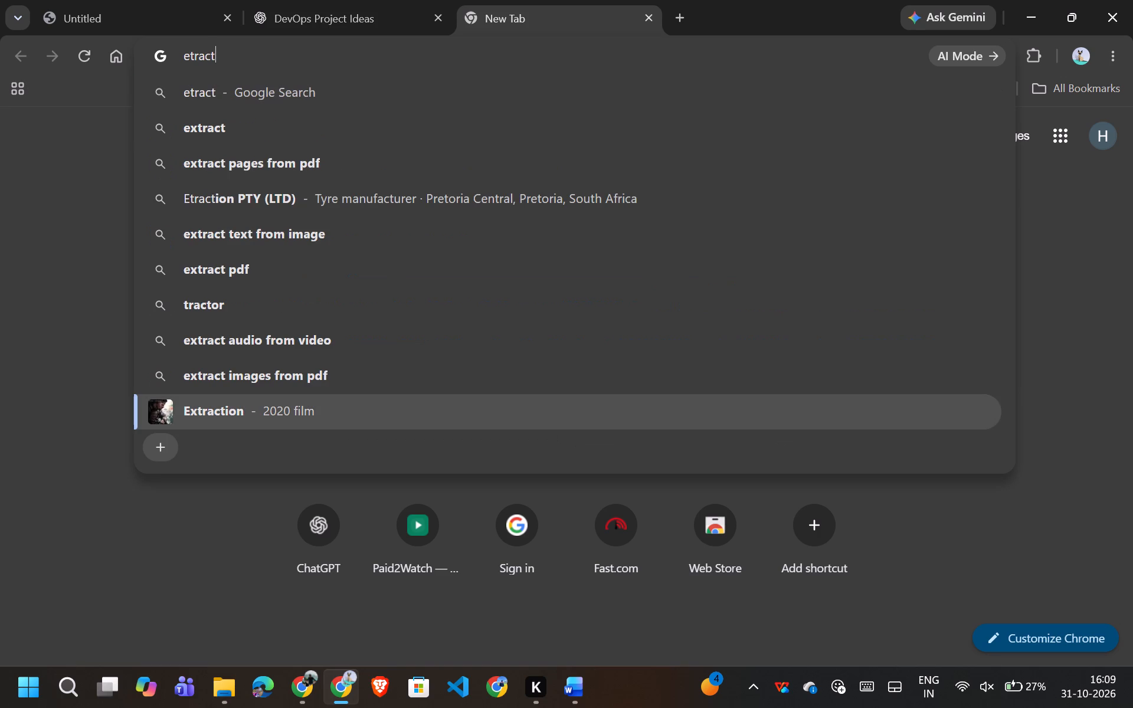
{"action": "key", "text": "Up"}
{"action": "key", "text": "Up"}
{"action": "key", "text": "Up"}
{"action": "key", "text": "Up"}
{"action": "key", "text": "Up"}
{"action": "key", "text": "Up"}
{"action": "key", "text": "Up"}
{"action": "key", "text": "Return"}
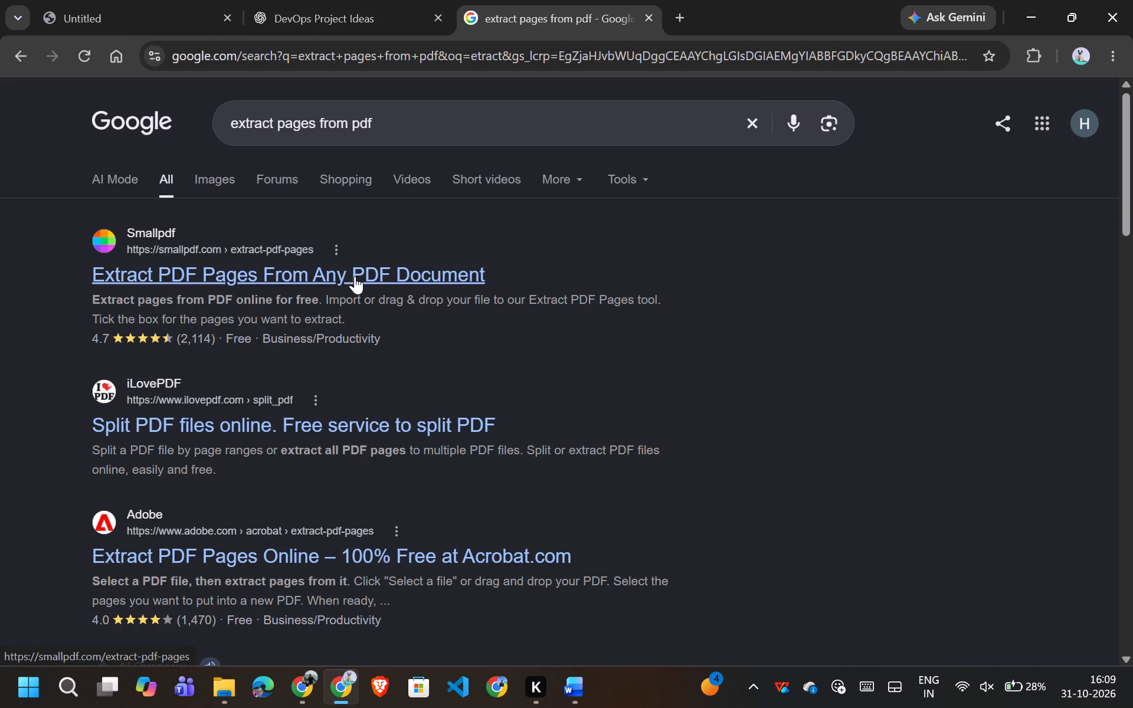
Open Smallpdf's Extract PDF Pages tool from the results and load Project Synopsis v2 from the Downloads folder.
{"action": "left_click", "coordinate": [355, 276]}
{"action": "left_click", "coordinate": [520, 394]}
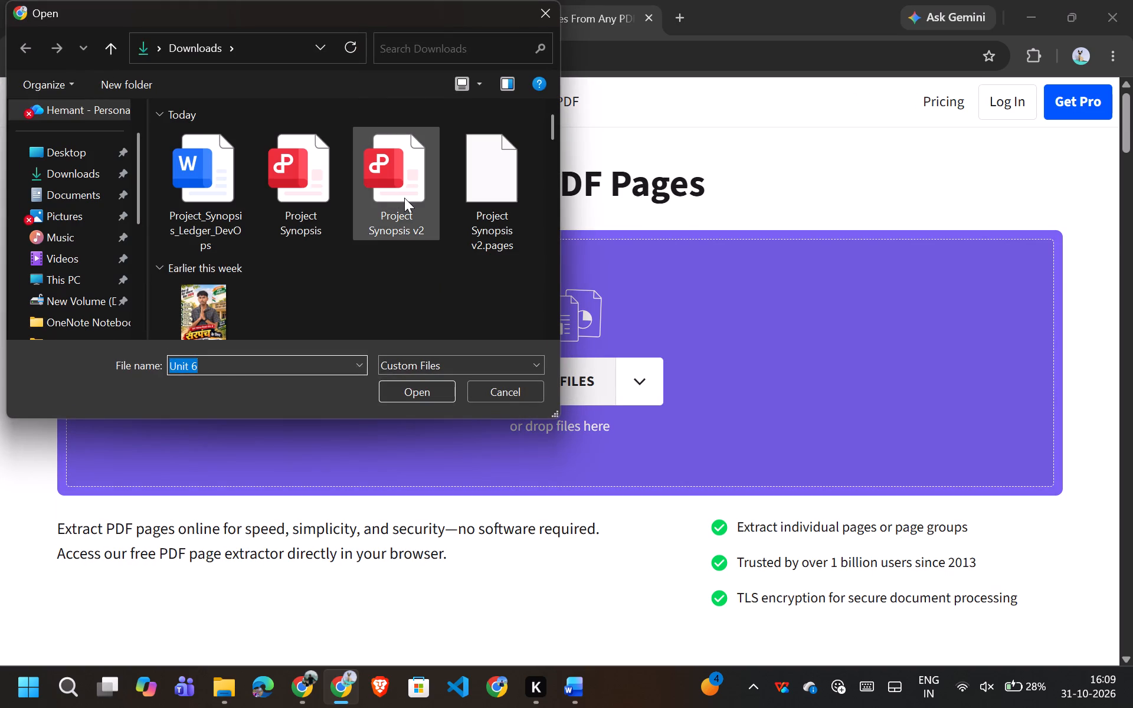
{"action": "left_click", "coordinate": [404, 198]}
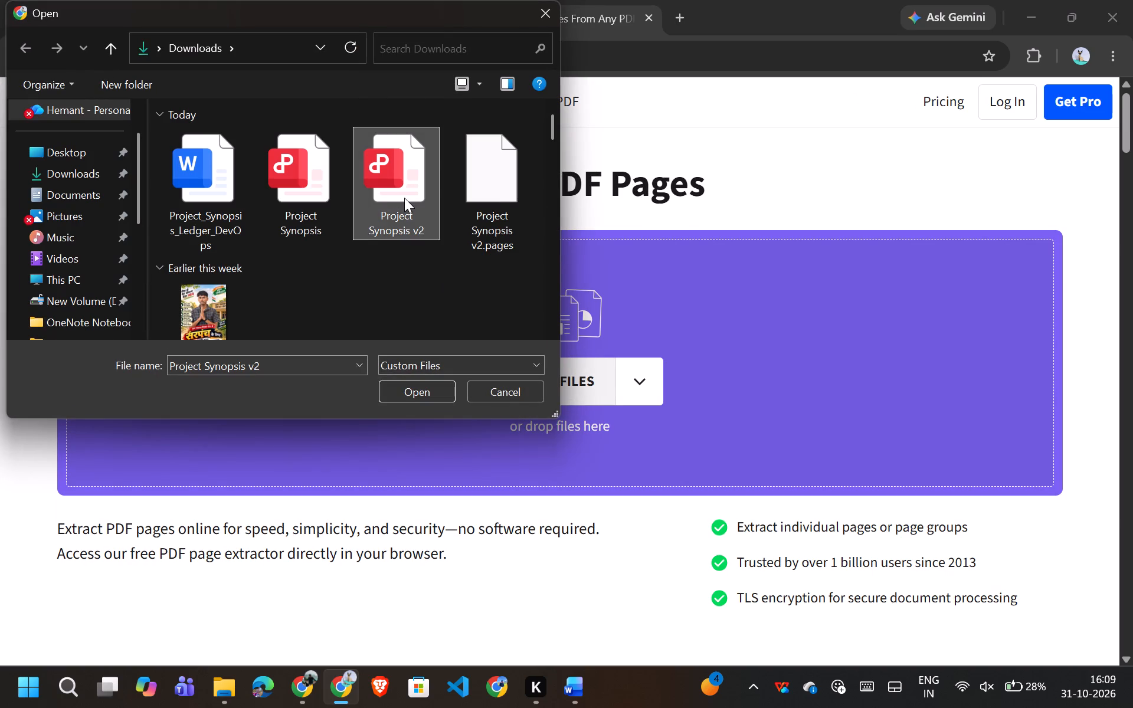
{"action": "left_click", "coordinate": [393, 389]}
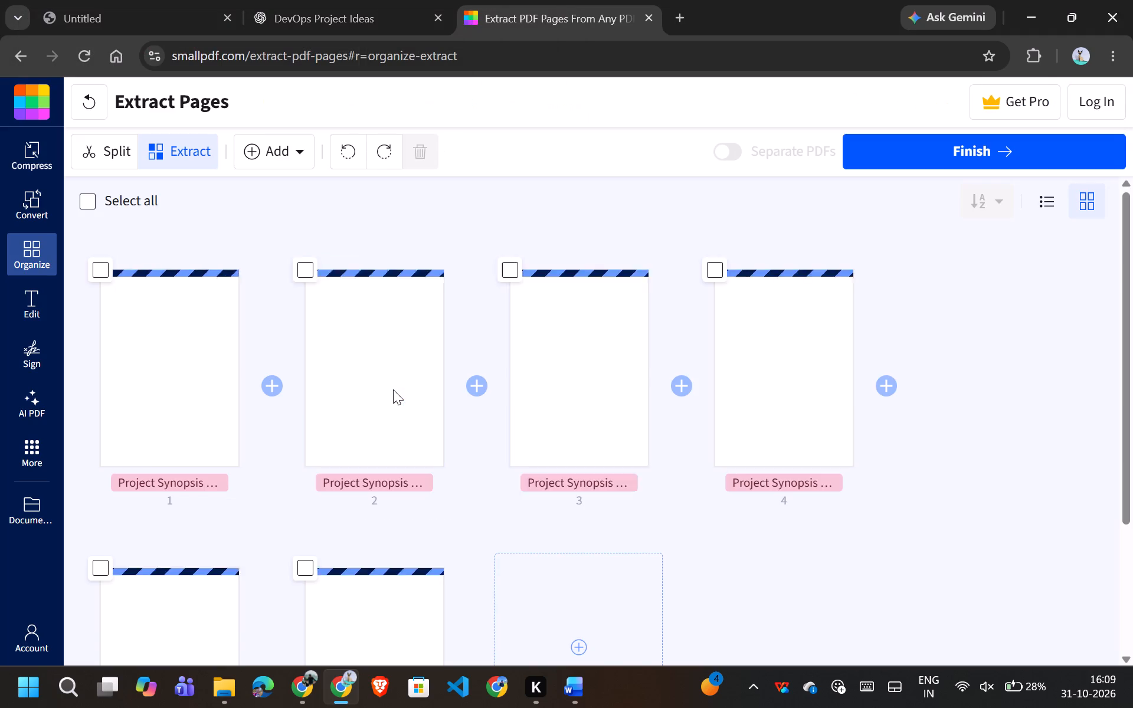
Extract only page 1, the cover page, from Project Synopsis v2 and download the resulting PDF.
{"action": "left_click", "coordinate": [101, 266]}
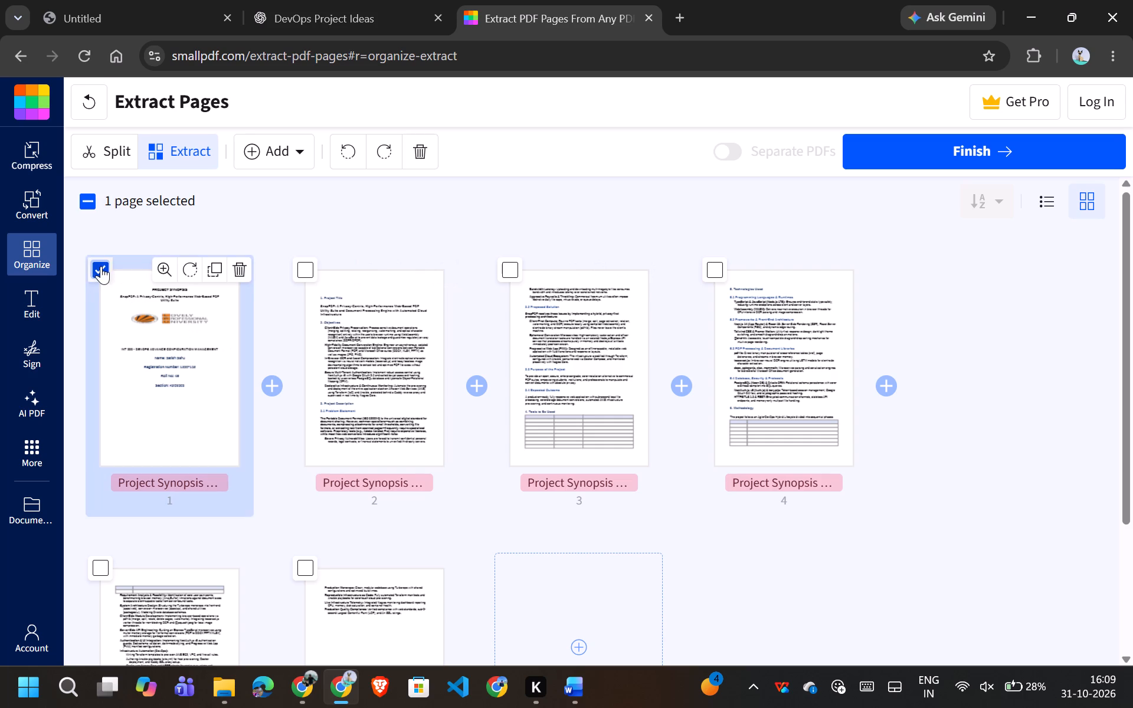
{"action": "left_click", "coordinate": [893, 156]}
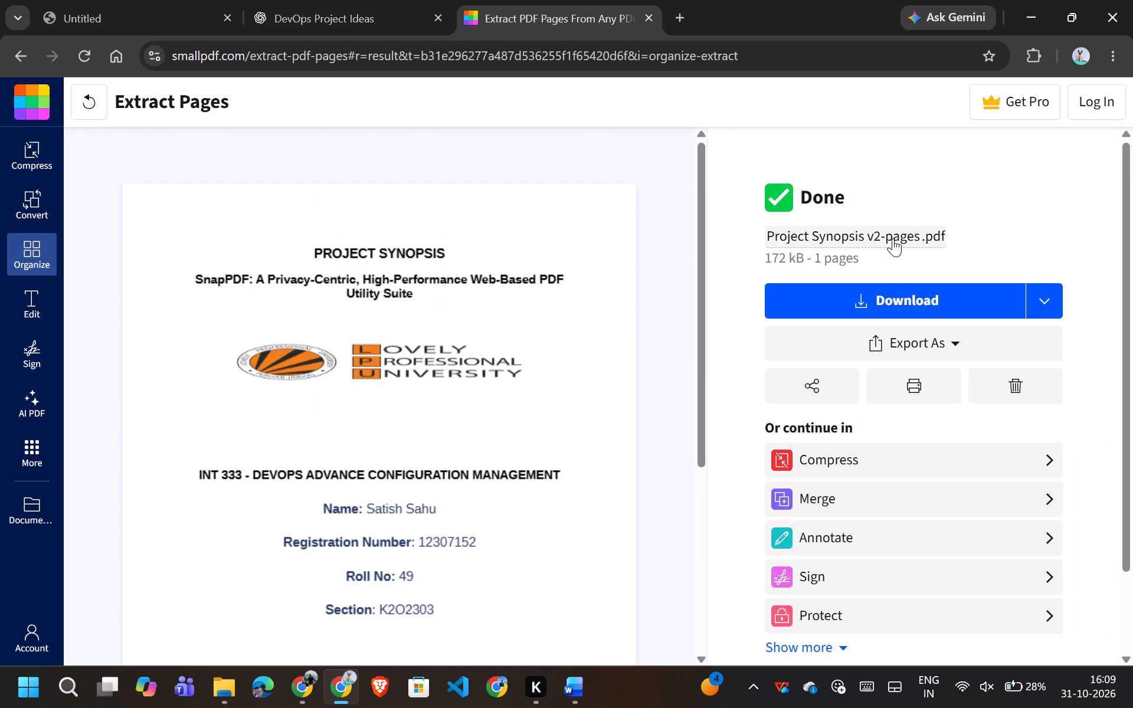
{"action": "left_click", "coordinate": [905, 306]}
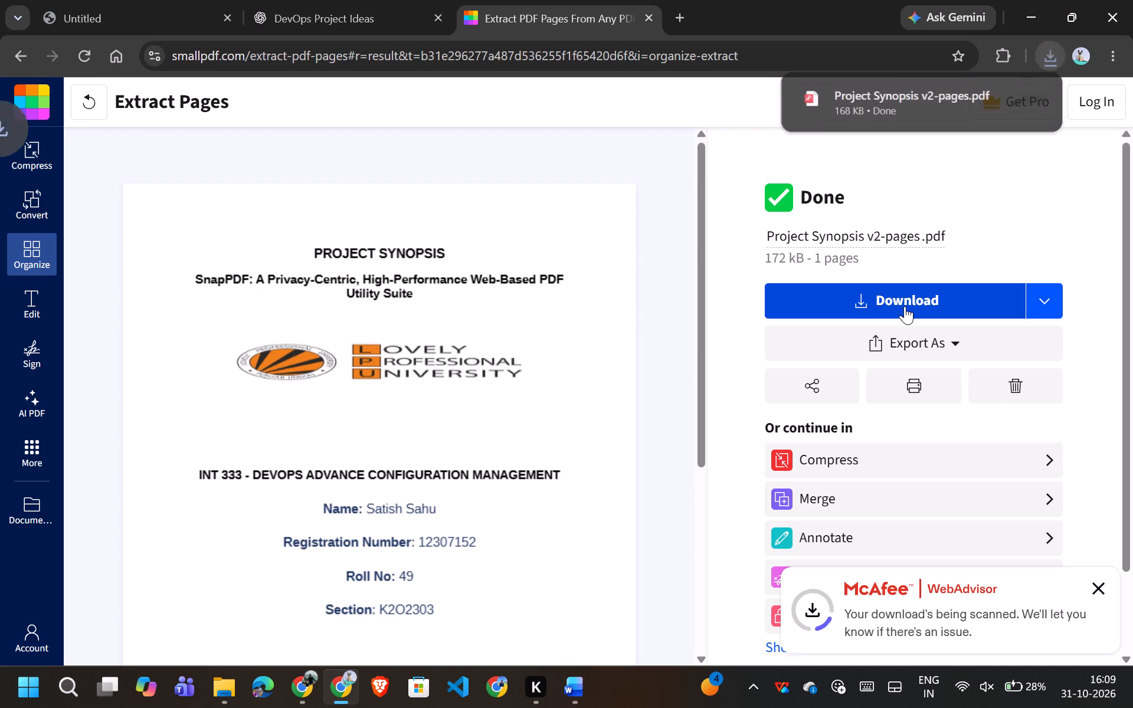
Search Google for "pdf to word" in a new tab and open Smallpdf's PDF to Word converter.
{"action": "left_click", "coordinate": [676, 22]}
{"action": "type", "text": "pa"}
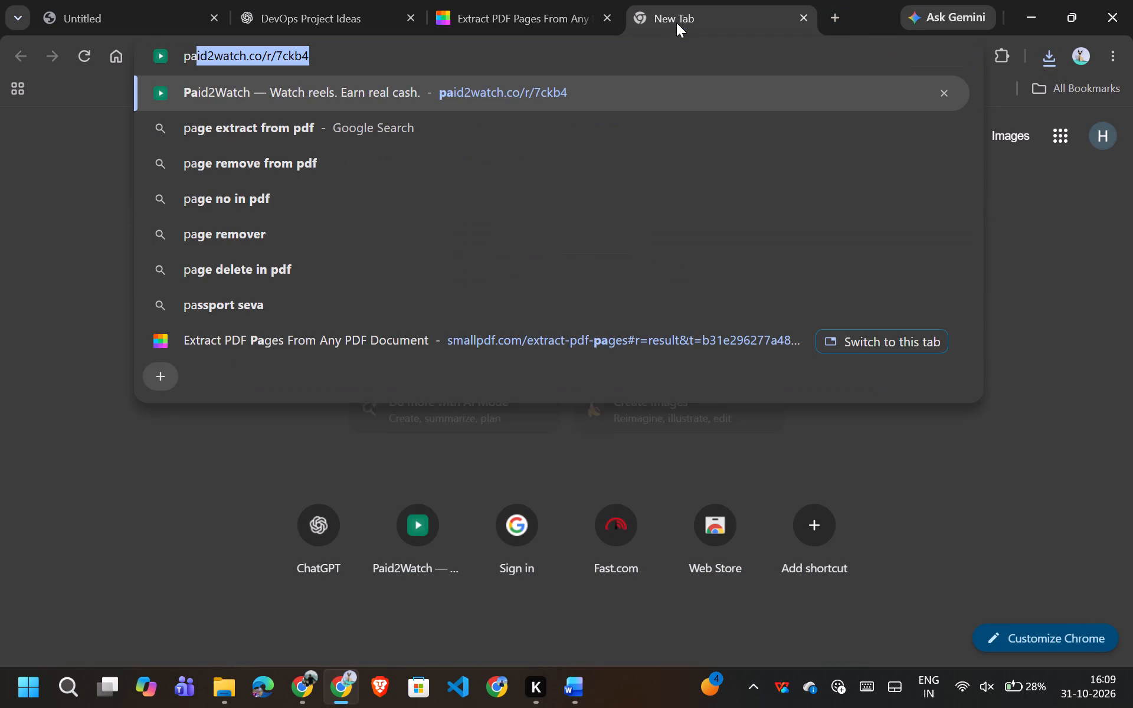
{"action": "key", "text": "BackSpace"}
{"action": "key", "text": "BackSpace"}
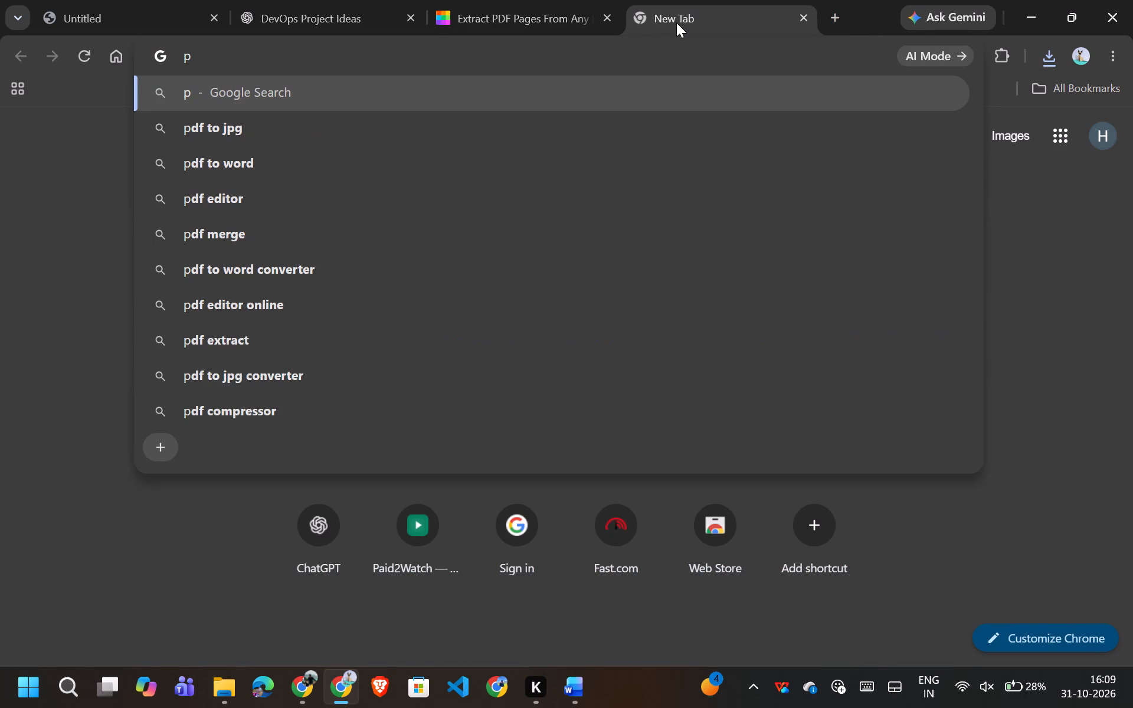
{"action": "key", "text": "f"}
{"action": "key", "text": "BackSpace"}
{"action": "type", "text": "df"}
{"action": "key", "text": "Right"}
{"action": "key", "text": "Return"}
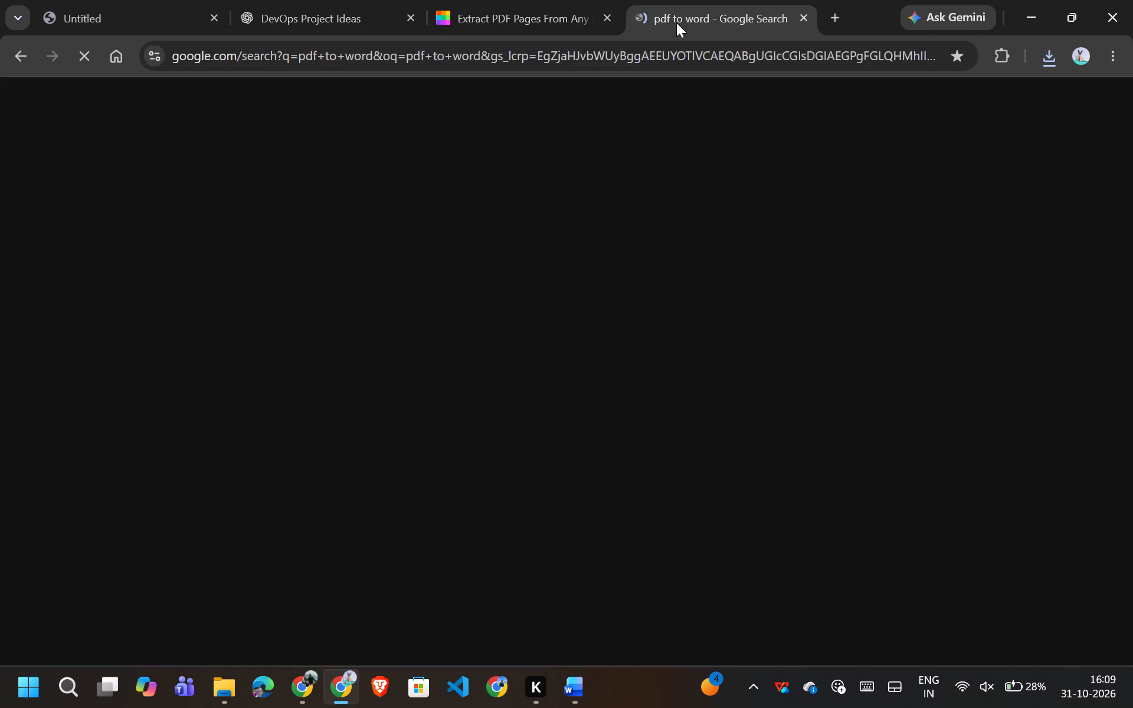
{"action": "left_click", "coordinate": [230, 261]}
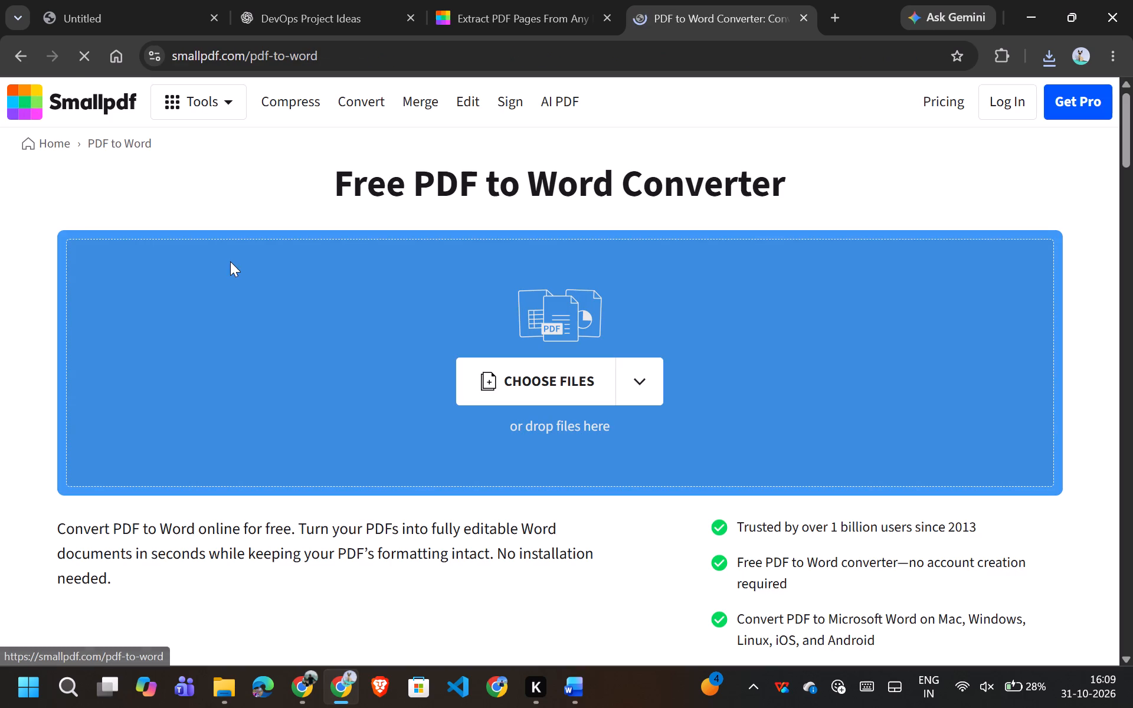
Load Project Synopsis v2-pages from the Downloads folder and convert it to Word using Basic conversion.
{"action": "left_click", "coordinate": [557, 384]}
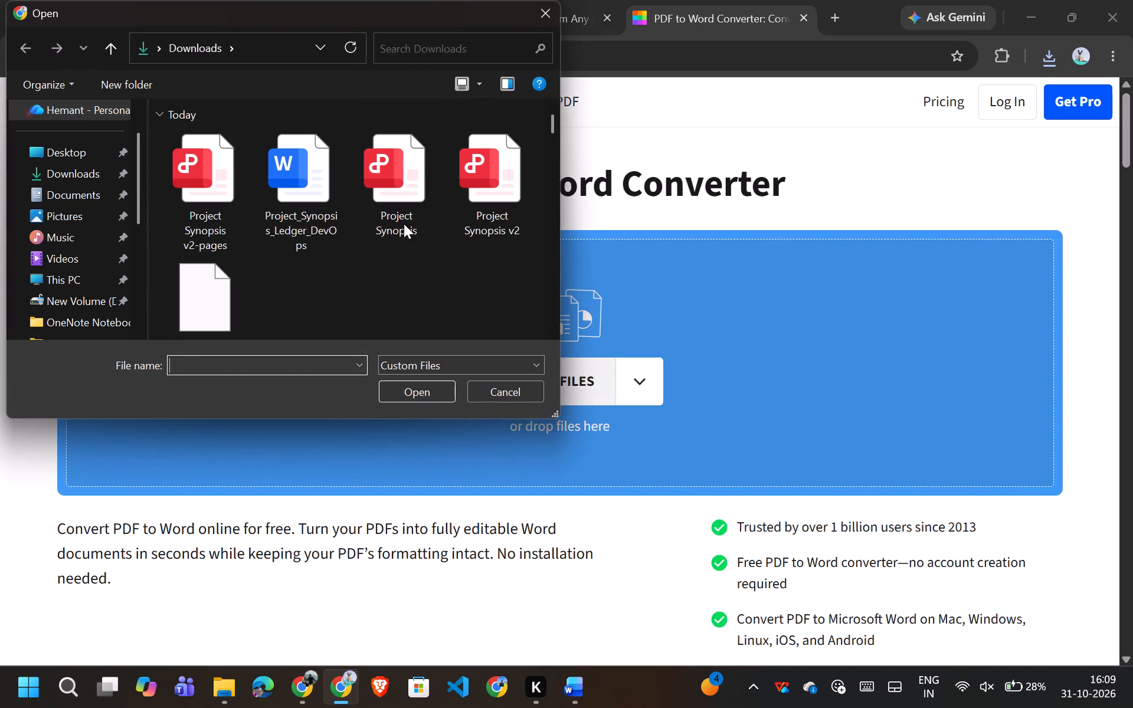
{"action": "left_click", "coordinate": [199, 175]}
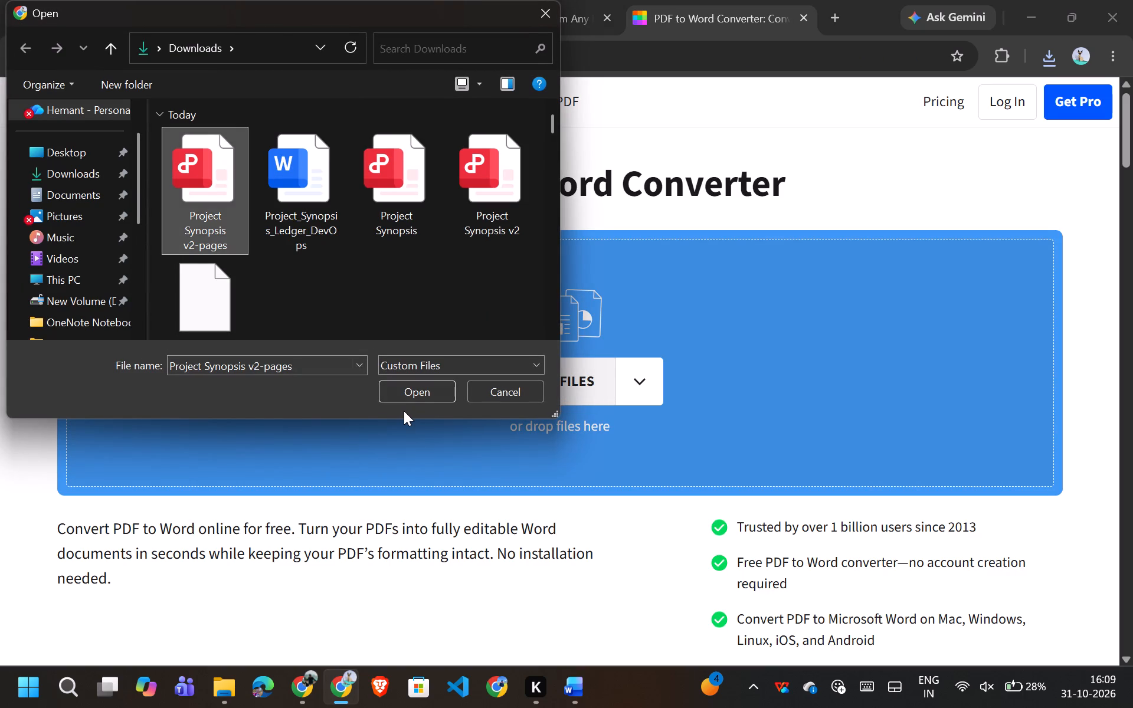
{"action": "left_click", "coordinate": [416, 388]}
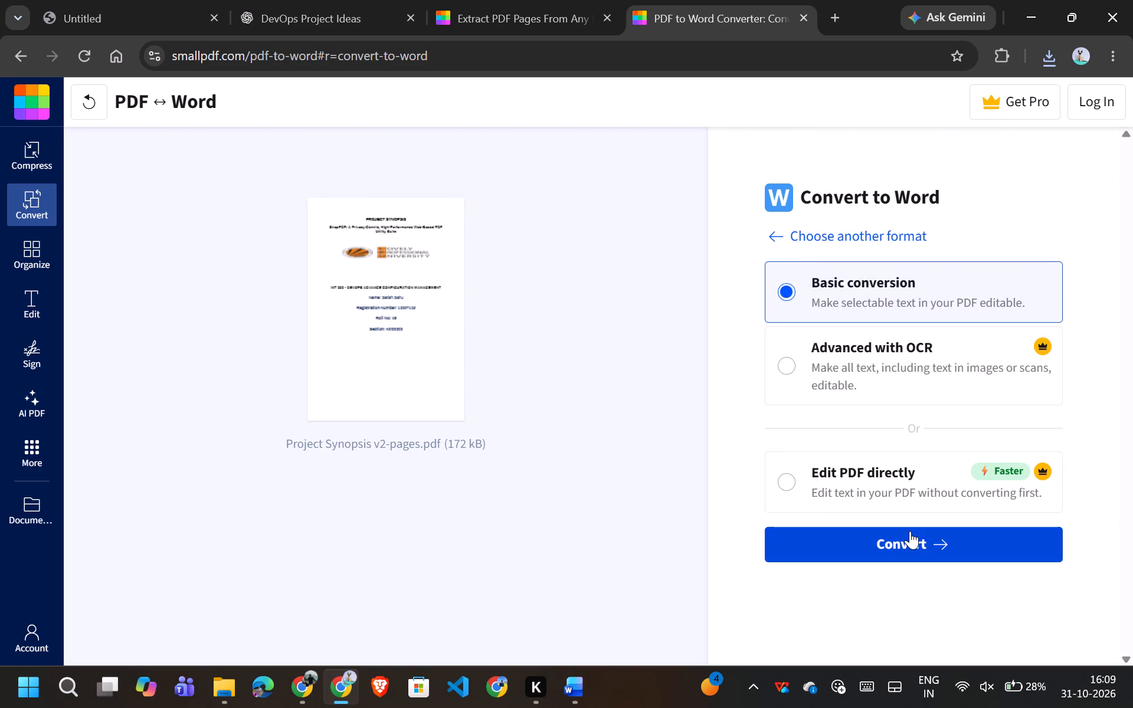
{"action": "left_click", "coordinate": [910, 531]}
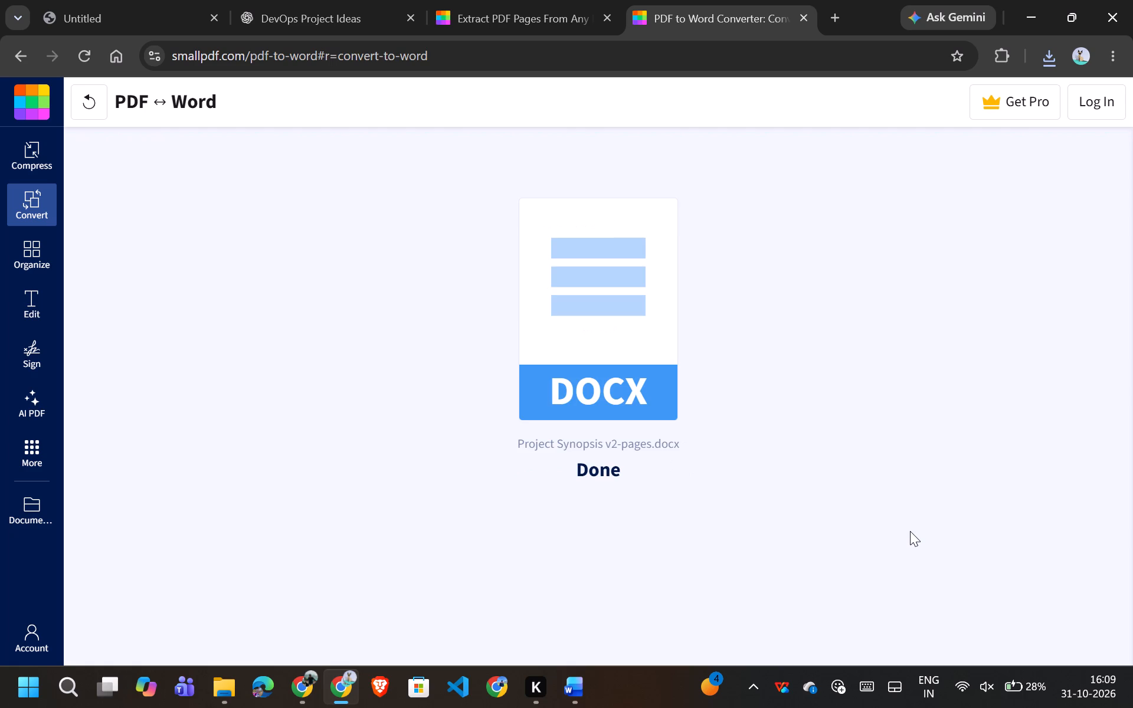
Download the converted Word file Project Synopsis v2-pages.docx.
{"action": "left_click", "coordinate": [933, 302]}
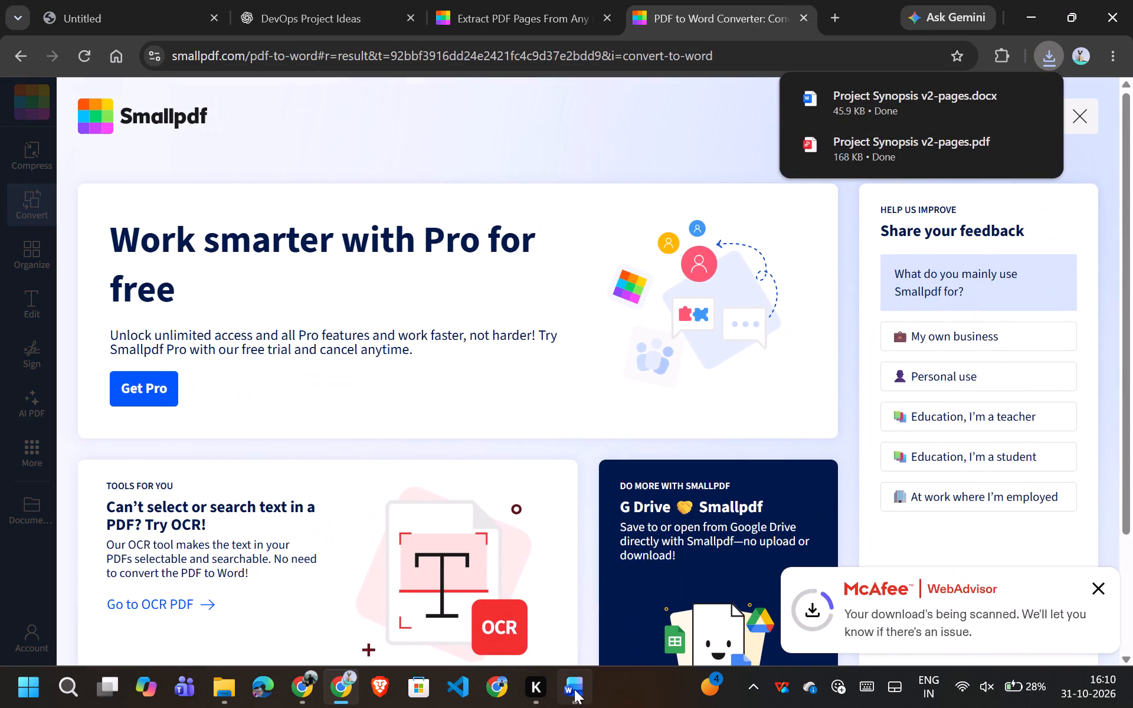
Switch to Project_Synopsis_Ledger_DevOps in Word and add an empty line above the PROJECT SYNOPSIS heading.
{"action": "left_click", "coordinate": [574, 689]}
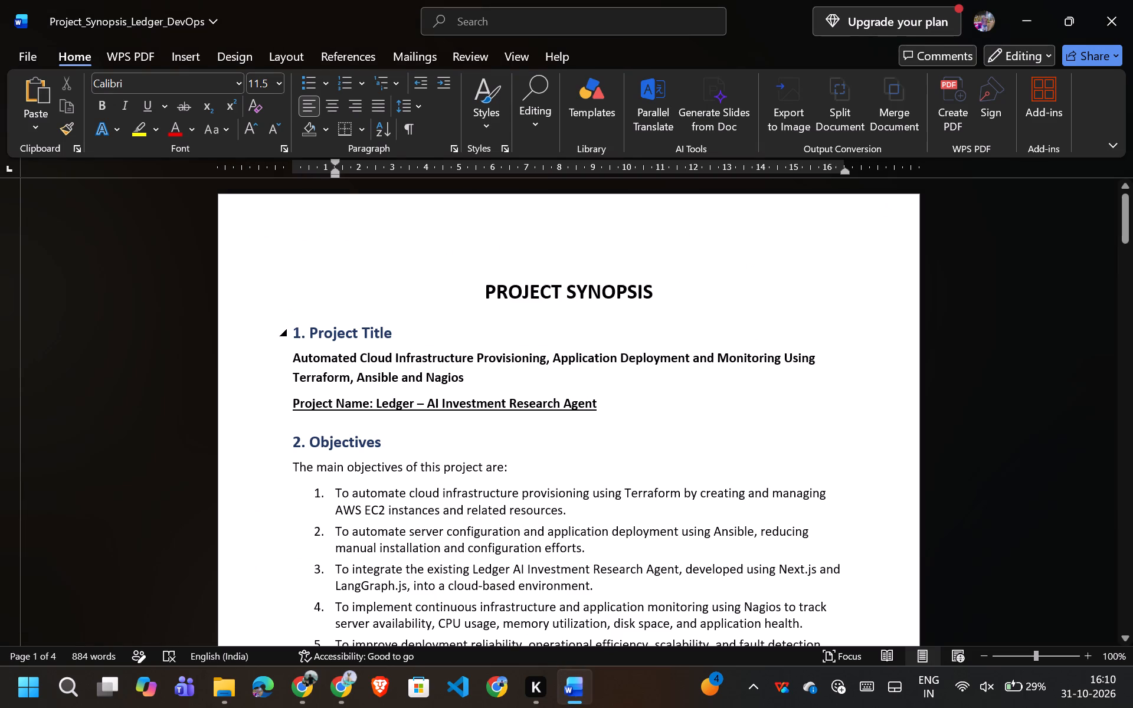
{"action": "left_click", "coordinate": [194, 53]}
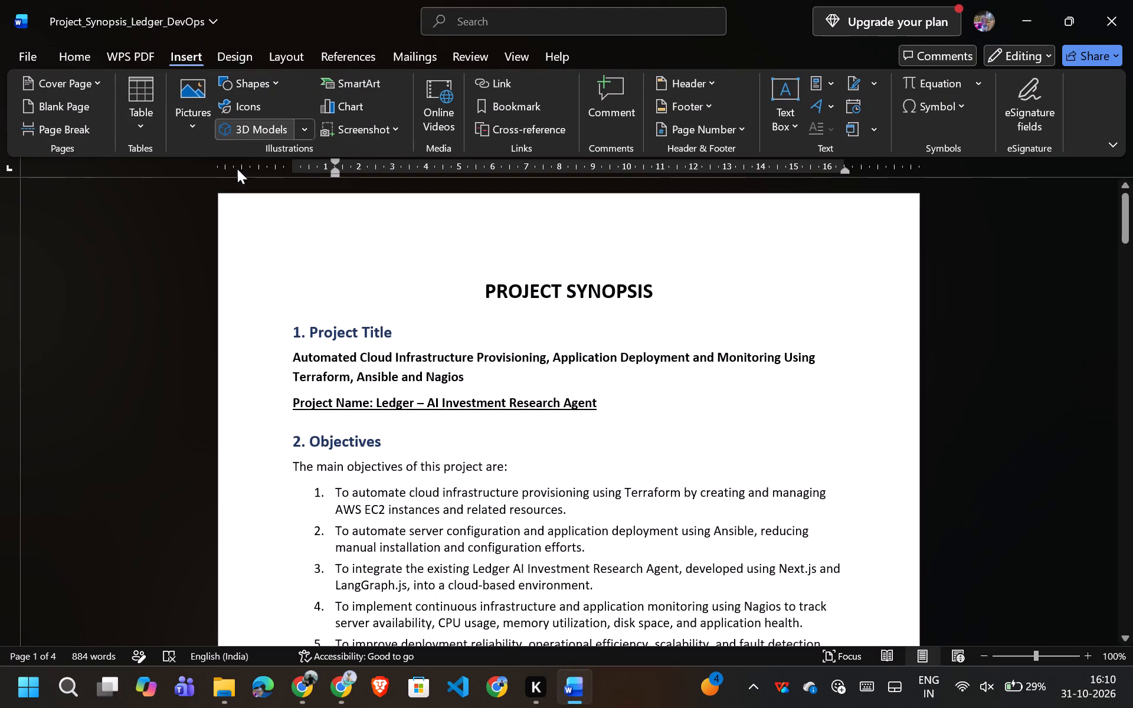
{"action": "left_click", "coordinate": [330, 235]}
{"action": "left_click", "coordinate": [353, 255]}
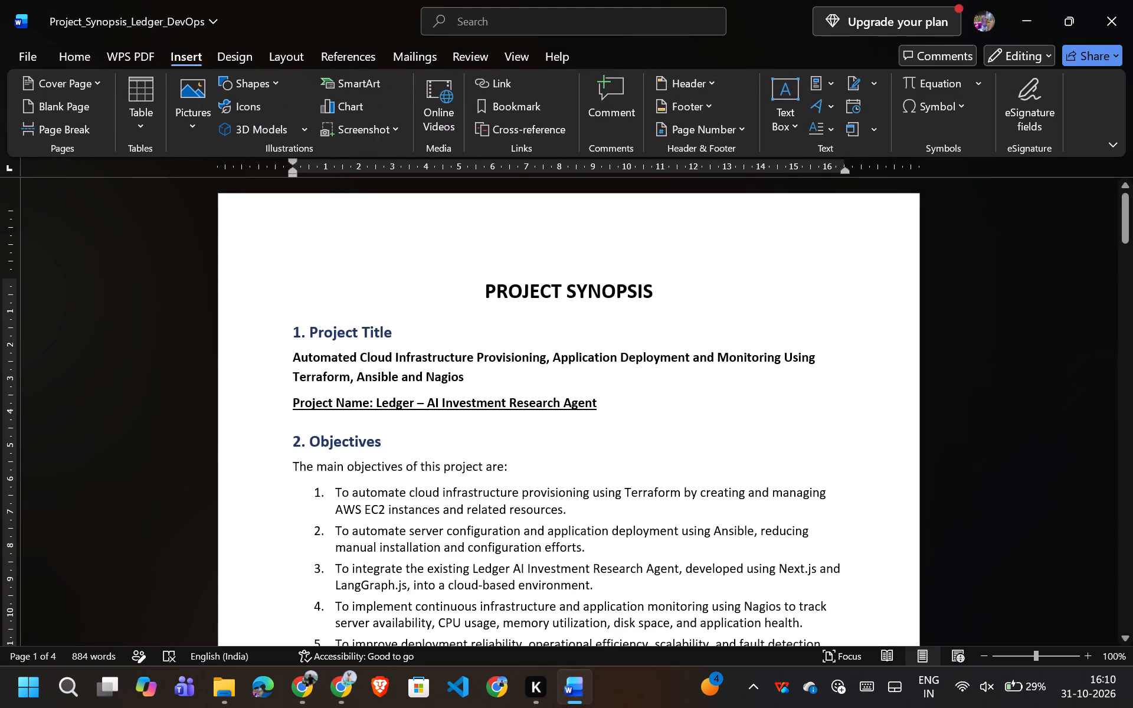
{"action": "key", "text": "Return"}
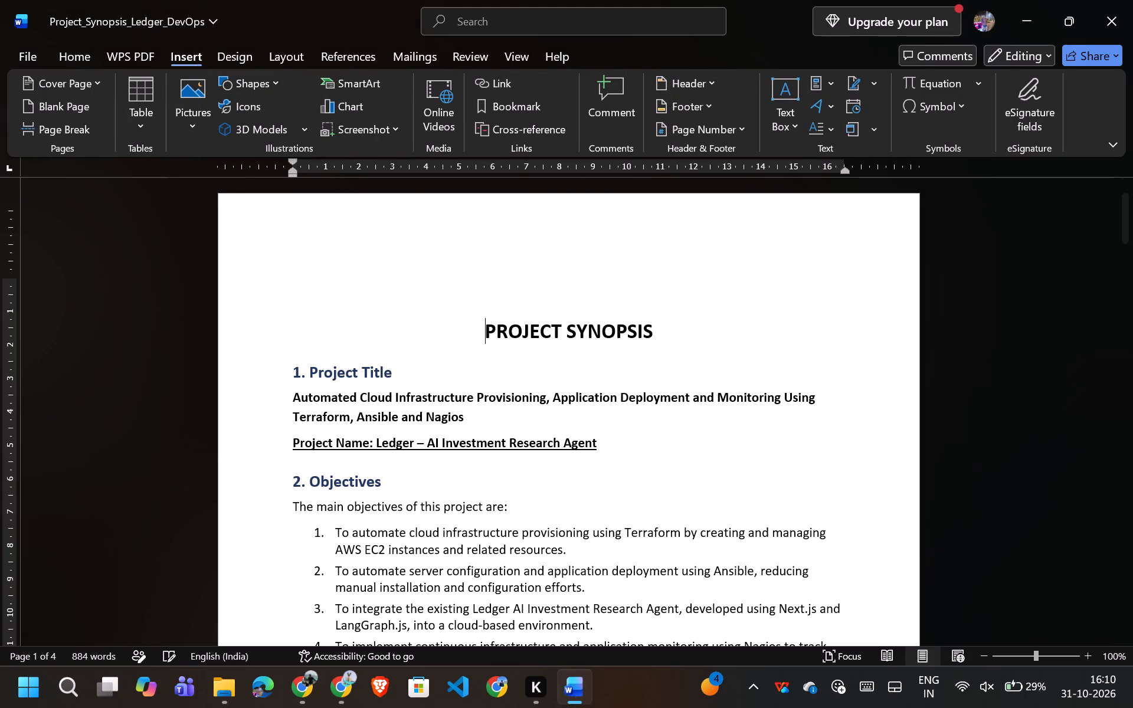
{"action": "key", "text": "Up"}
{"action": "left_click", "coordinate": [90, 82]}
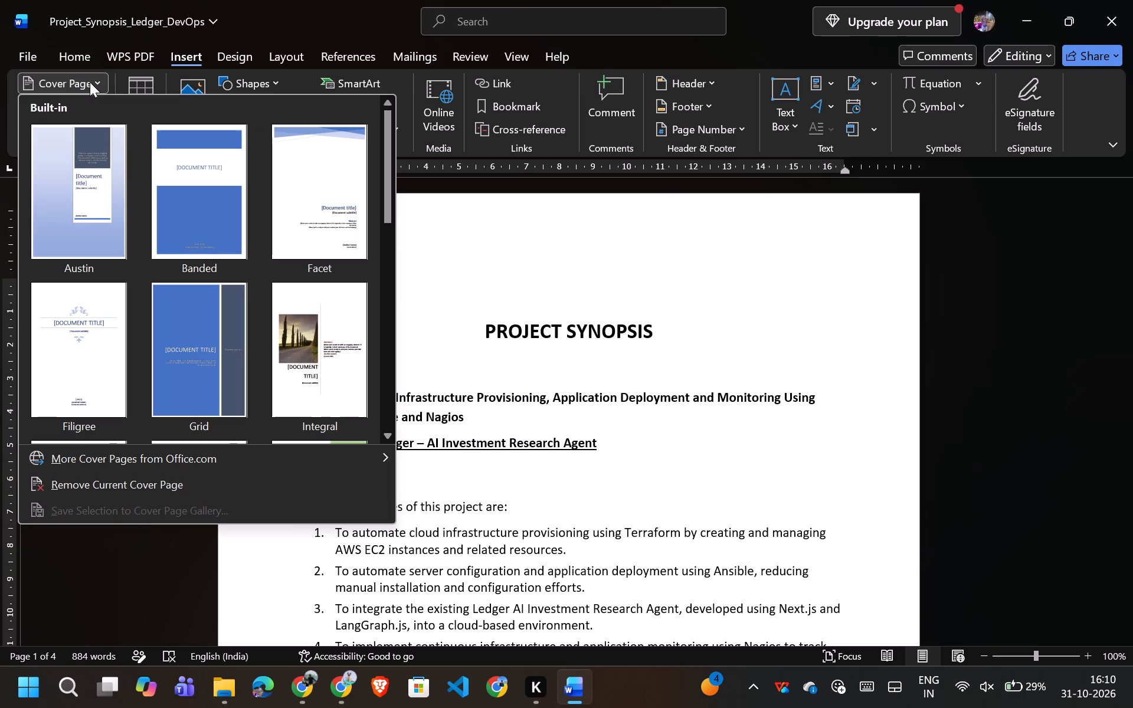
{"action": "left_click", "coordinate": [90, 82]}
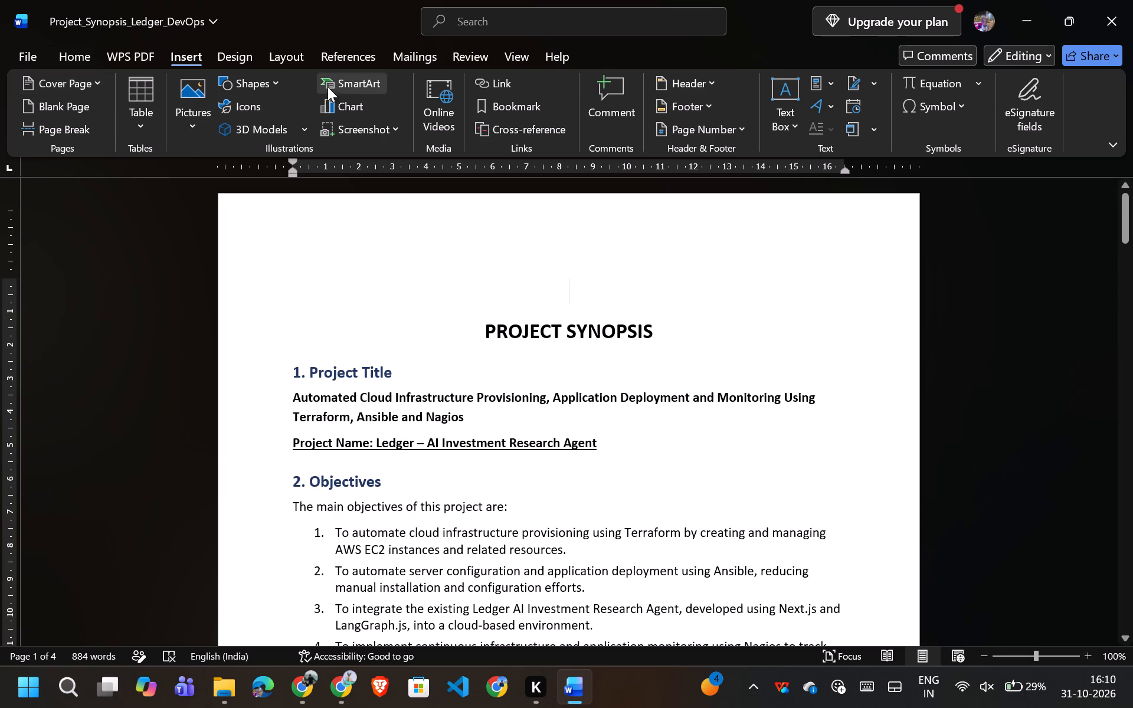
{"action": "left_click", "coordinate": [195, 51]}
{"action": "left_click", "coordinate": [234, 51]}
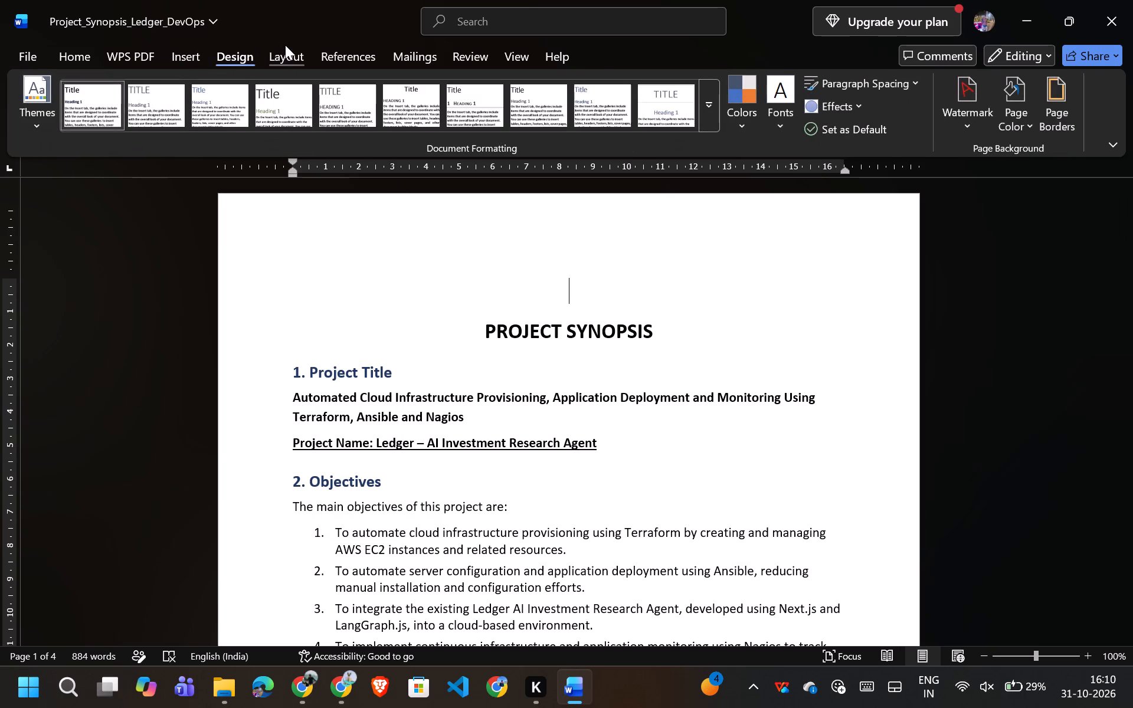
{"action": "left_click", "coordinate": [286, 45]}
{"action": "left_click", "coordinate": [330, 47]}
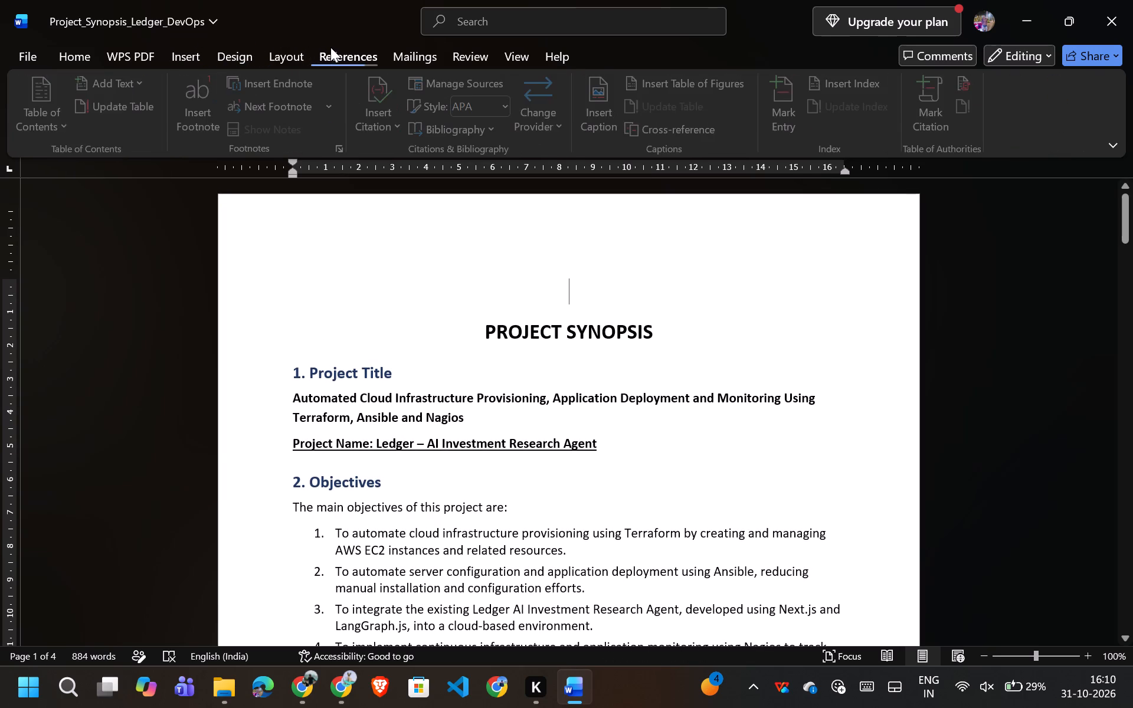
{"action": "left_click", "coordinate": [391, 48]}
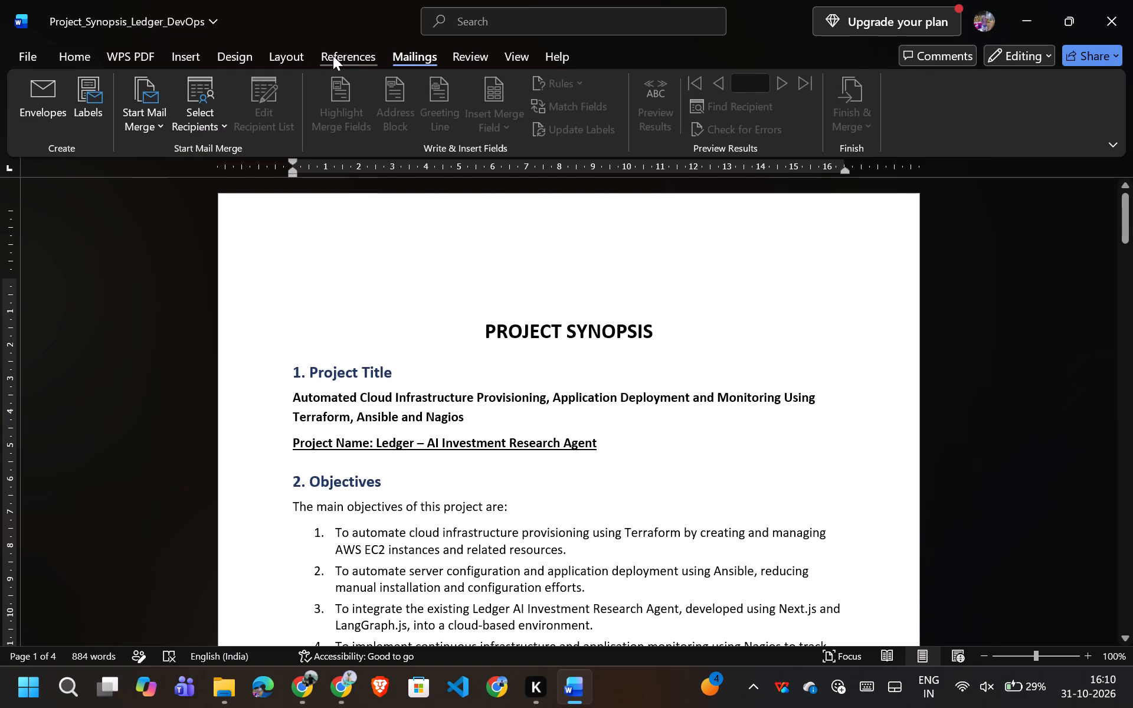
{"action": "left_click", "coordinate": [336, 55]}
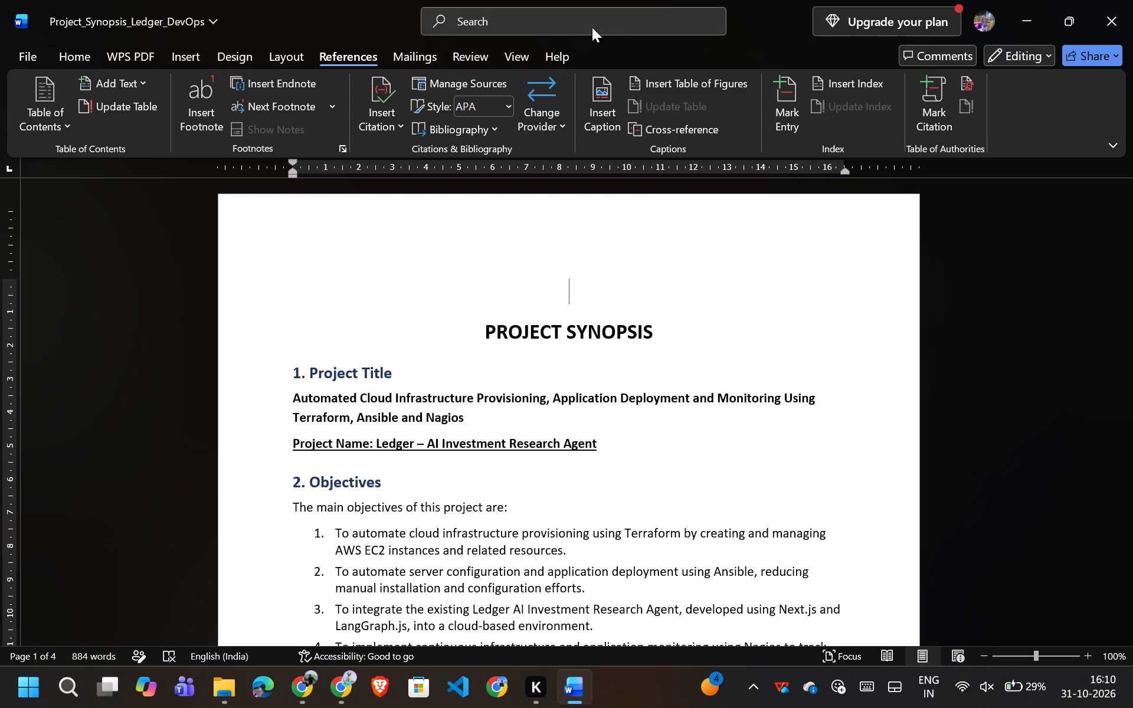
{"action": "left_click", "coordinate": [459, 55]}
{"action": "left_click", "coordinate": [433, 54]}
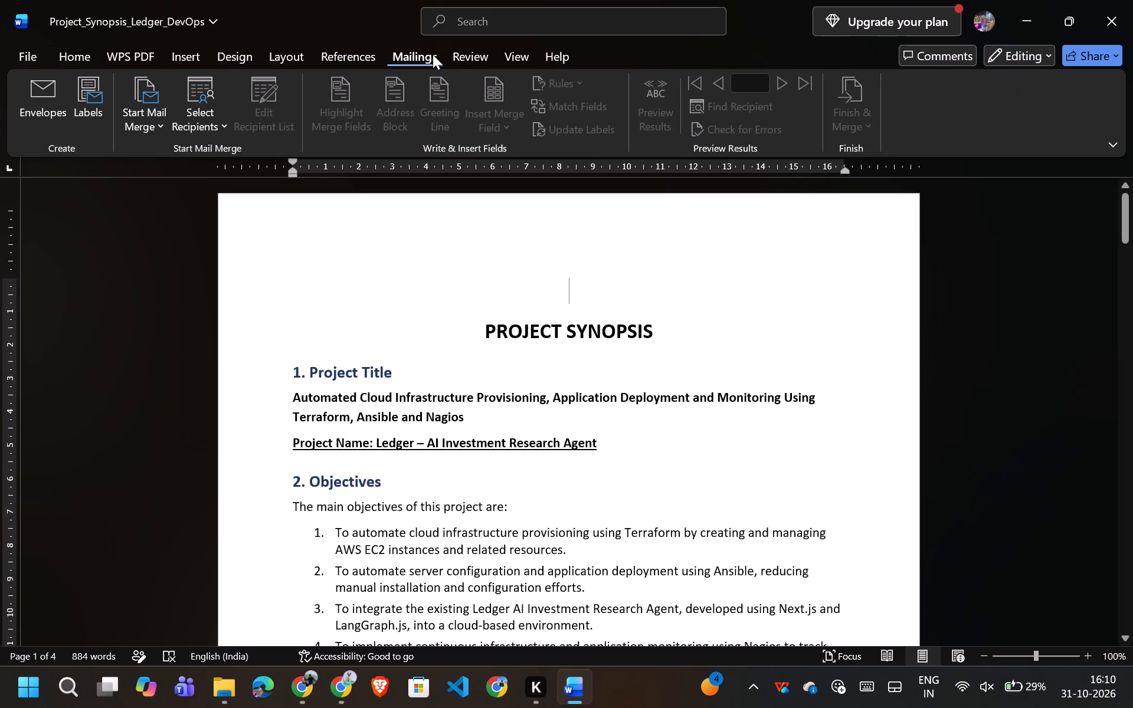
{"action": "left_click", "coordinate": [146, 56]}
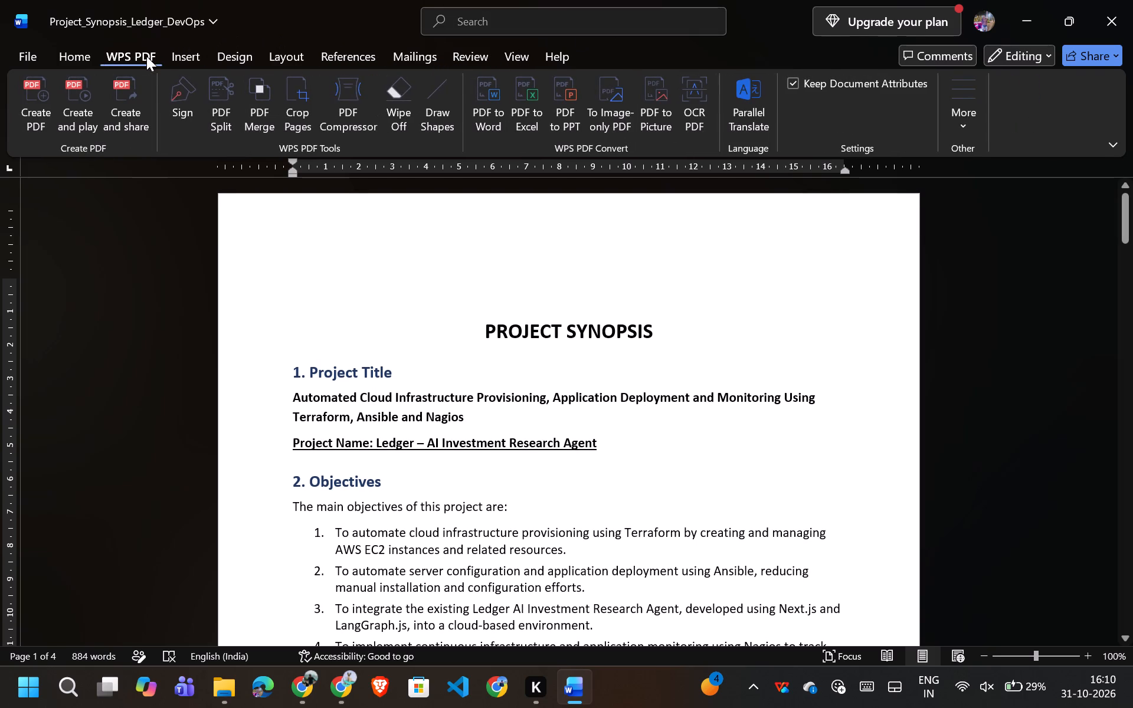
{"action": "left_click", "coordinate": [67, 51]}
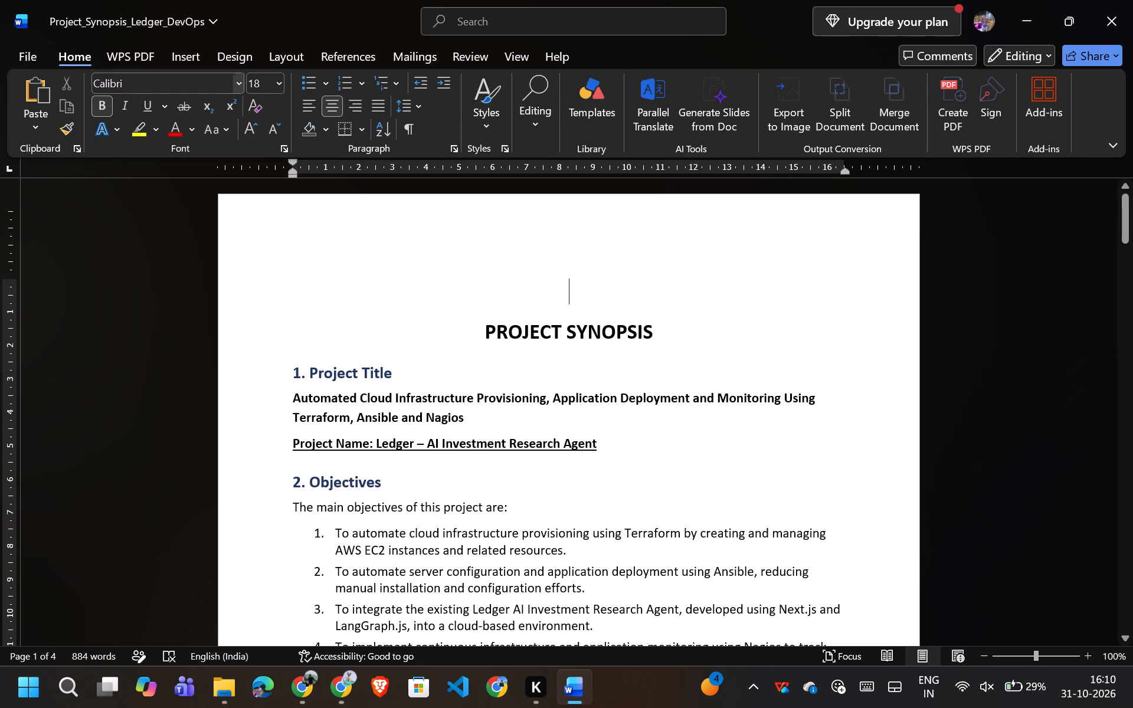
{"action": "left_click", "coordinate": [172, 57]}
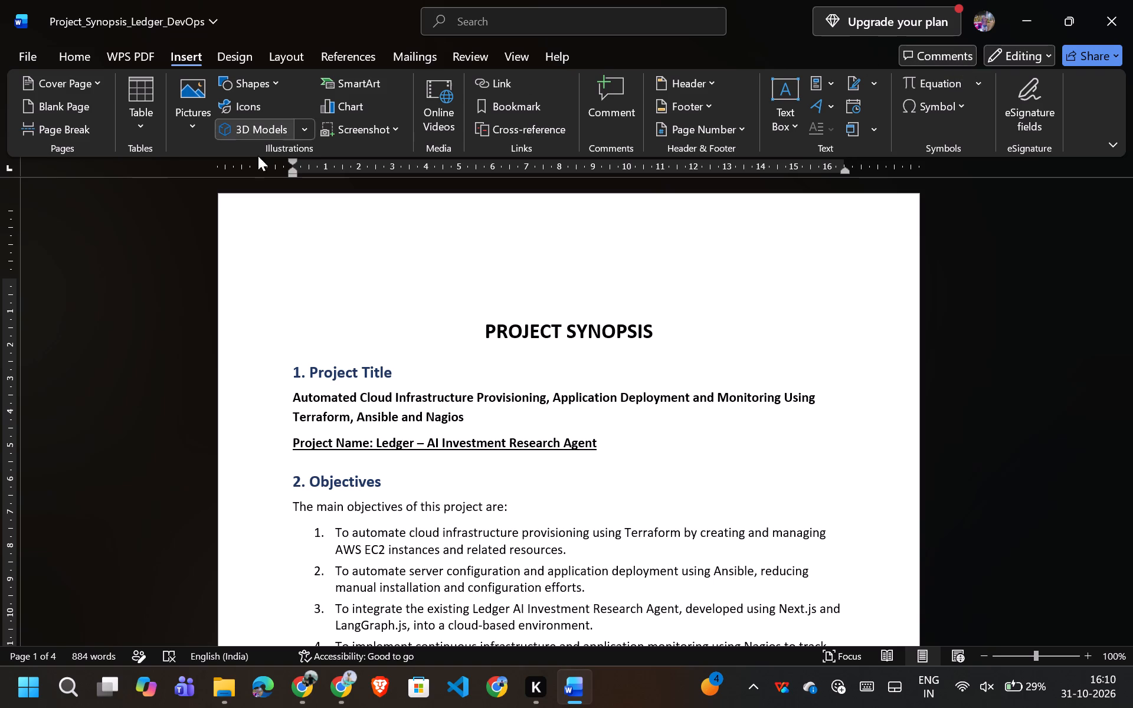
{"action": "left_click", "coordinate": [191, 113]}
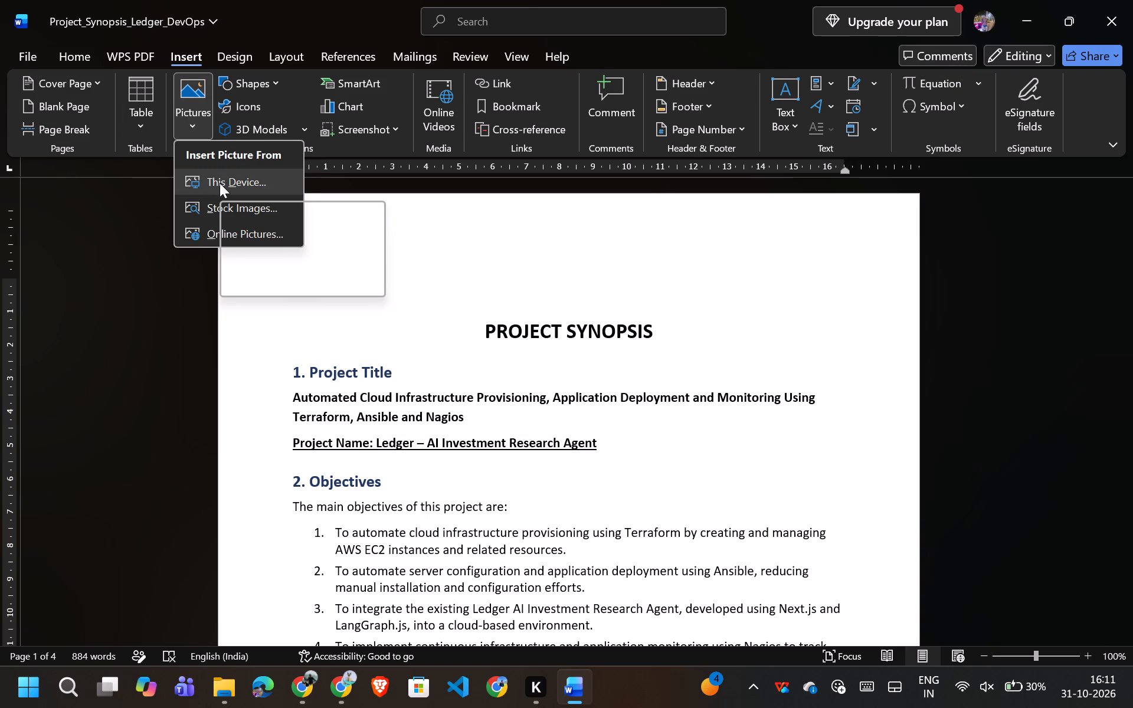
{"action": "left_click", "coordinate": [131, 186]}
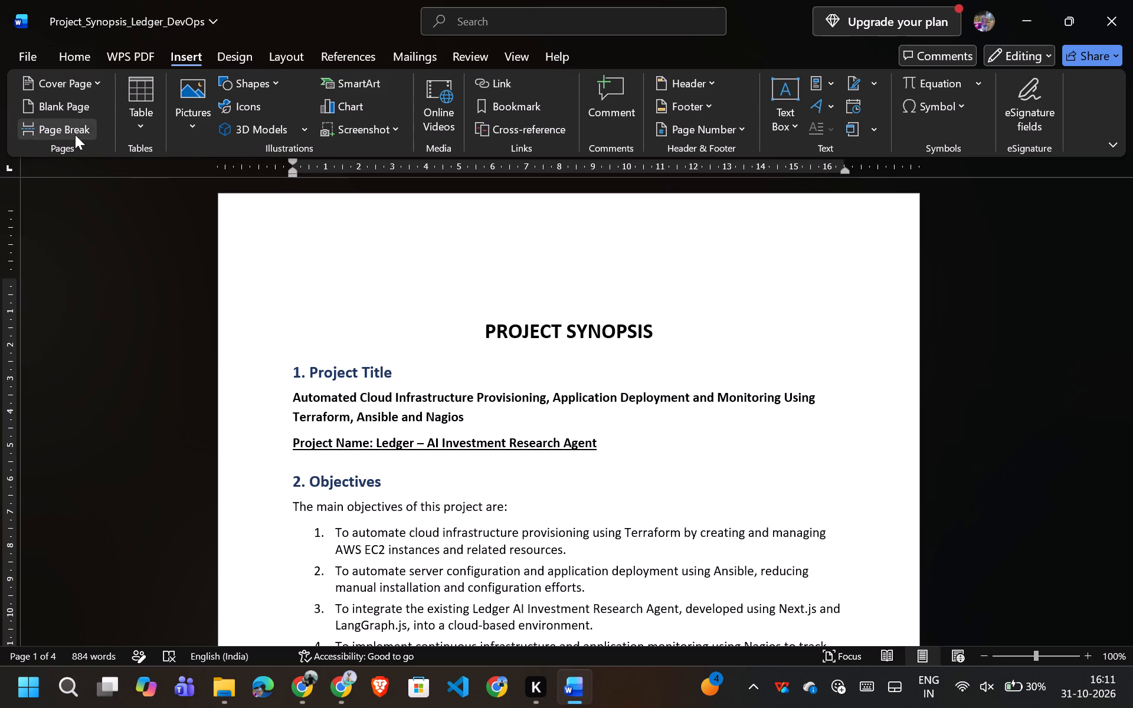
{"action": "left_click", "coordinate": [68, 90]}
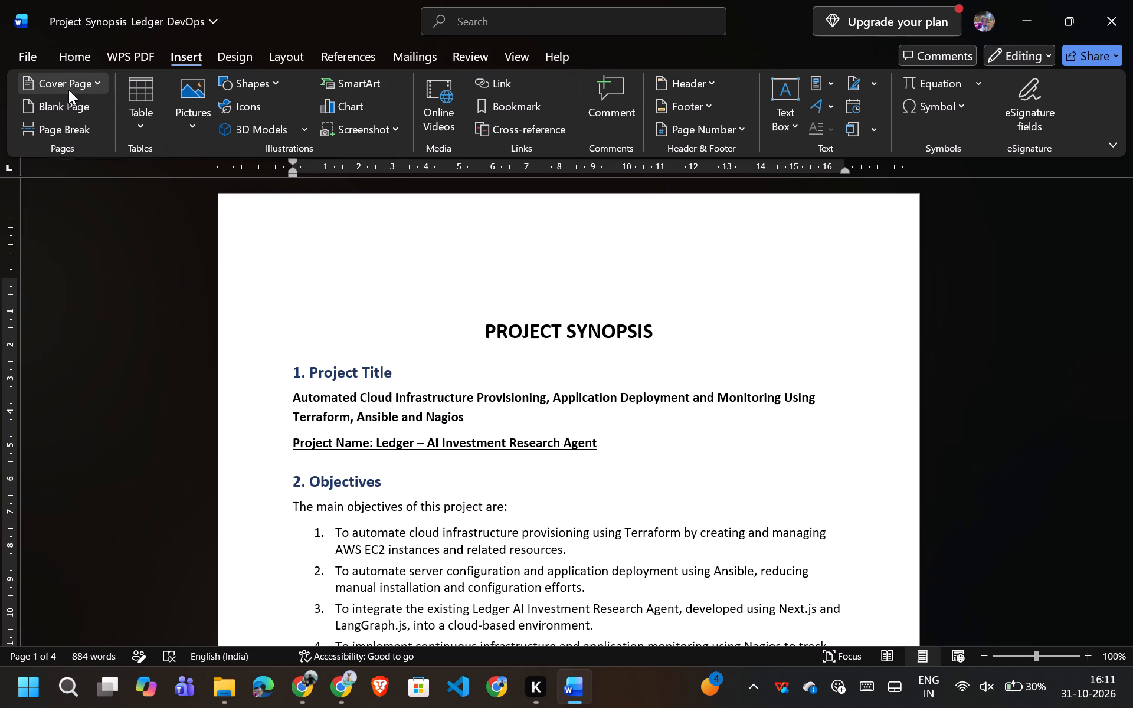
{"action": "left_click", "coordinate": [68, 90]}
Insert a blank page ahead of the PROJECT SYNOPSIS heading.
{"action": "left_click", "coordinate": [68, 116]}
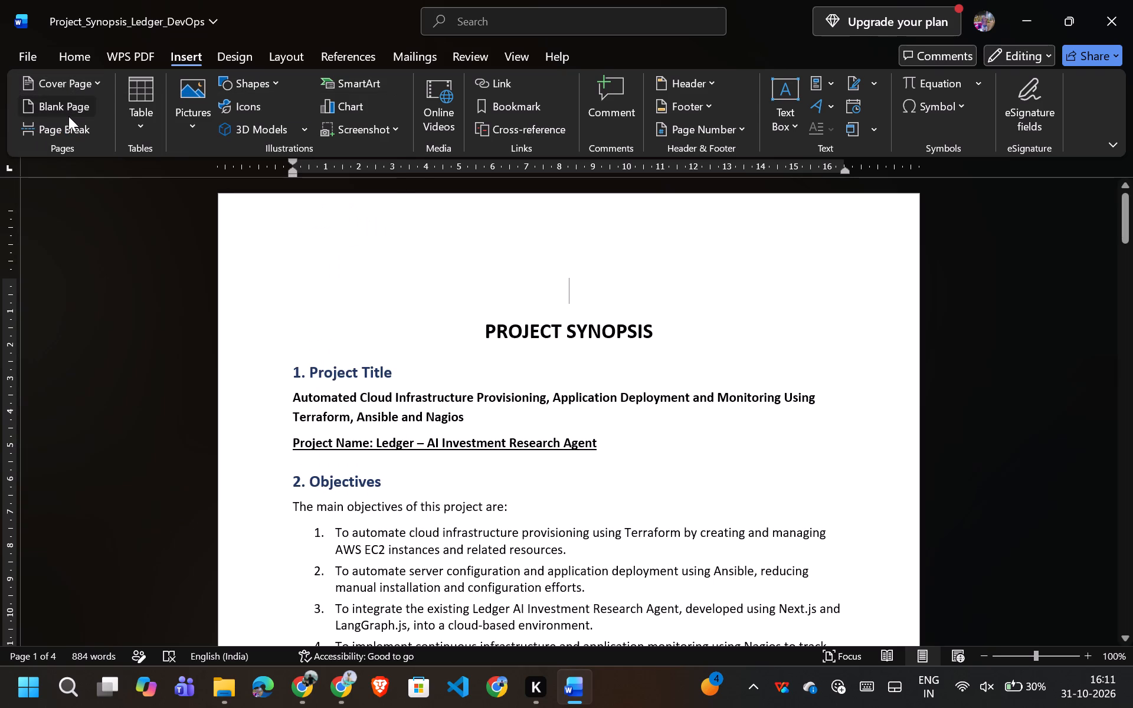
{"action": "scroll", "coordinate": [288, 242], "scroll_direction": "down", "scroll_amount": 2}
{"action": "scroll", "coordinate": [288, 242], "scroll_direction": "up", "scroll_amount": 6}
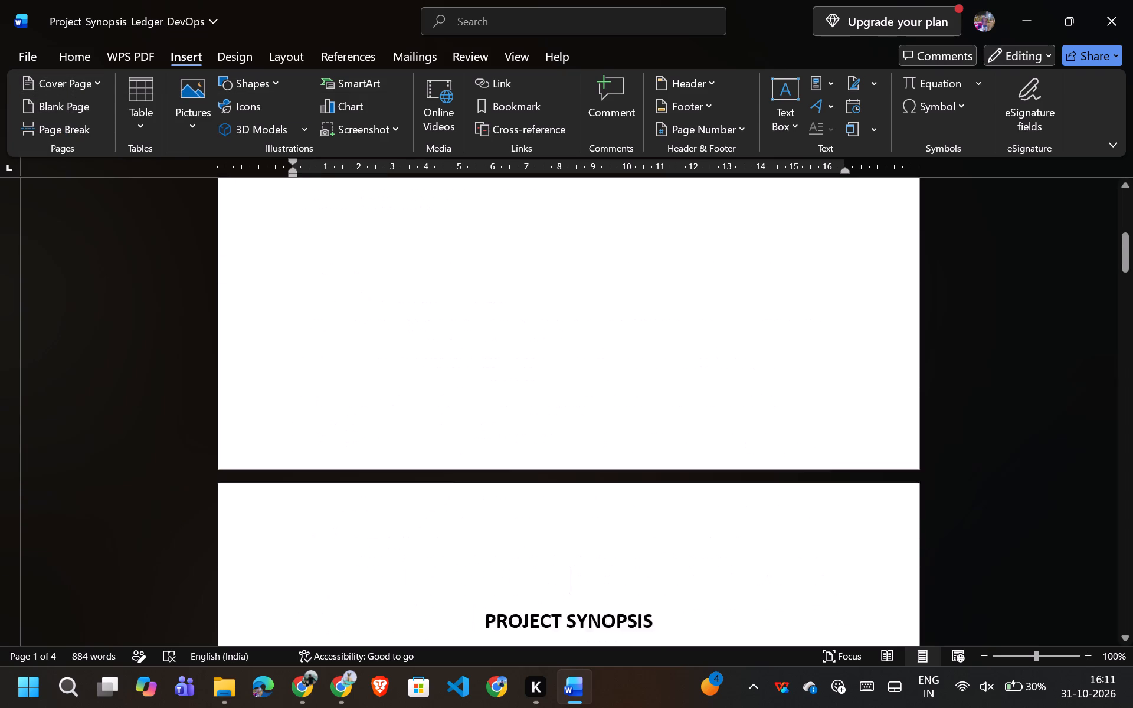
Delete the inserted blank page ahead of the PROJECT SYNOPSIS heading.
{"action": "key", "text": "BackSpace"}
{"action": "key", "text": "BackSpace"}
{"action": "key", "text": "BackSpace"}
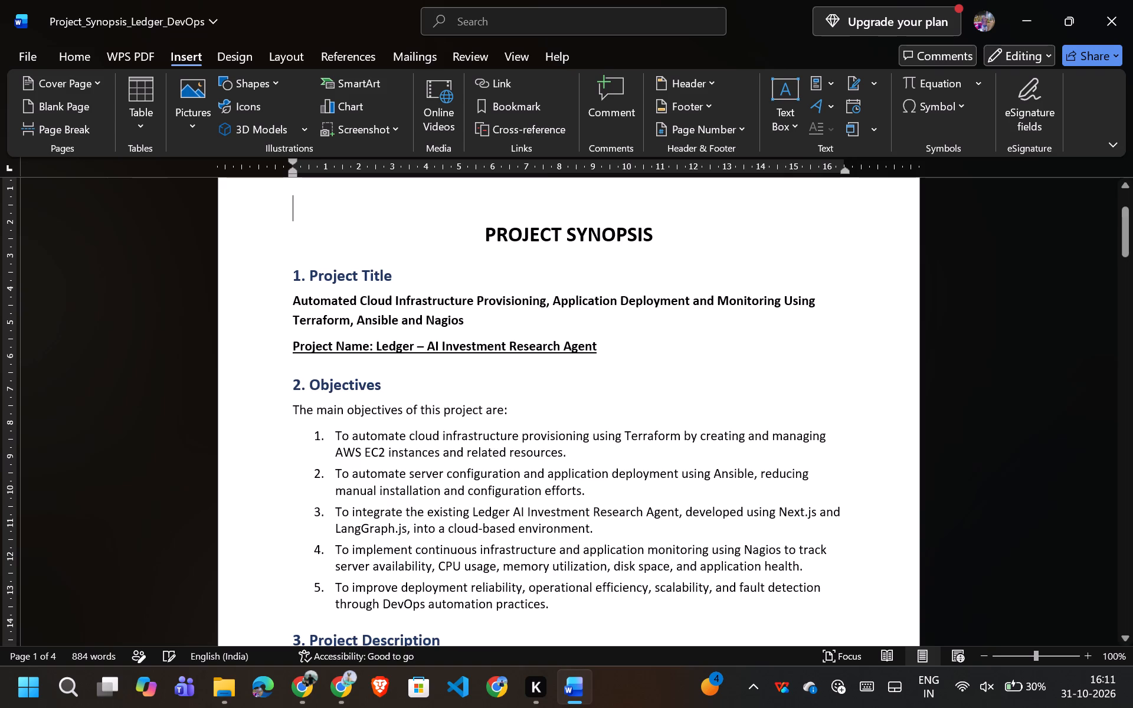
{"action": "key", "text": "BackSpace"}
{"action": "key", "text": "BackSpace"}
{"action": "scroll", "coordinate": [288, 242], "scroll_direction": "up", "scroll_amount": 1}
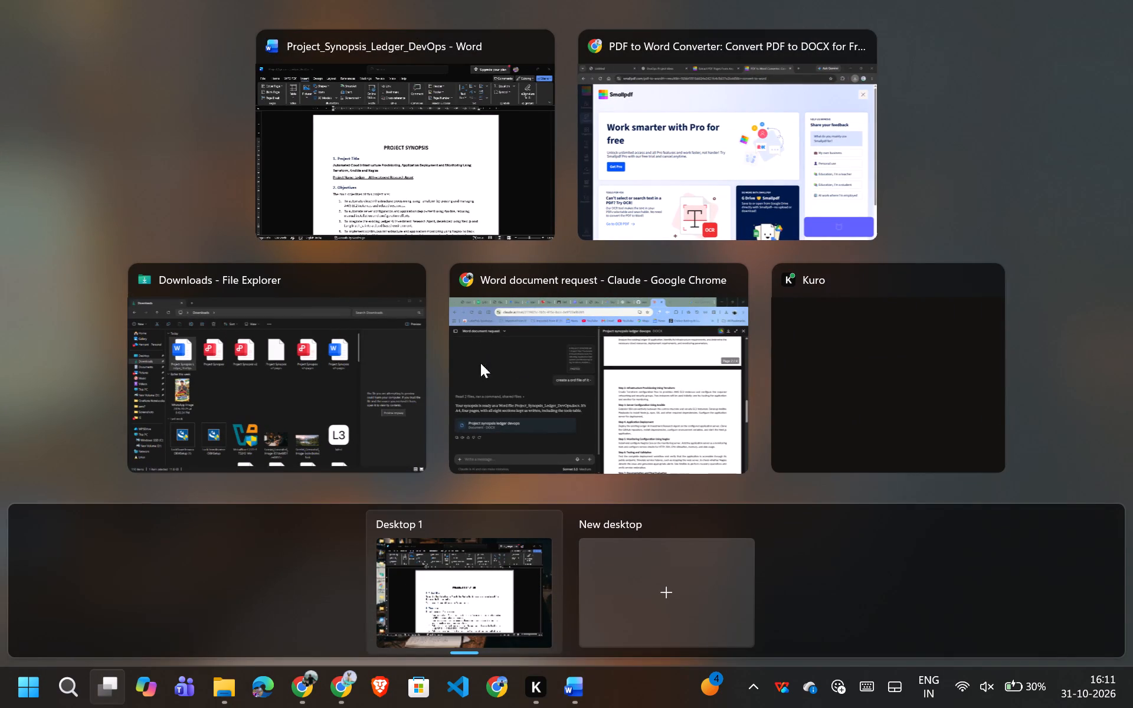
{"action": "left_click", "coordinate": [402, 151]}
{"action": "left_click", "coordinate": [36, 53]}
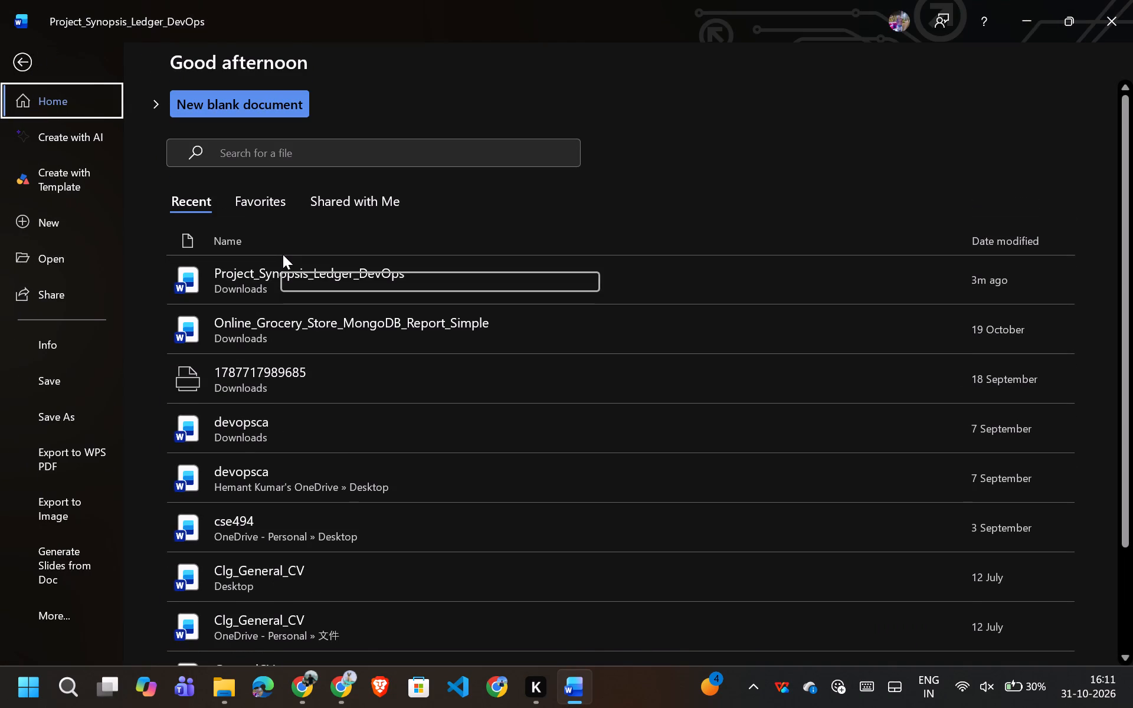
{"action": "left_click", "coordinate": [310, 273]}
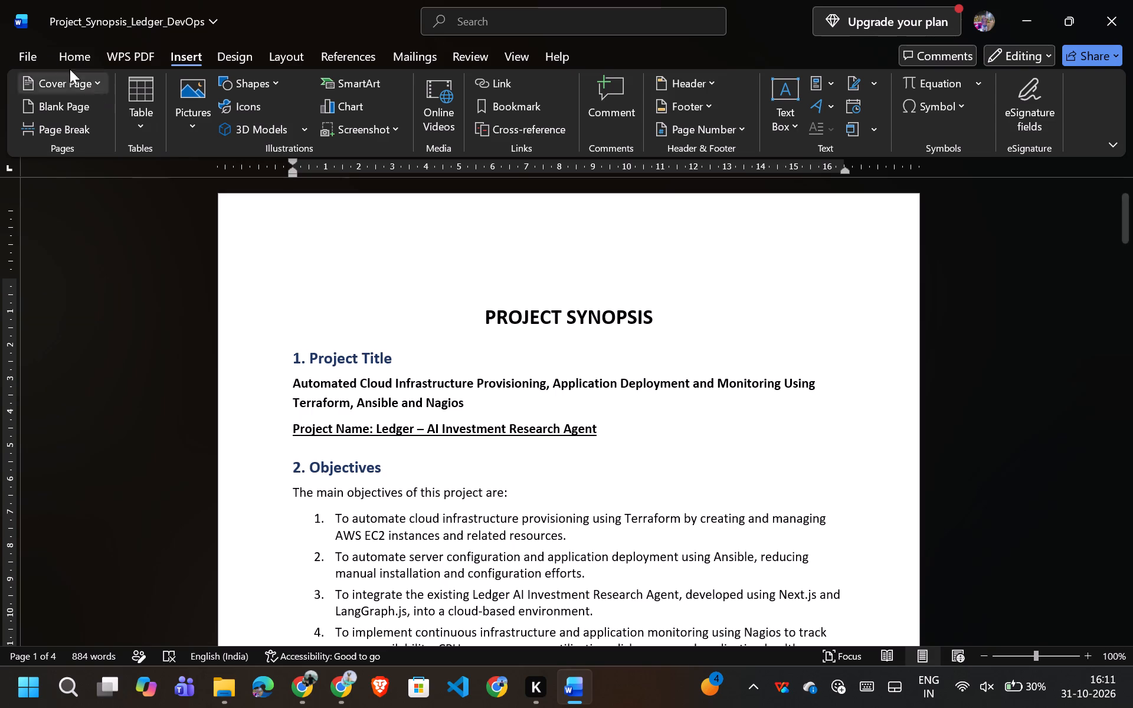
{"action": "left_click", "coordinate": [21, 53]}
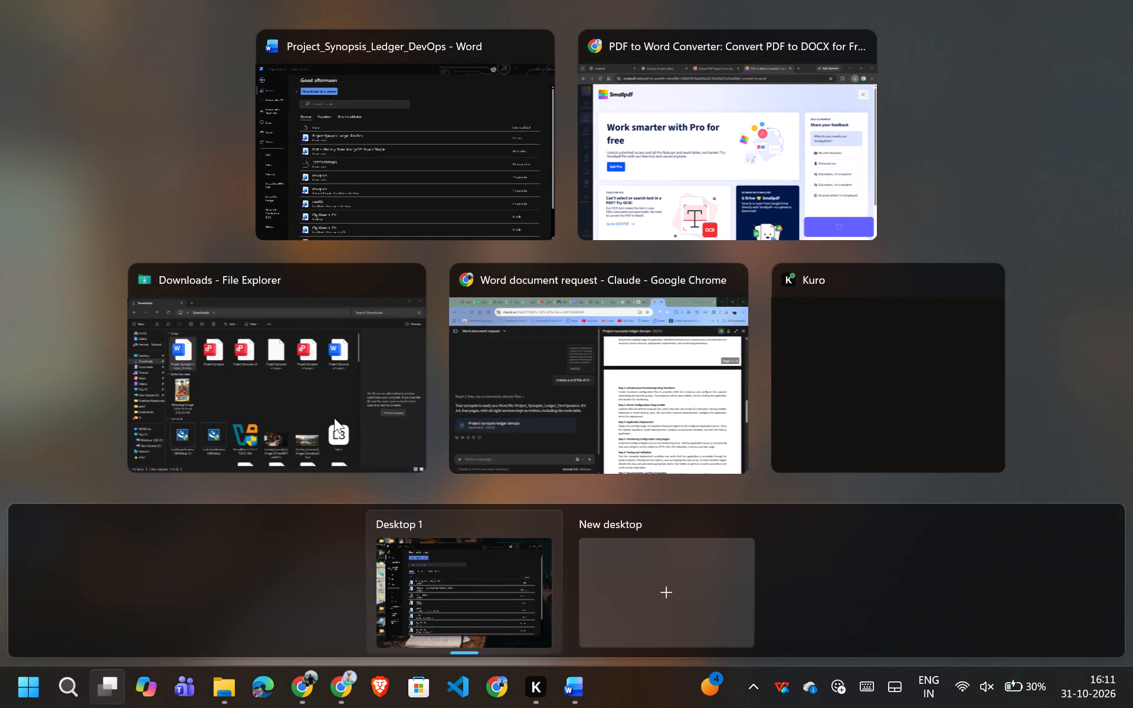
Open the Word version of Project Synopsis v2-pages from the Downloads folder in Word and enable editing.
{"action": "left_click", "coordinate": [334, 418]}
{"action": "right_click", "coordinate": [209, 222]}
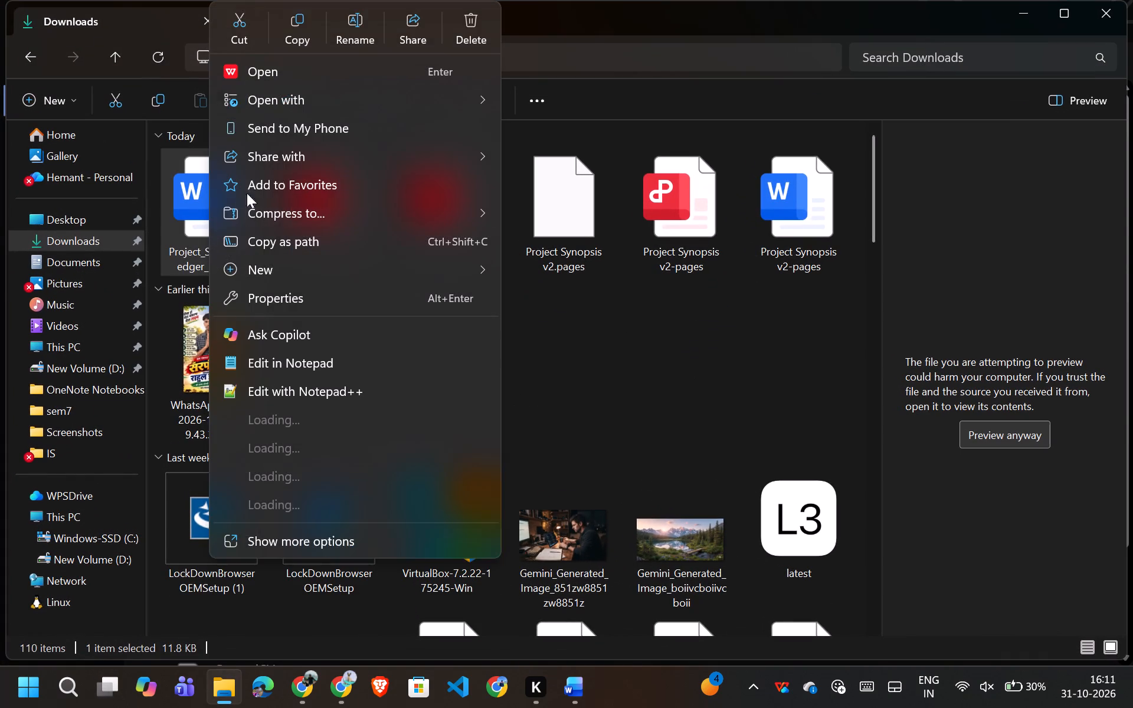
{"action": "left_click", "coordinate": [569, 322]}
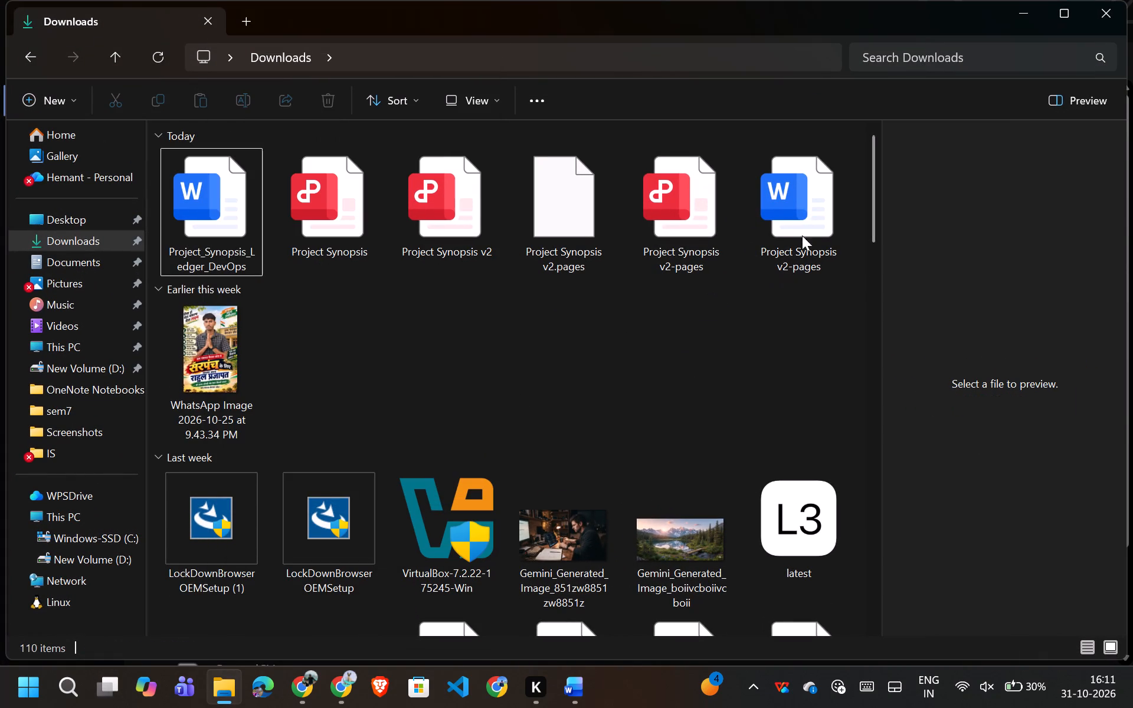
{"action": "right_click", "coordinate": [807, 223]}
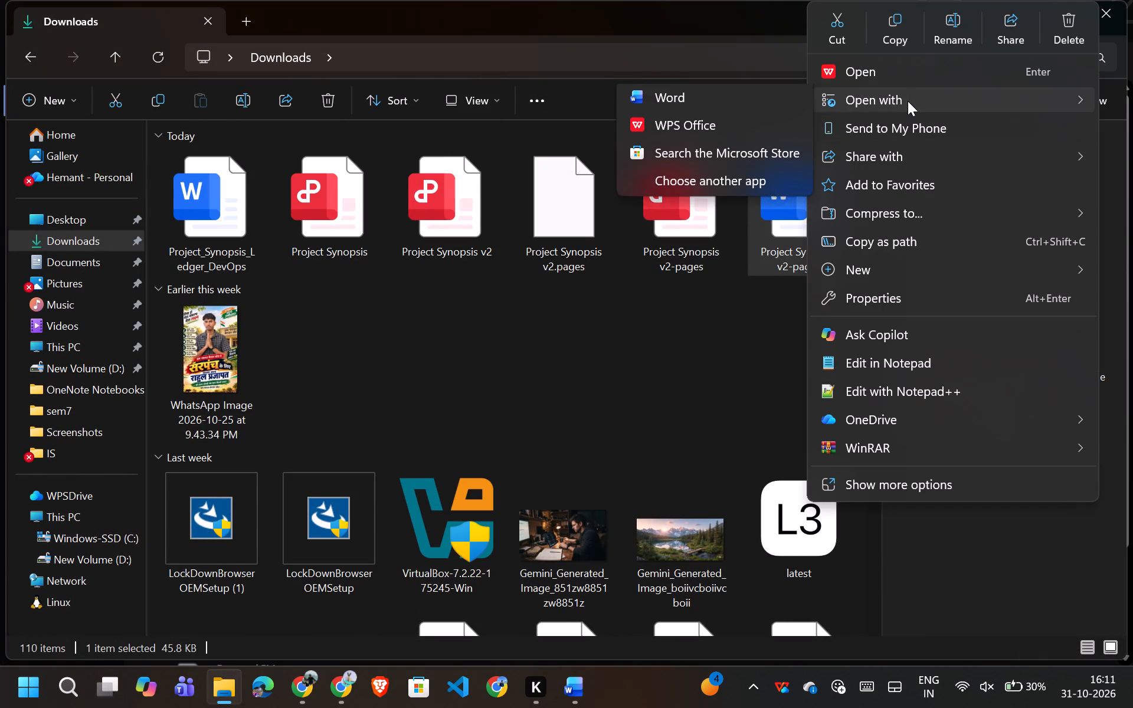
{"action": "left_click", "coordinate": [769, 107]}
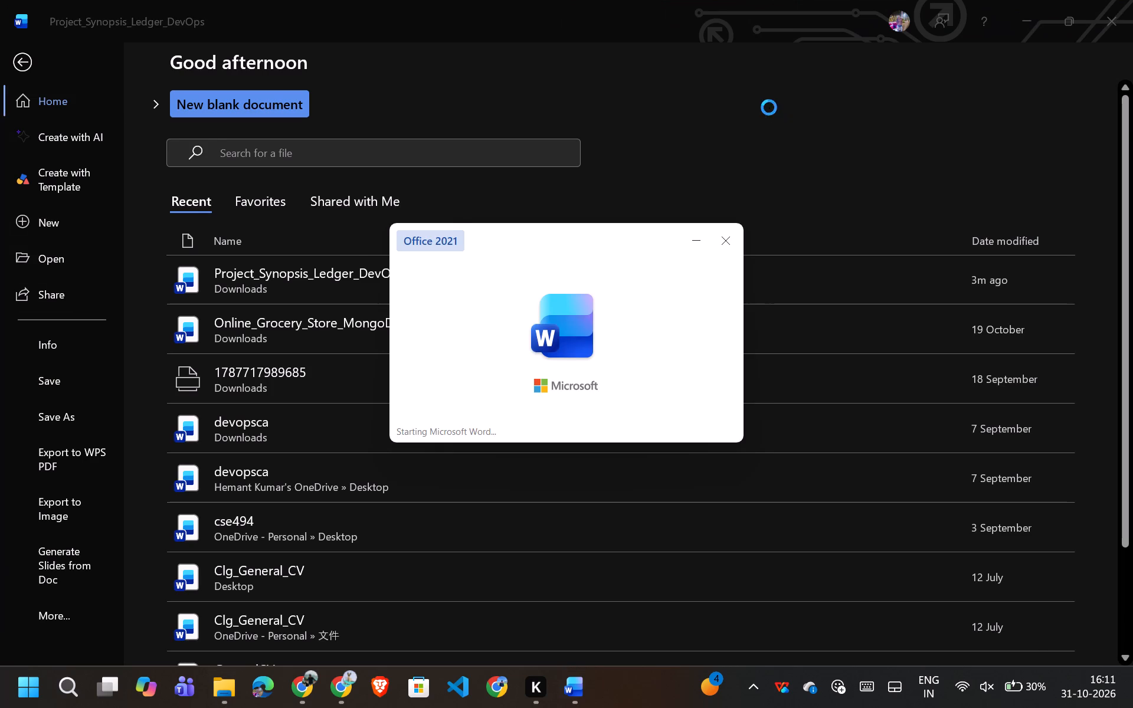
{"action": "left_click", "coordinate": [696, 80]}
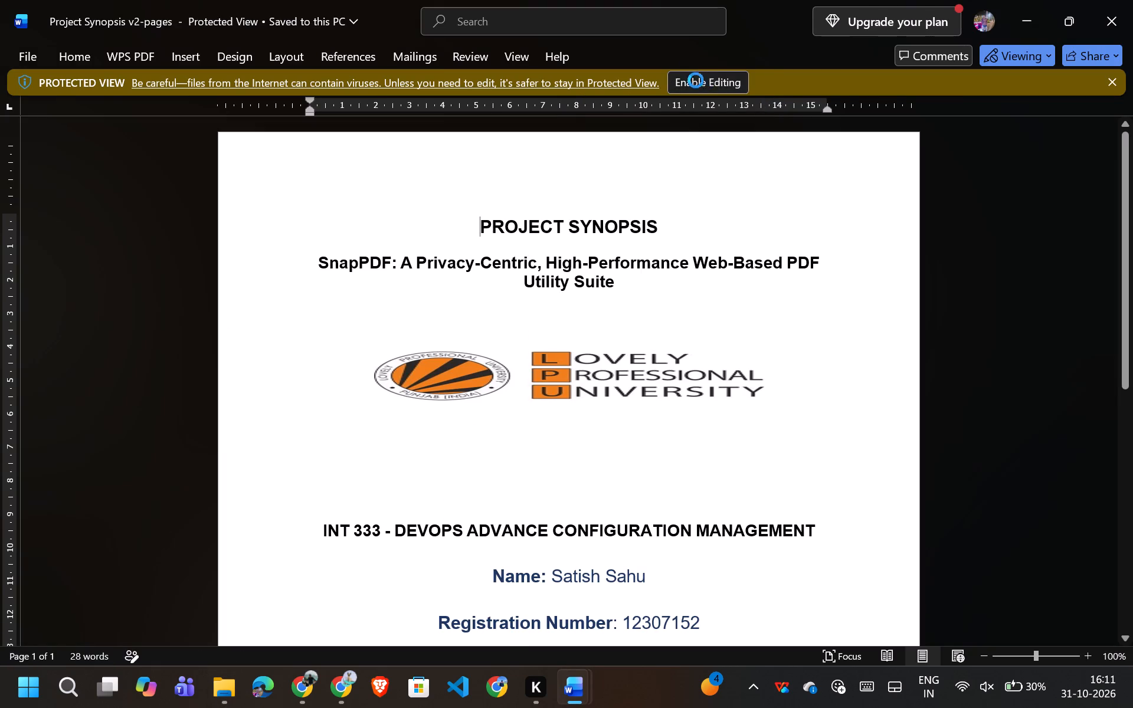
Replace the student name on the cover page's Name line with the submitting student's own name.
{"action": "scroll", "coordinate": [664, 298], "scroll_direction": "down", "scroll_amount": 2}
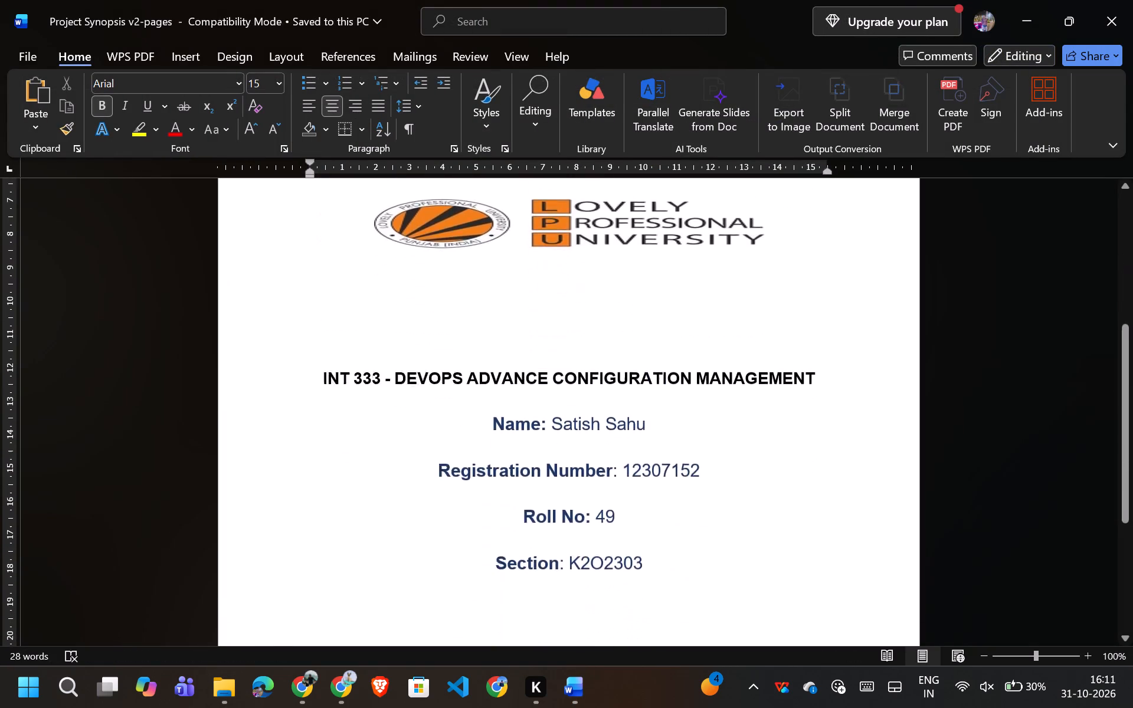
{"action": "scroll", "coordinate": [664, 298], "scroll_direction": "down", "scroll_amount": 1}
{"action": "left_click", "coordinate": [659, 310]}
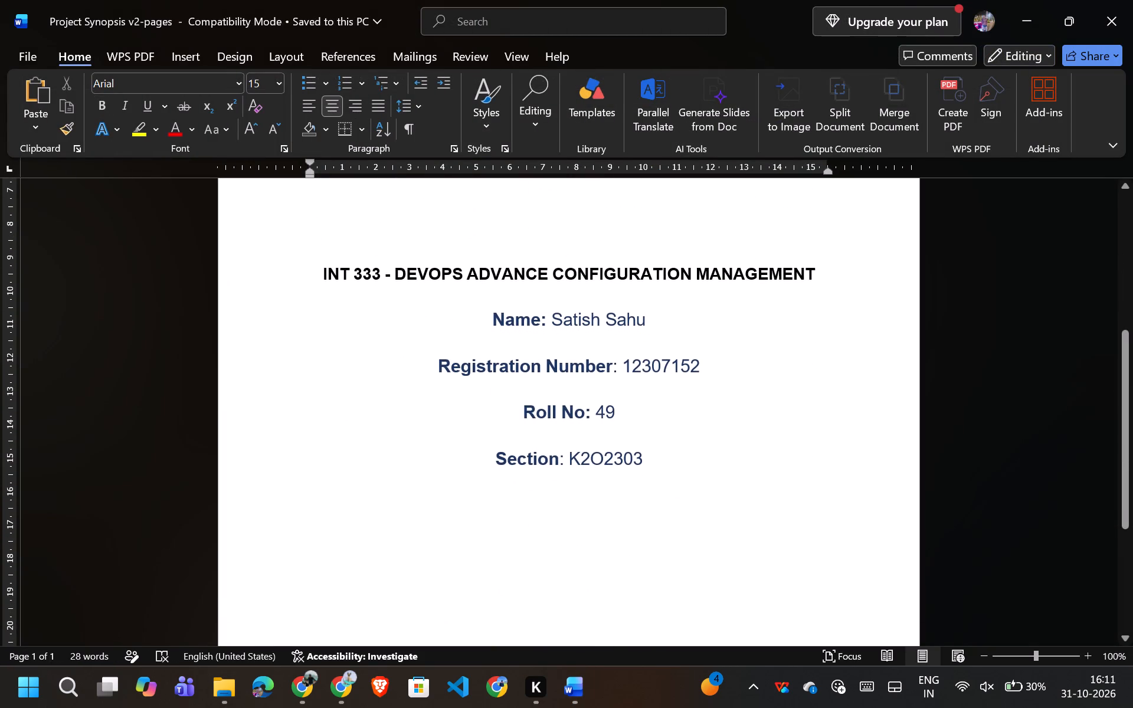
{"action": "key", "text": "BackSpace"}
{"action": "key", "text": "BackSpace"}
{"action": "key", "text": "BackSpace"}
{"action": "key", "text": "BackSpace"}
{"action": "key", "text": "BackSpace"}
{"action": "key", "text": "BackSpace"}
{"action": "key", "text": "BackSpace"}
{"action": "key", "text": "BackSpace"}
{"action": "key", "text": "BackSpace"}
{"action": "key", "text": "BackSpace"}
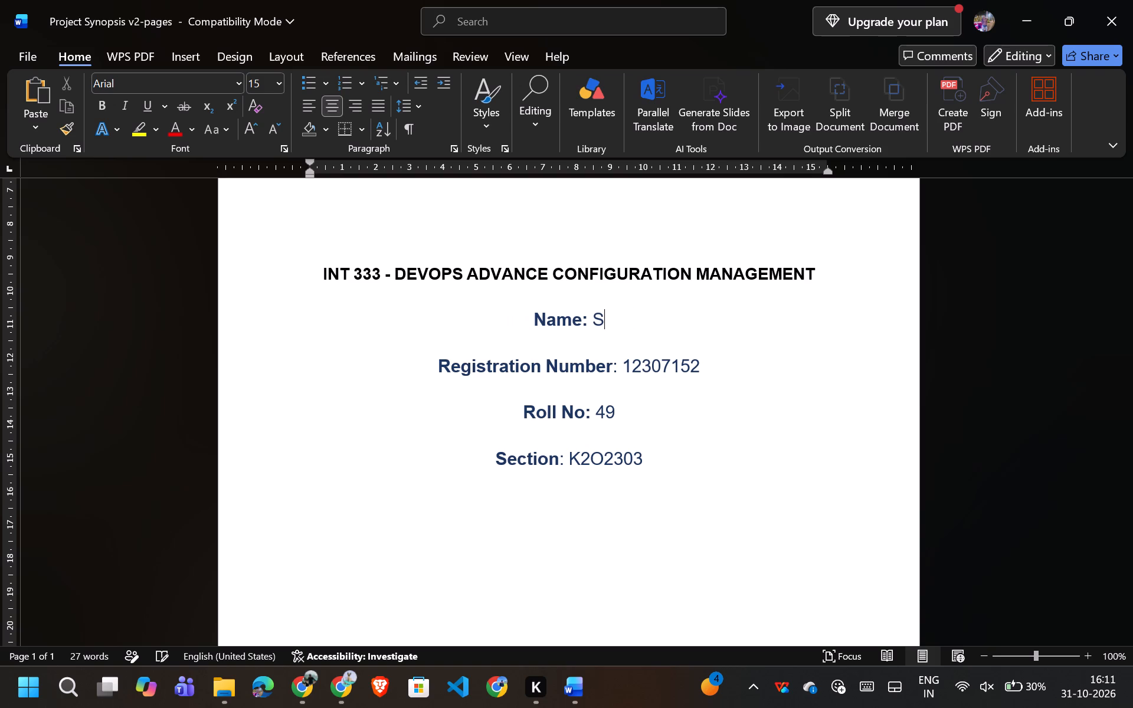
{"action": "key", "text": "BackSpace"}
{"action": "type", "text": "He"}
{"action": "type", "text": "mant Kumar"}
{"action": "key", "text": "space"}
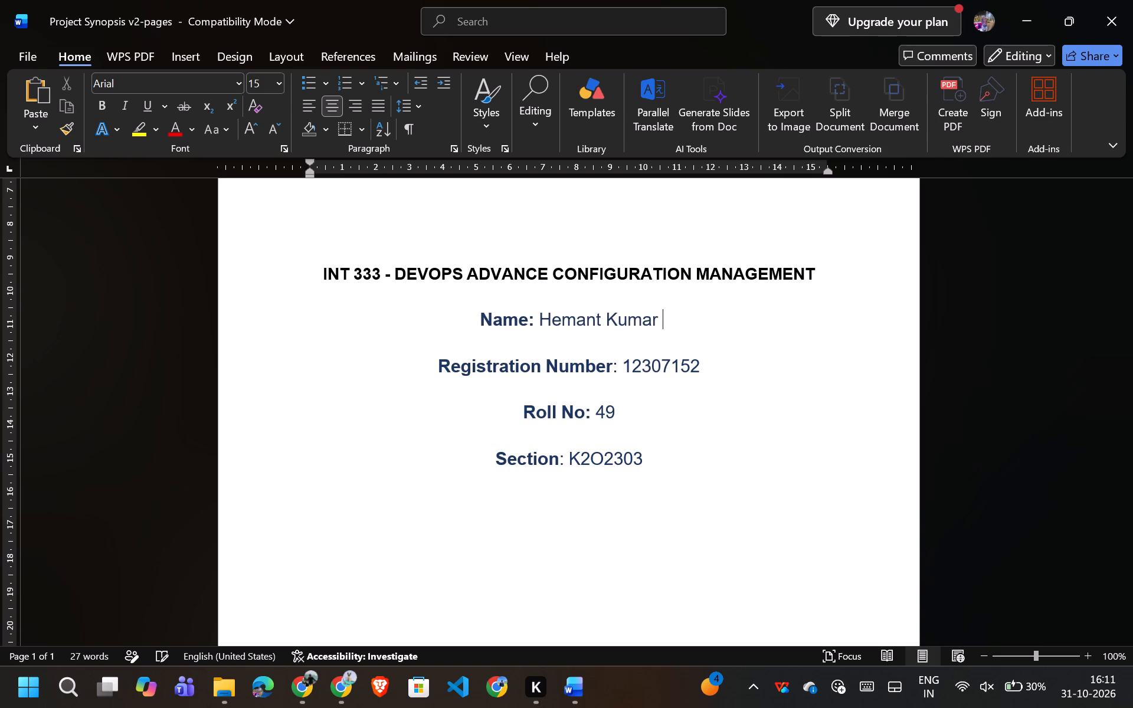
Replace the last four digits of the cover page's Registration Number with those of the submitting student's own registration number.
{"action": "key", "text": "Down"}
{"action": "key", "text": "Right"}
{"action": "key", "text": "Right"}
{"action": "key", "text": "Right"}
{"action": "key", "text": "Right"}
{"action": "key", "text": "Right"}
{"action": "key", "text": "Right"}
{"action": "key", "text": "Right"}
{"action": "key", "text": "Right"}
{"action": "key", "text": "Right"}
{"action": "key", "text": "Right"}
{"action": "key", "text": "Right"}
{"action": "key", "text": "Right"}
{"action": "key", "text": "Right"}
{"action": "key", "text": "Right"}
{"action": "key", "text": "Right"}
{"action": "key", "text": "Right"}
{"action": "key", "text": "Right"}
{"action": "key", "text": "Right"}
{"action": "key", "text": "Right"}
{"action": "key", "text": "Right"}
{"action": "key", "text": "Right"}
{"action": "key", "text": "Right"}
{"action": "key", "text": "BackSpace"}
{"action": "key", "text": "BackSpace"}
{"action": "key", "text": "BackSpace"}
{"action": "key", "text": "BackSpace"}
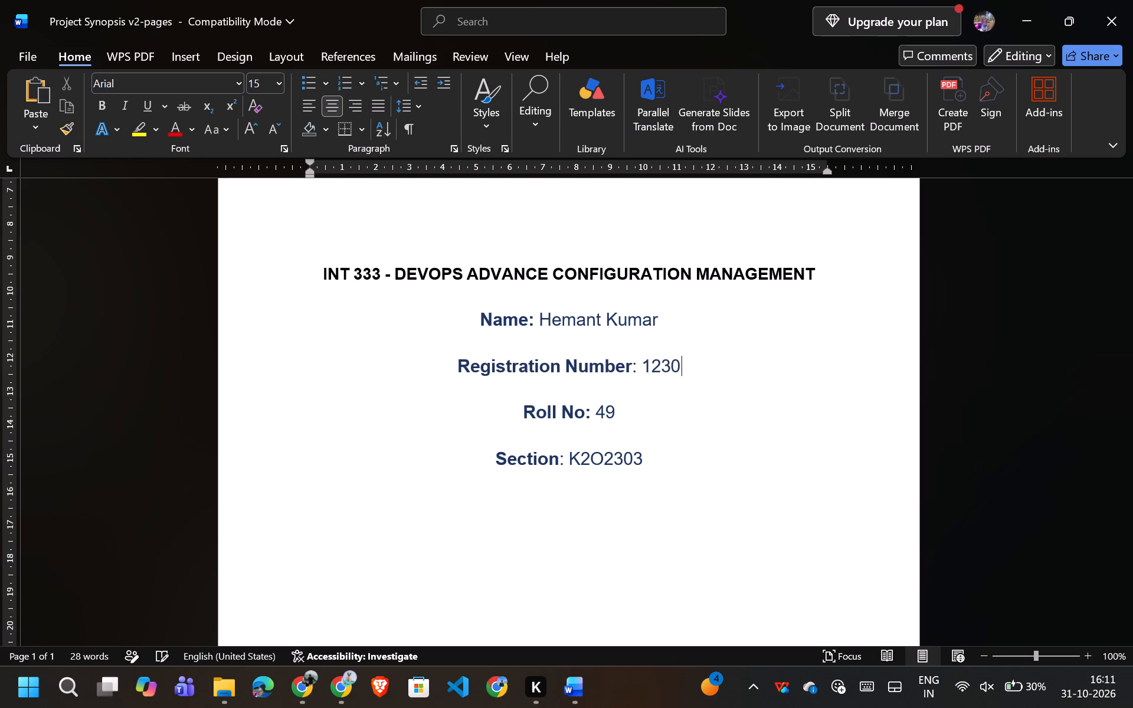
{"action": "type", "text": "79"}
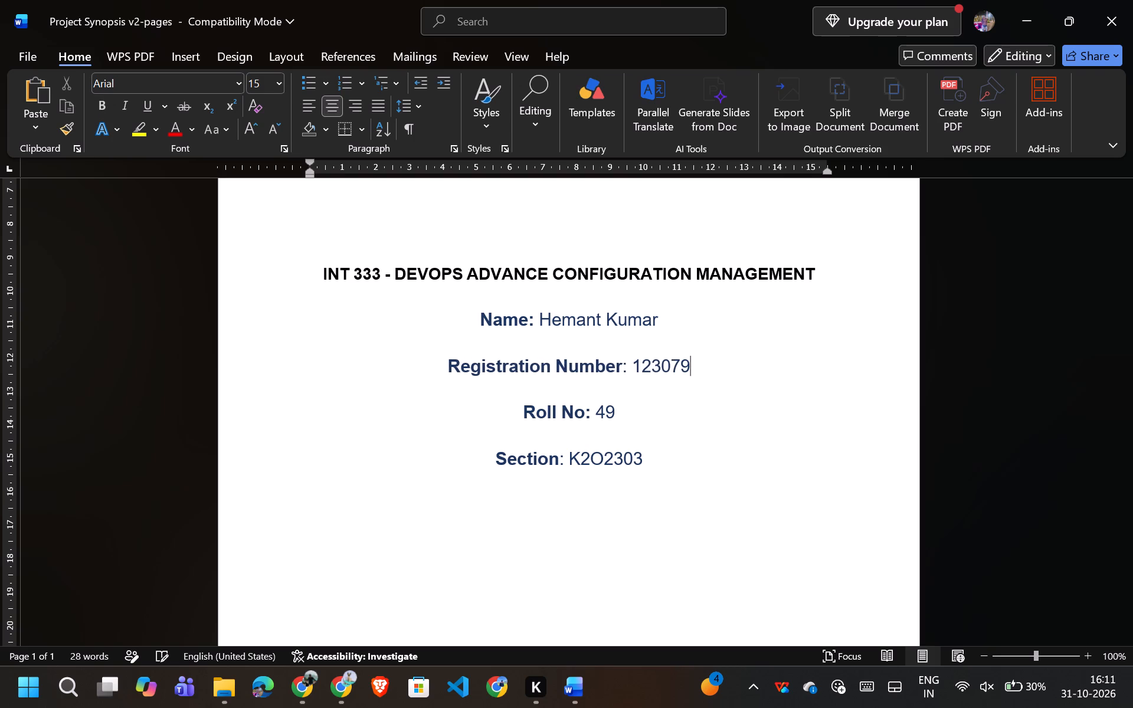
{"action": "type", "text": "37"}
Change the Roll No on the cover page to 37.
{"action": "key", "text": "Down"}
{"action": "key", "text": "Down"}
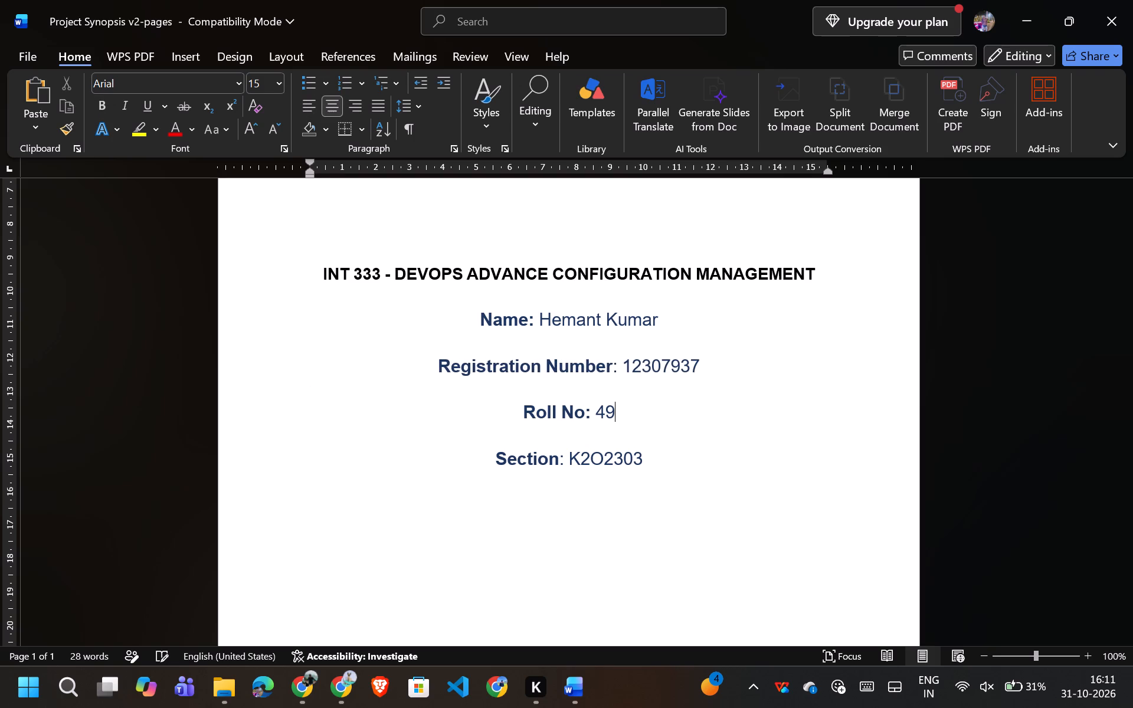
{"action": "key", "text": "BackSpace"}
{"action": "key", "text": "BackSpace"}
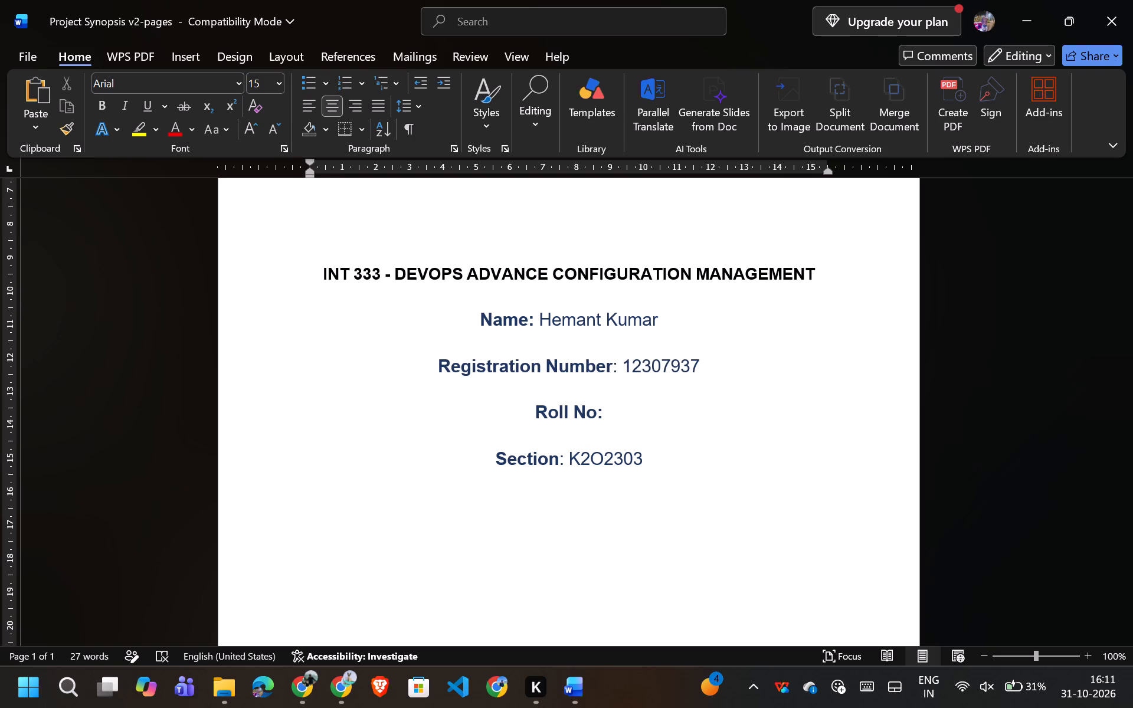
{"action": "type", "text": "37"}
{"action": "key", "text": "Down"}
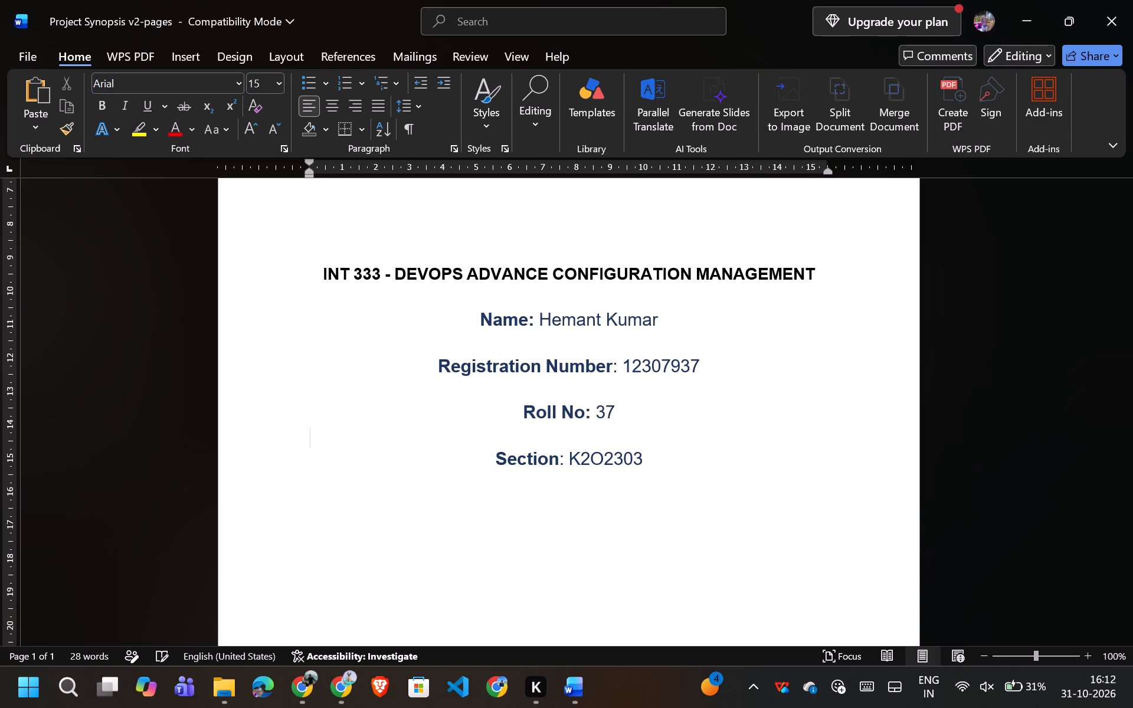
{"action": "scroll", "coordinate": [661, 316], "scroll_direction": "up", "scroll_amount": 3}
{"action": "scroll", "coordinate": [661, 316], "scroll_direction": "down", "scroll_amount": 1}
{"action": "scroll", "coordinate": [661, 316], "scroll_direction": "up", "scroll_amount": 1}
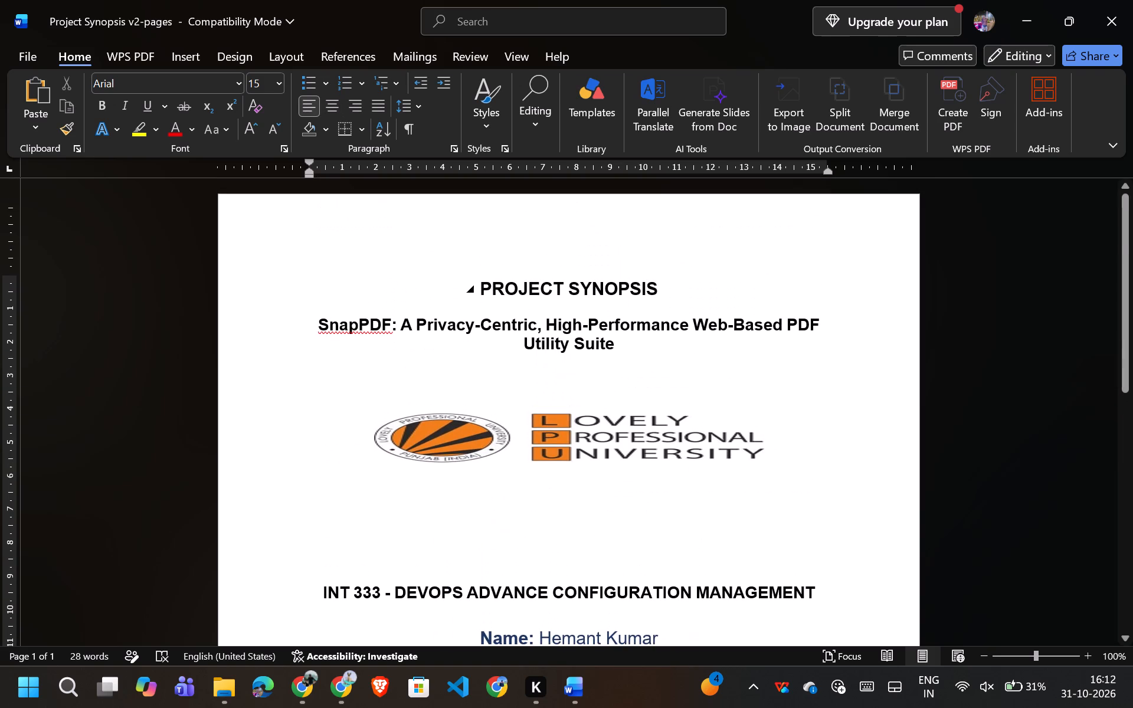
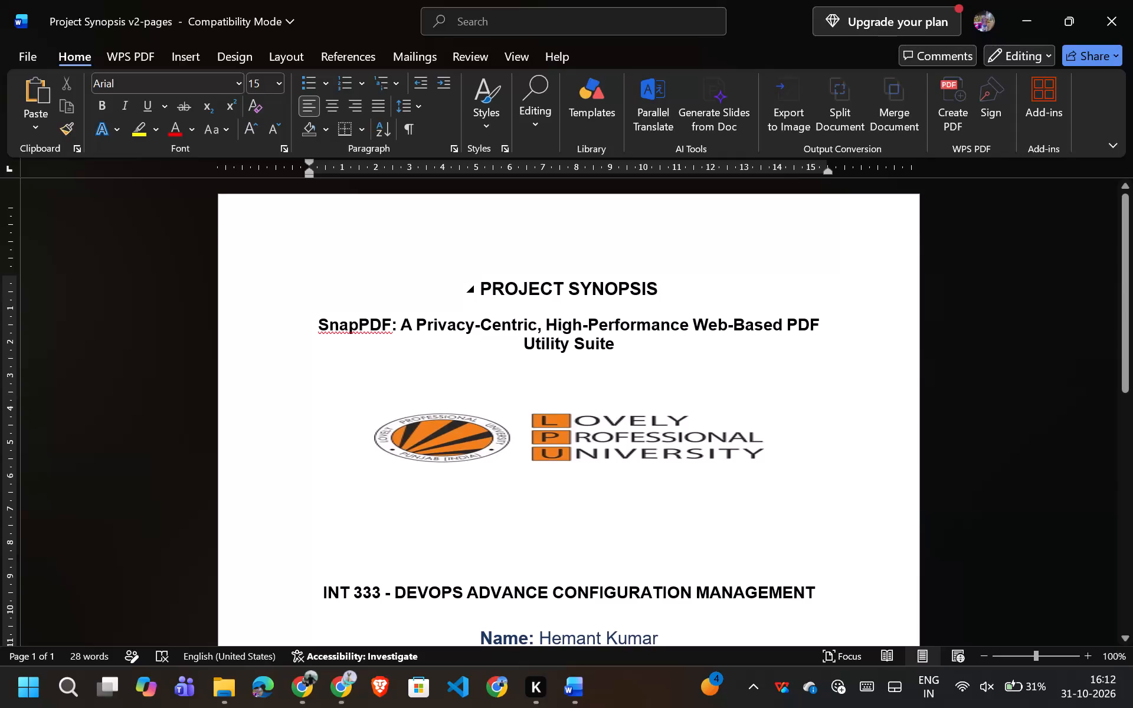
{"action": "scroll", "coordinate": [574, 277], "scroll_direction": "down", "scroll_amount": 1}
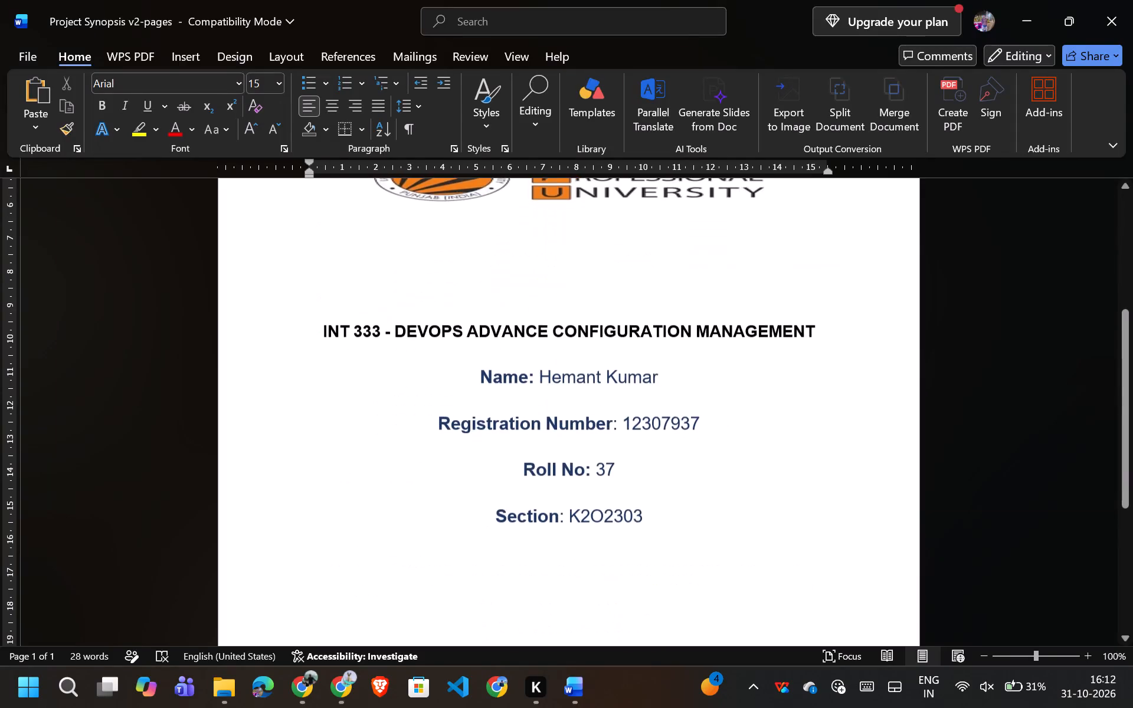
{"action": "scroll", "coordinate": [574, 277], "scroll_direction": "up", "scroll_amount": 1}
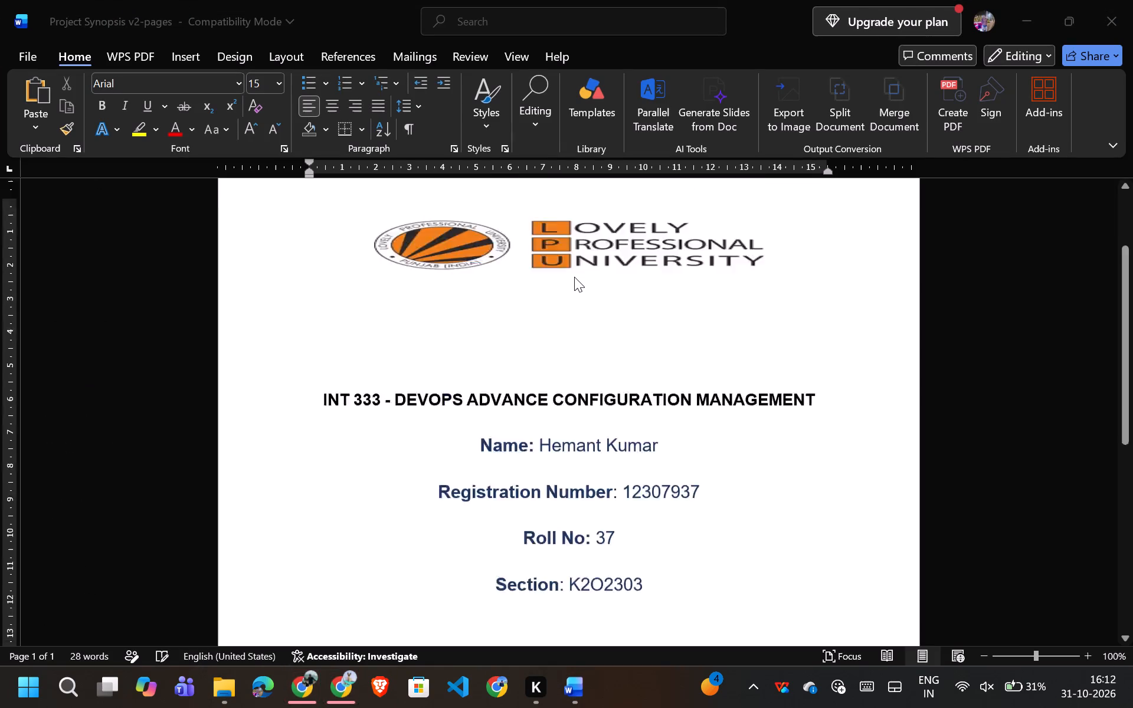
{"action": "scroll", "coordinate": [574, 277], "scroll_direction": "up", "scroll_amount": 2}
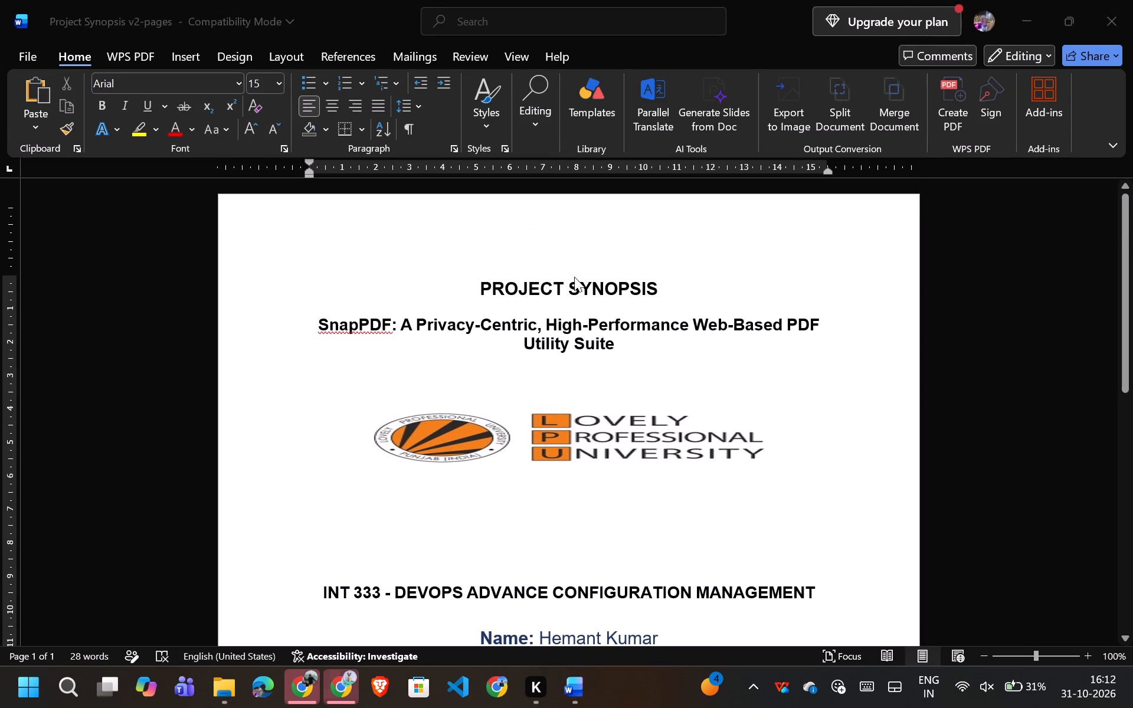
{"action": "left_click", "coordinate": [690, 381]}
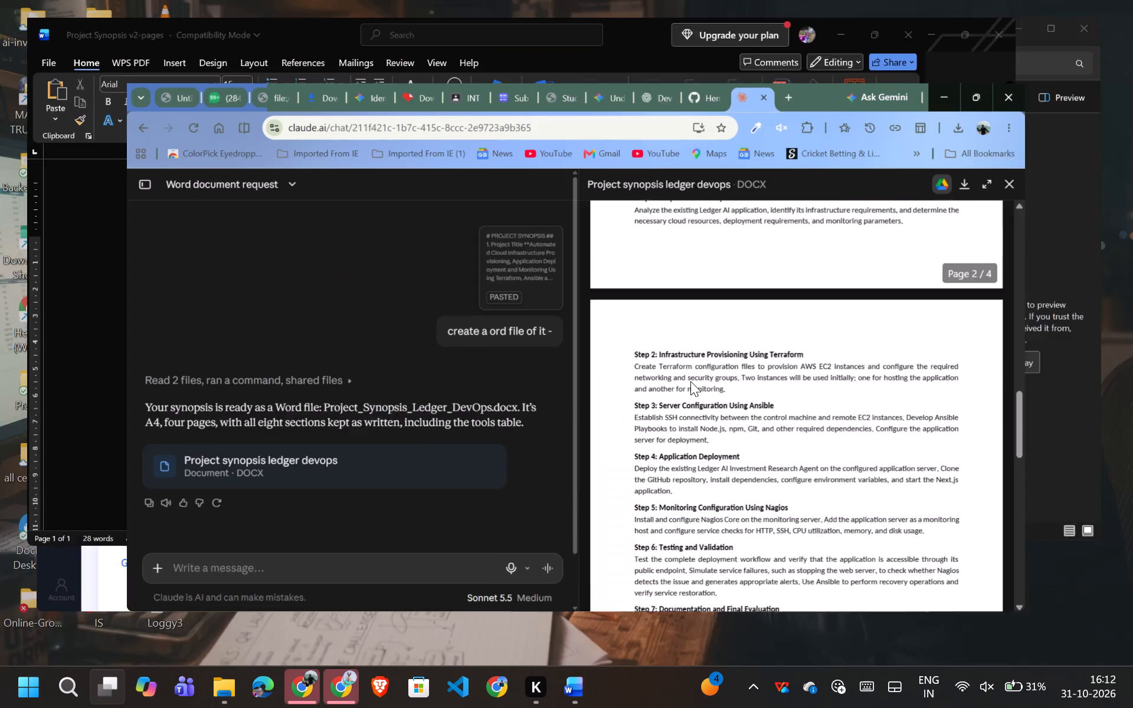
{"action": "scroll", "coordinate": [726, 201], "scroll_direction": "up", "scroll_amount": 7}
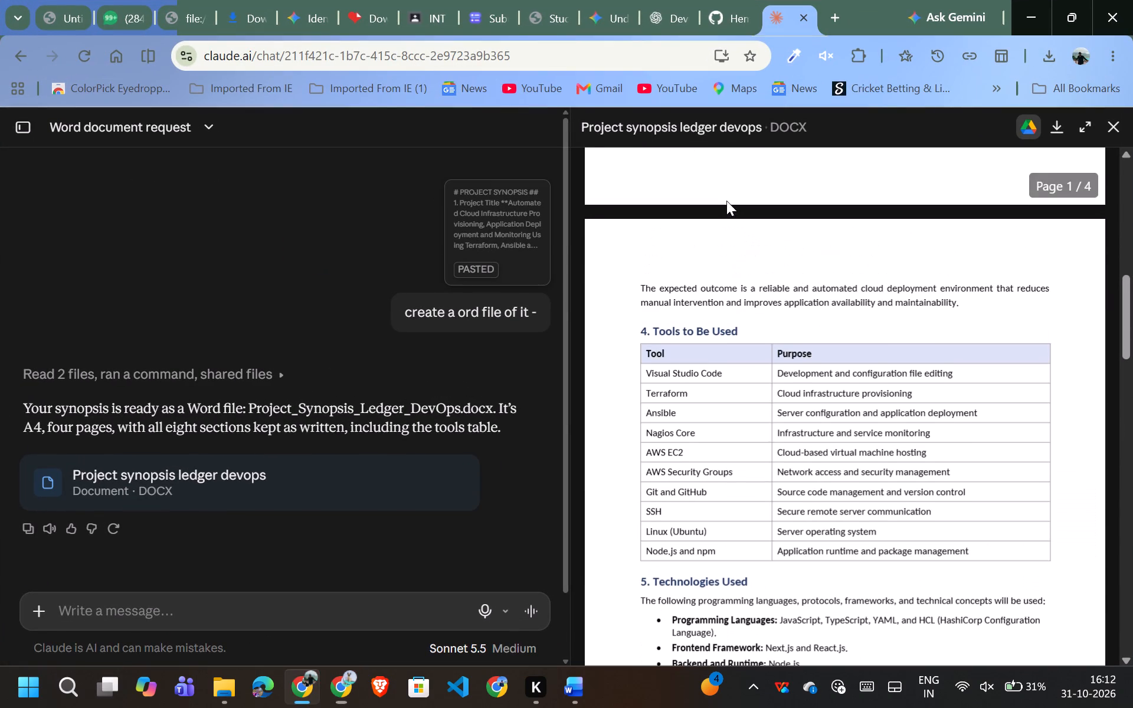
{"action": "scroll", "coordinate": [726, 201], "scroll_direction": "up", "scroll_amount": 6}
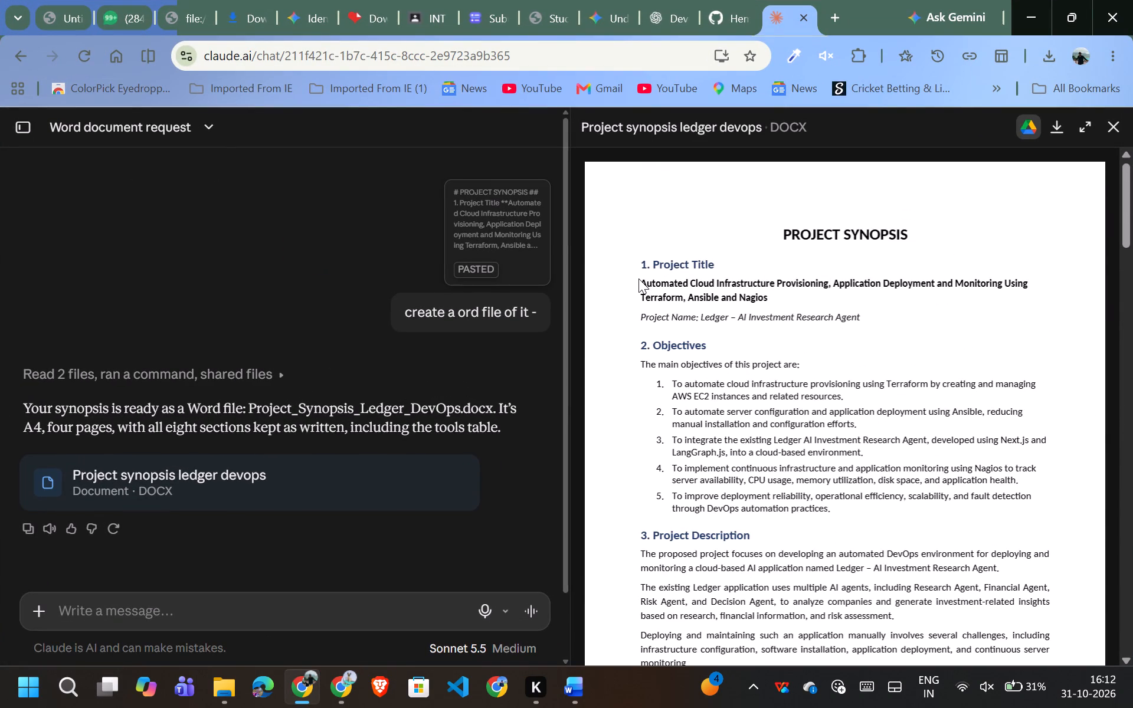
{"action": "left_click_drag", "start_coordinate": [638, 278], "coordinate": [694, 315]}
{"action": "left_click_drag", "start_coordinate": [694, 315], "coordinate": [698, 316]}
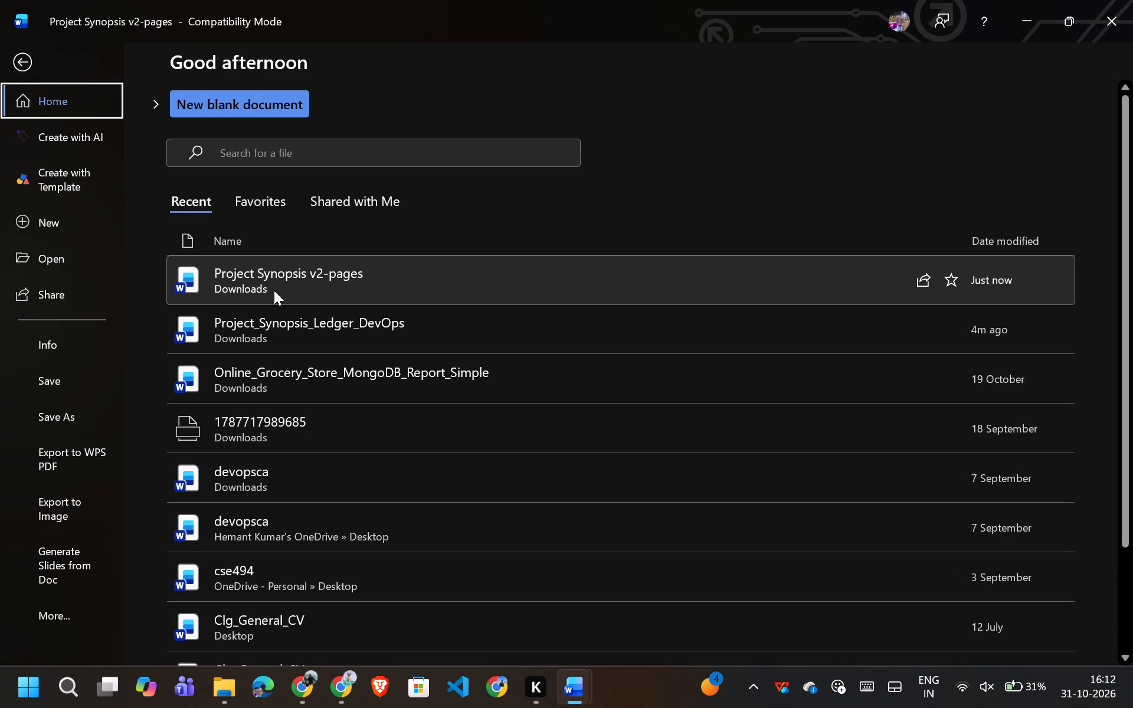
{"action": "left_click", "coordinate": [363, 315]}
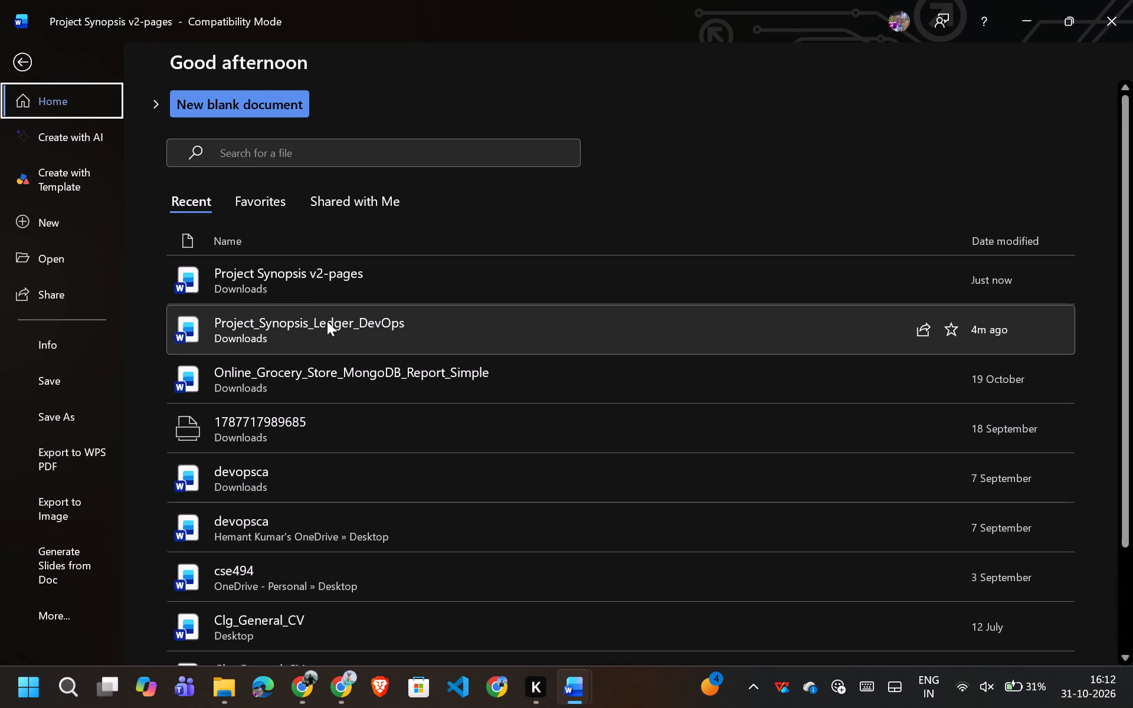
{"action": "left_click", "coordinate": [327, 321]}
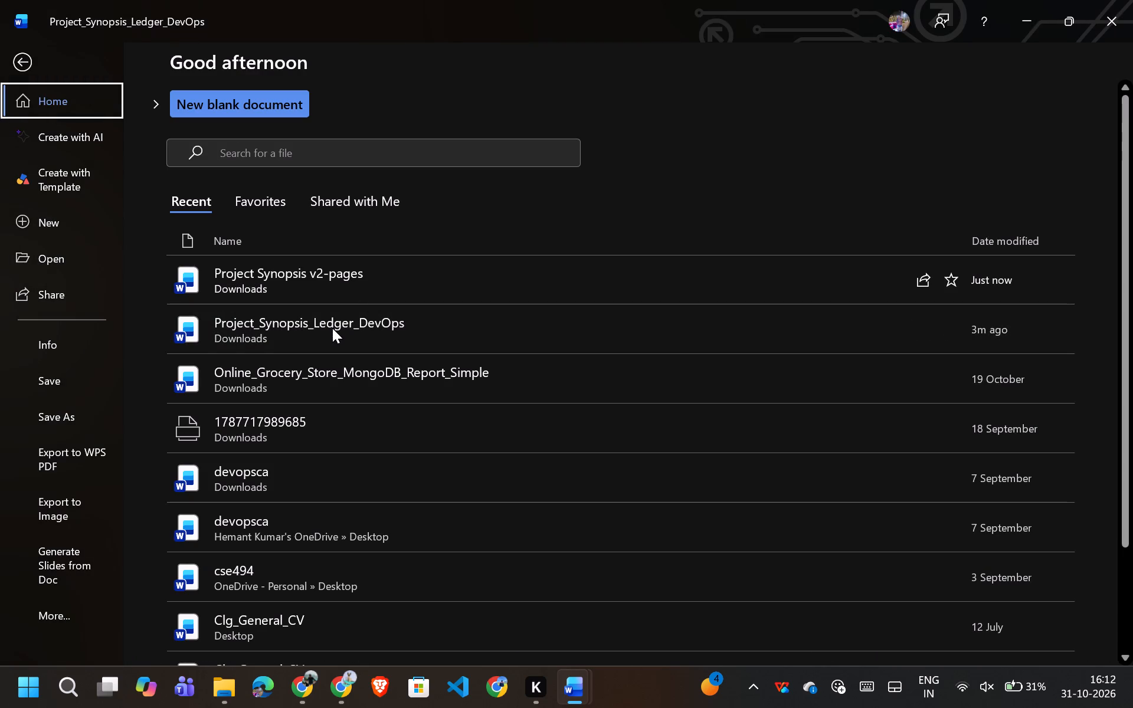
{"action": "left_click", "coordinate": [332, 328]}
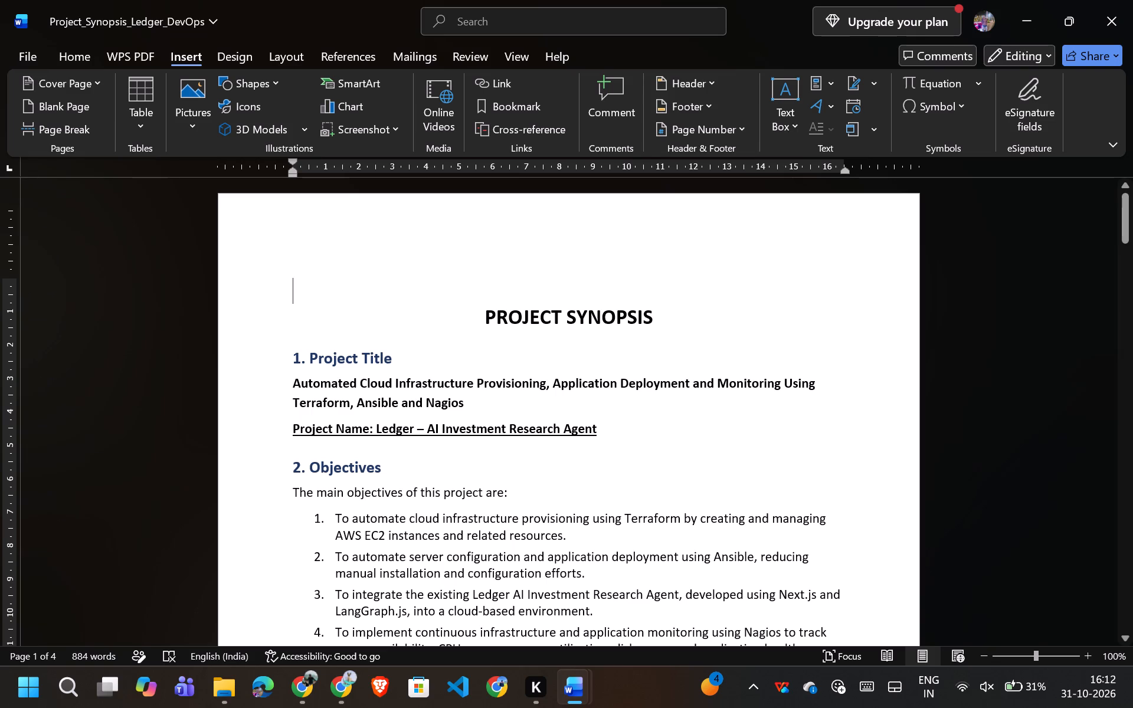
{"action": "left_click_drag", "start_coordinate": [286, 433], "coordinate": [603, 431]}
{"action": "key", "text": "ctrl+c"}
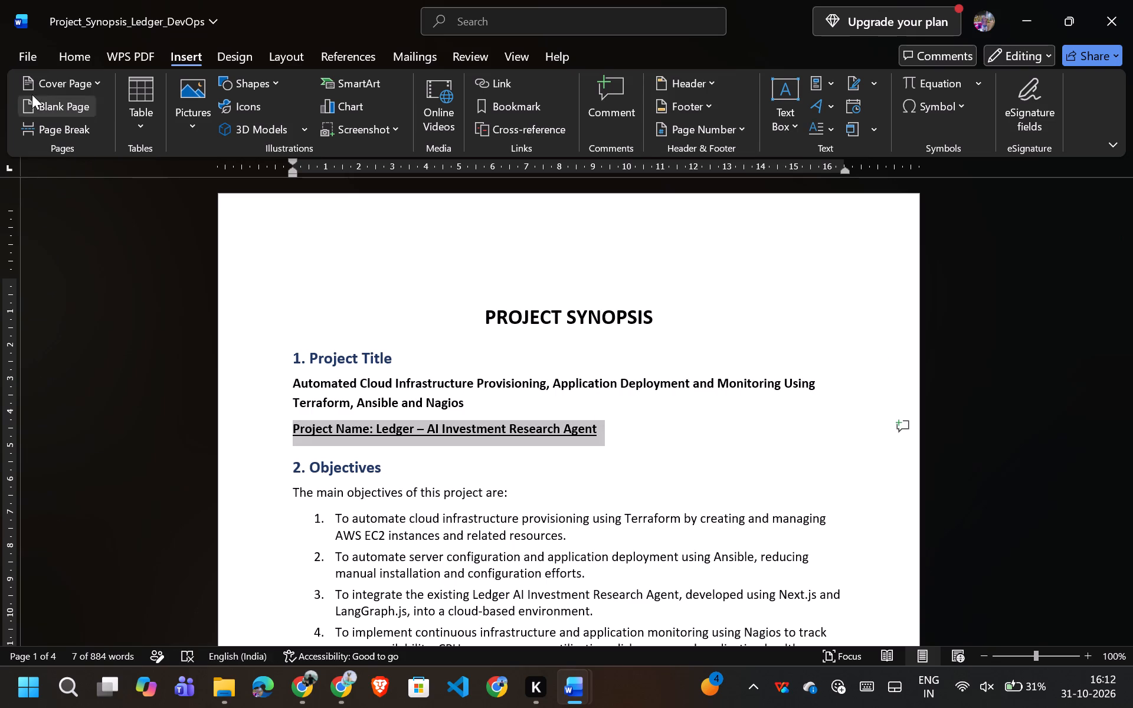
Return to the Project Synopsis v2-pages document from the recent files.
{"action": "left_click", "coordinate": [19, 64]}
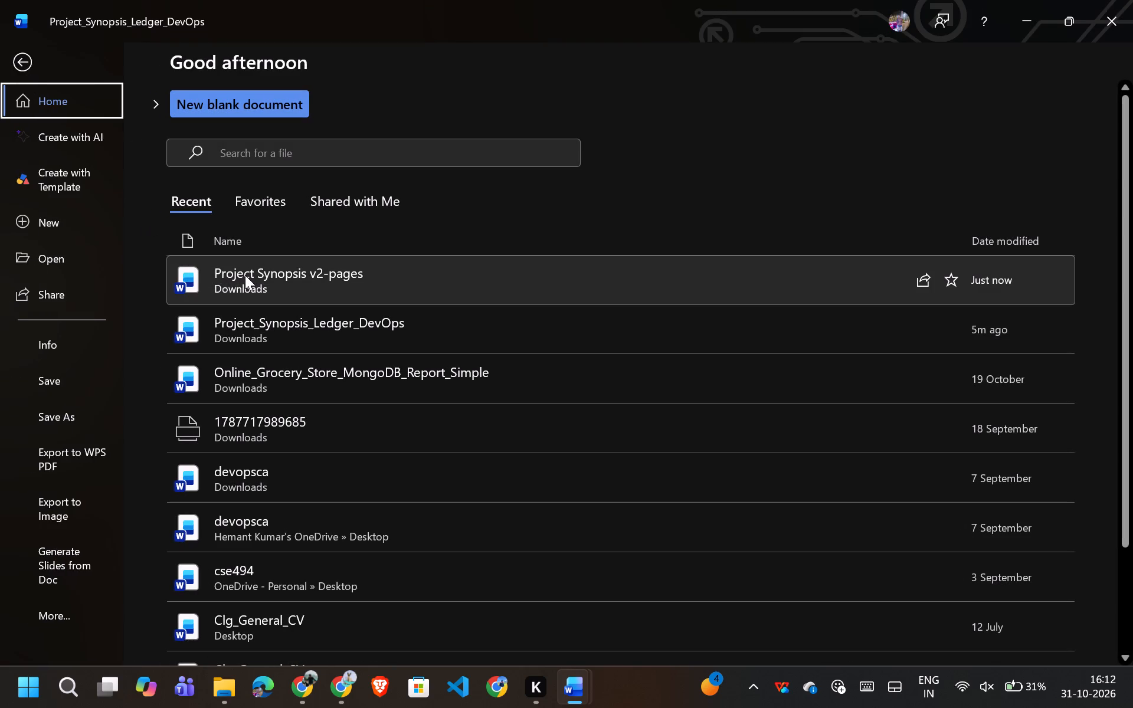
{"action": "left_click", "coordinate": [245, 275]}
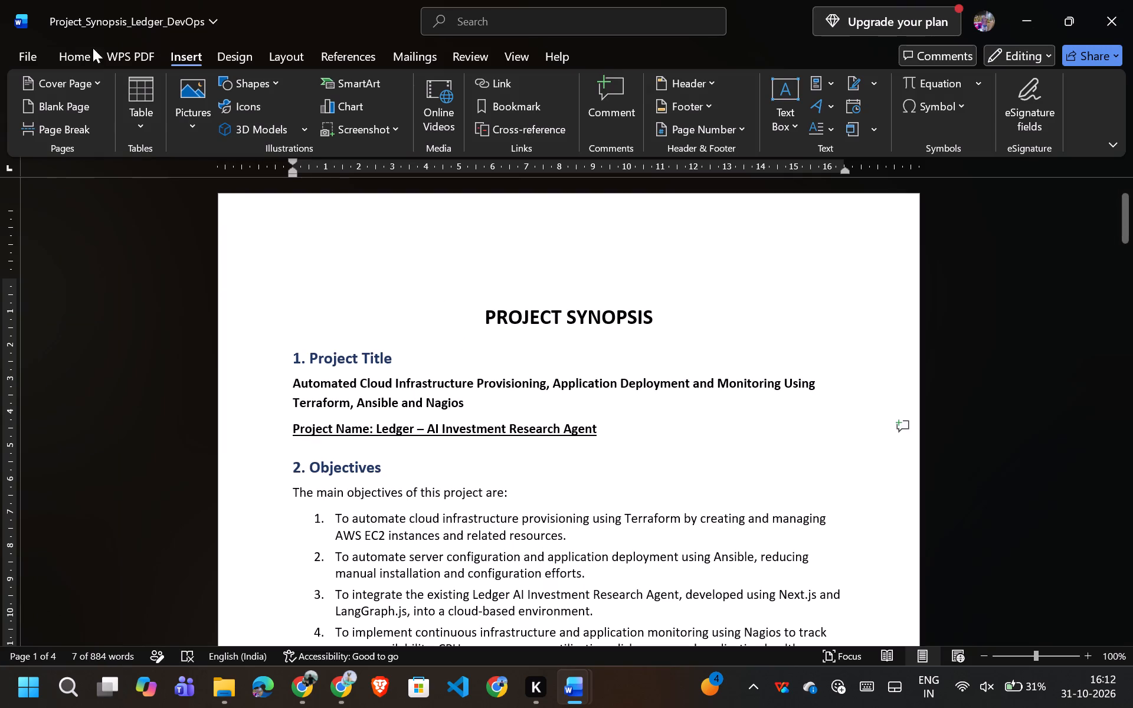
{"action": "left_click", "coordinate": [18, 55]}
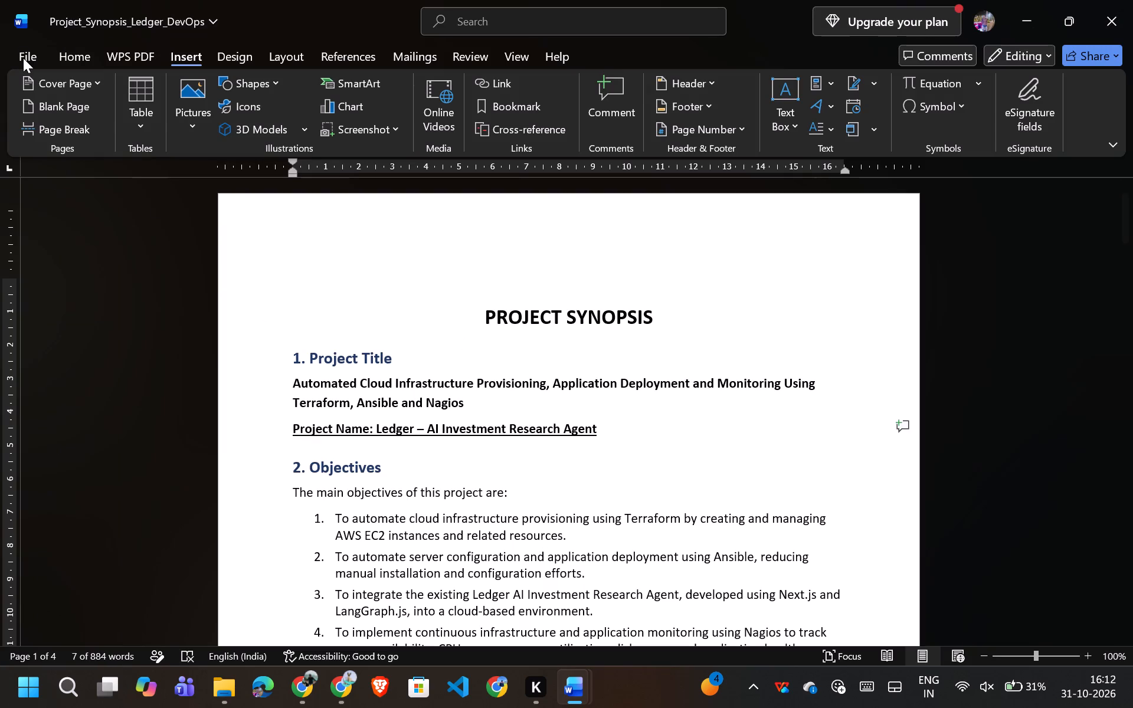
{"action": "left_click", "coordinate": [23, 58]}
{"action": "left_click", "coordinate": [23, 58]}
{"action": "left_click_drag", "start_coordinate": [23, 58], "coordinate": [38, 65]}
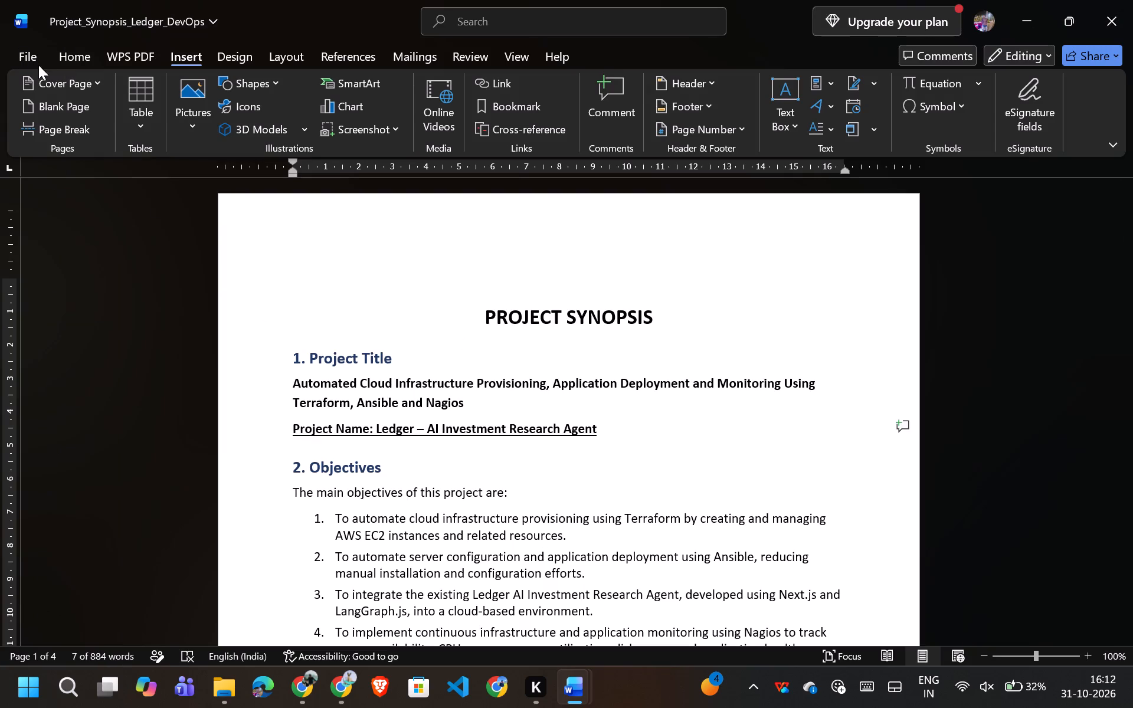
{"action": "left_click_drag", "start_coordinate": [38, 65], "coordinate": [30, 60]}
{"action": "left_click", "coordinate": [30, 60]}
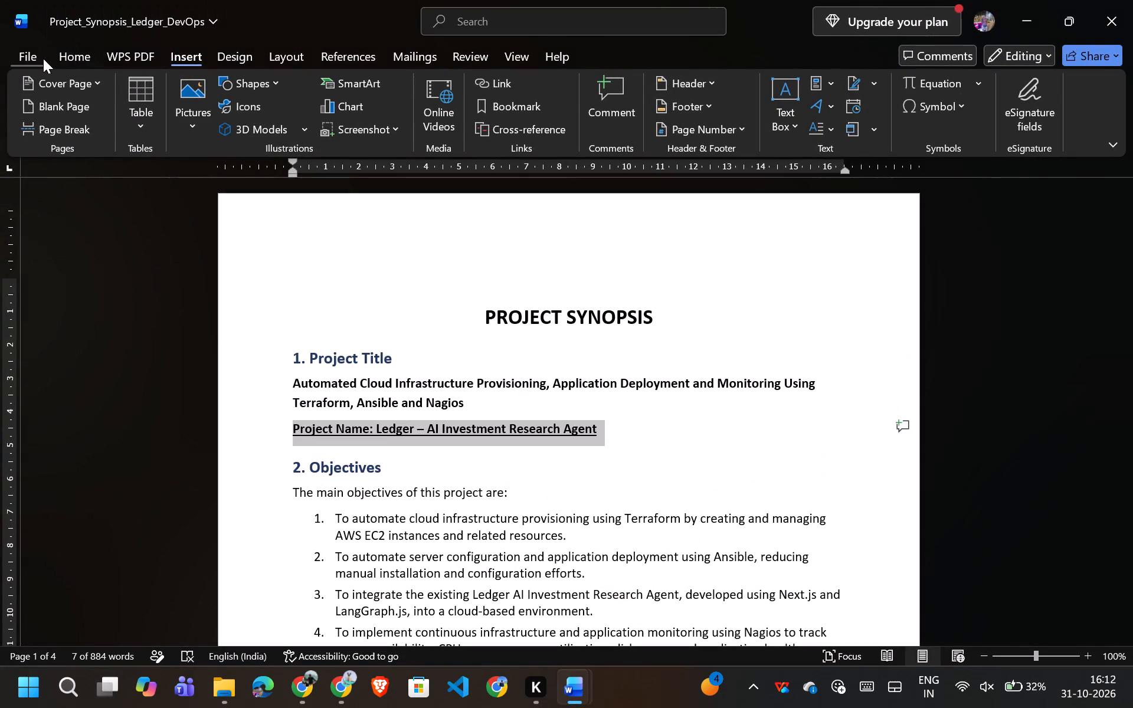
{"action": "left_click", "coordinate": [37, 61]}
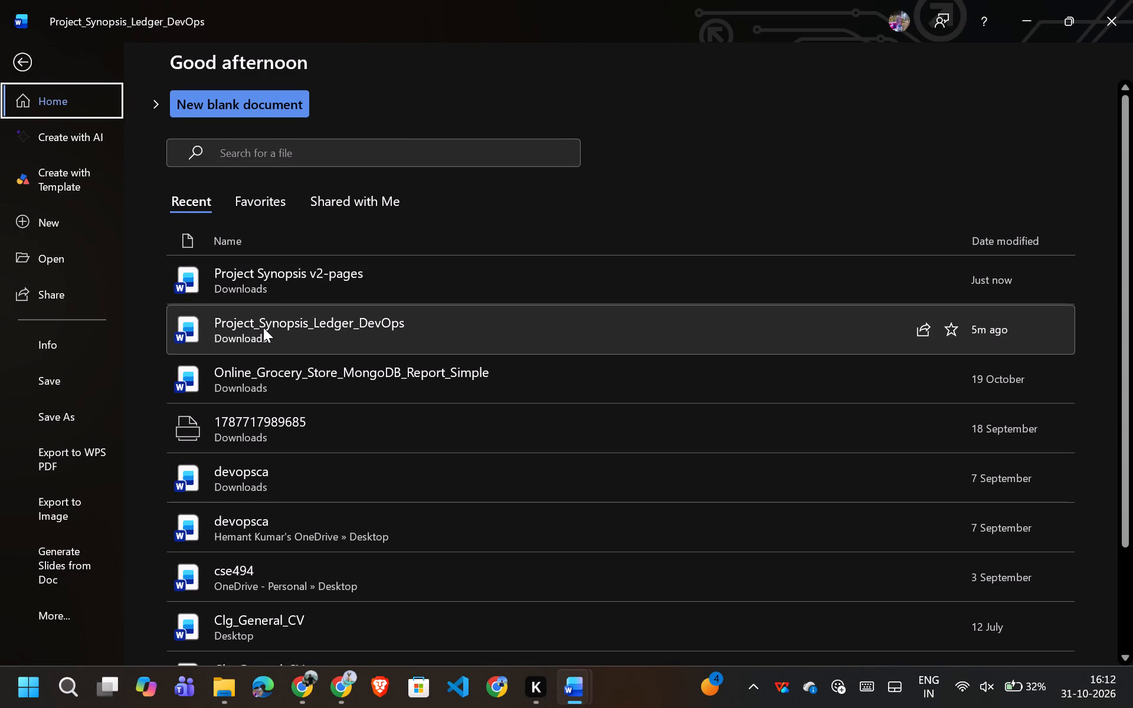
{"action": "left_click", "coordinate": [280, 280]}
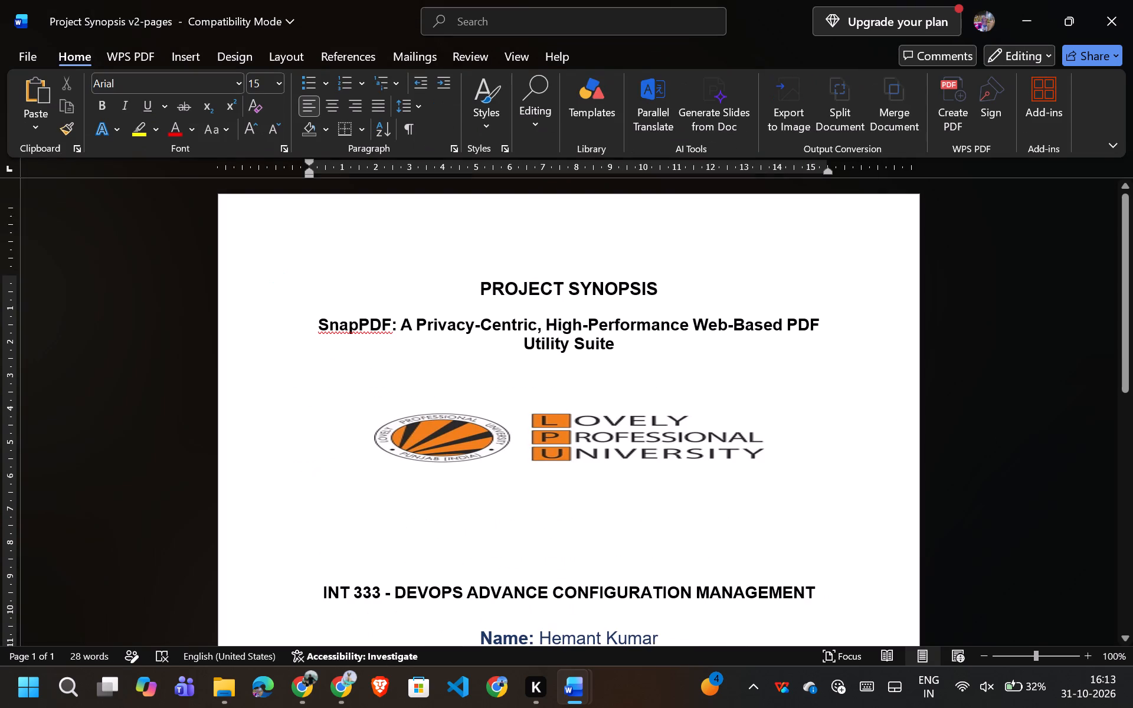
Delete the ending of the SnapPDF title on the cover page and paste the copied Ledger project name line there.
{"action": "left_click", "coordinate": [624, 342]}
{"action": "key", "text": "BackSpace"}
{"action": "key", "text": "BackSpace"}
{"action": "key", "text": "BackSpace"}
{"action": "key", "text": "BackSpace"}
{"action": "key", "text": "BackSpace"}
{"action": "key", "text": "BackSpace"}
{"action": "key", "text": "BackSpace"}
{"action": "key", "text": "BackSpace"}
{"action": "key", "text": "BackSpace"}
{"action": "key", "text": "BackSpace"}
{"action": "key", "text": "BackSpace"}
{"action": "key", "text": "BackSpace"}
{"action": "key", "text": "BackSpace"}
{"action": "key", "text": "BackSpace"}
{"action": "key", "text": "BackSpace"}
{"action": "key", "text": "BackSpace"}
{"action": "key", "text": "BackSpace"}
{"action": "key", "text": "BackSpace"}
{"action": "key", "text": "BackSpace"}
{"action": "key", "text": "BackSpace"}
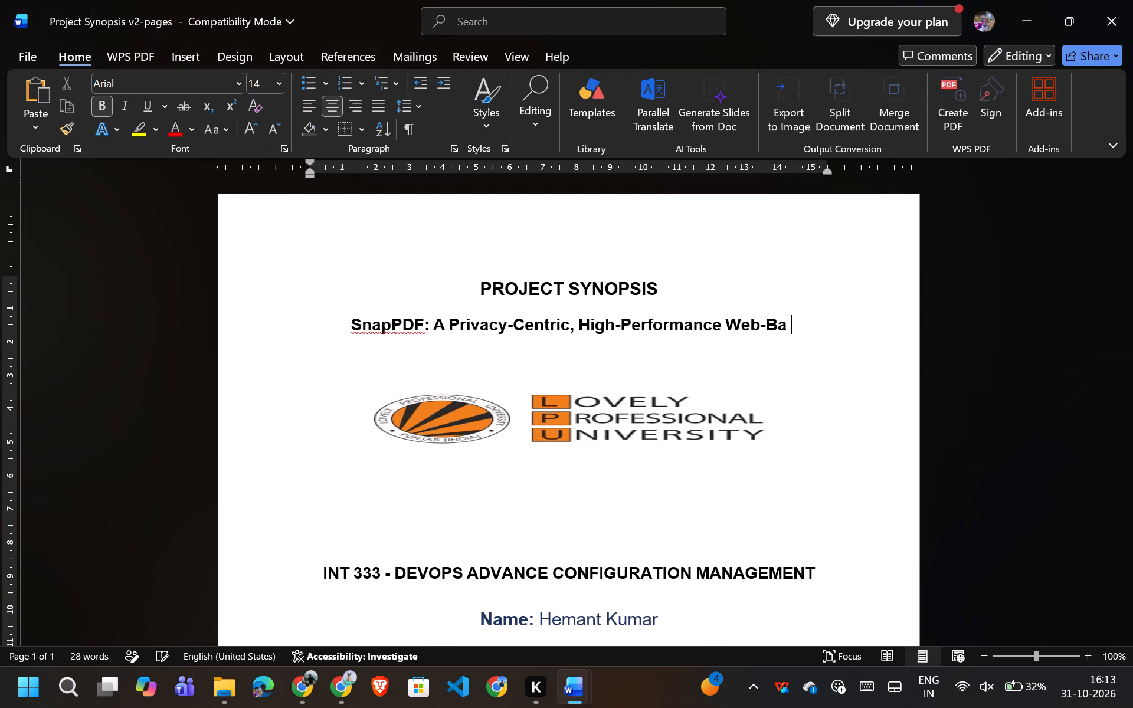
{"action": "key", "text": "ctrl+v"}
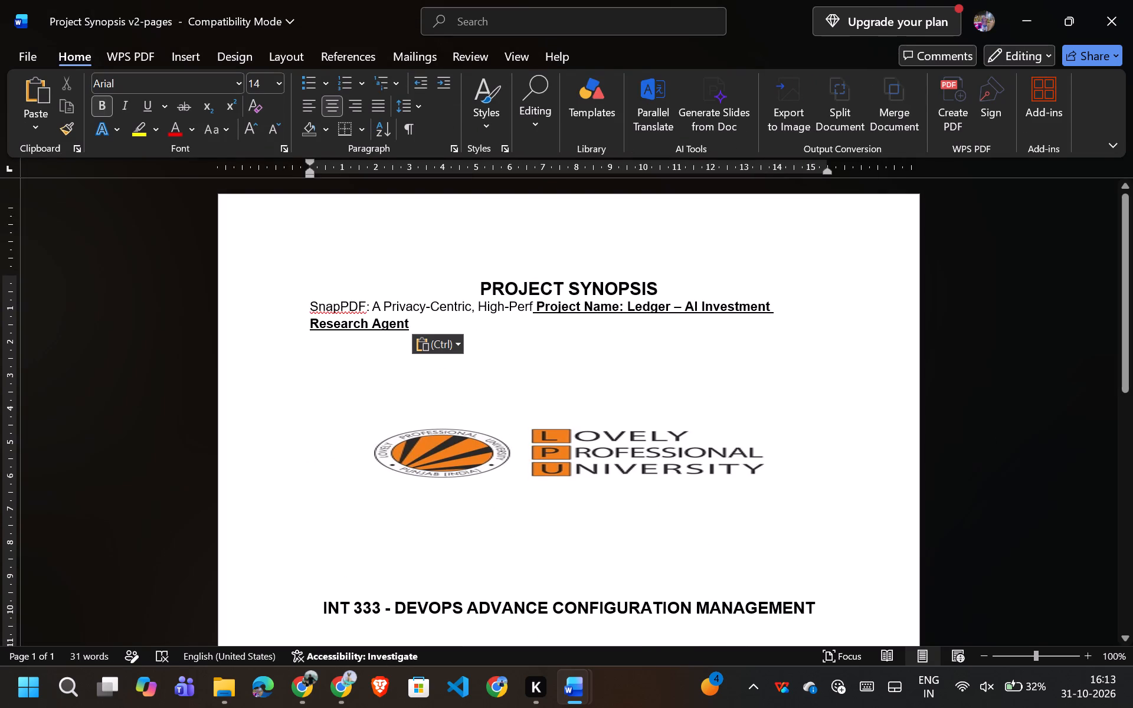
Delete the rest of the old SnapPDF title in front of the pasted project name.
{"action": "left_click", "coordinate": [535, 306]}
{"action": "key", "text": "BackSpace"}
{"action": "key", "text": "BackSpace"}
{"action": "key", "text": "BackSpace"}
{"action": "key", "text": "BackSpace"}
{"action": "key", "text": "BackSpace"}
{"action": "key", "text": "BackSpace"}
{"action": "key", "text": "BackSpace"}
{"action": "key", "text": "BackSpace"}
{"action": "key", "text": "BackSpace"}
{"action": "key", "text": "BackSpace"}
{"action": "key", "text": "BackSpace"}
{"action": "key", "text": "BackSpace"}
{"action": "key", "text": "BackSpace"}
{"action": "key", "text": "BackSpace"}
{"action": "key", "text": "BackSpace"}
{"action": "key", "text": "BackSpace"}
{"action": "key", "text": "BackSpace"}
{"action": "key", "text": "BackSpace"}
{"action": "key", "text": "BackSpace"}
{"action": "key", "text": "BackSpace"}
{"action": "key", "text": "BackSpace"}
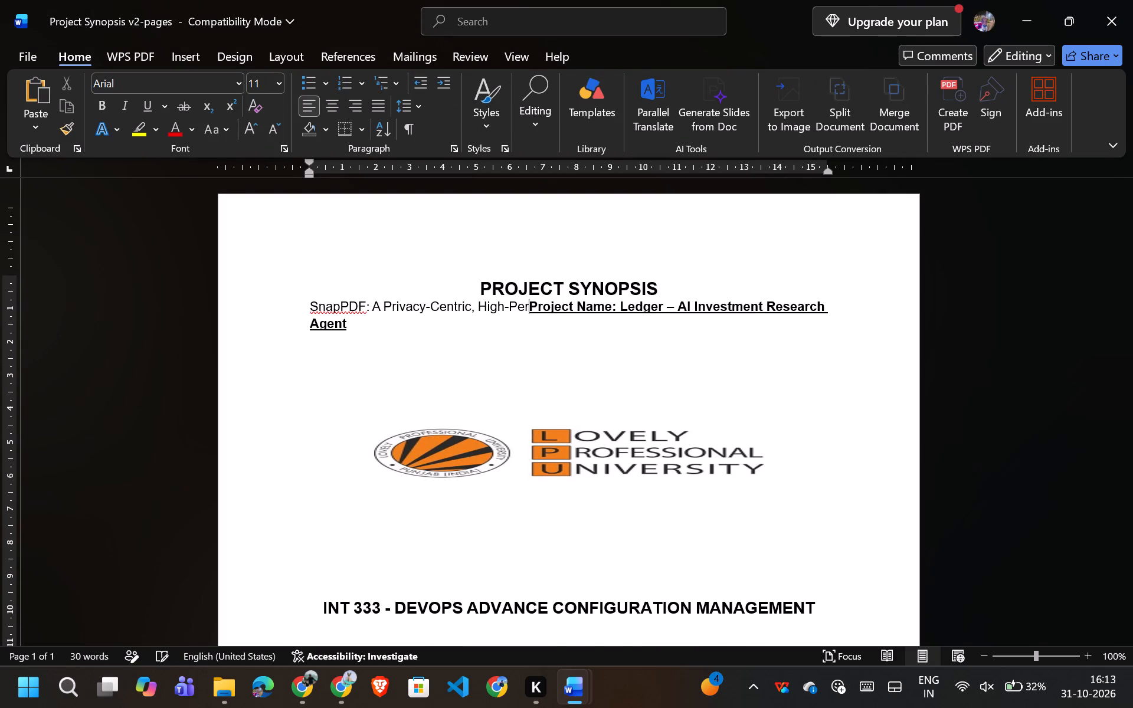
{"action": "key", "text": "BackSpace"}
{"action": "key", "text": "BackSpace"}
{"action": "key", "text": "BackSpace"}
{"action": "key", "text": "BackSpace"}
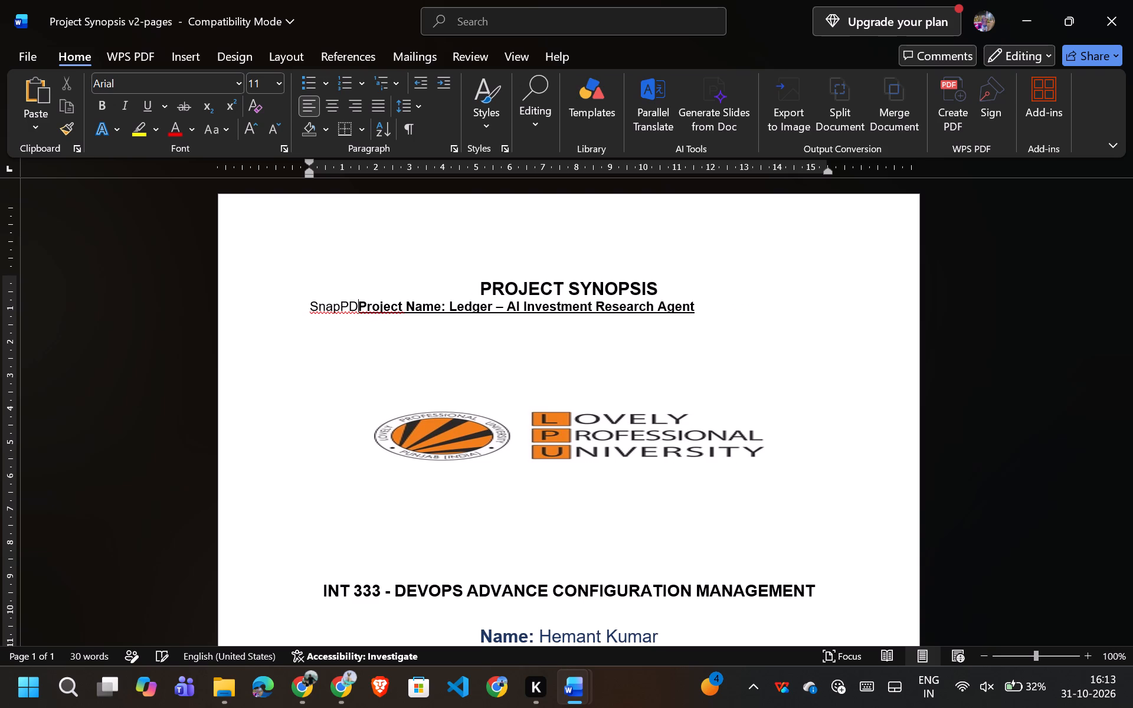
{"action": "key", "text": "BackSpace"}
{"action": "key", "text": "BackSpace"}
{"action": "key", "text": "BackSpace"}
{"action": "key", "text": "BackSpace"}
{"action": "key", "text": "BackSpace"}
{"action": "key", "text": "BackSpace"}
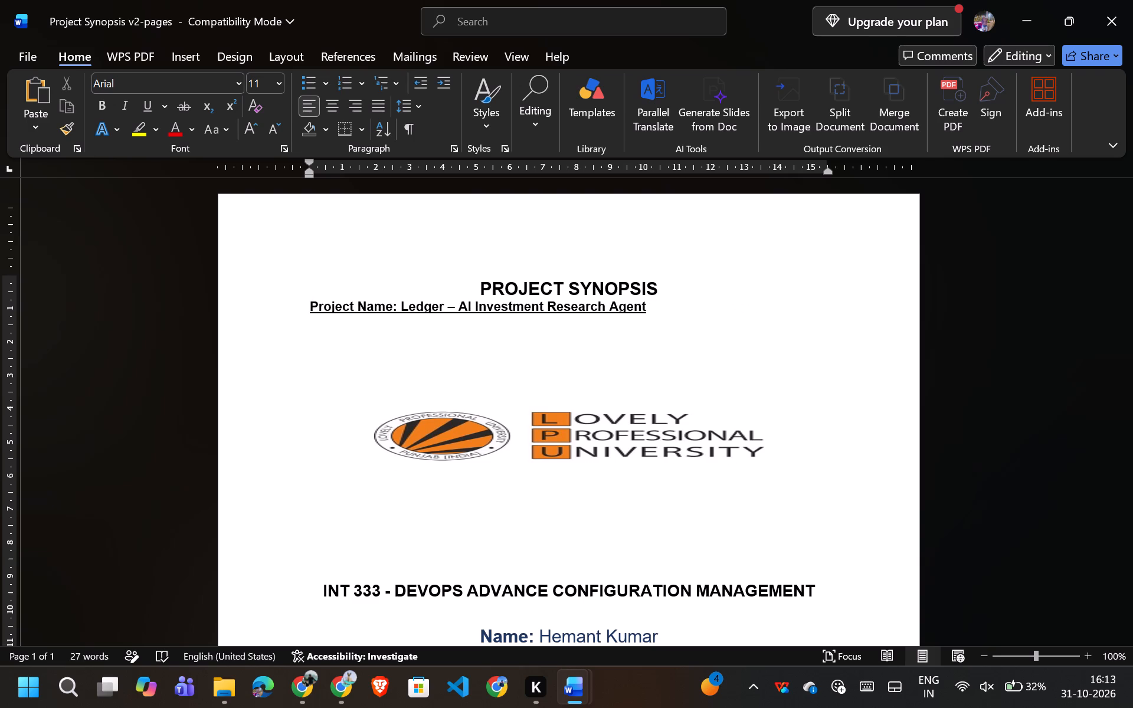
Add an empty line between the PROJECT SYNOPSIS heading and the project name, and remove one empty line below the project name.
{"action": "left_click", "coordinate": [681, 281]}
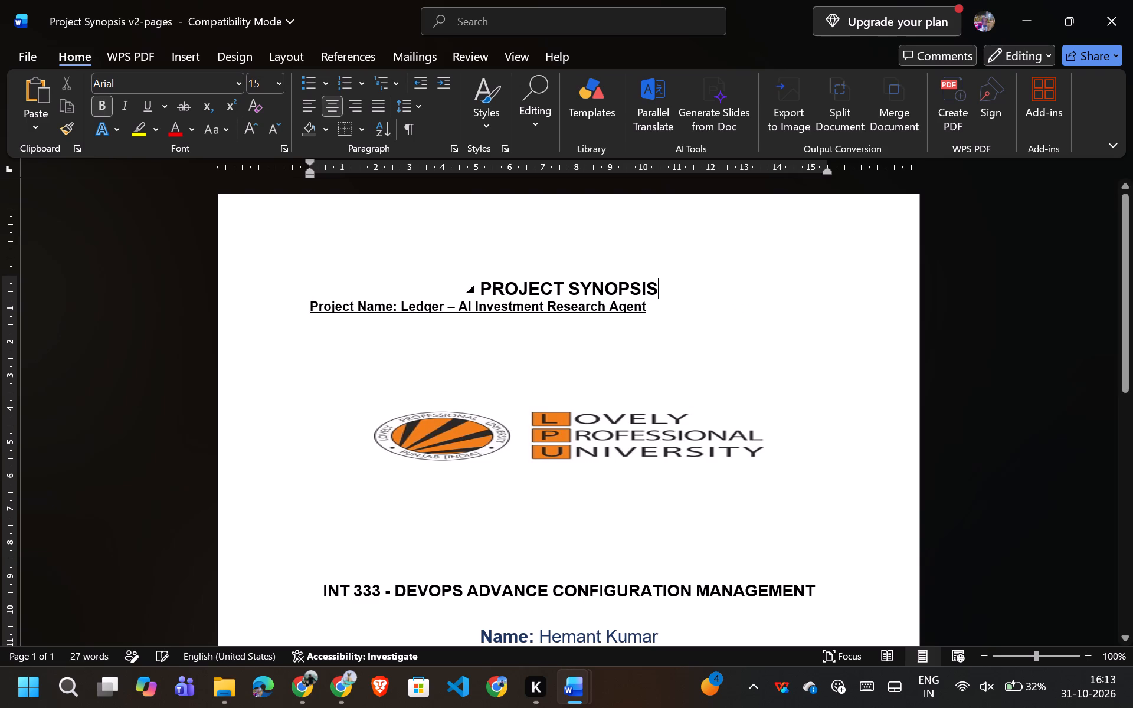
{"action": "key", "text": "Return"}
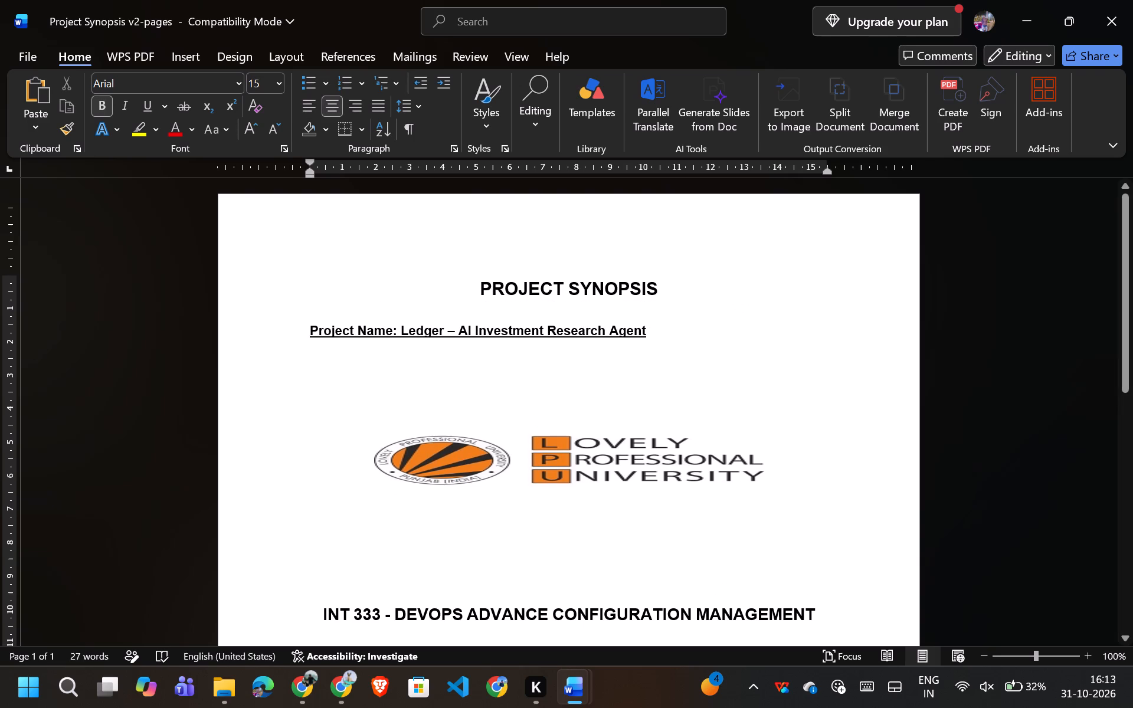
{"action": "key", "text": "Down"}
{"action": "key", "text": "Down"}
{"action": "key", "text": "BackSpace"}
{"action": "key", "text": "BackSpace"}
{"action": "key", "text": "BackSpace"}
Insert a run of spaces before Project Name on the cover page to shift the line towards the page centre.
{"action": "key", "text": "Left"}
{"action": "key", "text": "Left"}
{"action": "key", "text": "Left"}
{"action": "key", "text": "Left"}
{"action": "key", "text": "Left"}
{"action": "key", "text": "Left"}
{"action": "key", "text": "Left"}
{"action": "key", "text": "Left"}
{"action": "key", "text": "Left"}
{"action": "key", "text": "Left"}
{"action": "key", "text": "Left"}
{"action": "key", "text": "Left"}
{"action": "key", "text": "Left"}
{"action": "key", "text": "Left"}
{"action": "key", "text": "Left"}
{"action": "key", "text": "Left"}
{"action": "key", "text": "Left"}
{"action": "key", "text": "Left"}
{"action": "key", "text": "Left"}
{"action": "key", "text": "Left"}
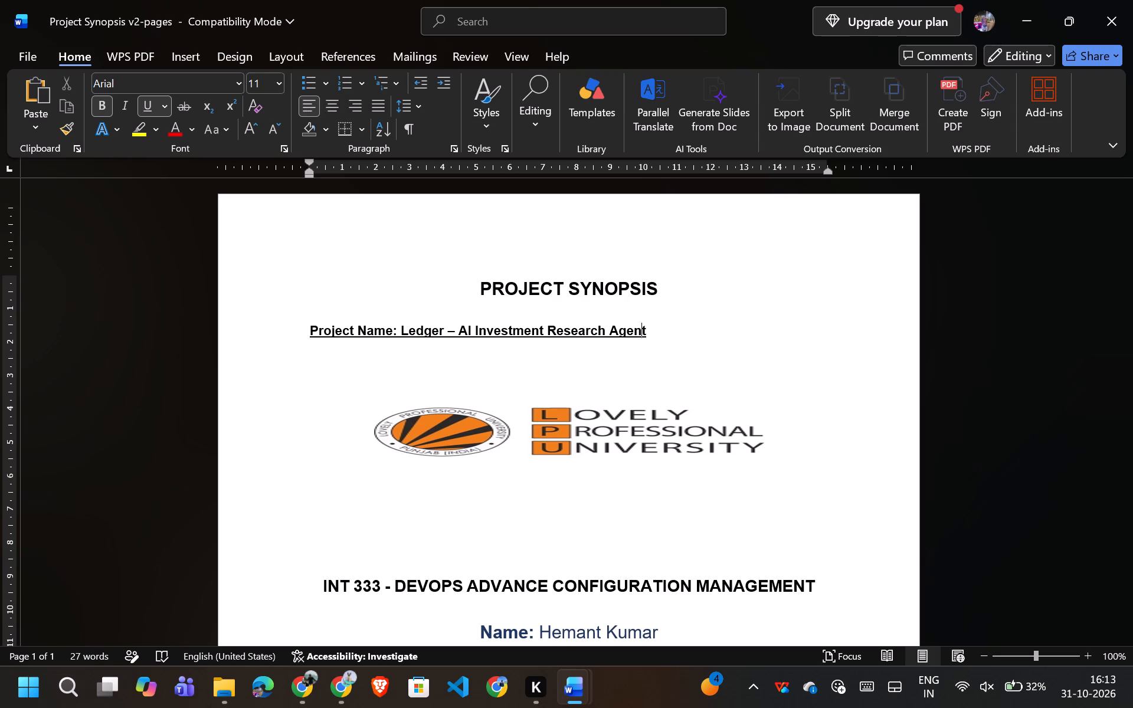
{"action": "key", "text": "Left"}
{"action": "key", "text": "Left"}
{"action": "key", "text": "Left"}
{"action": "key", "text": "Left"}
{"action": "key", "text": "Left"}
{"action": "key", "text": "Left"}
{"action": "key", "text": "Left"}
{"action": "key", "text": "Left"}
{"action": "key", "text": "Left"}
{"action": "key", "text": "Left"}
{"action": "key", "text": "Left"}
{"action": "key", "text": "Left"}
{"action": "key", "text": "Left"}
{"action": "key", "text": "Left"}
{"action": "key", "text": "Left"}
{"action": "key", "text": "Left"}
{"action": "key", "text": "Left"}
{"action": "key", "text": "Right"}
{"action": "type", "text": "cc"}
{"action": "key", "text": "BackSpace"}
{"action": "key", "text": "BackSpace"}
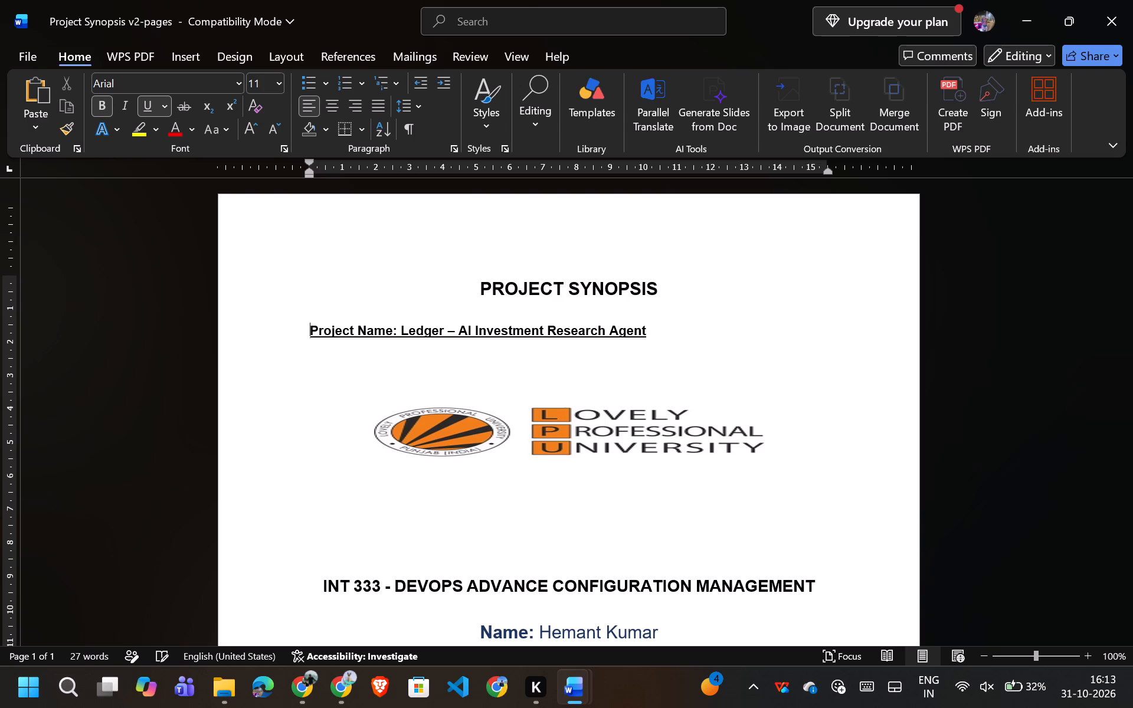
{"action": "key", "text": "space"}
{"action": "key", "text": "space"}
{"action": "key", "text": "space"}
{"action": "key", "text": "space"}
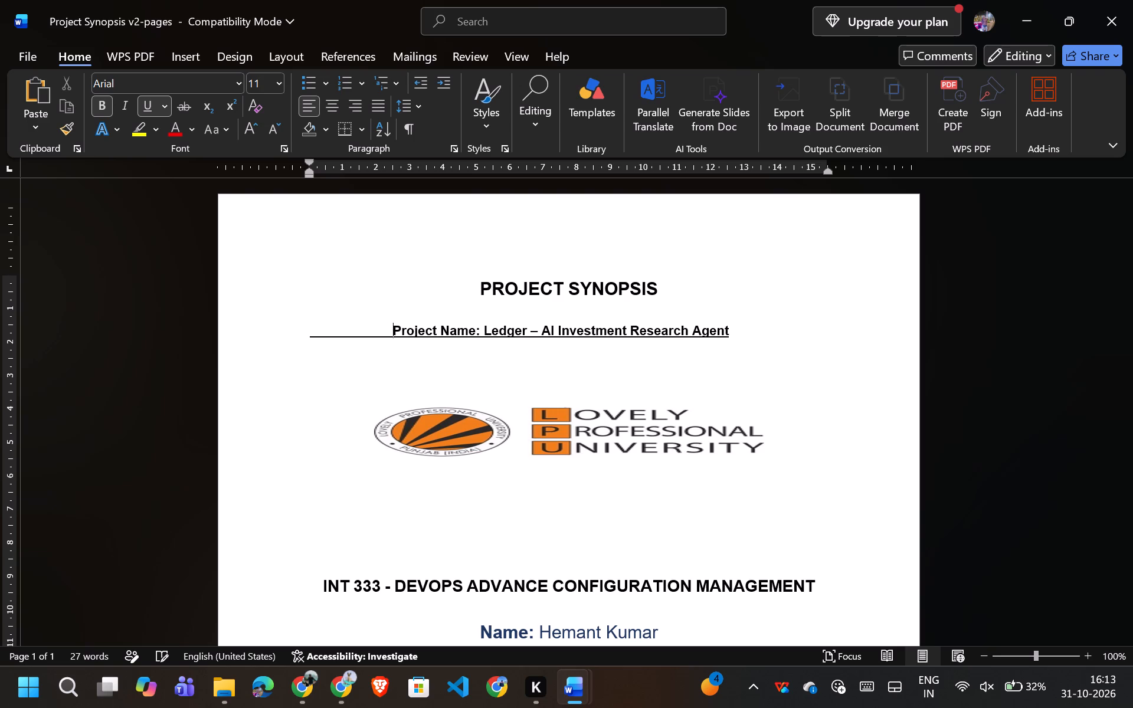
{"action": "key", "text": "space"}
{"action": "key", "text": "space"}
{"action": "key", "text": "space"}
{"action": "key", "text": "space"}
{"action": "key", "text": "space"}
{"action": "key", "text": "space"}
{"action": "key", "text": "space"}
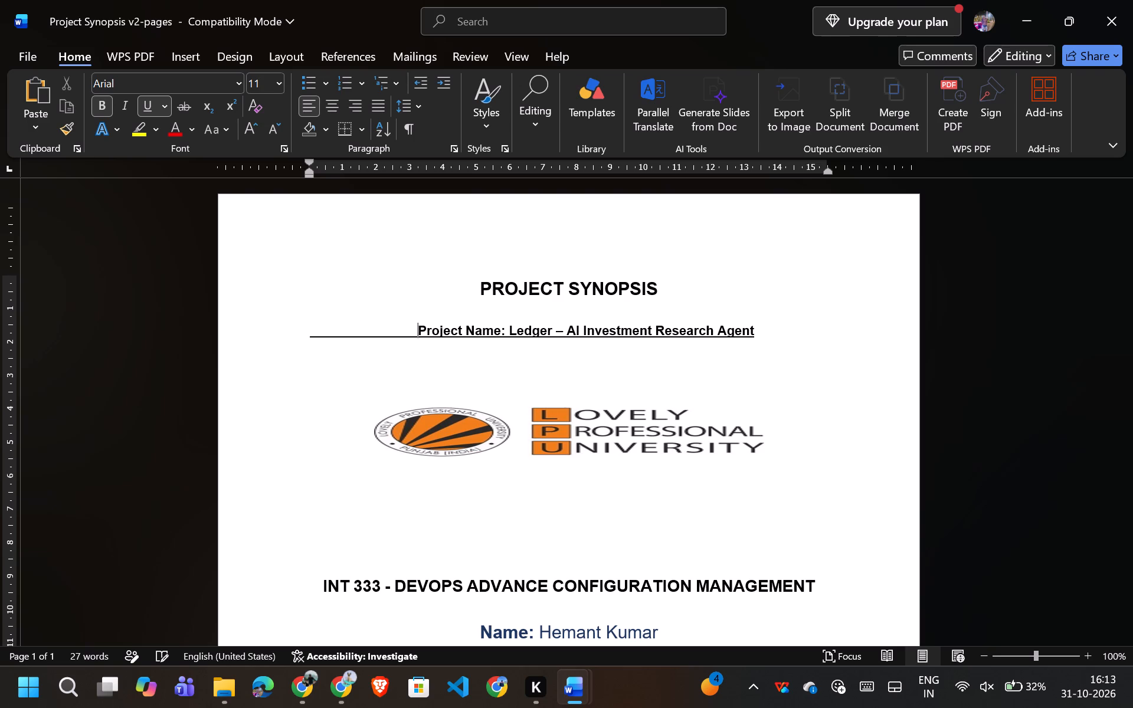
Remove the underline from the whole project name line, including its leading spaces.
{"action": "left_click_drag", "start_coordinate": [768, 331], "coordinate": [361, 312]}
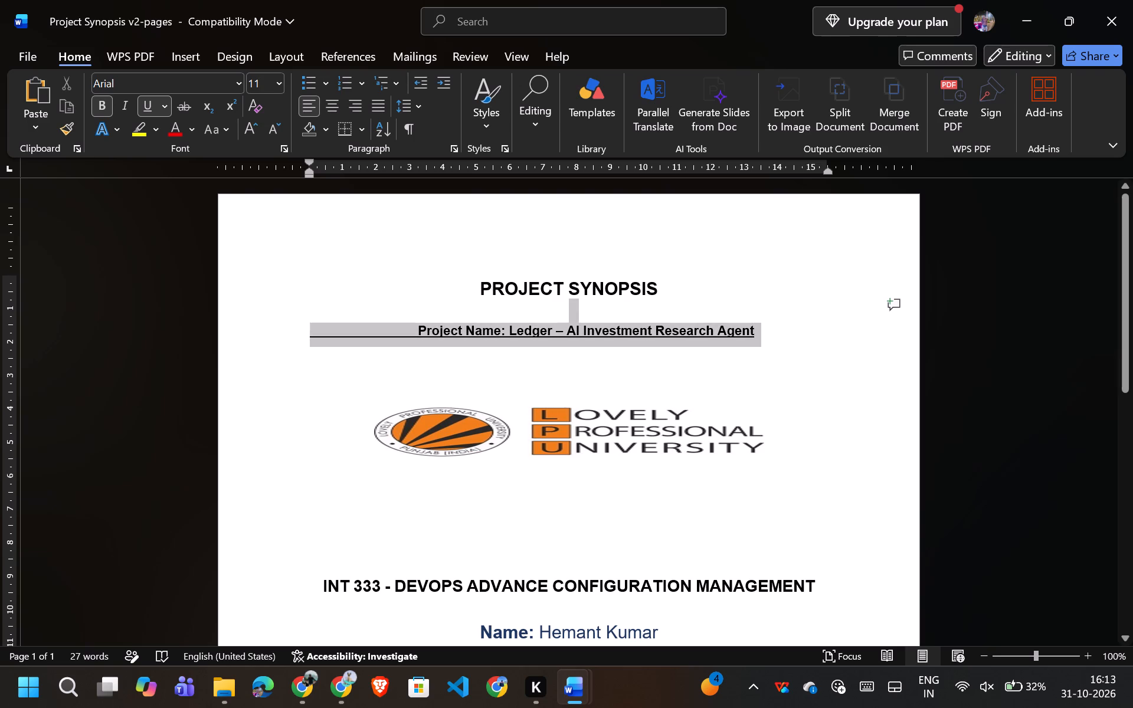
{"action": "left_click_drag", "start_coordinate": [361, 312], "coordinate": [339, 322]}
{"action": "left_click", "coordinate": [386, 289]}
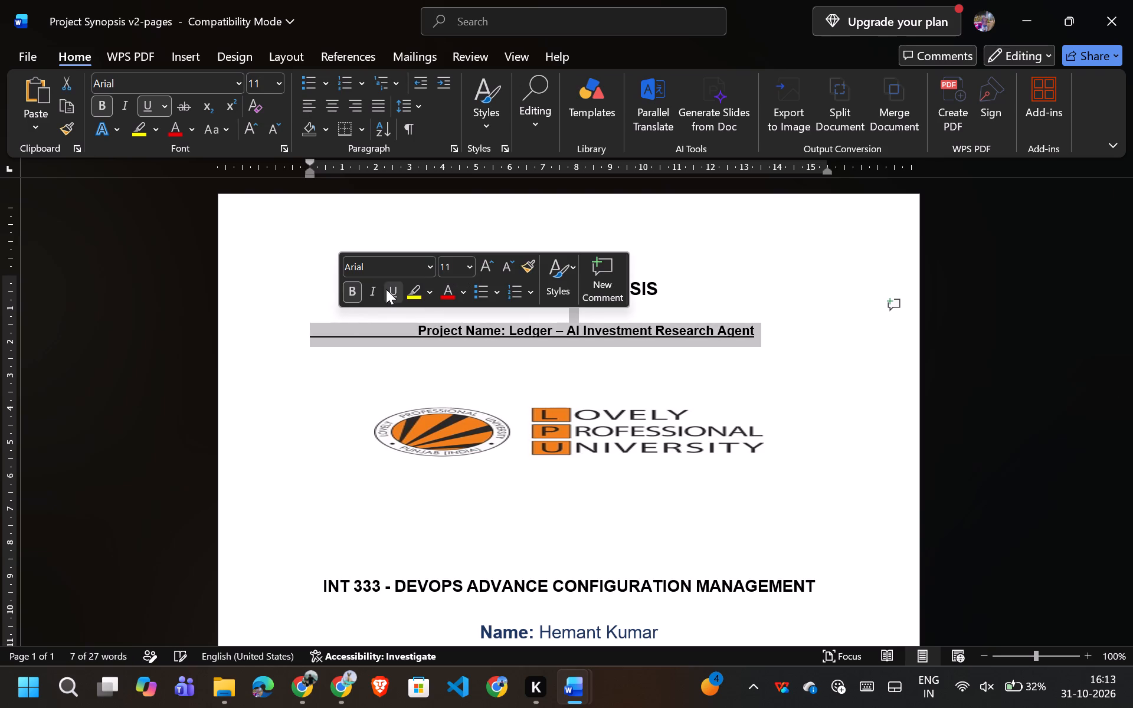
Set the project name line's font size to 14.
{"action": "left_click", "coordinate": [495, 265]}
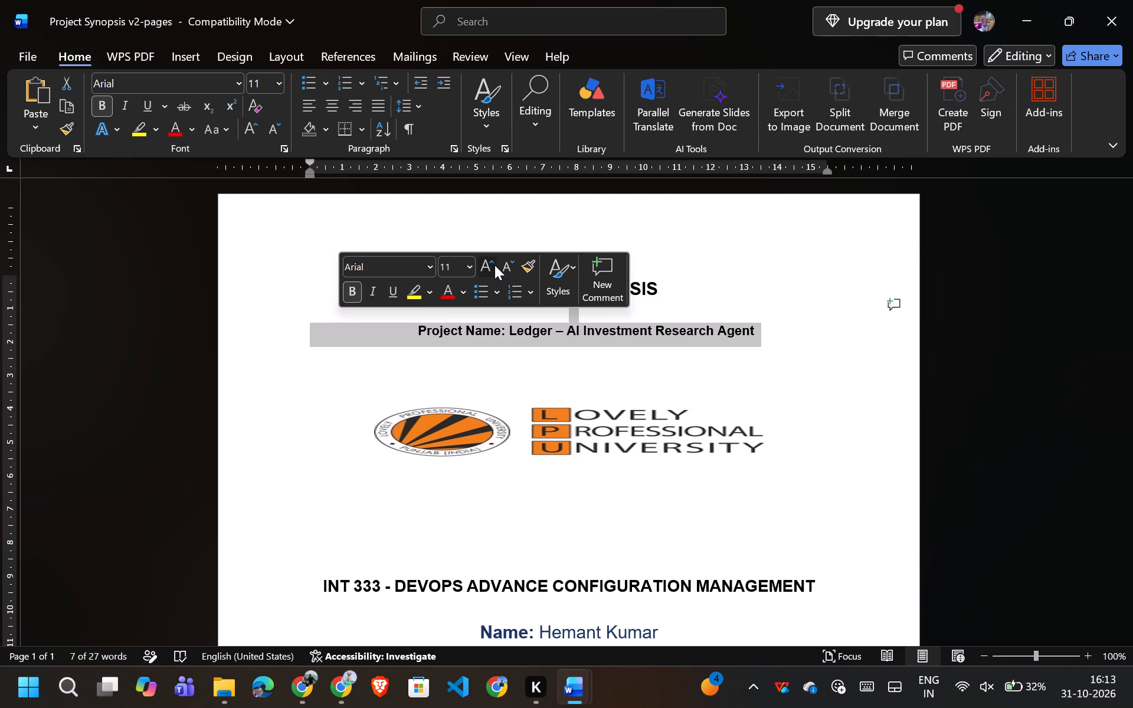
{"action": "triple_click", "coordinate": [495, 265]}
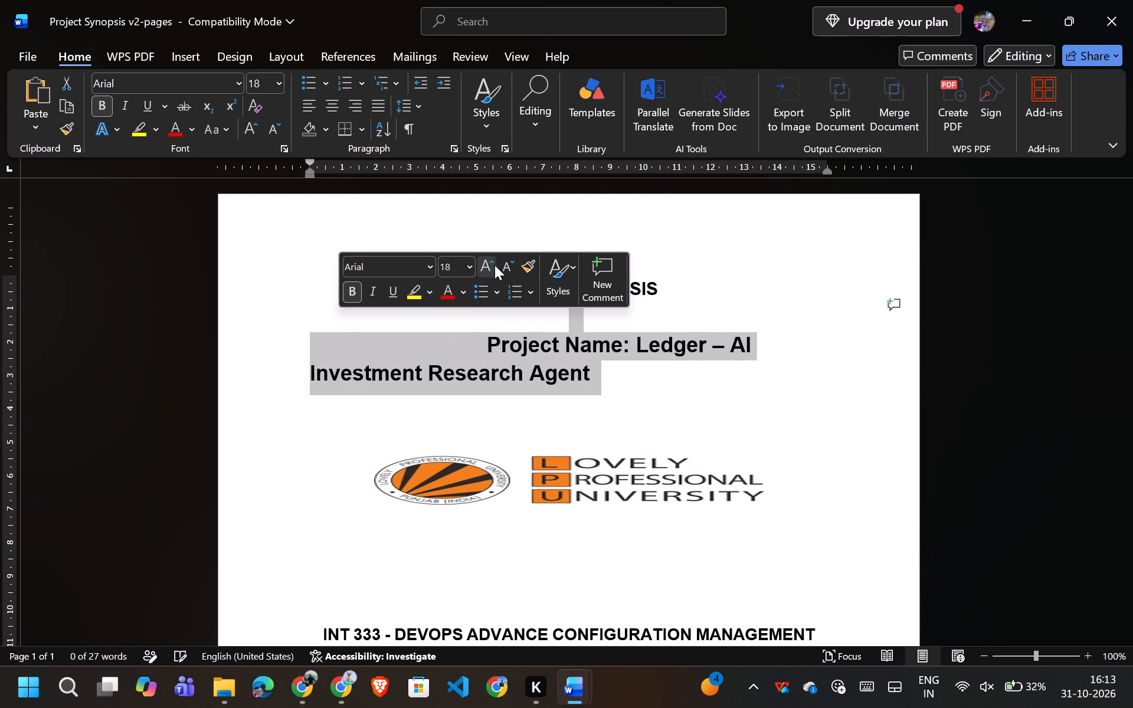
{"action": "left_click", "coordinate": [513, 265]}
{"action": "left_click", "coordinate": [513, 265]}
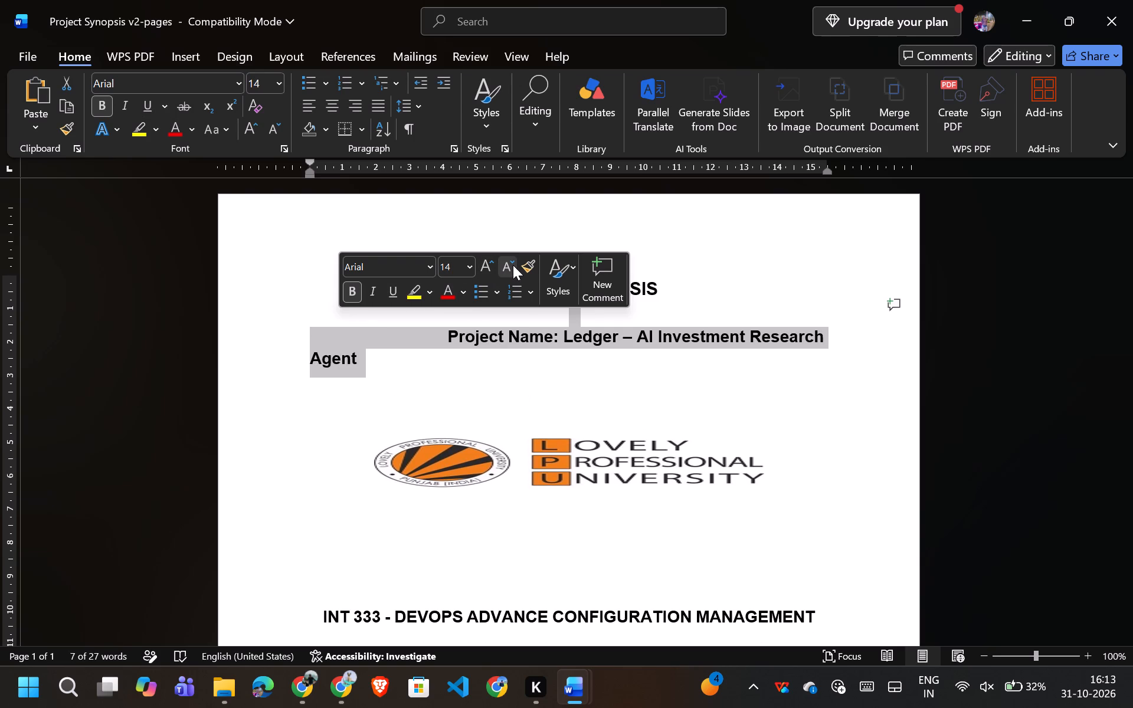
{"action": "left_click", "coordinate": [513, 265]}
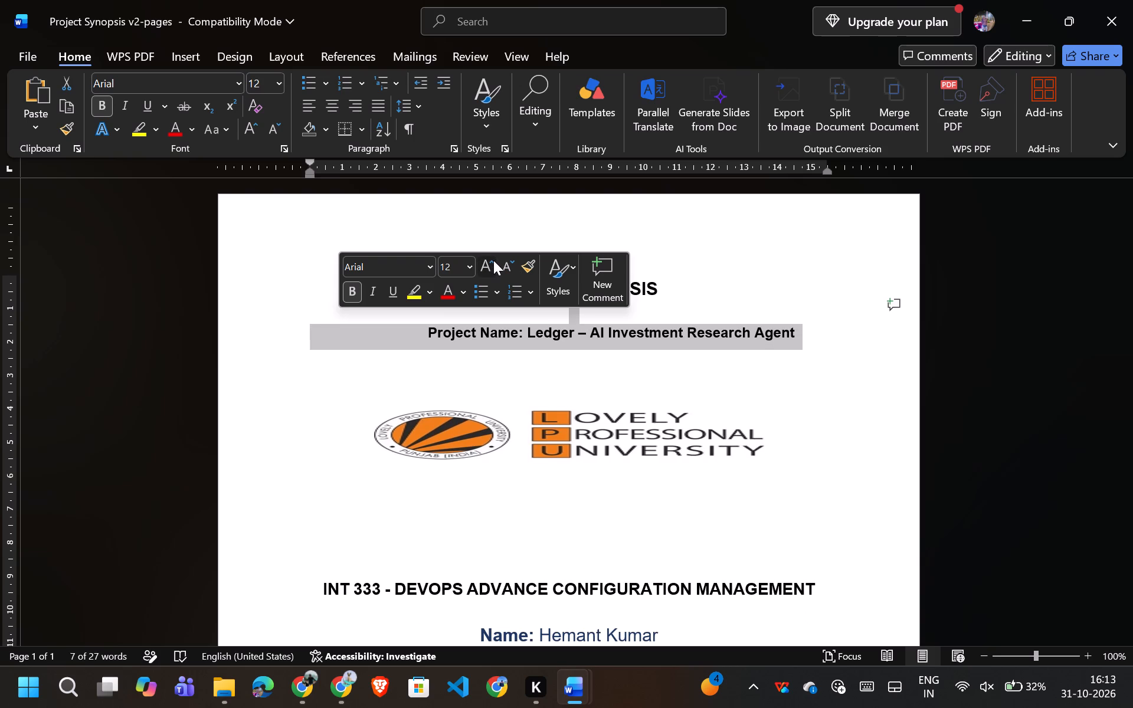
{"action": "left_click", "coordinate": [493, 260]}
{"action": "left_click", "coordinate": [503, 375]}
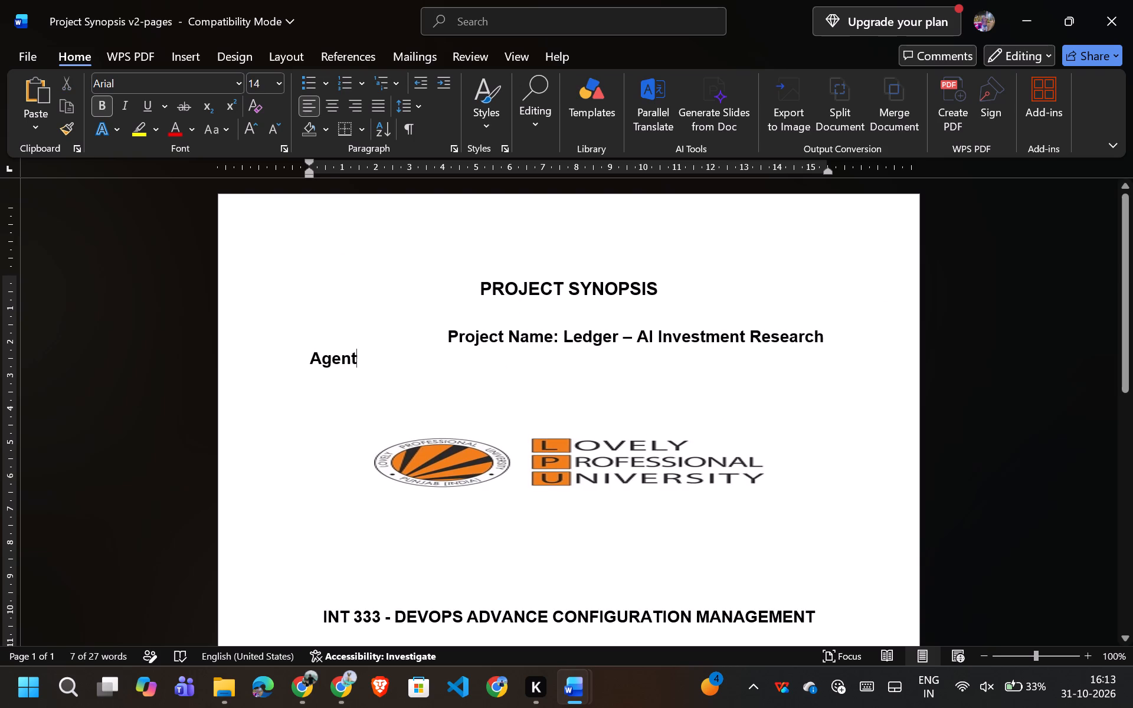
Delete eight of the spaces in front of Project Name.
{"action": "left_click", "coordinate": [445, 335]}
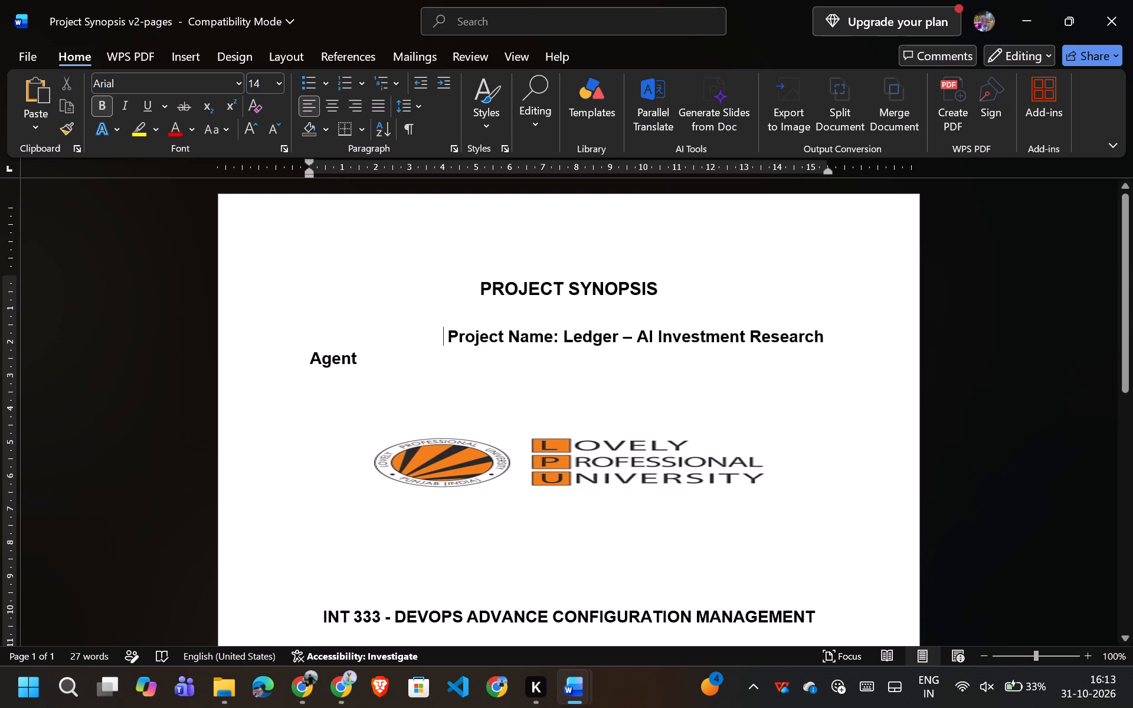
{"action": "key", "text": "BackSpace"}
{"action": "key", "text": "BackSpace"}
{"action": "key", "text": "BackSpace"}
{"action": "key", "text": "BackSpace"}
{"action": "key", "text": "BackSpace"}
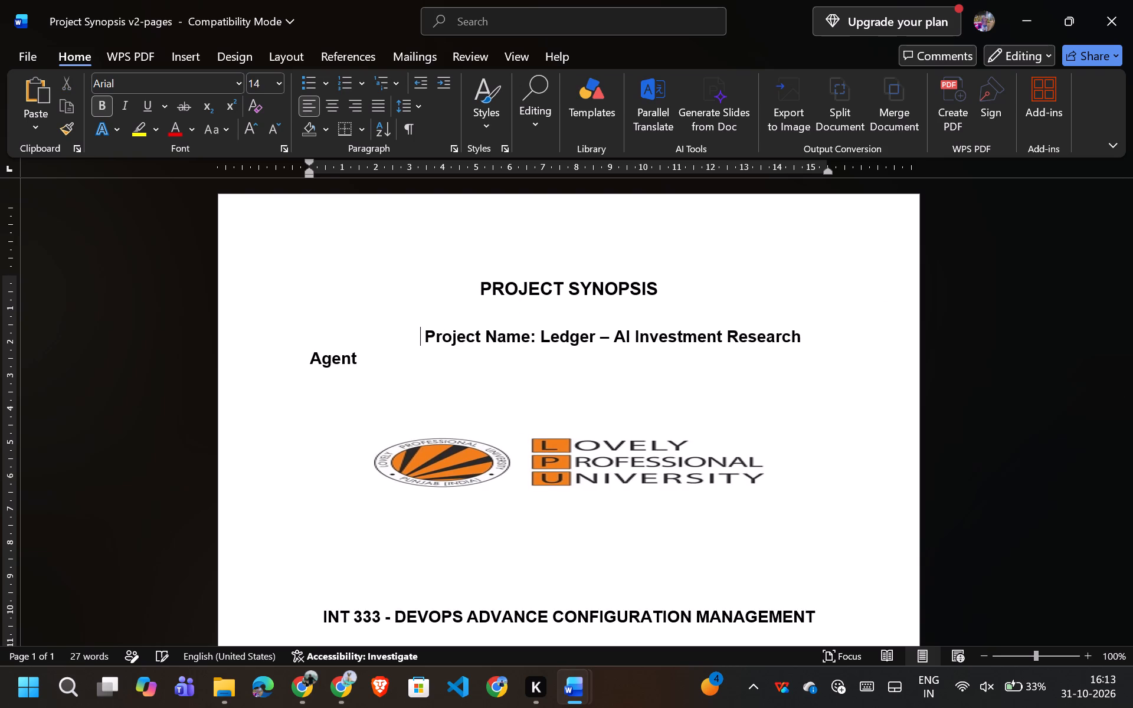
{"action": "key", "text": "BackSpace"}
{"action": "key", "text": "BackSpace"}
{"action": "key", "text": "BackSpace"}
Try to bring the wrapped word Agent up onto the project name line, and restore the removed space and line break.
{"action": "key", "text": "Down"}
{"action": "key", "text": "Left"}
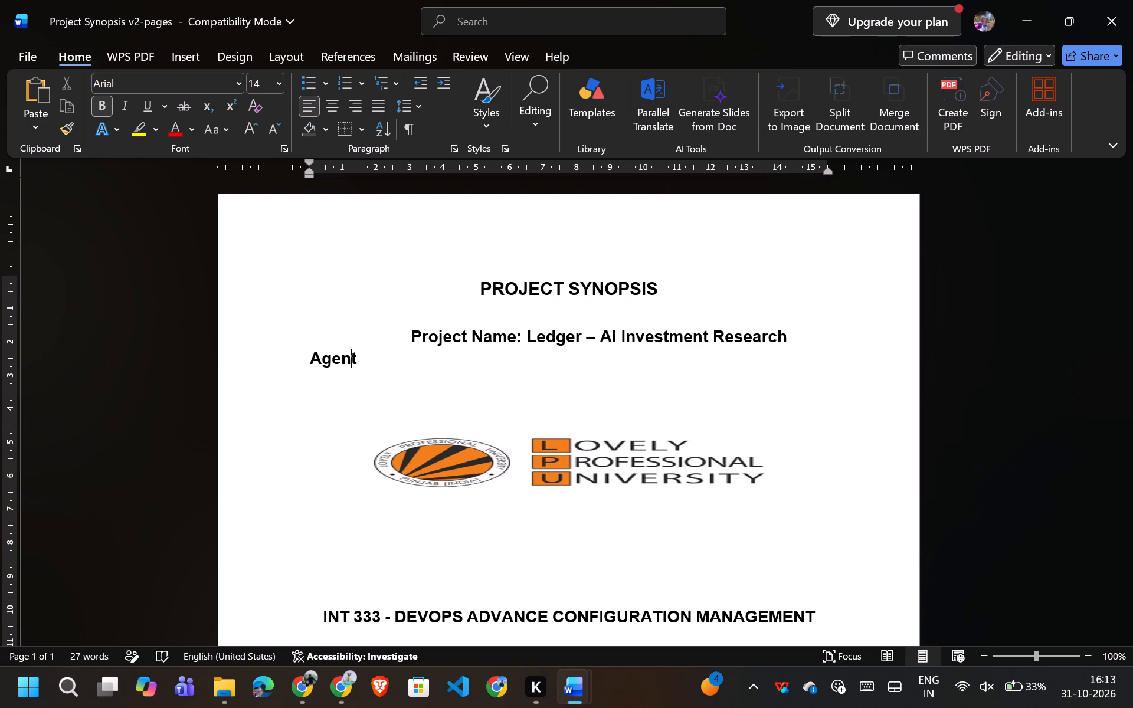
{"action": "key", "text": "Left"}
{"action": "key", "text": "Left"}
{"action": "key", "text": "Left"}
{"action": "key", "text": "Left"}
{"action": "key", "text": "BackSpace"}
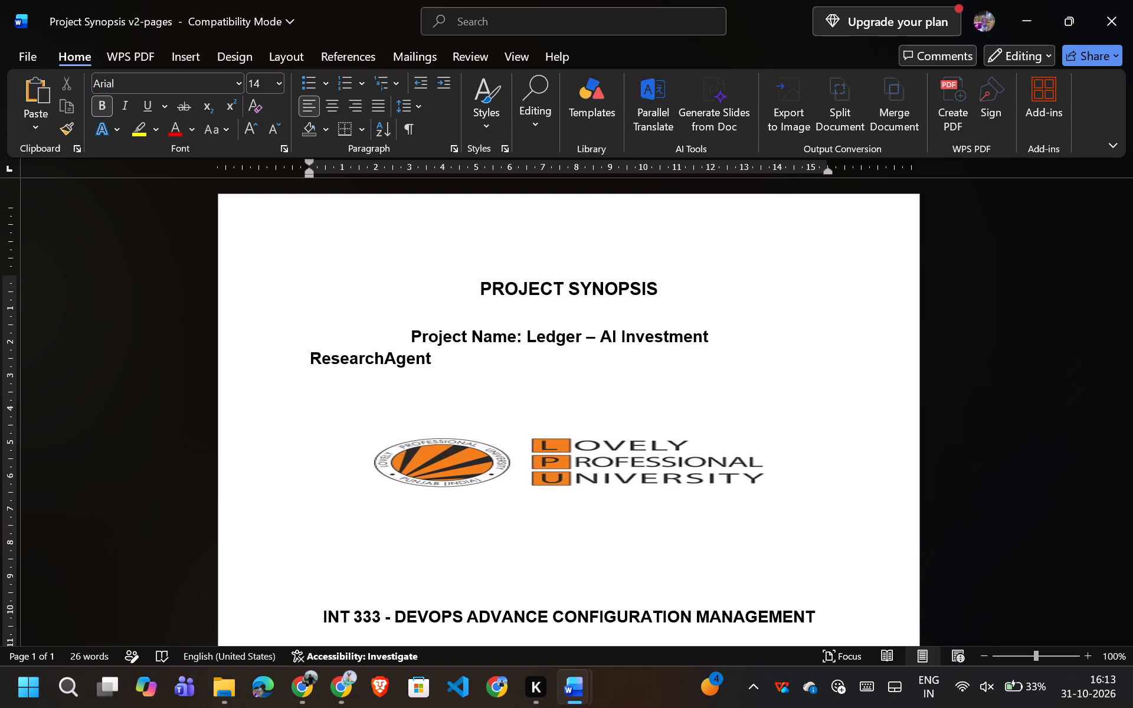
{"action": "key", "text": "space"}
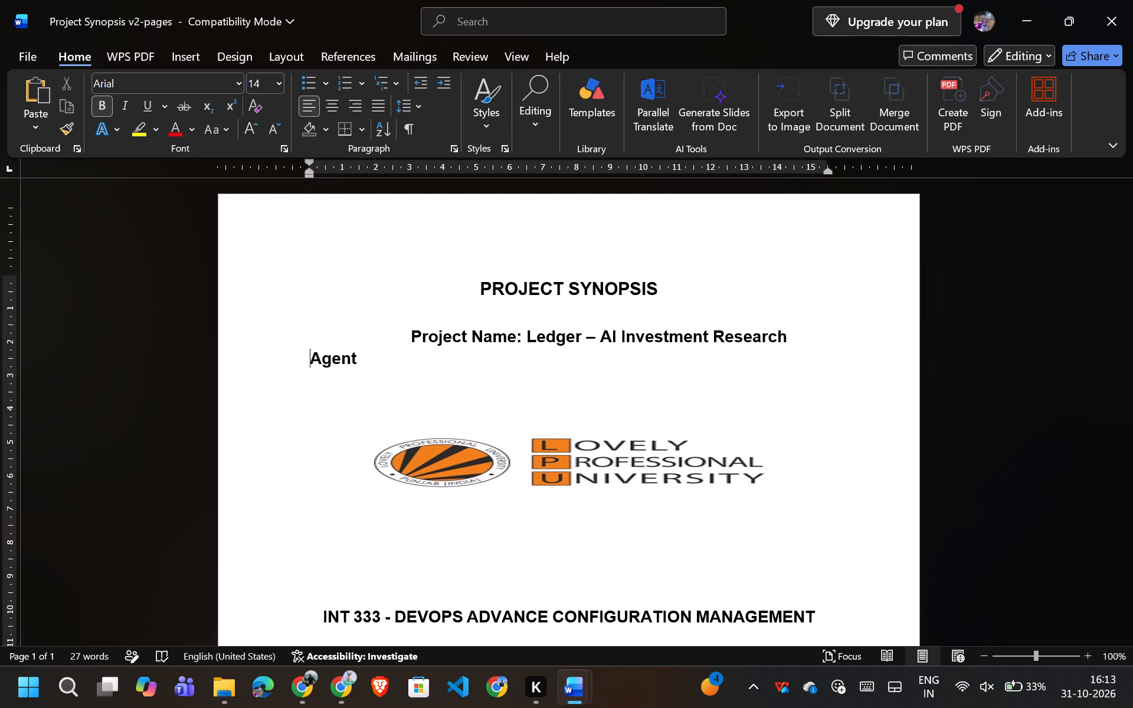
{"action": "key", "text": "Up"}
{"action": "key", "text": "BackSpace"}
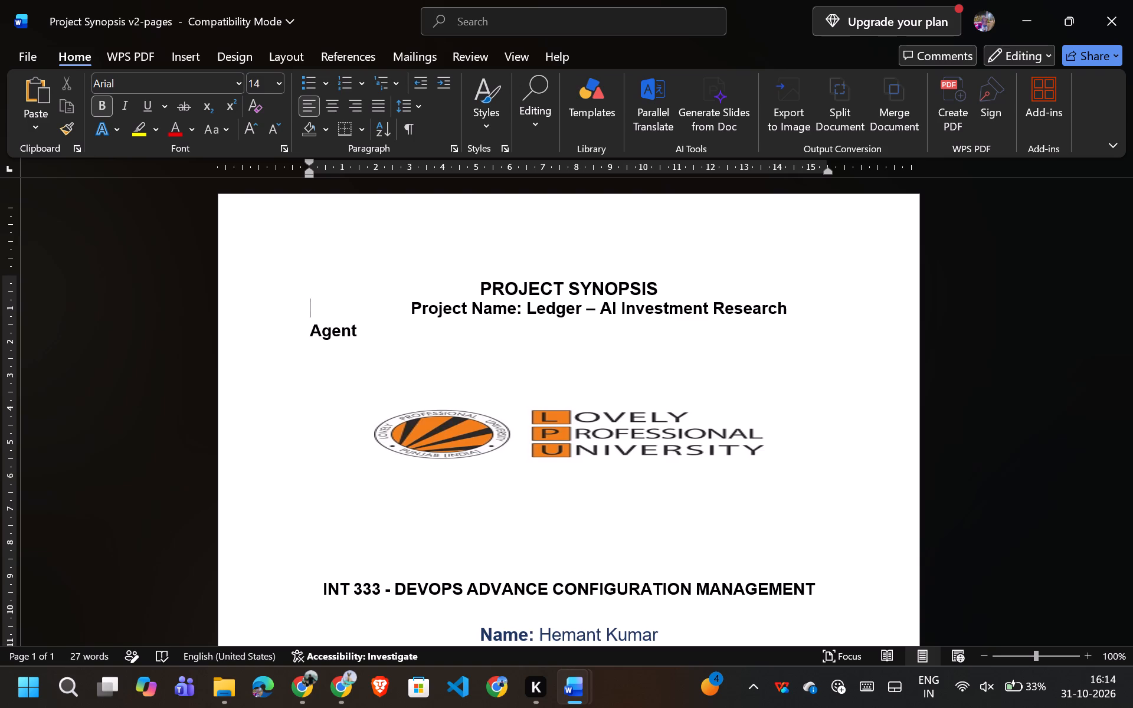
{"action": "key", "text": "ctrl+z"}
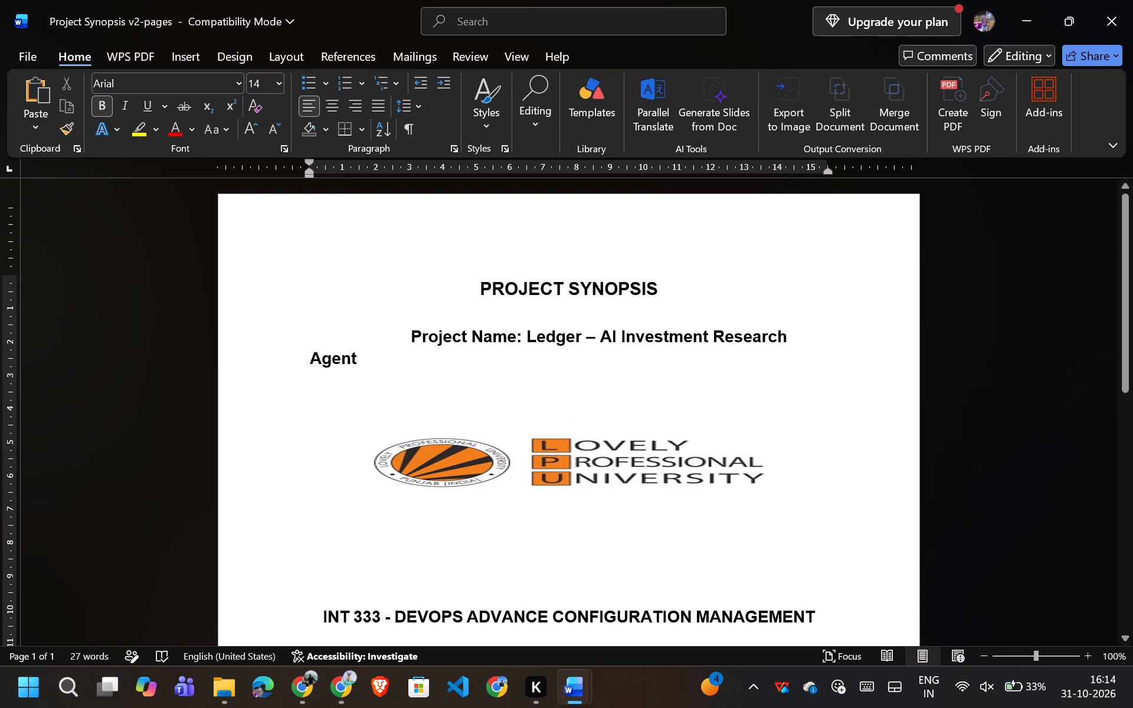
Delete the letters ent from the end of the word Agent in the project name.
{"action": "left_click", "coordinate": [372, 357]}
{"action": "key", "text": "BackSpace"}
{"action": "key", "text": "BackSpace"}
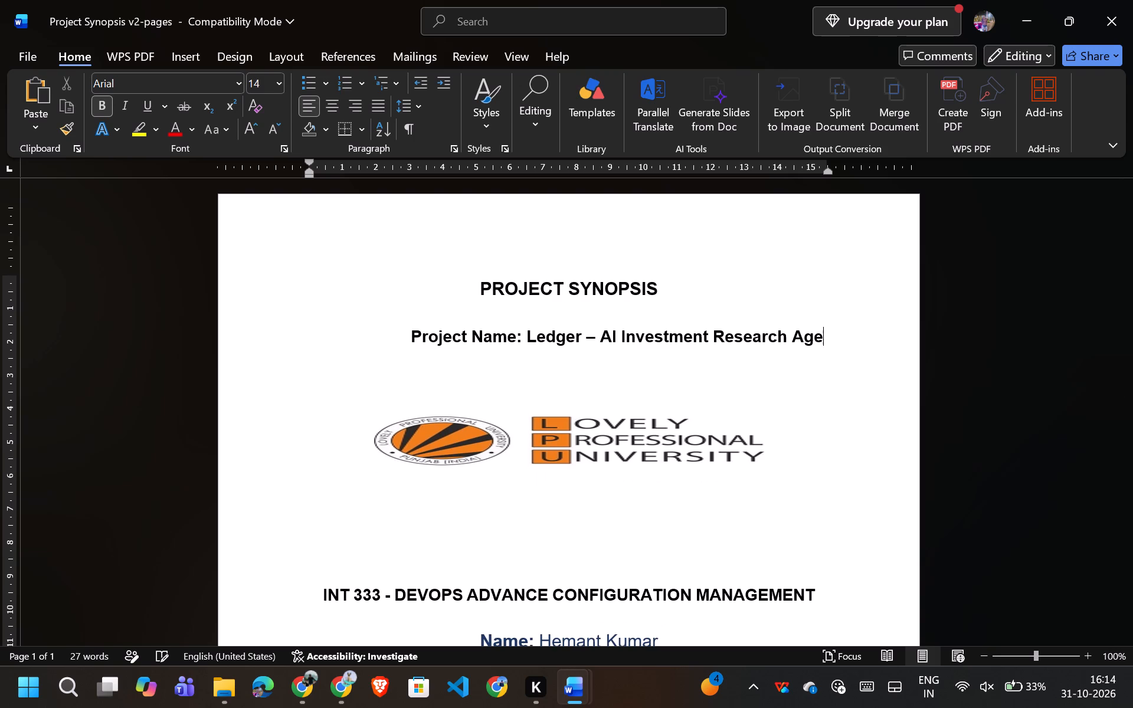
{"action": "key", "text": "BackSpace"}
Delete six more of the spaces in front of Project Name.
{"action": "key", "text": "Left"}
{"action": "key", "text": "Left"}
{"action": "key", "text": "Left"}
{"action": "key", "text": "Left"}
{"action": "key", "text": "Left"}
{"action": "key", "text": "Left"}
{"action": "key", "text": "Left"}
{"action": "key", "text": "Left"}
{"action": "key", "text": "Left"}
{"action": "key", "text": "Left"}
{"action": "key", "text": "Left"}
{"action": "key", "text": "Left"}
{"action": "key", "text": "Left"}
{"action": "key", "text": "Left"}
{"action": "key", "text": "Left"}
{"action": "key", "text": "Left"}
{"action": "key", "text": "Left"}
{"action": "key", "text": "Left"}
{"action": "key", "text": "Left"}
{"action": "key", "text": "Left"}
{"action": "key", "text": "Left"}
{"action": "key", "text": "BackSpace"}
{"action": "key", "text": "BackSpace"}
{"action": "key", "text": "BackSpace"}
{"action": "key", "text": "BackSpace"}
{"action": "key", "text": "BackSpace"}
{"action": "key", "text": "BackSpace"}
Complete the last word of the project name again as Agent.
{"action": "key", "text": "Right"}
{"action": "key", "text": "Right"}
{"action": "key", "text": "Right"}
{"action": "key", "text": "Right"}
{"action": "key", "text": "Right"}
{"action": "key", "text": "Right"}
{"action": "key", "text": "Right"}
{"action": "key", "text": "Right"}
{"action": "key", "text": "Right"}
{"action": "key", "text": "Right"}
{"action": "key", "text": "Right"}
{"action": "key", "text": "Right"}
{"action": "key", "text": "Right"}
{"action": "key", "text": "Right"}
{"action": "key", "text": "Right"}
{"action": "key", "text": "Right"}
{"action": "key", "text": "Right"}
{"action": "key", "text": "Right"}
{"action": "key", "text": "Right"}
{"action": "key", "text": "Right"}
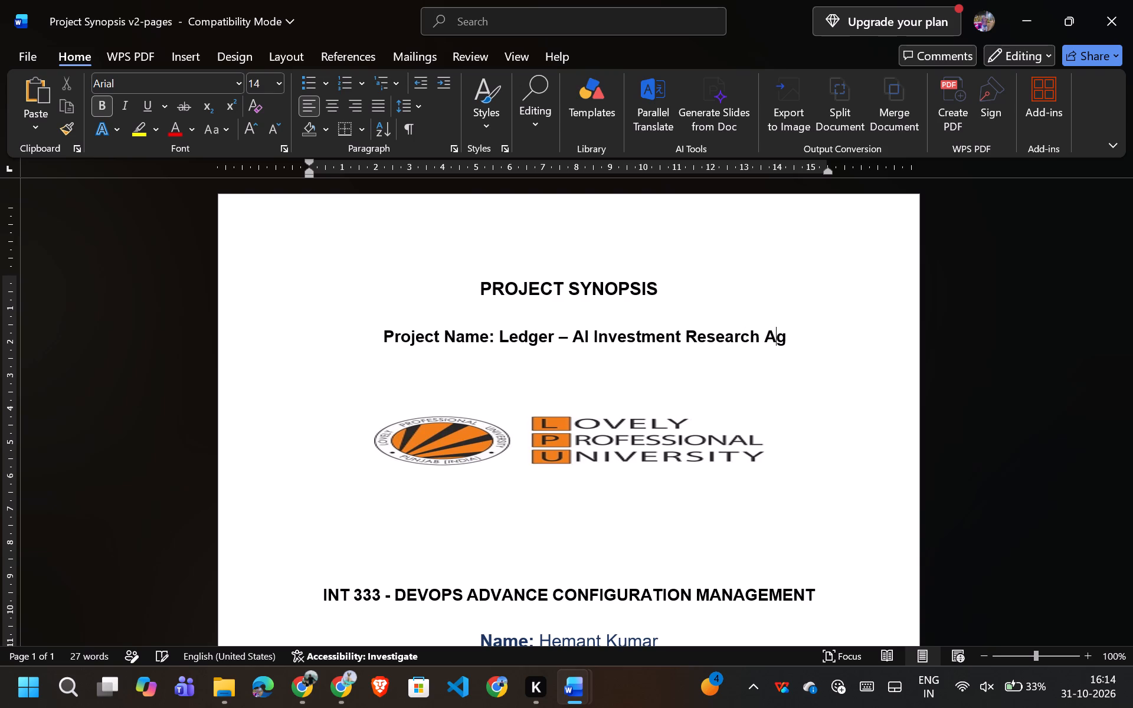
{"action": "key", "text": "Left"}
{"action": "type", "text": "ent"}
Delete six more of the spaces in front of Project Name on the cover page.
{"action": "key", "text": "Left"}
{"action": "key", "text": "Left"}
{"action": "key", "text": "Left"}
{"action": "key", "text": "Left"}
{"action": "key", "text": "Left"}
{"action": "key", "text": "Left"}
{"action": "key", "text": "Left"}
{"action": "key", "text": "Left"}
{"action": "key", "text": "Left"}
{"action": "key", "text": "Left"}
{"action": "key", "text": "Left"}
{"action": "key", "text": "Left"}
{"action": "key", "text": "Left"}
{"action": "key", "text": "Left"}
{"action": "key", "text": "Left"}
{"action": "key", "text": "Left"}
{"action": "key", "text": "Left"}
{"action": "key", "text": "Left"}
{"action": "key", "text": "Left"}
{"action": "key", "text": "Left"}
{"action": "key", "text": "Left"}
{"action": "key", "text": "Left"}
{"action": "key", "text": "Left"}
{"action": "key", "text": "Left"}
{"action": "key", "text": "Left"}
{"action": "key", "text": "Left"}
{"action": "key", "text": "Left"}
{"action": "key", "text": "BackSpace"}
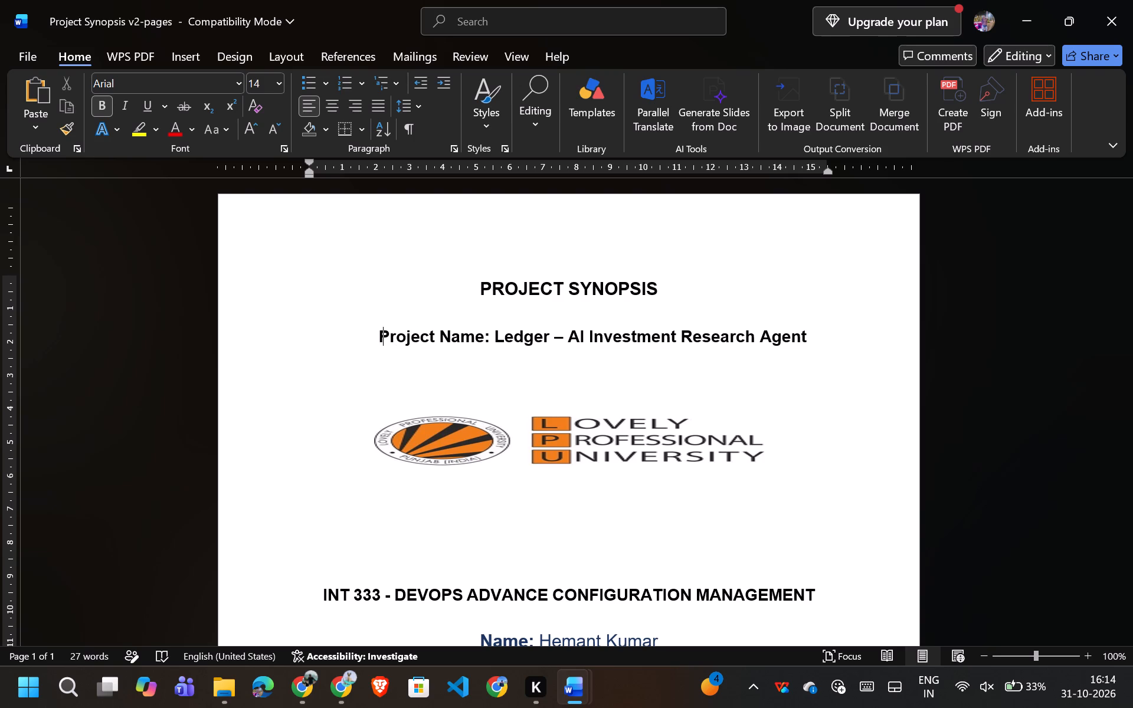
{"action": "key", "text": "BackSpace"}
{"action": "key", "text": "BackSpace"}
{"action": "key", "text": "BackSpace"}
{"action": "key", "text": "BackSpace"}
{"action": "key", "text": "BackSpace"}
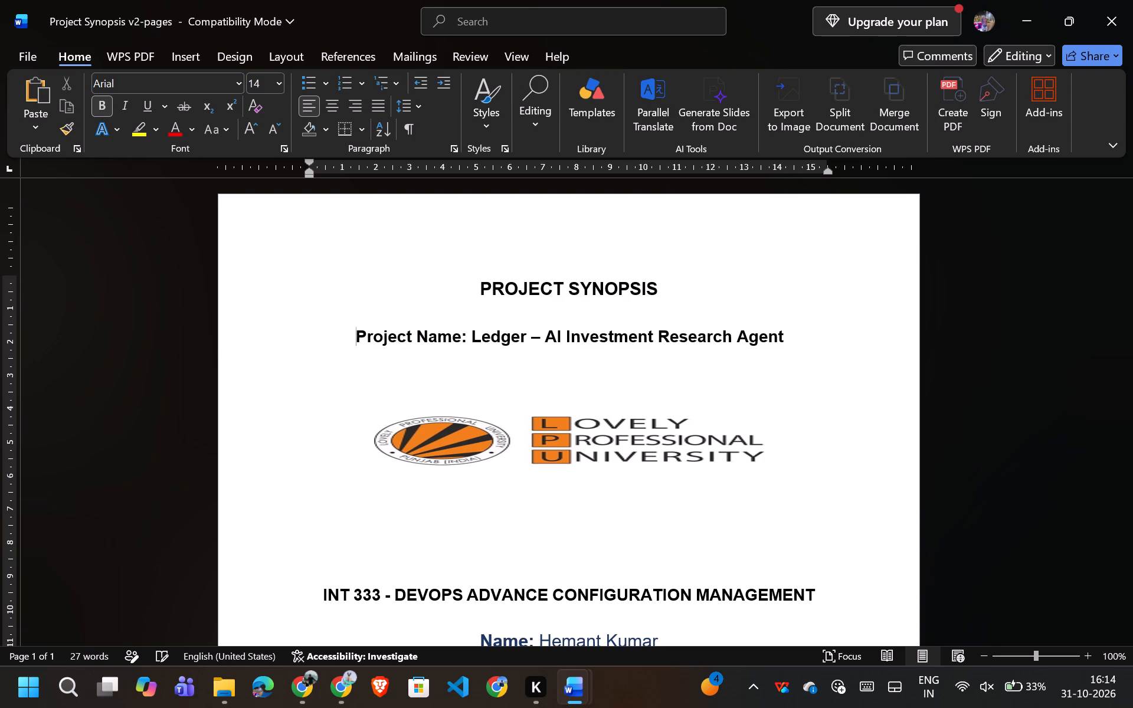
Check the layout of the whole cover page, from the heading down to the section line.
{"action": "scroll", "coordinate": [338, 404], "scroll_direction": "down", "scroll_amount": 1}
{"action": "scroll", "coordinate": [338, 404], "scroll_direction": "up", "scroll_amount": 1}
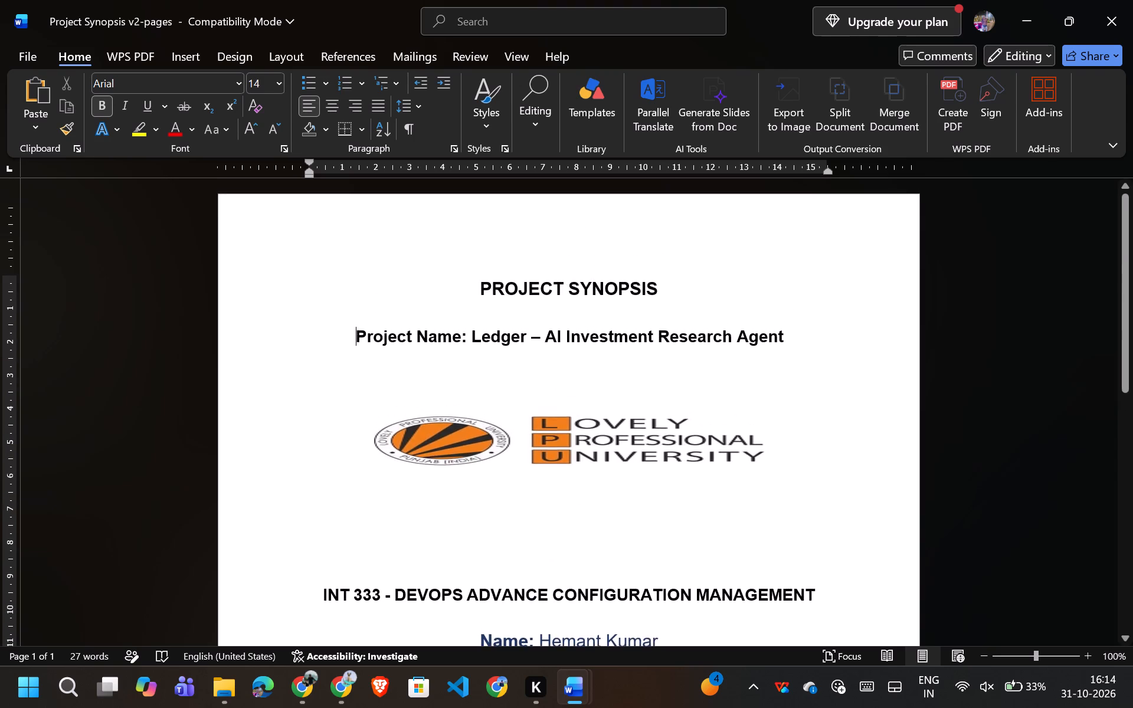
{"action": "scroll", "coordinate": [338, 404], "scroll_direction": "down", "scroll_amount": 2}
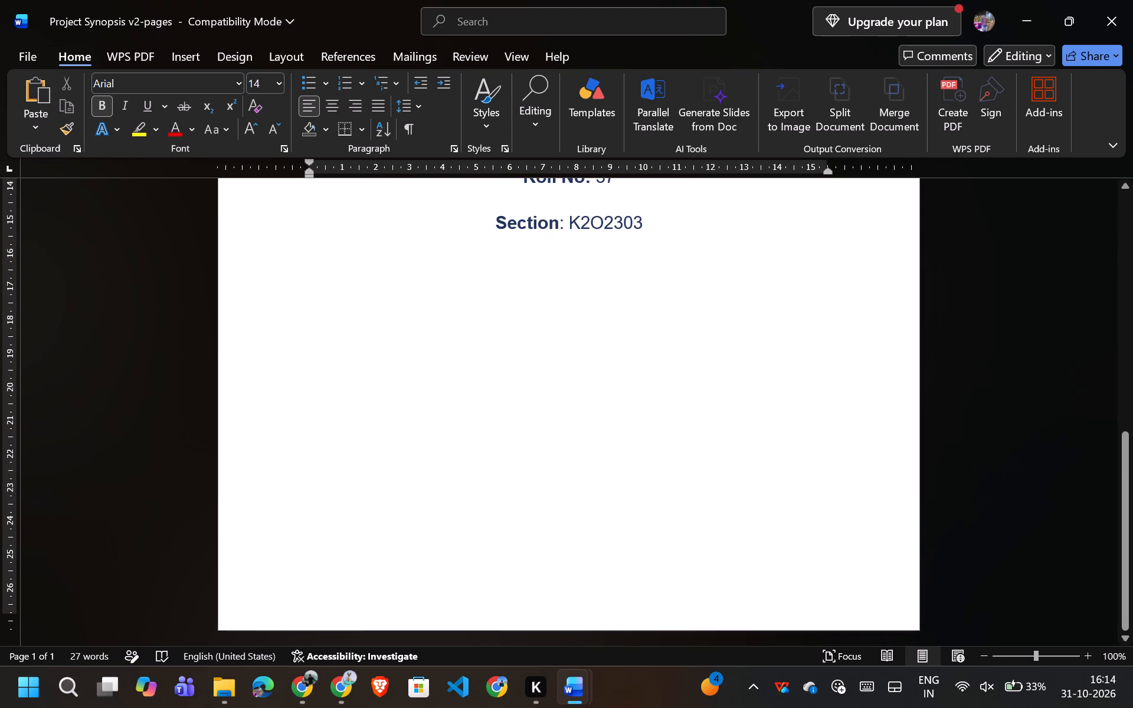
{"action": "scroll", "coordinate": [338, 404], "scroll_direction": "down", "scroll_amount": 2, "text": "ctrl"}
{"action": "scroll", "coordinate": [338, 404], "scroll_direction": "down", "scroll_amount": 5}
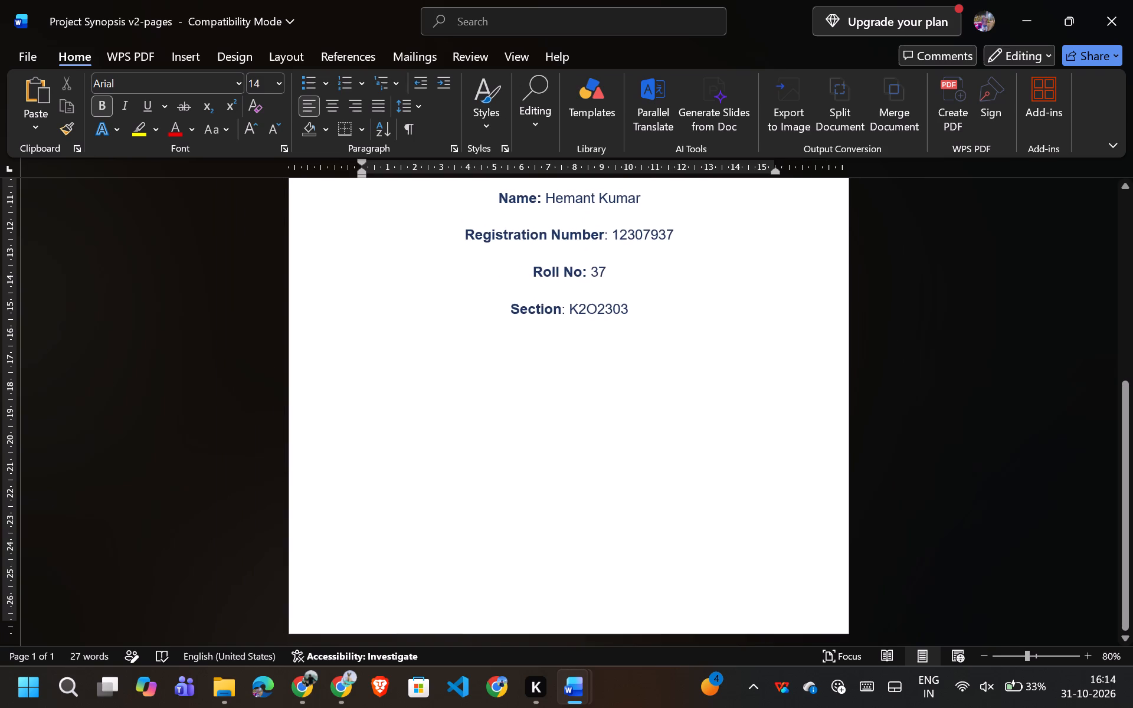
{"action": "scroll", "coordinate": [362, 507], "scroll_direction": "down", "scroll_amount": 5}
{"action": "scroll", "coordinate": [362, 507], "scroll_direction": "up", "scroll_amount": 4}
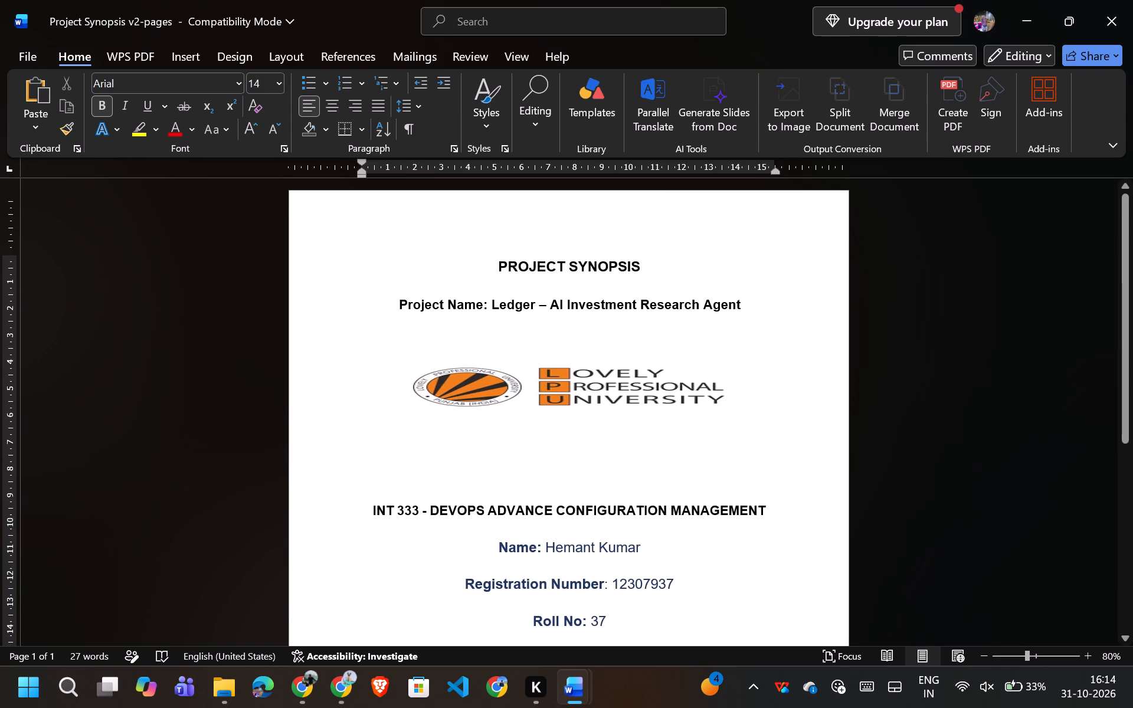
Close the cover page document Project Synopsis v2-pages, saving its changes in the Downloads folder.
{"action": "left_click", "coordinate": [1132, 5]}
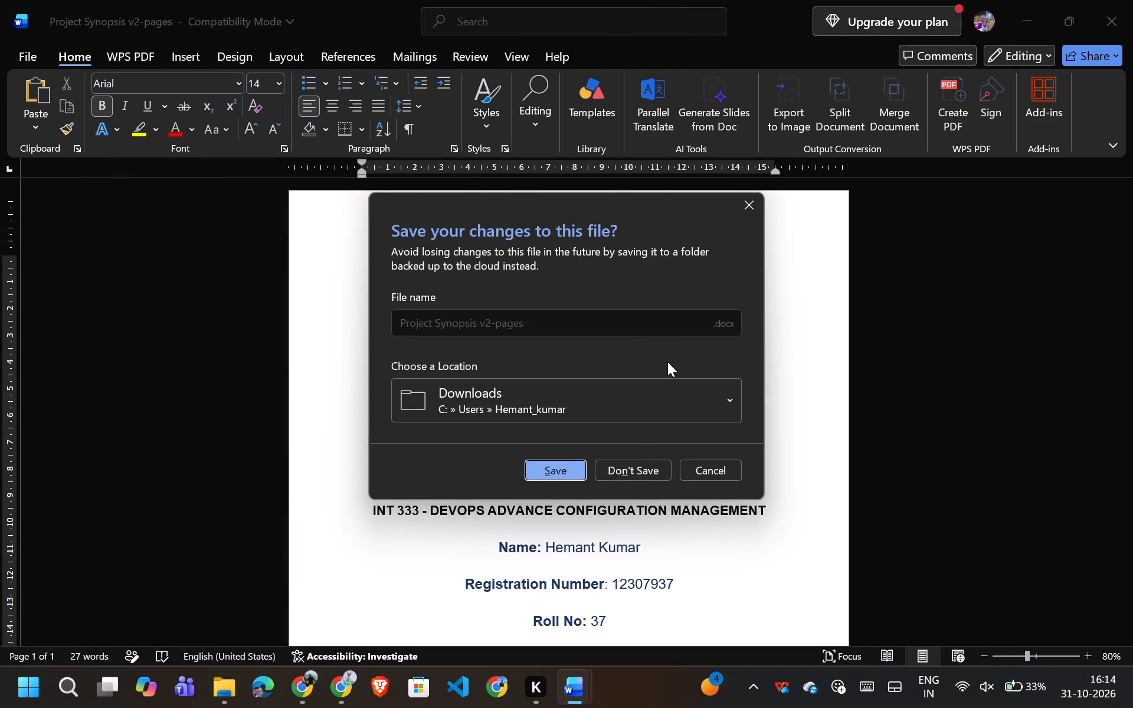
{"action": "left_click", "coordinate": [557, 477]}
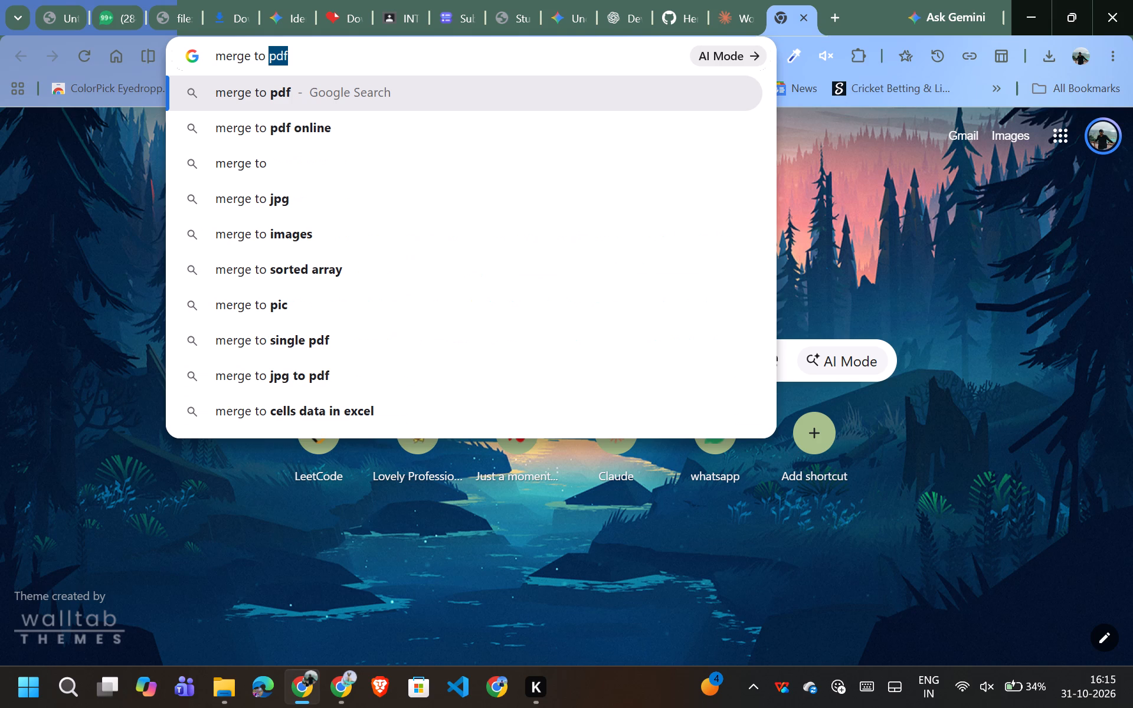
{"action": "key", "text": "o"}
{"action": "type", "text": "rd"}
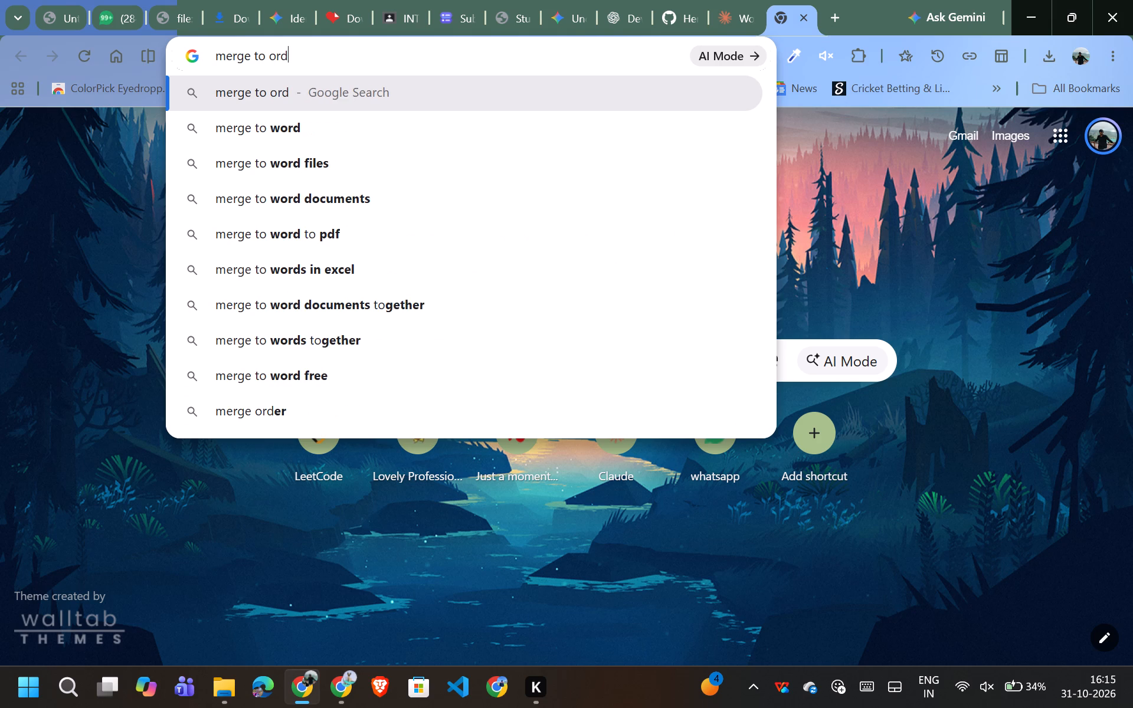
{"action": "key", "text": "Down"}
{"action": "key", "text": "Return"}
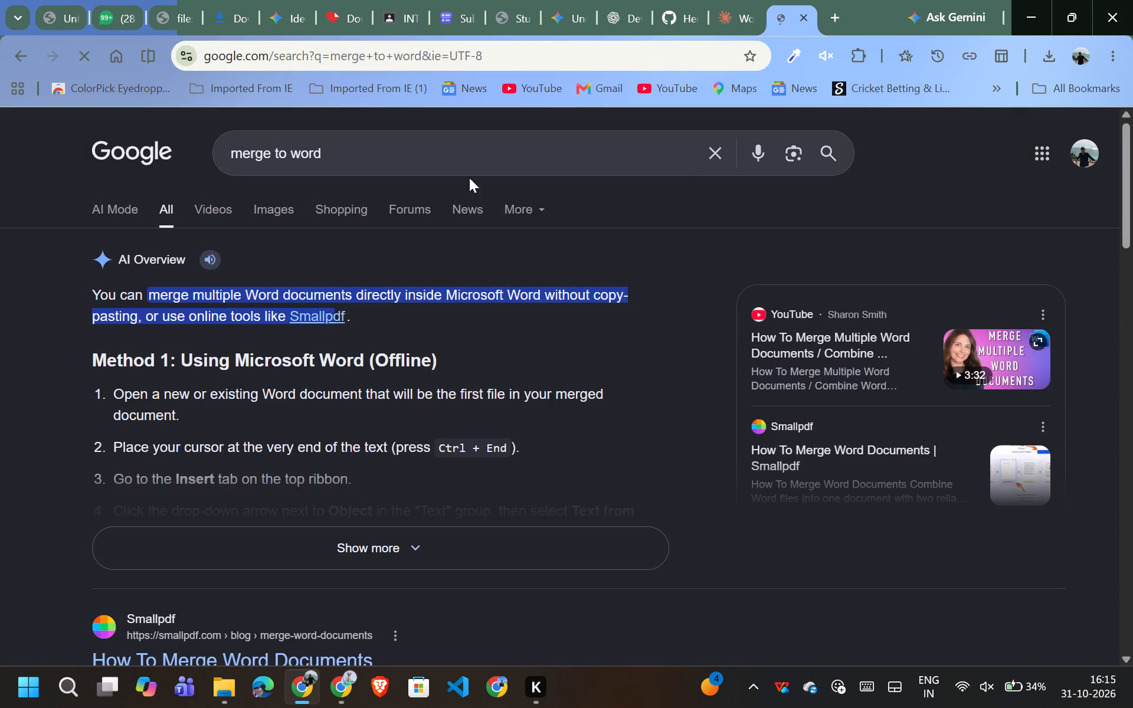
Change the Google search to merge word ilovepdf.
{"action": "left_click", "coordinate": [391, 148]}
{"action": "key", "text": "Left"}
{"action": "key", "text": "Left"}
{"action": "key", "text": "Left"}
{"action": "key", "text": "Left"}
{"action": "key", "text": "Left"}
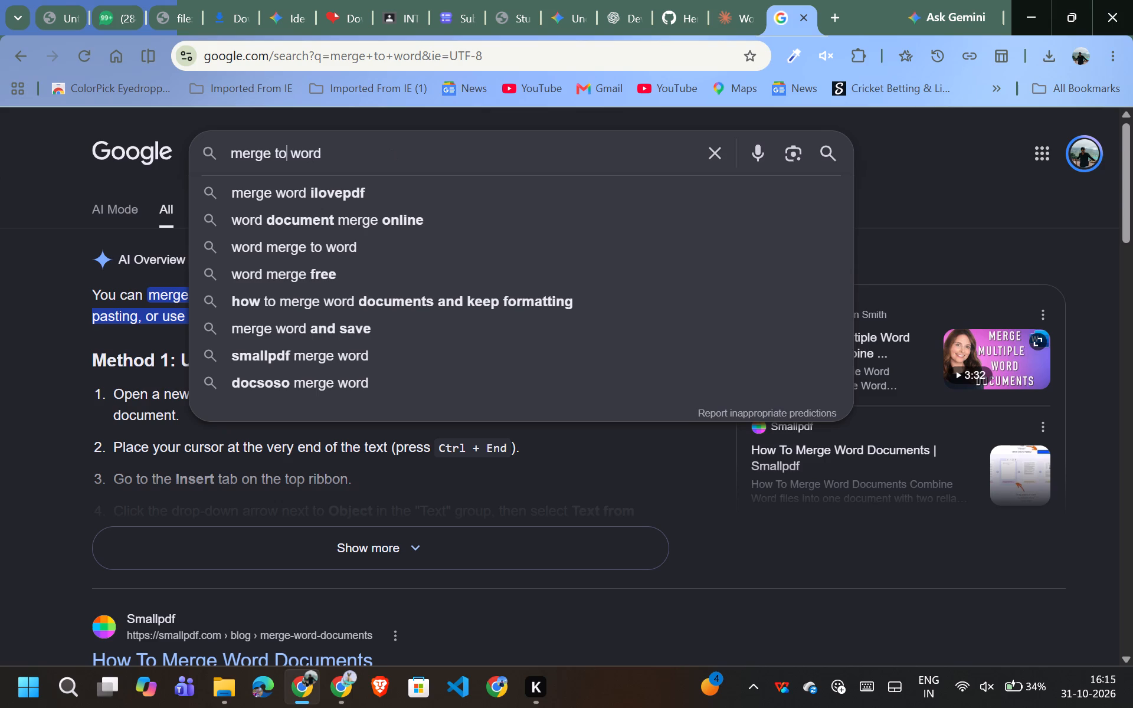
{"action": "key", "text": "Down"}
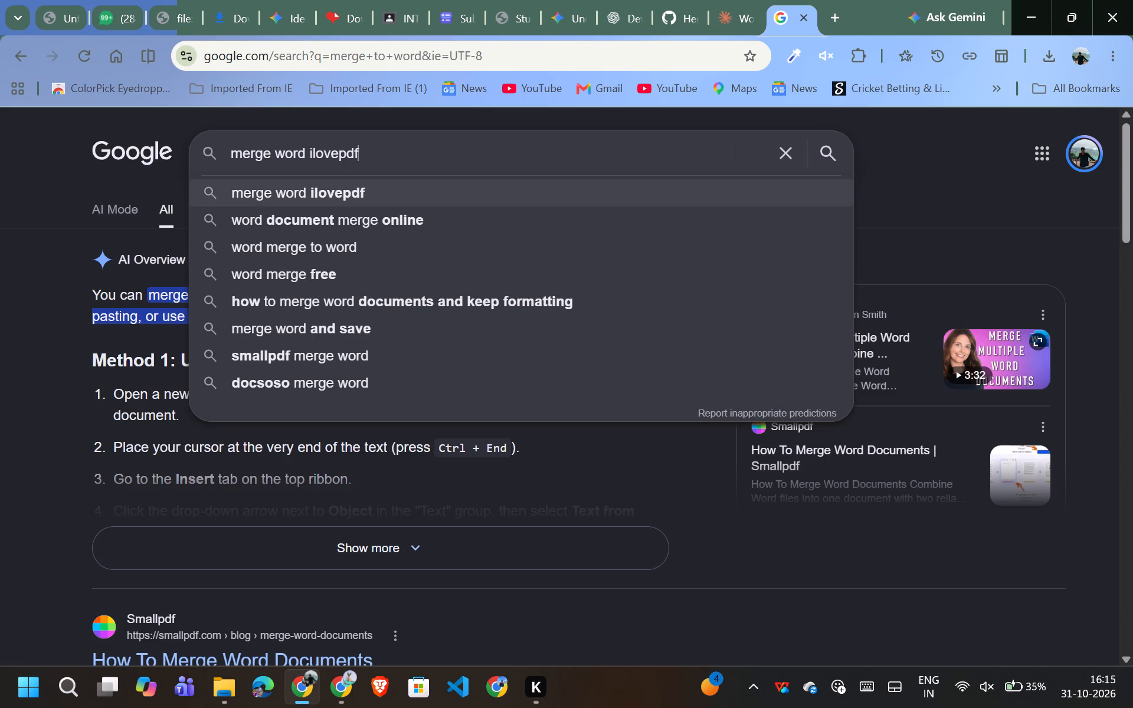
{"action": "key", "text": "Return"}
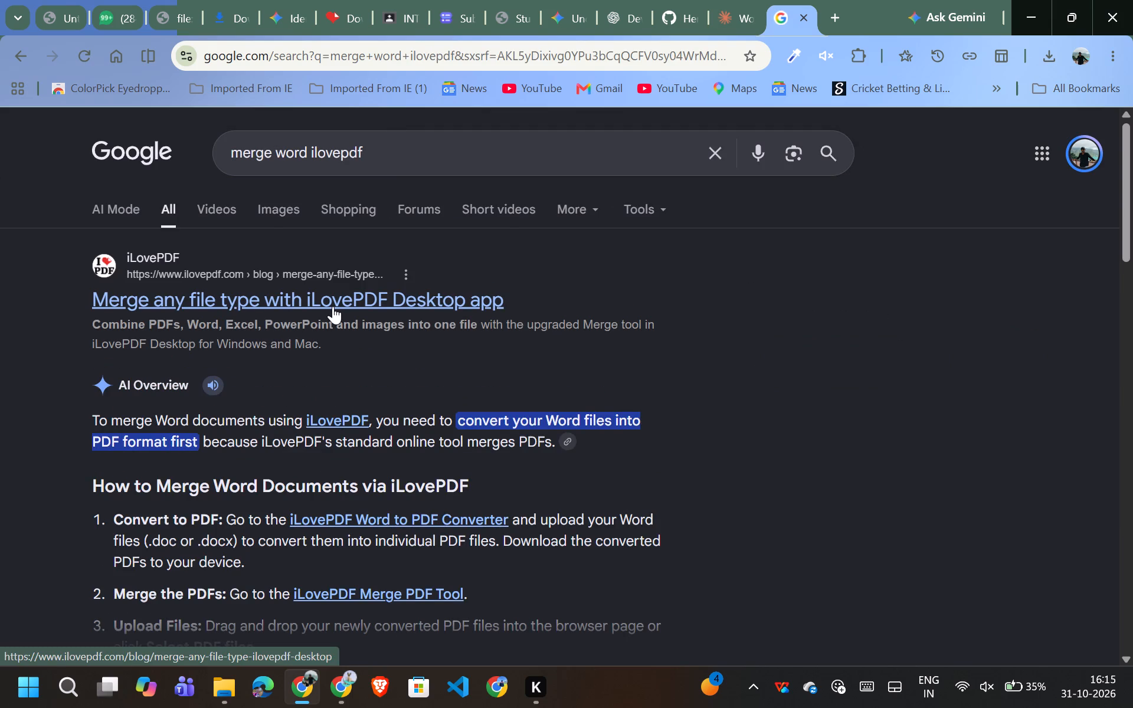
Look over the iLovePDF blog article on merging any file type and the ilovepdf.com.cn Word merge page, returning to the results after each.
{"action": "left_click", "coordinate": [333, 306]}
{"action": "scroll", "coordinate": [464, 351], "scroll_direction": "down", "scroll_amount": 1}
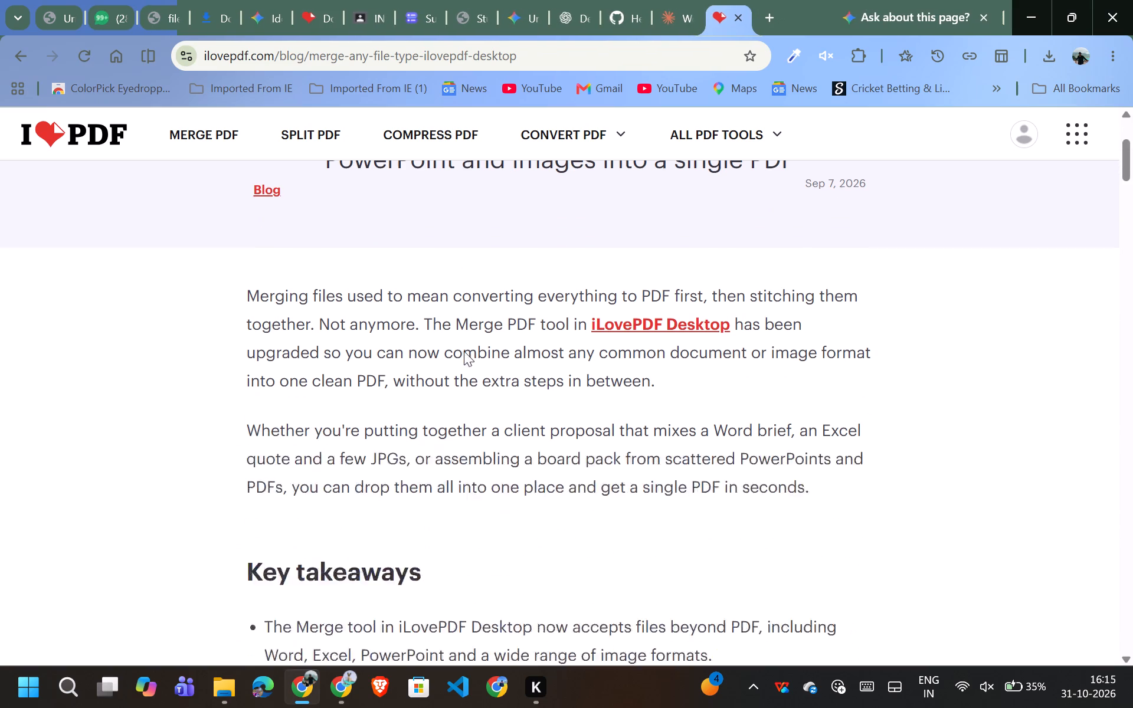
{"action": "scroll", "coordinate": [464, 351], "scroll_direction": "down", "scroll_amount": 6}
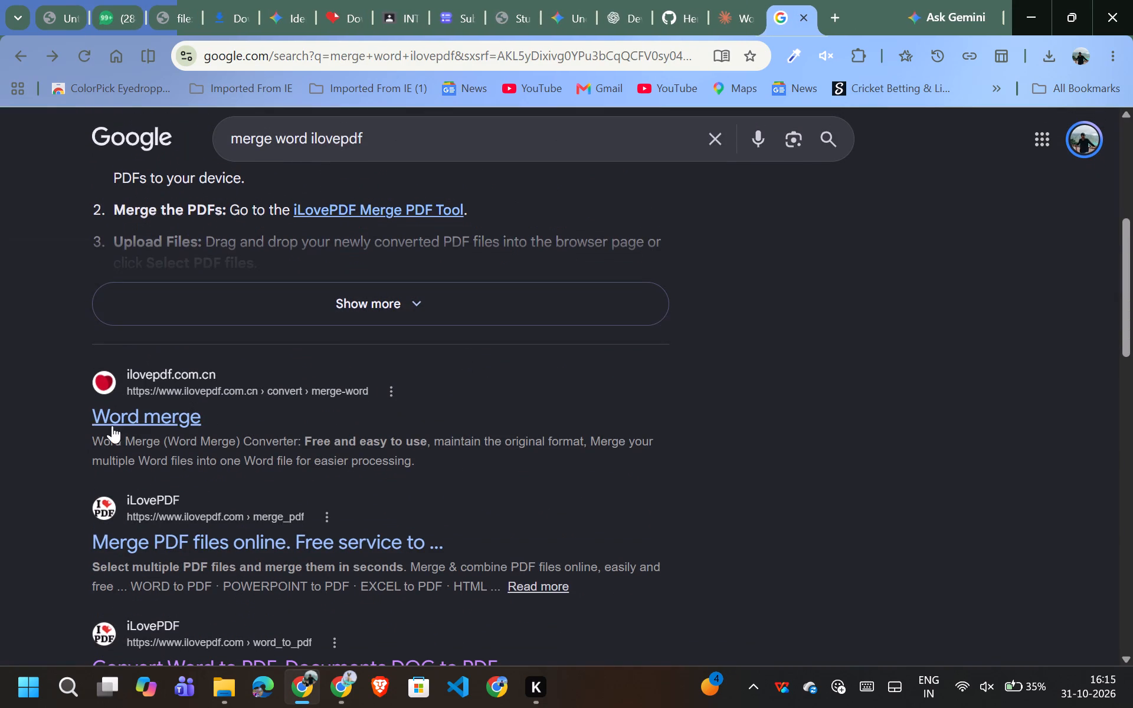
{"action": "left_click", "coordinate": [141, 422]}
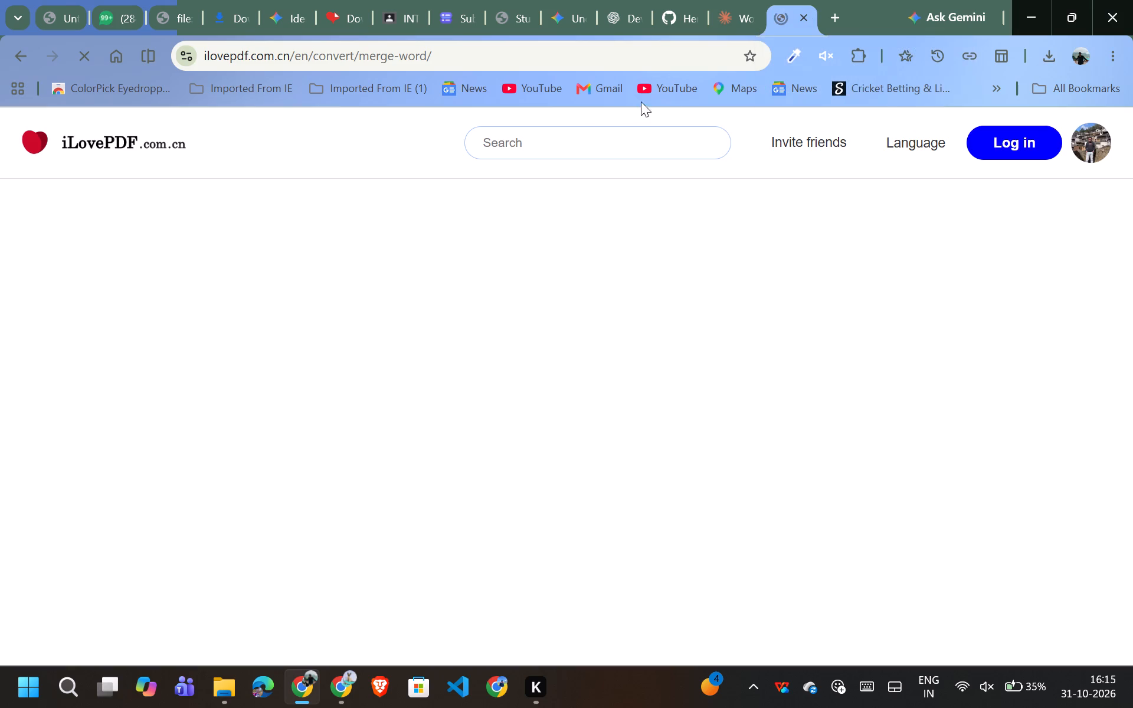
{"action": "scroll", "coordinate": [338, 332], "scroll_direction": "right", "scroll_amount": 8}
{"action": "scroll", "coordinate": [371, 272], "scroll_direction": "up", "scroll_amount": 5}
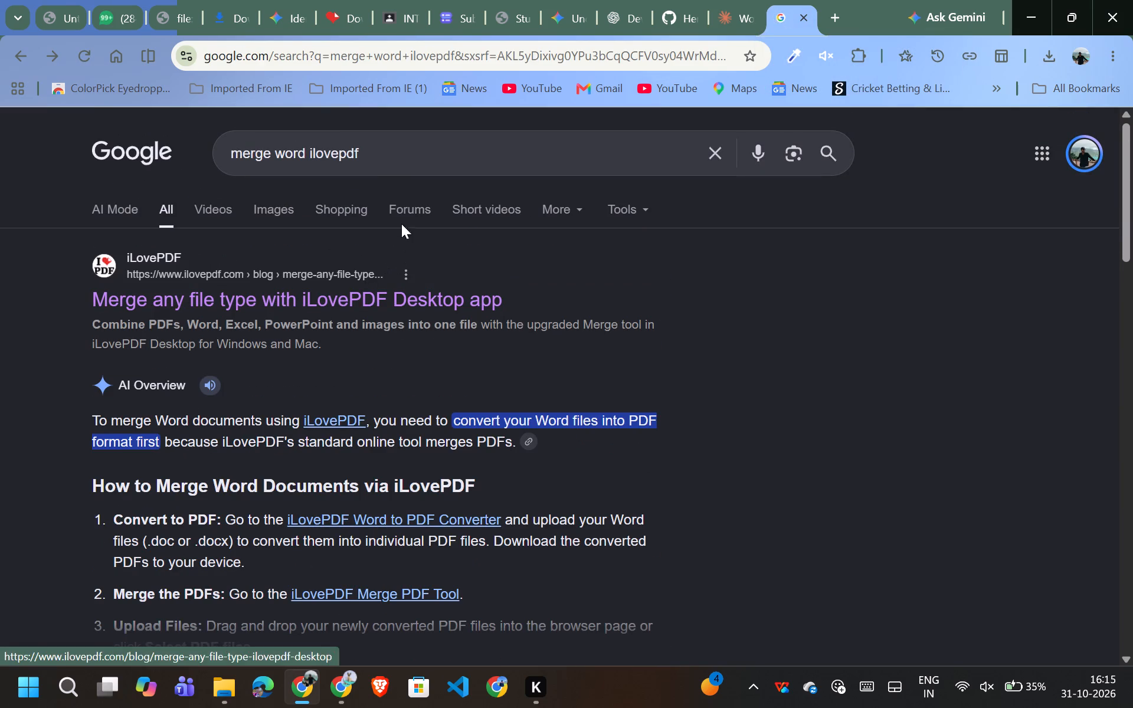
Change the Google search to merge word file and look through the results for a suitable merging method.
{"action": "left_click", "coordinate": [378, 144]}
{"action": "key", "text": "BackSpace"}
{"action": "key", "text": "BackSpace"}
{"action": "key", "text": "BackSpace"}
{"action": "key", "text": "BackSpace"}
{"action": "key", "text": "BackSpace"}
{"action": "key", "text": "BackSpace"}
{"action": "key", "text": "BackSpace"}
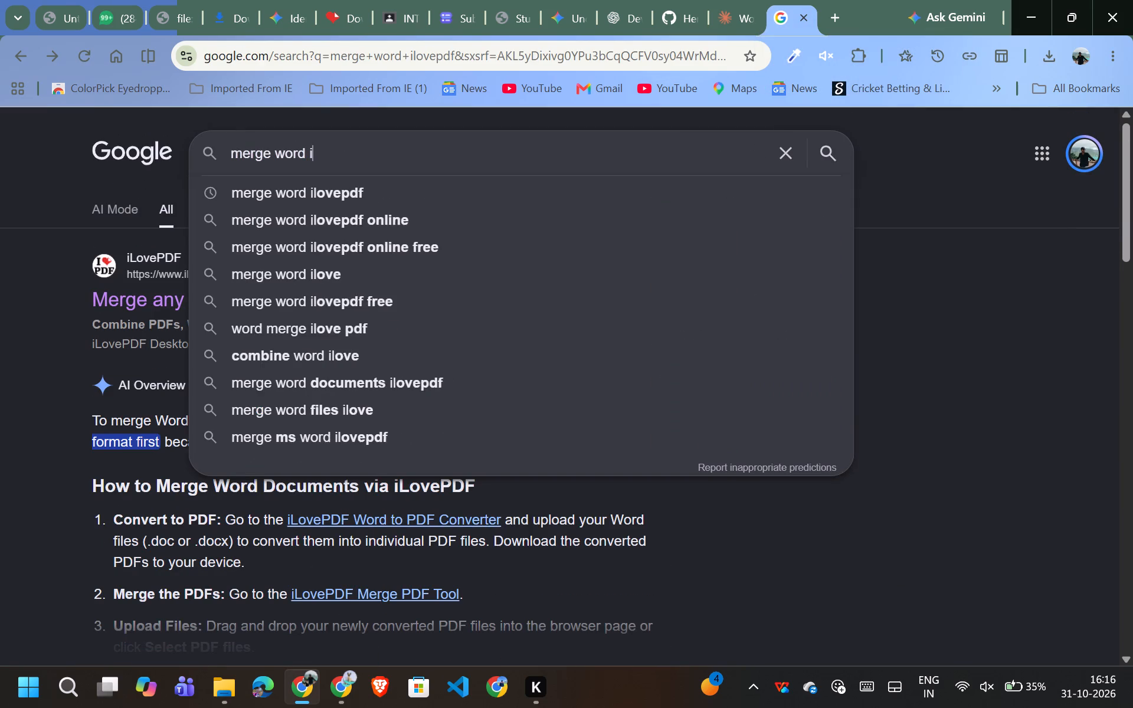
{"action": "key", "text": "BackSpace"}
{"action": "type", "text": "file"}
{"action": "key", "text": "Return"}
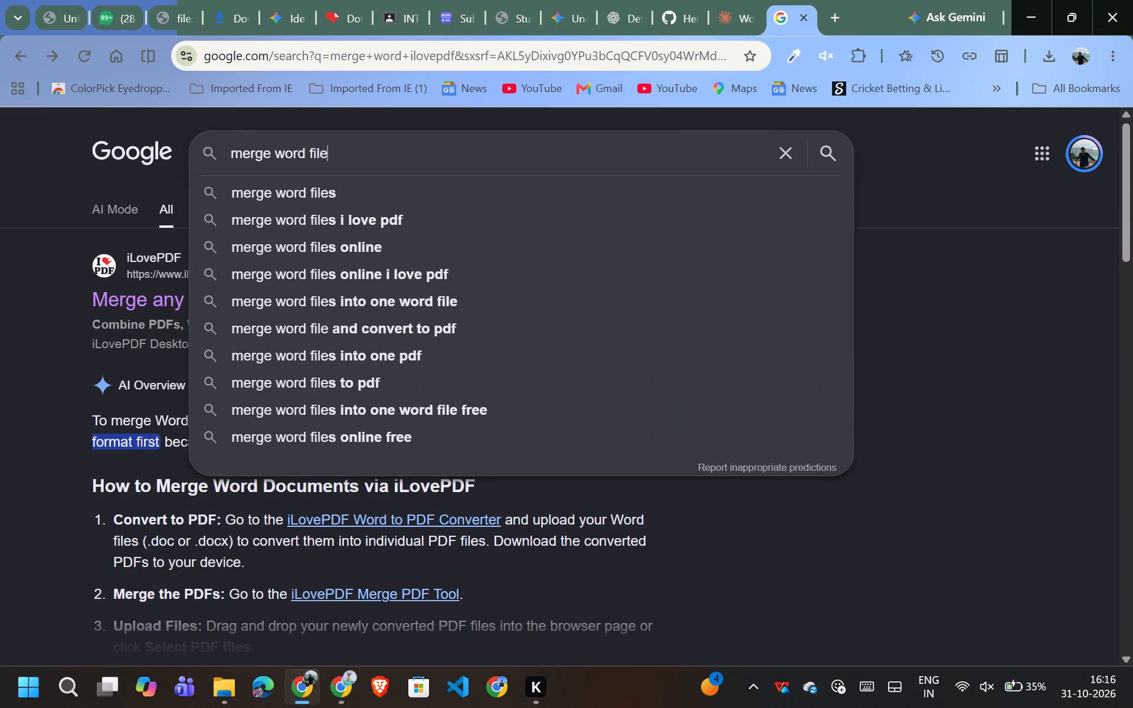
{"action": "scroll", "coordinate": [230, 323], "scroll_direction": "down", "scroll_amount": 2}
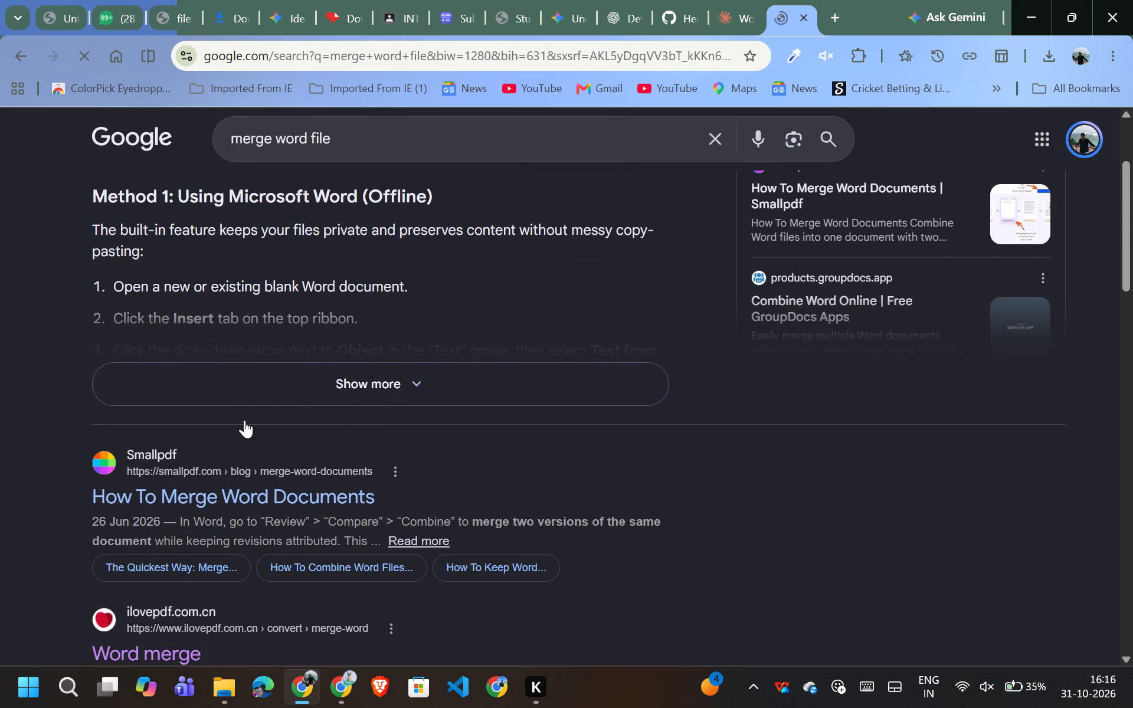
{"action": "scroll", "coordinate": [271, 499], "scroll_direction": "down", "scroll_amount": 1}
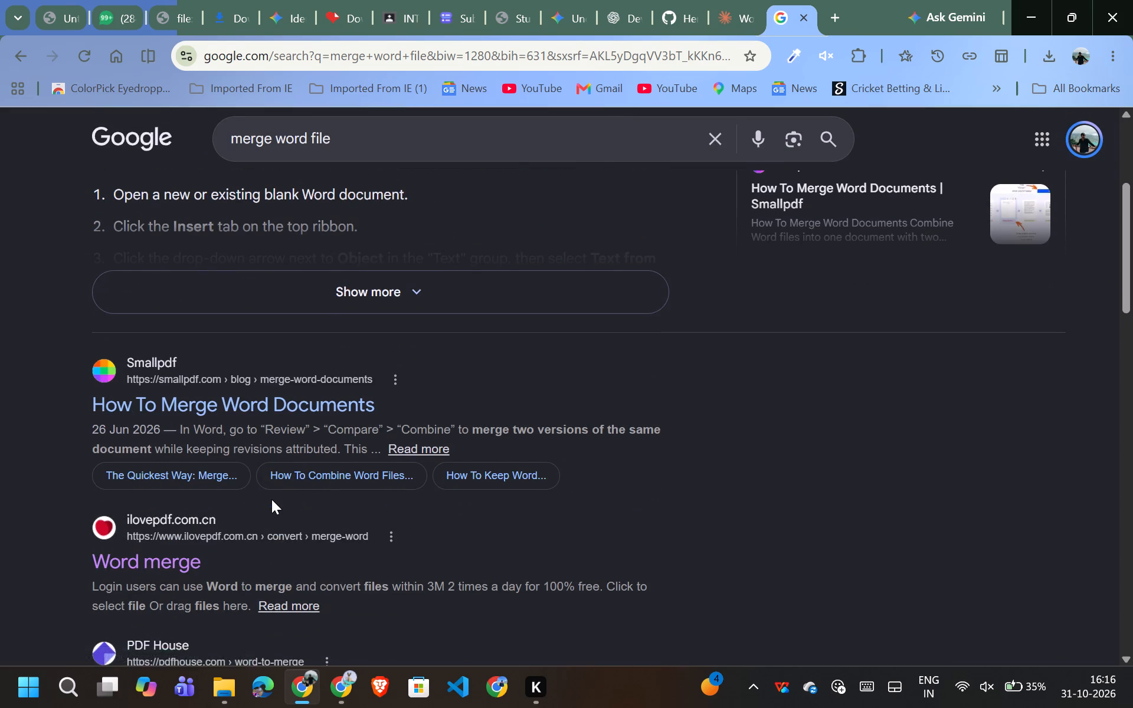
{"action": "scroll", "coordinate": [271, 499], "scroll_direction": "down", "scroll_amount": 1}
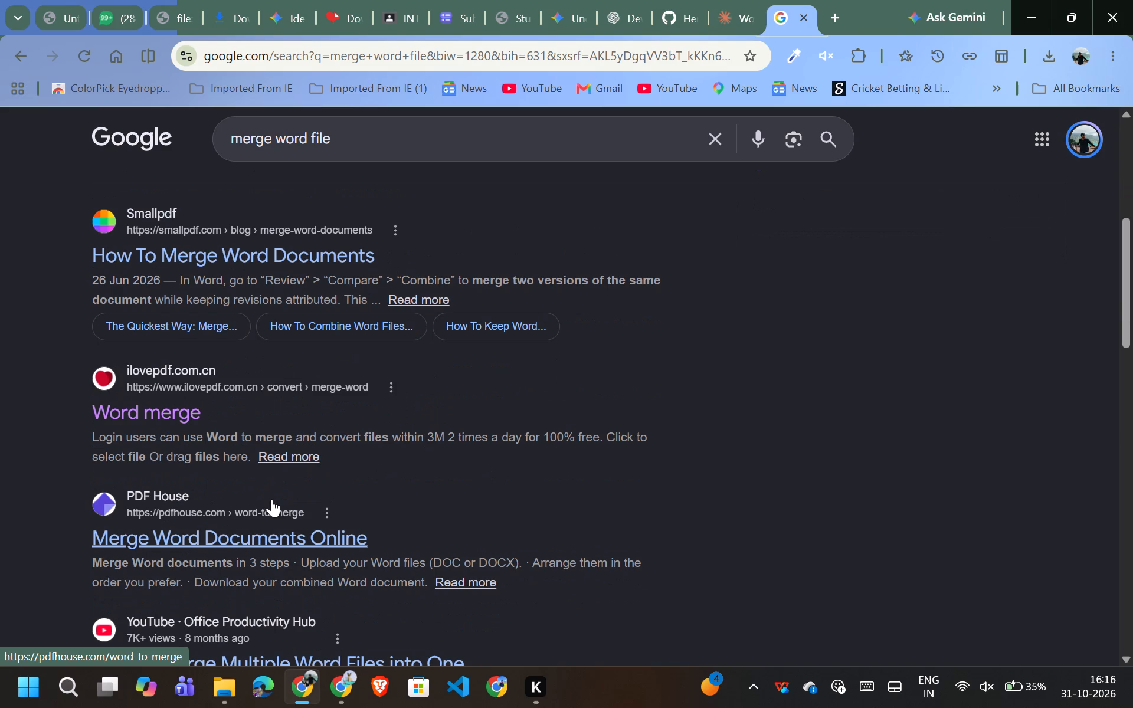
Switch to the Downloads folder and open Project_Synopsis_Ledger_DevOps in Microsoft Word instead of WPS Office, dismissing the support notice.
{"action": "key", "text": "alt+Tab"}
{"action": "key", "text": "alt+Tab"}
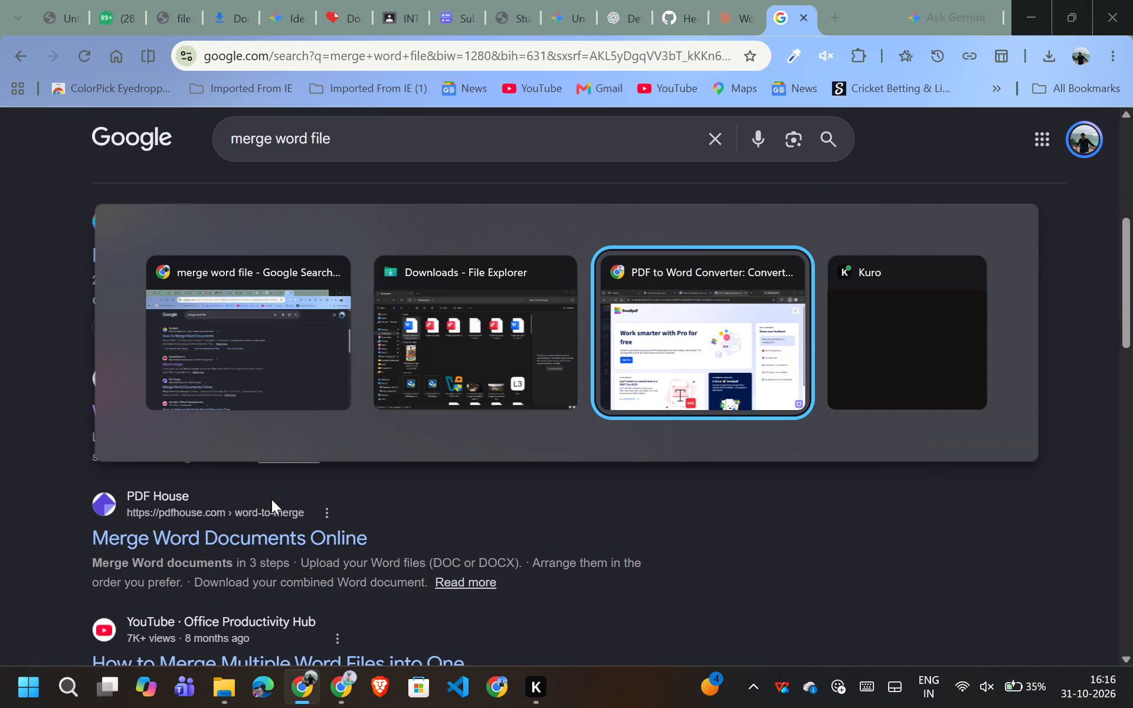
{"action": "key", "text": "alt+Tab"}
{"action": "key", "text": "alt+Tab"}
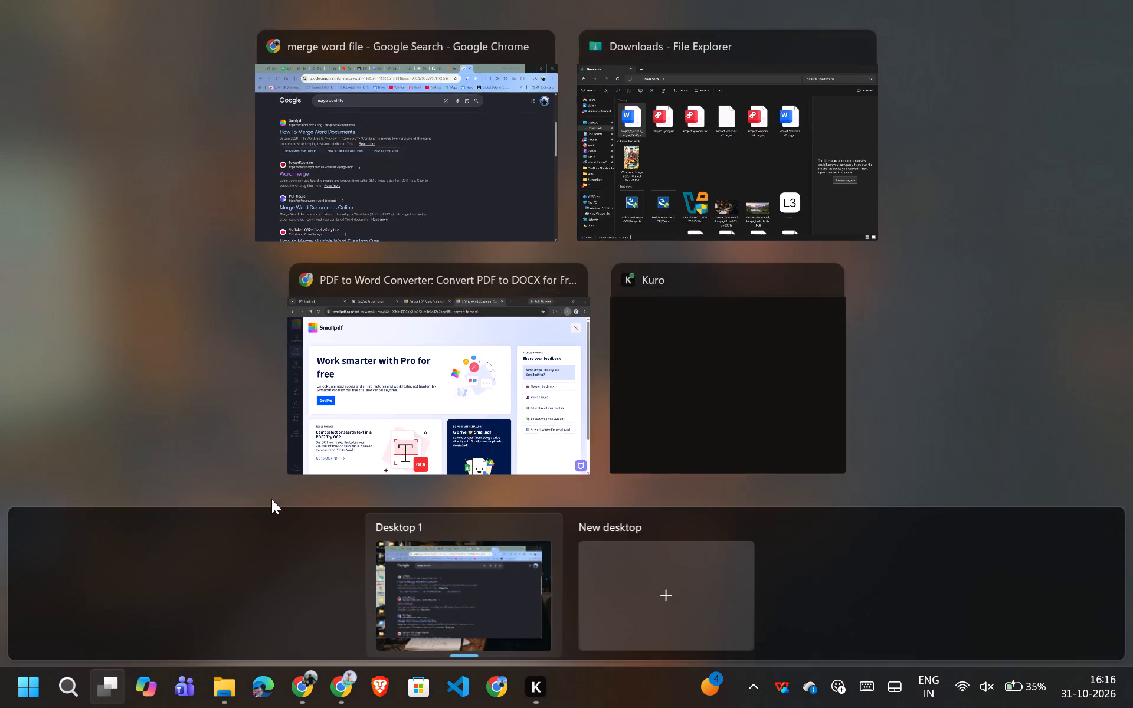
{"action": "left_click", "coordinate": [759, 93]}
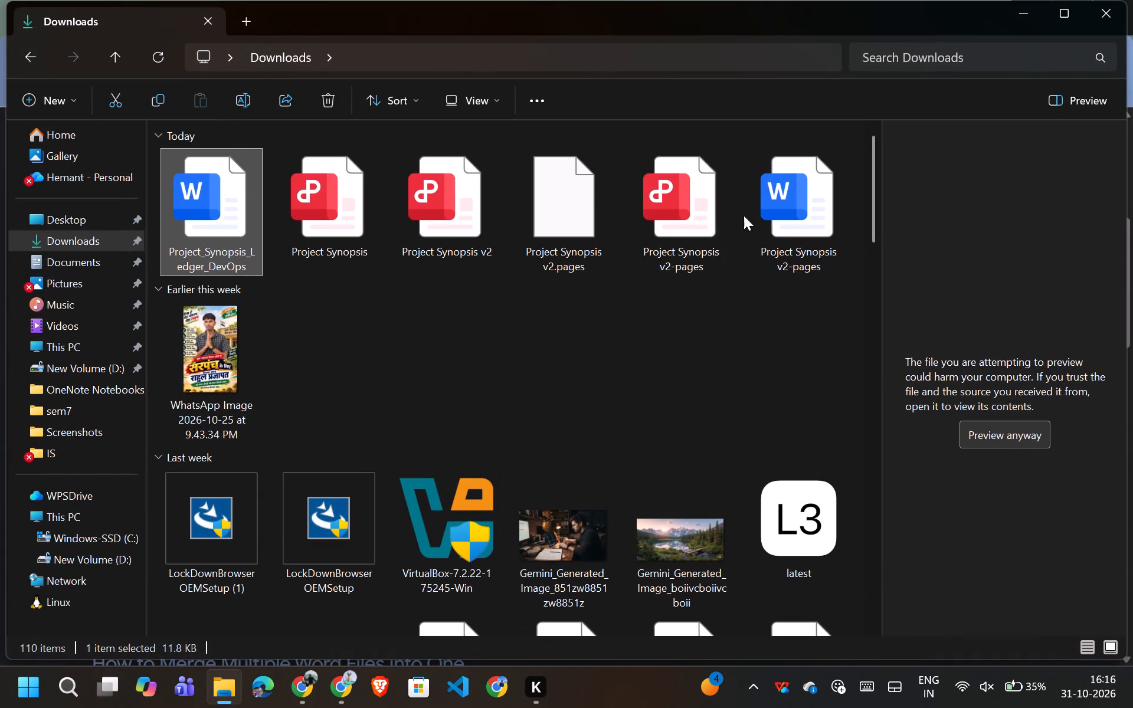
{"action": "double_click", "coordinate": [224, 229]}
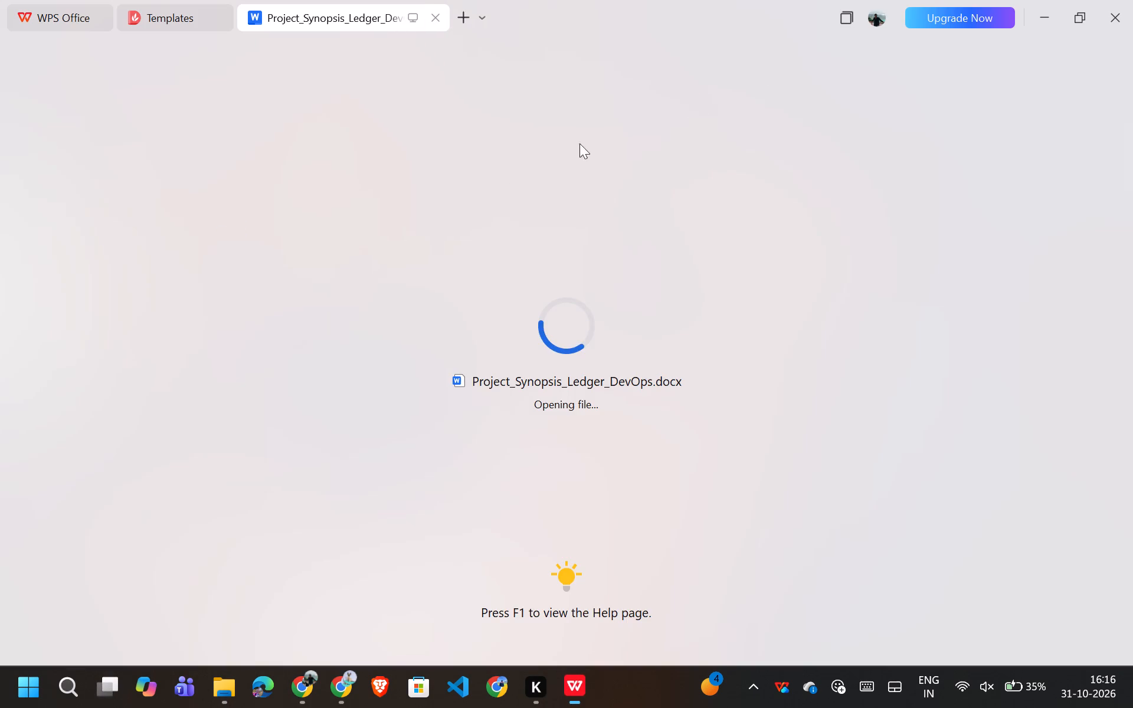
{"action": "left_click", "coordinate": [1132, 0]}
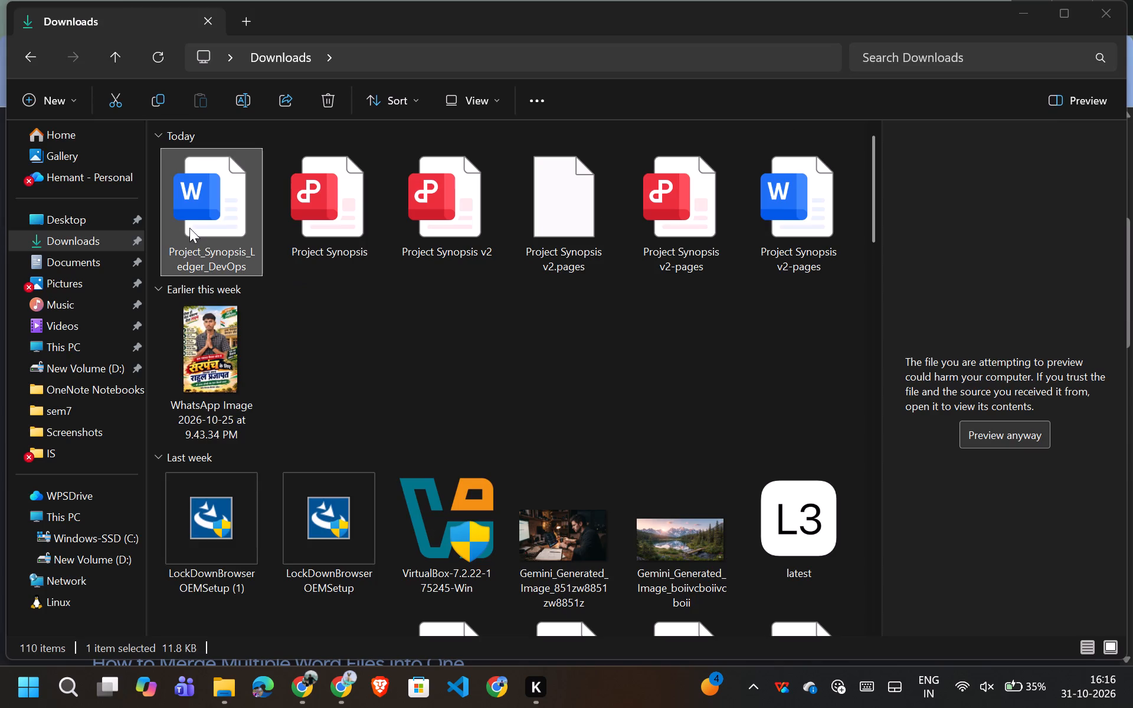
{"action": "left_click", "coordinate": [198, 235]}
{"action": "right_click", "coordinate": [198, 235]}
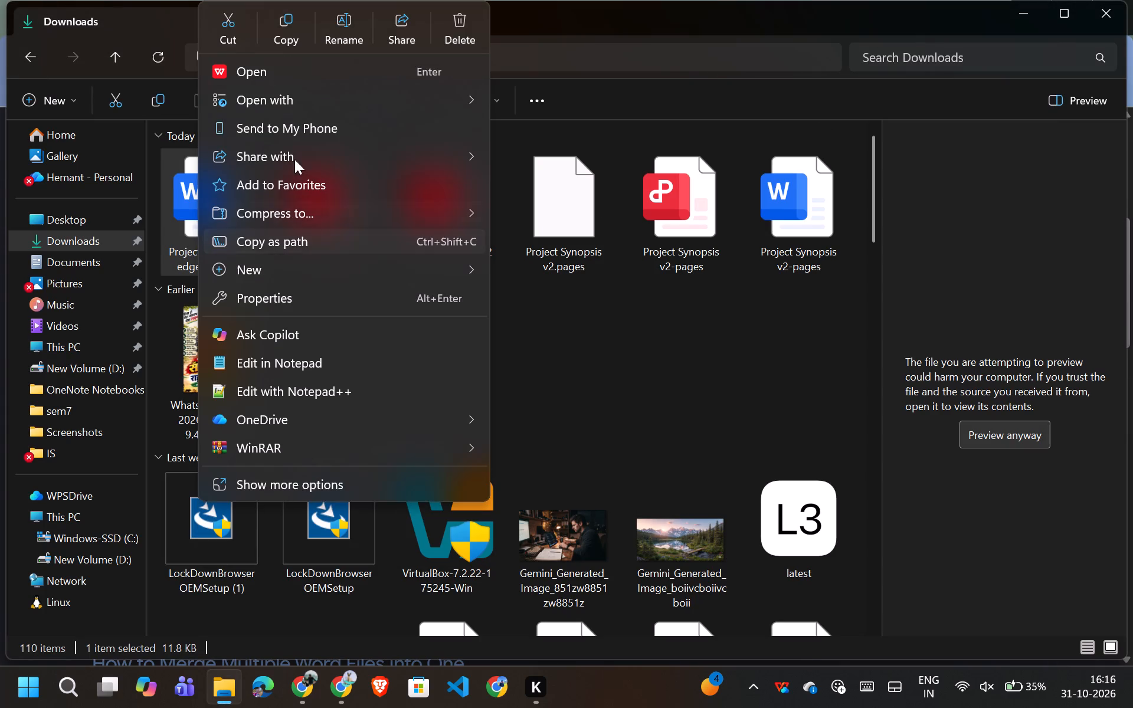
{"action": "left_click", "coordinate": [520, 96]}
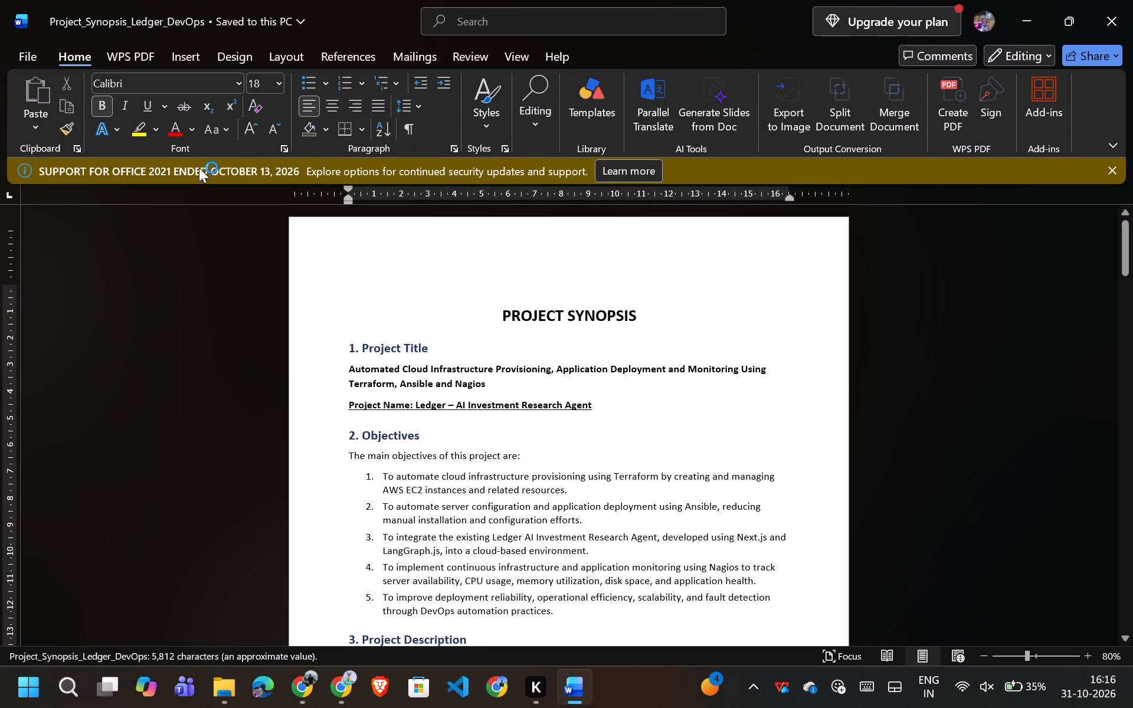
{"action": "left_click", "coordinate": [1115, 170]}
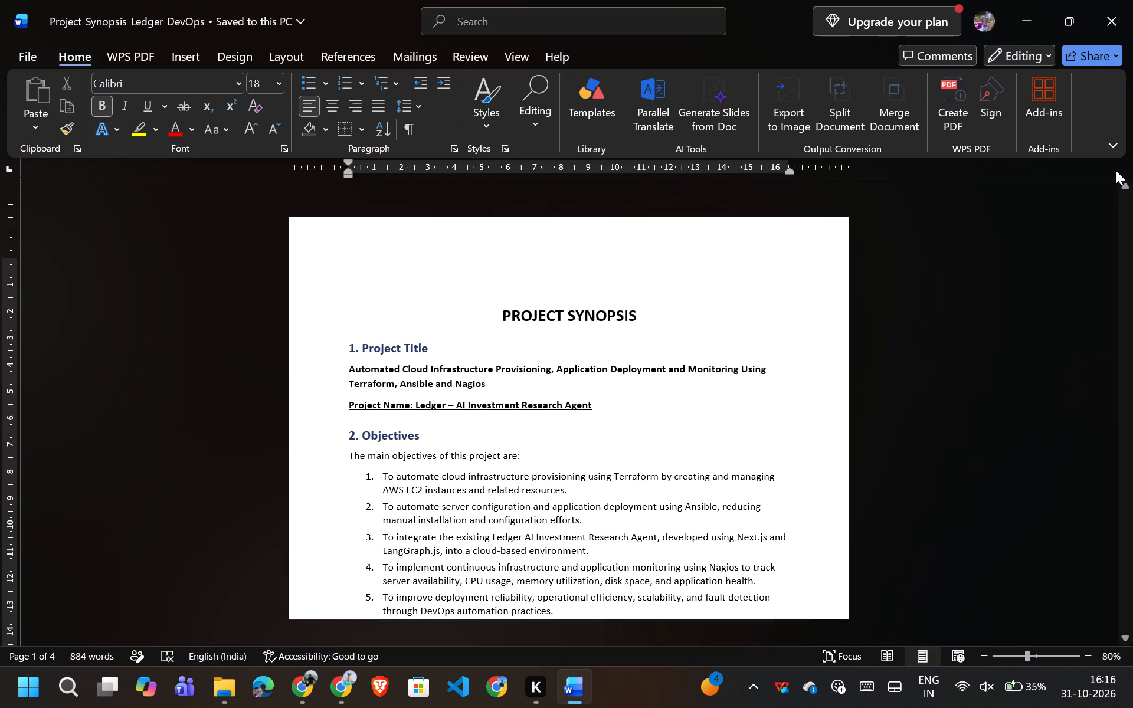
Open the recent document Project Synopsis v2-pages and copy its entire cover page, from the PROJECT SYNOPSIS title to the Section line.
{"action": "left_click", "coordinate": [24, 55]}
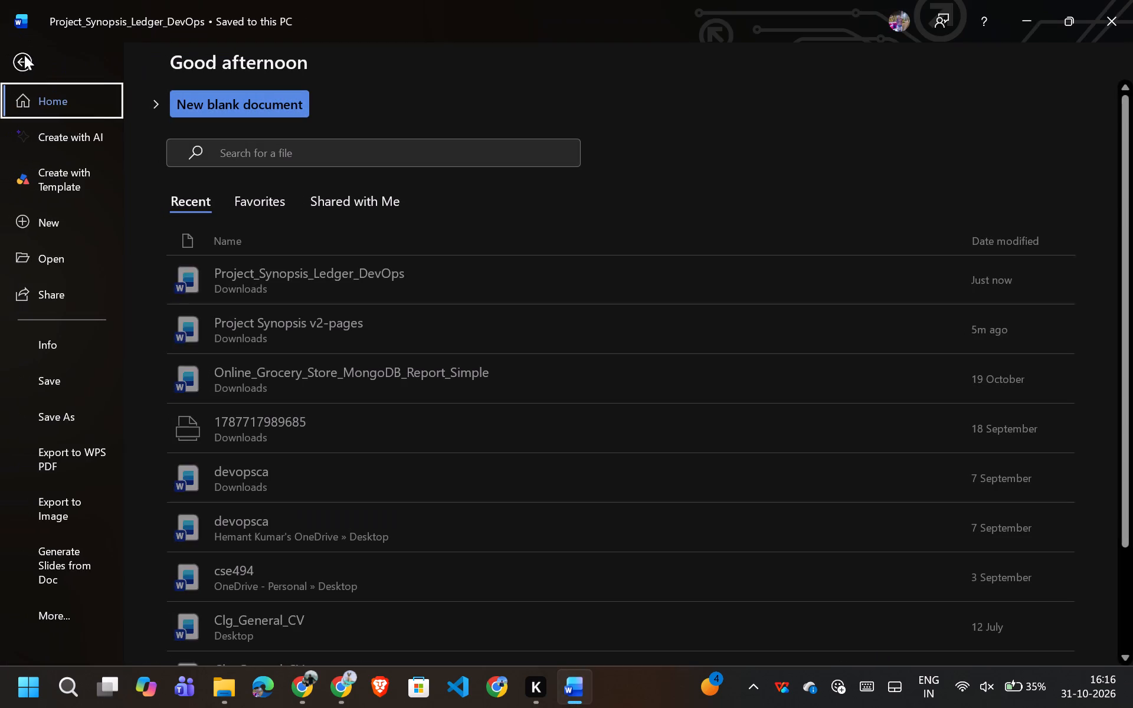
{"action": "double_click", "coordinate": [317, 329]}
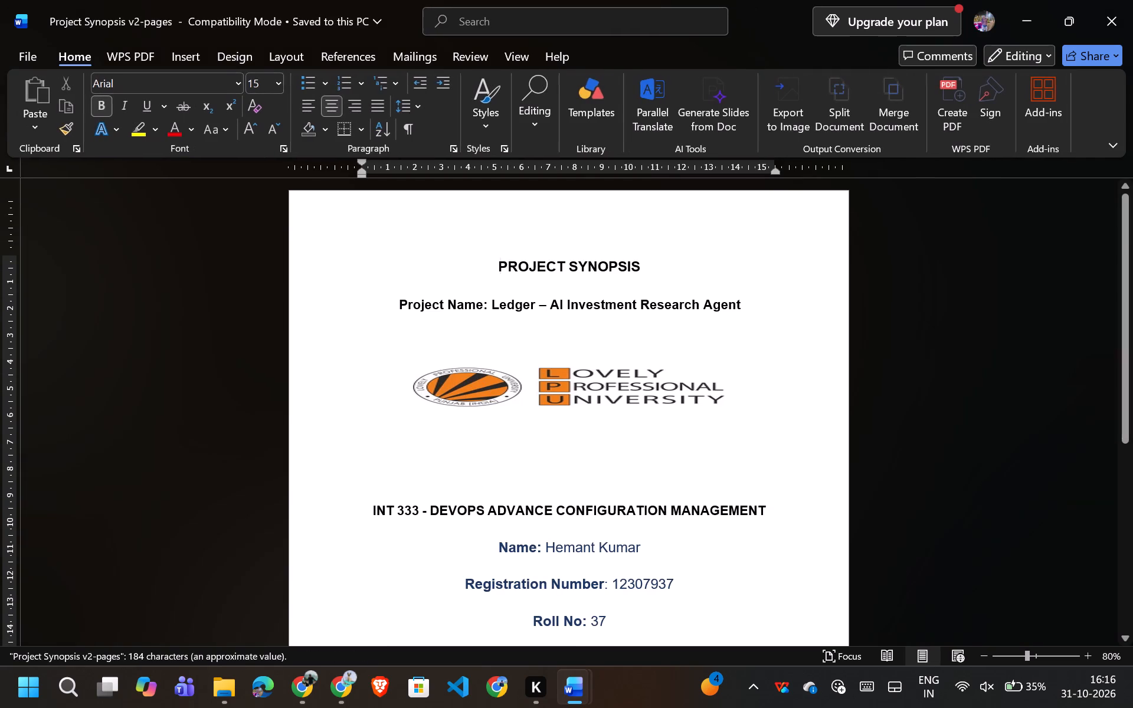
{"action": "left_click_drag", "start_coordinate": [389, 251], "coordinate": [585, 631]}
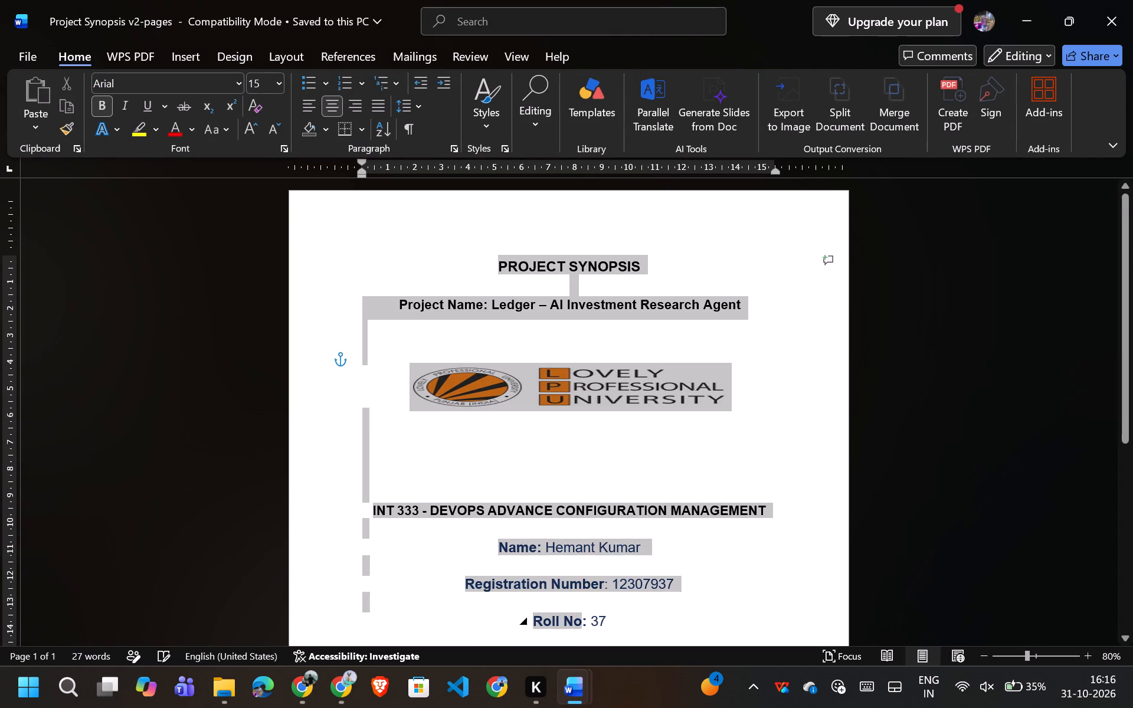
{"action": "left_click_drag", "start_coordinate": [585, 631], "coordinate": [689, 559]}
{"action": "key", "text": "ctrl+c"}
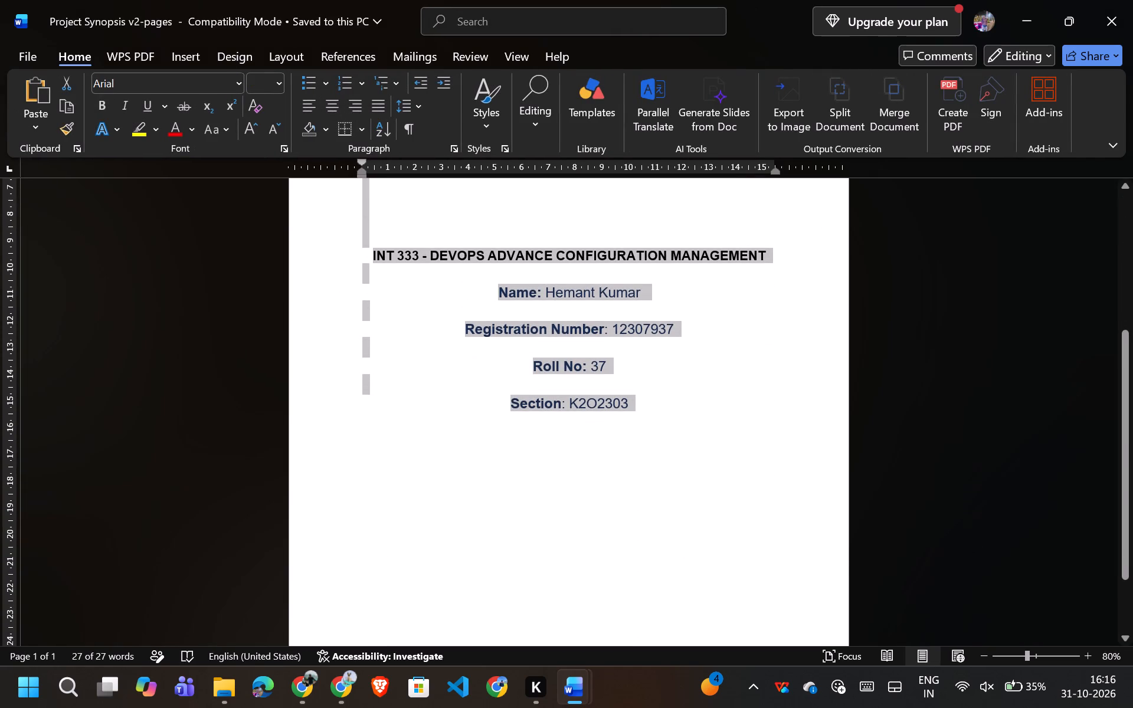
Return to Project_Synopsis_Ledger_DevOps and insert a blank page before the PROJECT SYNOPSIS heading.
{"action": "left_click", "coordinate": [15, 55]}
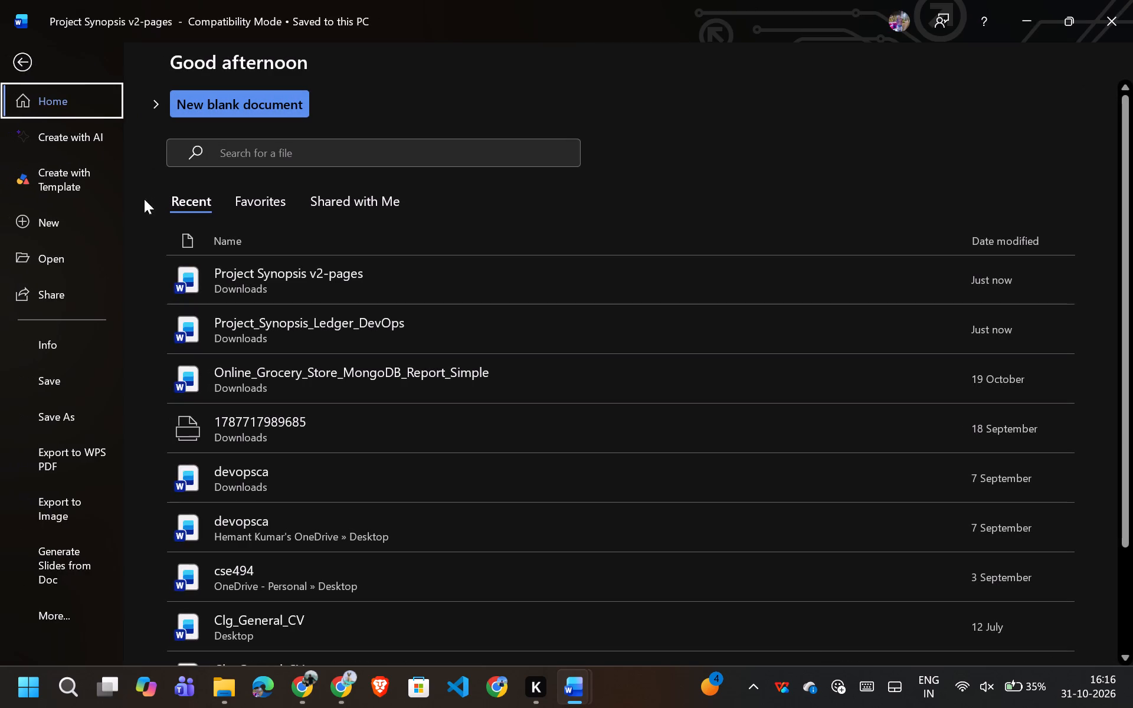
{"action": "left_click", "coordinate": [338, 337]}
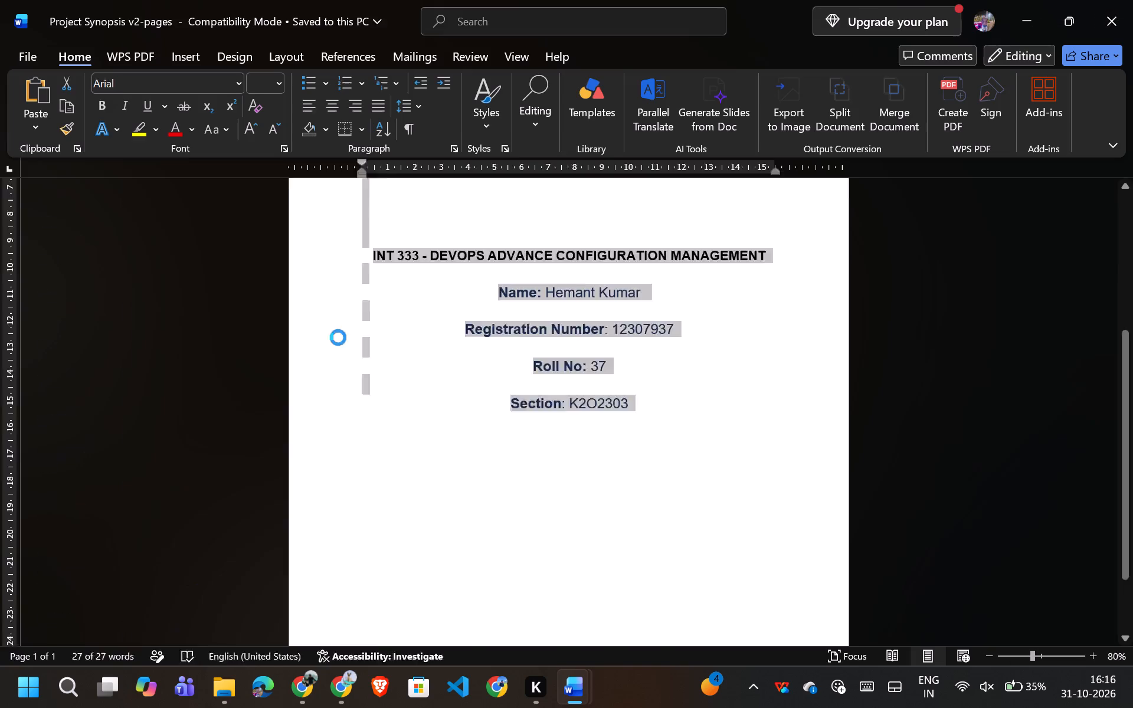
{"action": "left_click", "coordinate": [356, 279]}
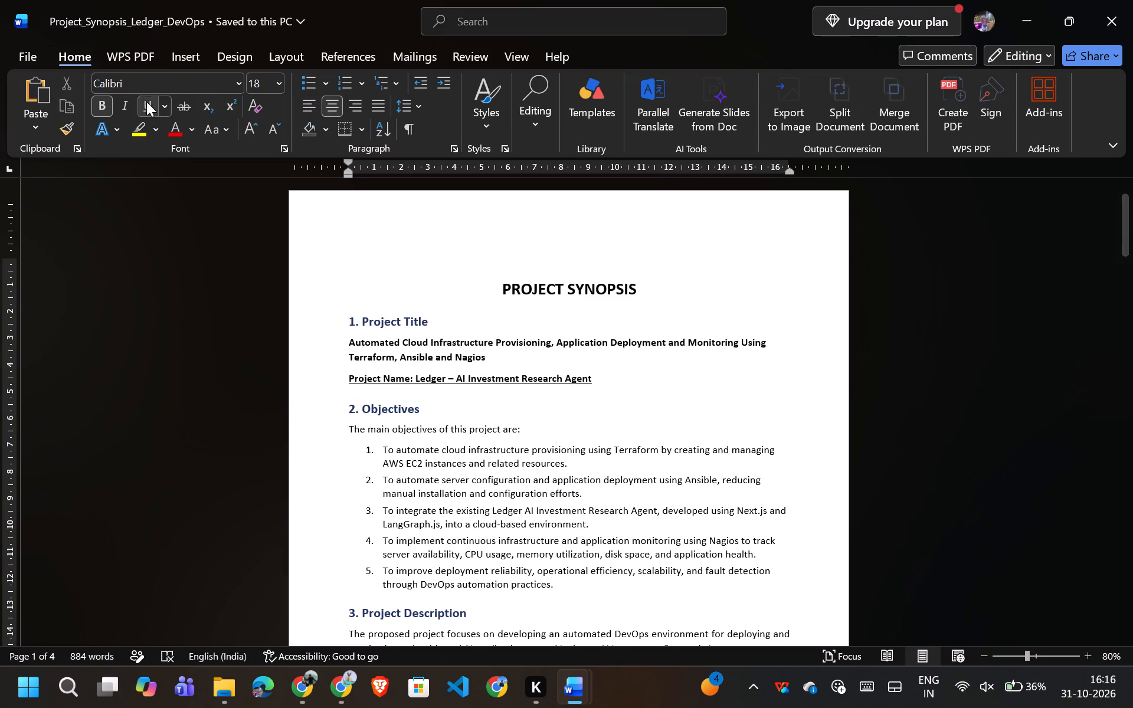
{"action": "left_click", "coordinate": [191, 64]}
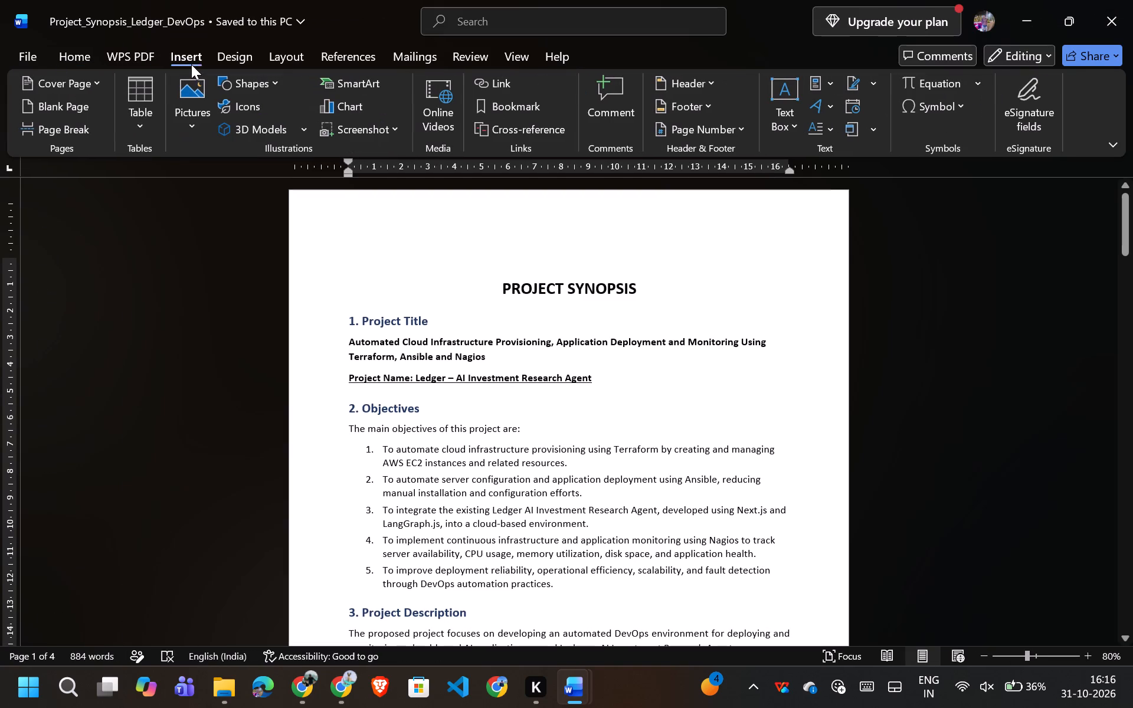
{"action": "left_click", "coordinate": [67, 84]}
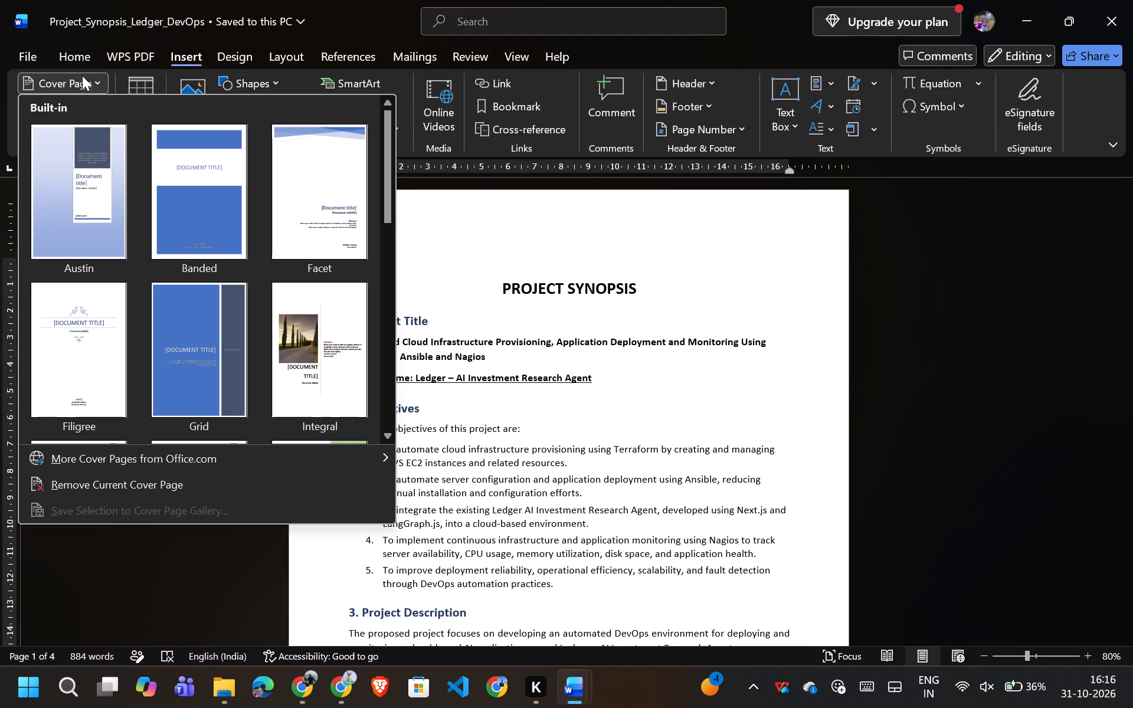
{"action": "left_click", "coordinate": [79, 80]}
{"action": "left_click", "coordinate": [67, 109]}
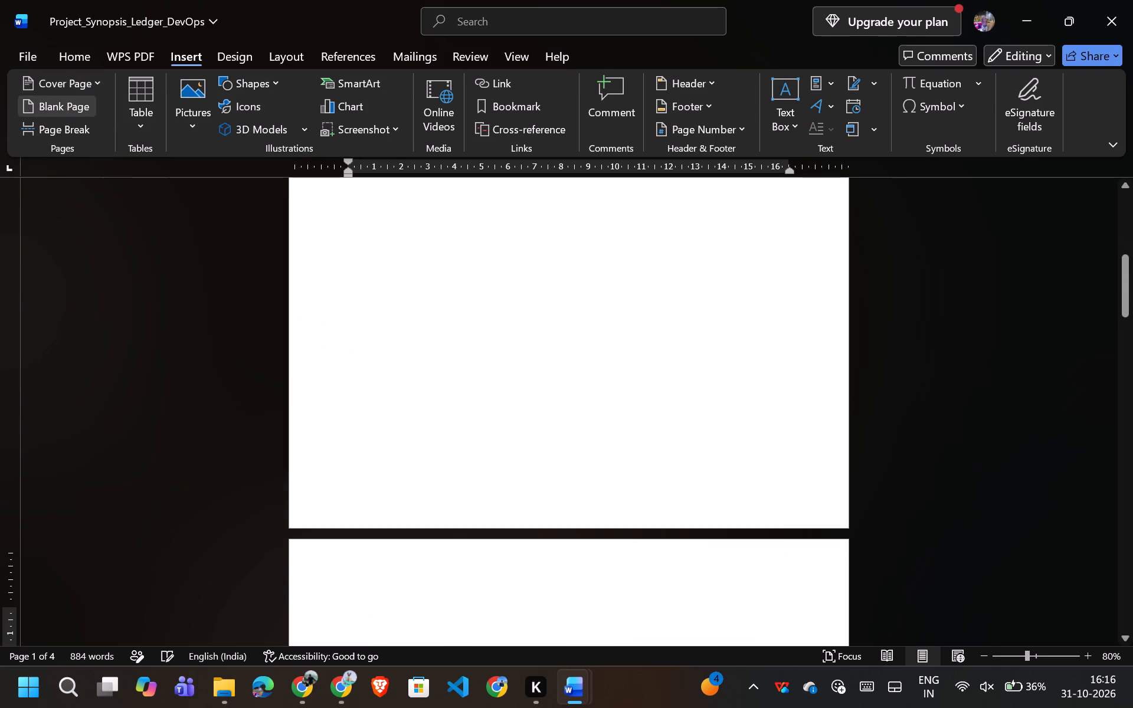
{"action": "scroll", "coordinate": [438, 338], "scroll_direction": "down", "scroll_amount": 5}
{"action": "scroll", "coordinate": [438, 338], "scroll_direction": "up", "scroll_amount": 4}
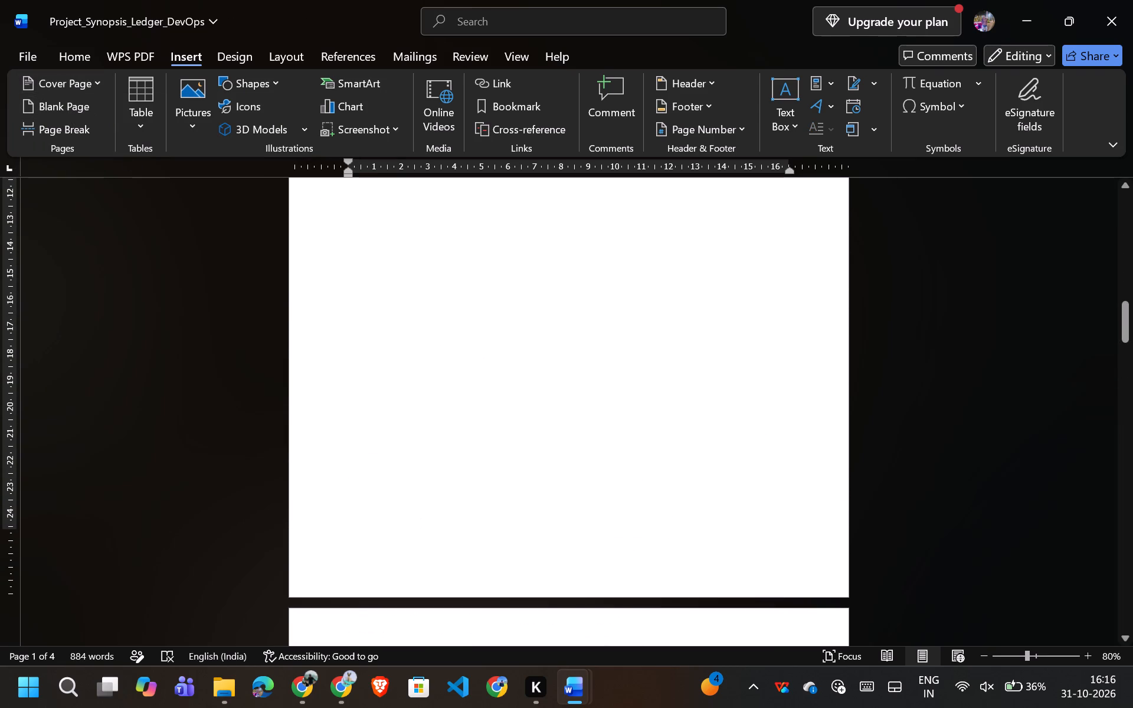
Paste the copied cover page into Project_Synopsis_Ledger_DevOps and remove the empty page above it.
{"action": "key", "text": "ctrl+v"}
{"action": "scroll", "coordinate": [438, 338], "scroll_direction": "up", "scroll_amount": 3}
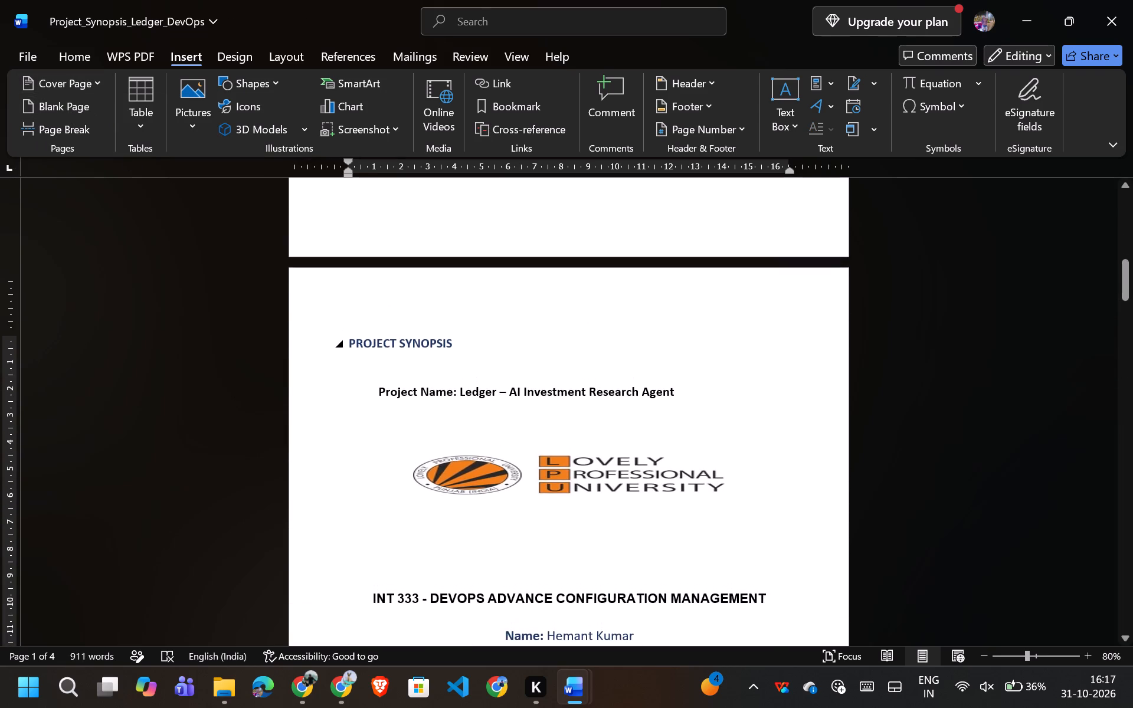
{"action": "scroll", "coordinate": [438, 338], "scroll_direction": "up", "scroll_amount": 6}
{"action": "left_click", "coordinate": [473, 335]}
{"action": "key", "text": "BackSpace"}
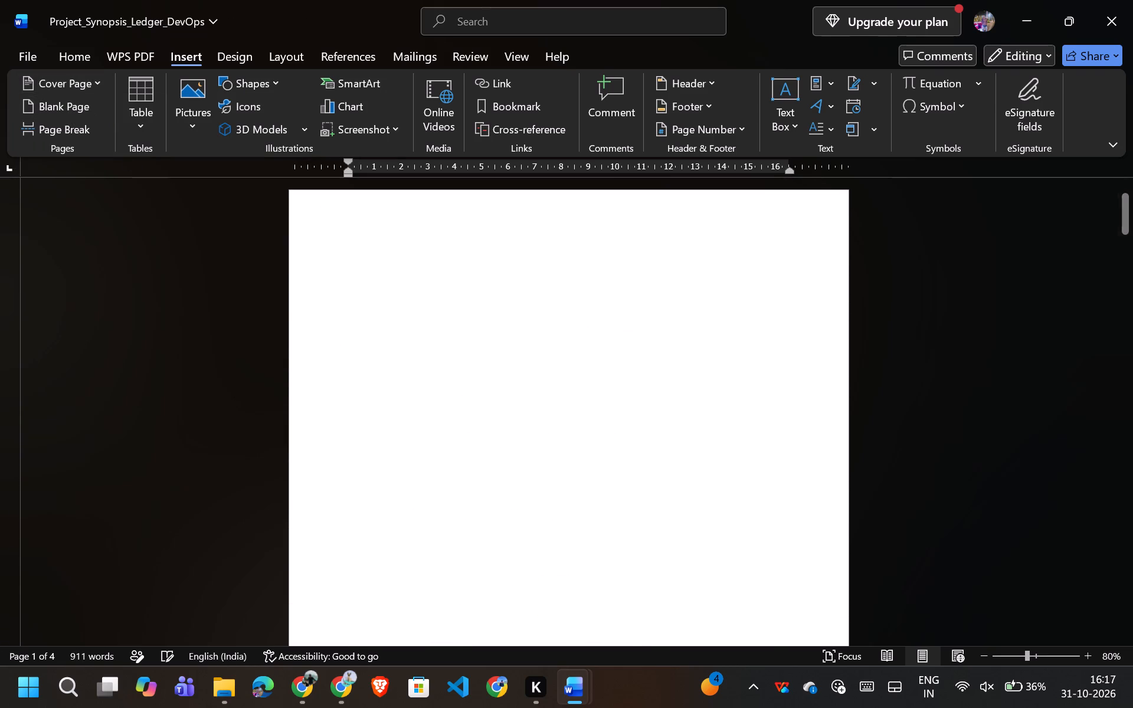
{"action": "key", "text": "BackSpace"}
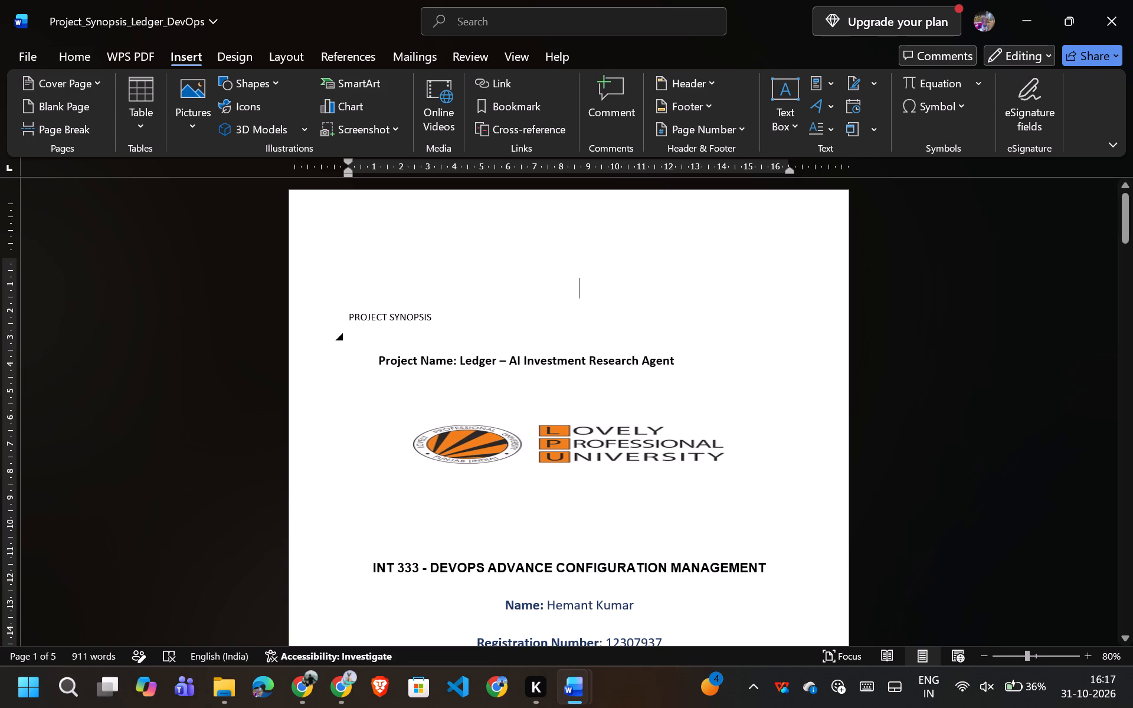
Shift the cover page's PROJECT SYNOPSIS line towards the centre of the page with leading spaces.
{"action": "left_click", "coordinate": [367, 317]}
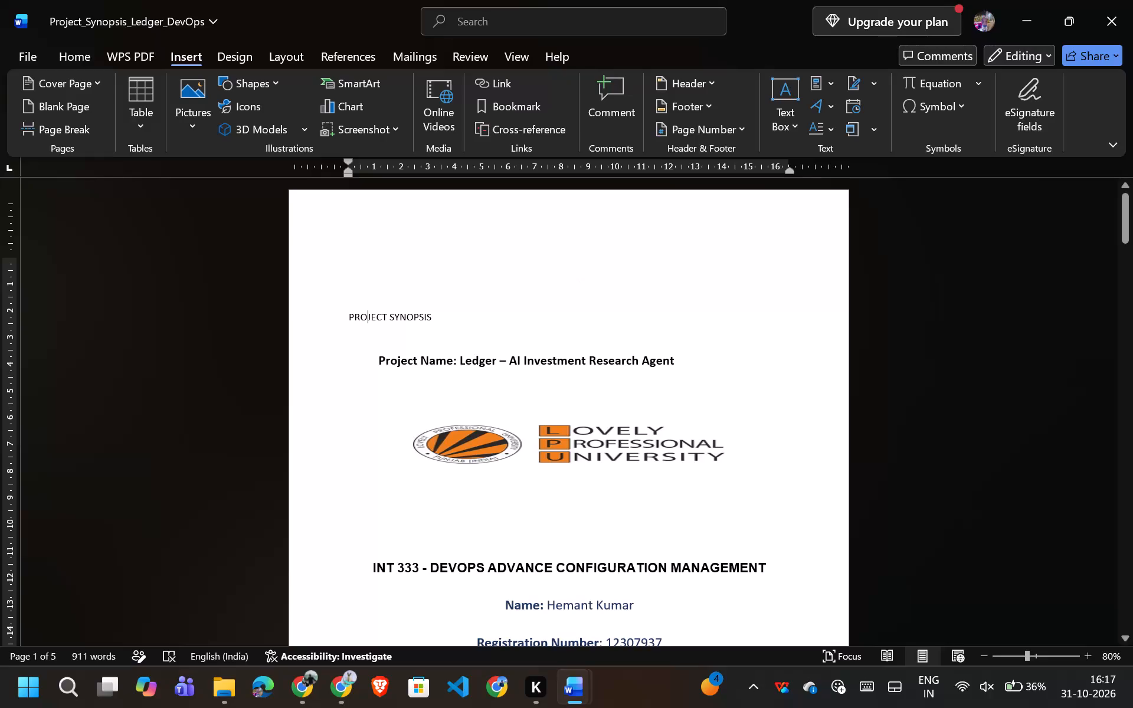
{"action": "key", "text": "Left"}
{"action": "key", "text": "Left"}
{"action": "key", "text": "space"}
{"action": "key", "text": "BackSpace"}
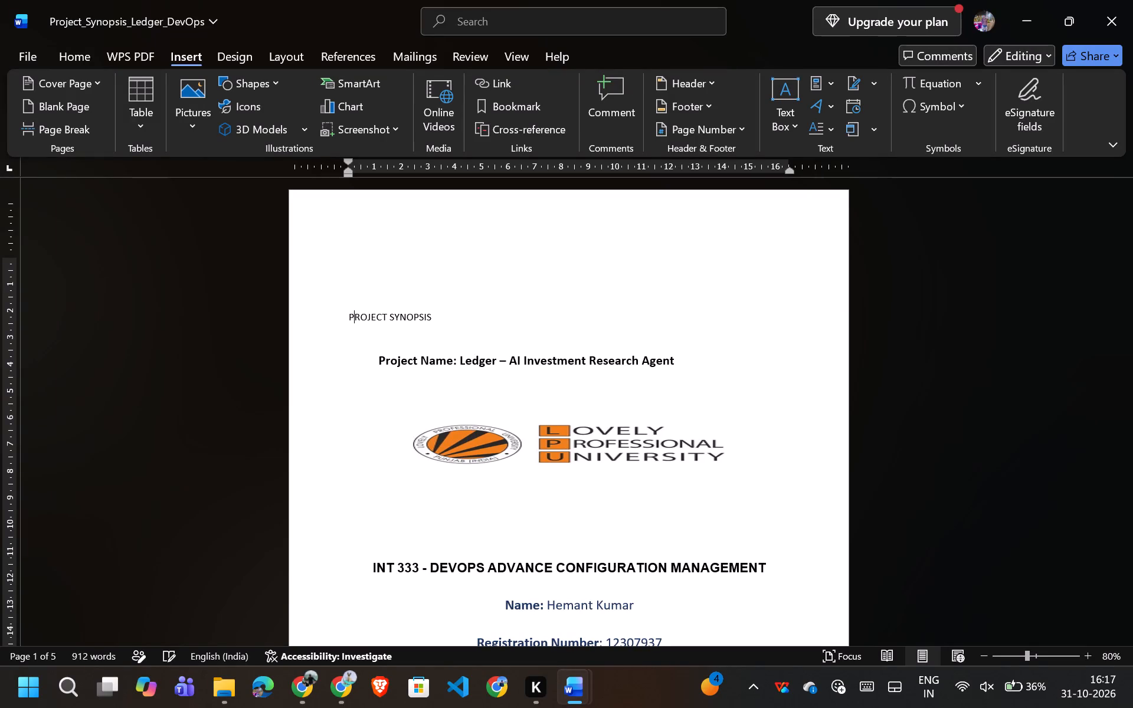
{"action": "key", "text": "Left"}
{"action": "key", "text": "space"}
{"action": "key", "text": "space"}
{"action": "key", "text": "space"}
{"action": "key", "text": "space"}
{"action": "key", "text": "space"}
{"action": "key", "text": "space"}
{"action": "key", "text": "space"}
{"action": "key", "text": "space"}
{"action": "key", "text": "space"}
{"action": "key", "text": "space"}
{"action": "key", "text": "space"}
{"action": "key", "text": "space"}
{"action": "key", "text": "space"}
{"action": "key", "text": "space"}
{"action": "key", "text": "space"}
{"action": "key", "text": "space"}
{"action": "key", "text": "space"}
{"action": "key", "text": "space"}
{"action": "key", "text": "space"}
{"action": "key", "text": "space"}
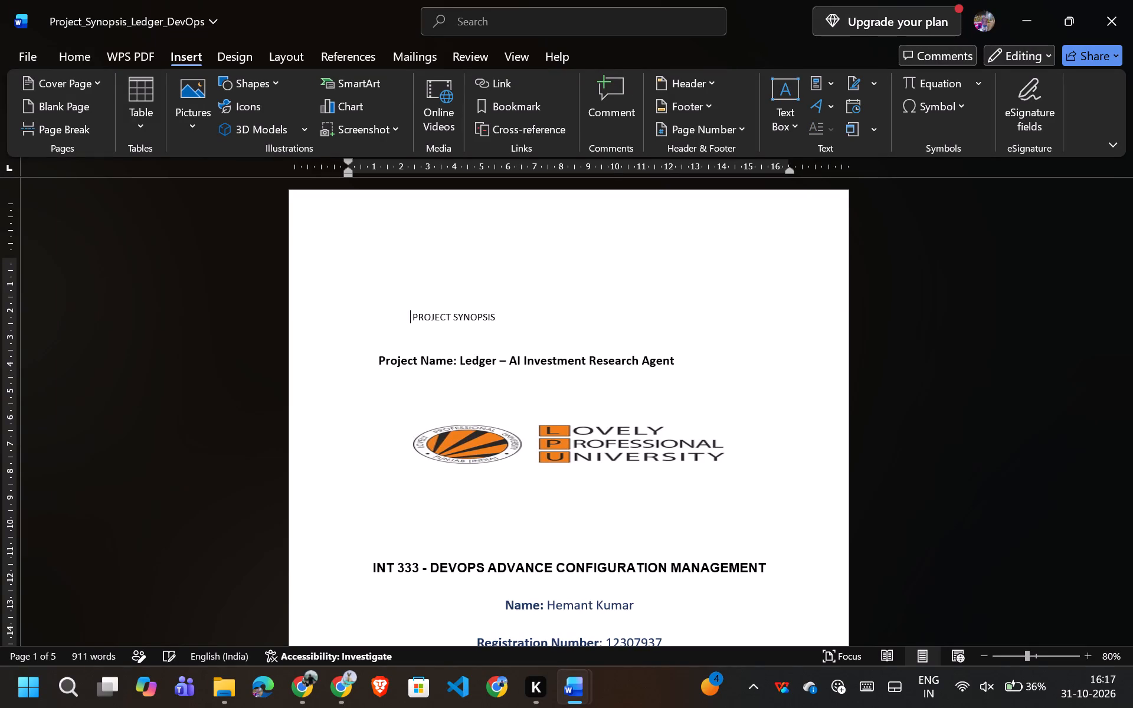
{"action": "key", "text": "space"}
{"action": "key", "text": "space"}
{"action": "key", "text": "space"}
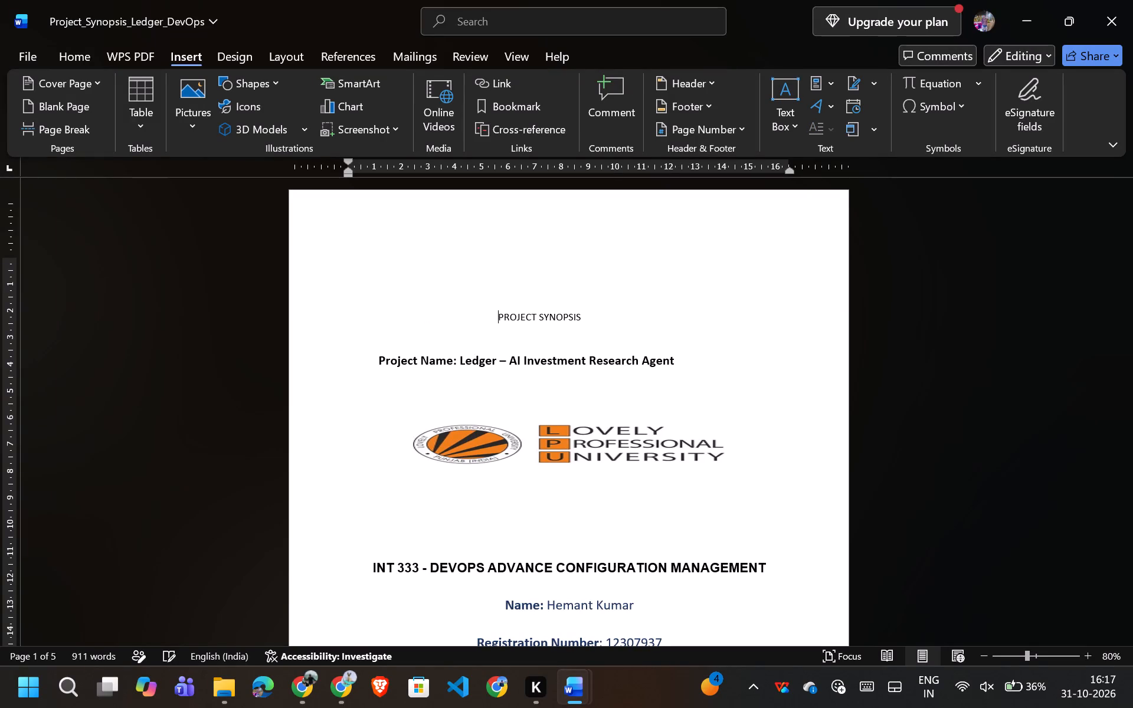
Shift the cover page's PROJECT SYNOPSIS line further towards the page centre with two more leading spaces.
{"action": "key", "text": "space"}
{"action": "key", "text": "space"}
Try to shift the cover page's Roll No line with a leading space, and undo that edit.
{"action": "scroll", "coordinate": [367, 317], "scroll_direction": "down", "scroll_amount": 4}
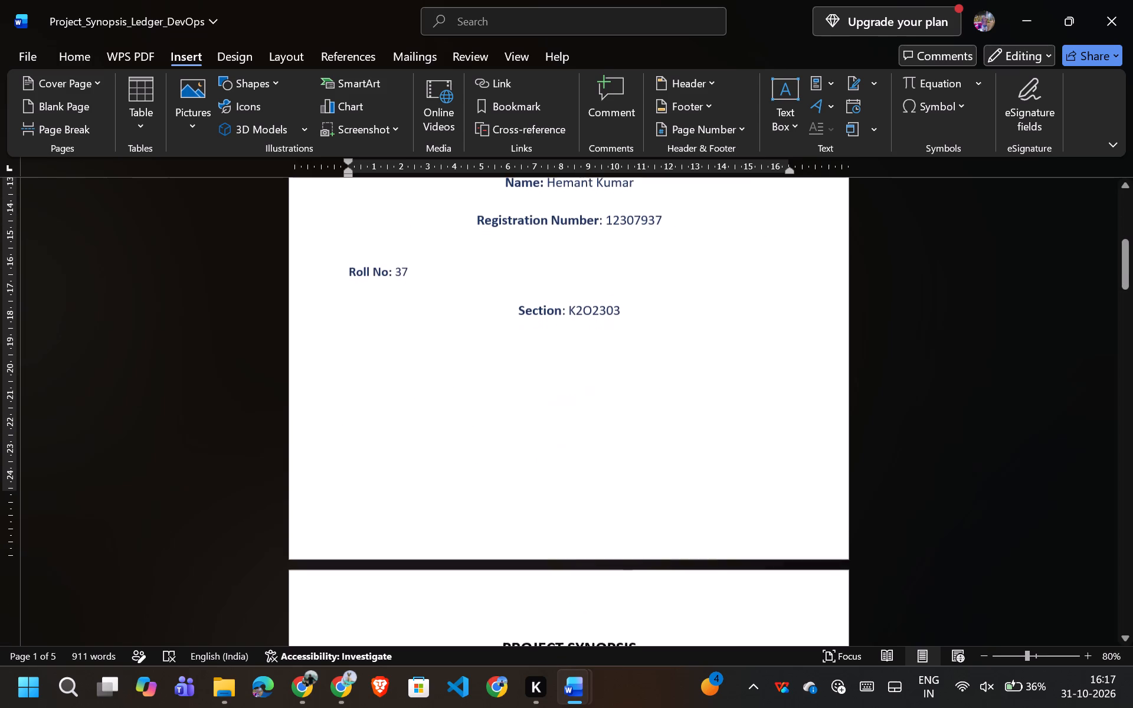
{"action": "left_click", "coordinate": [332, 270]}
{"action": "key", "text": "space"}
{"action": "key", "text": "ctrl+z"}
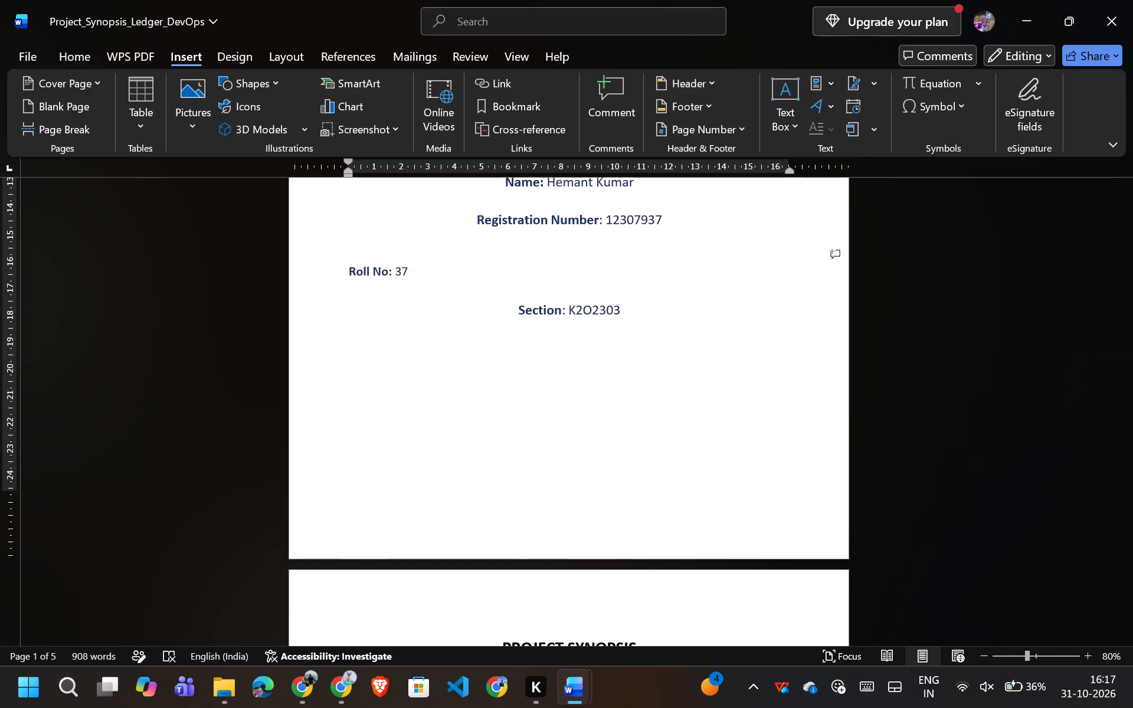
Make the cover page's PROJECT SYNOPSIS line bold and set its font size to 14.
{"action": "scroll", "coordinate": [332, 270], "scroll_direction": "down", "scroll_amount": 4}
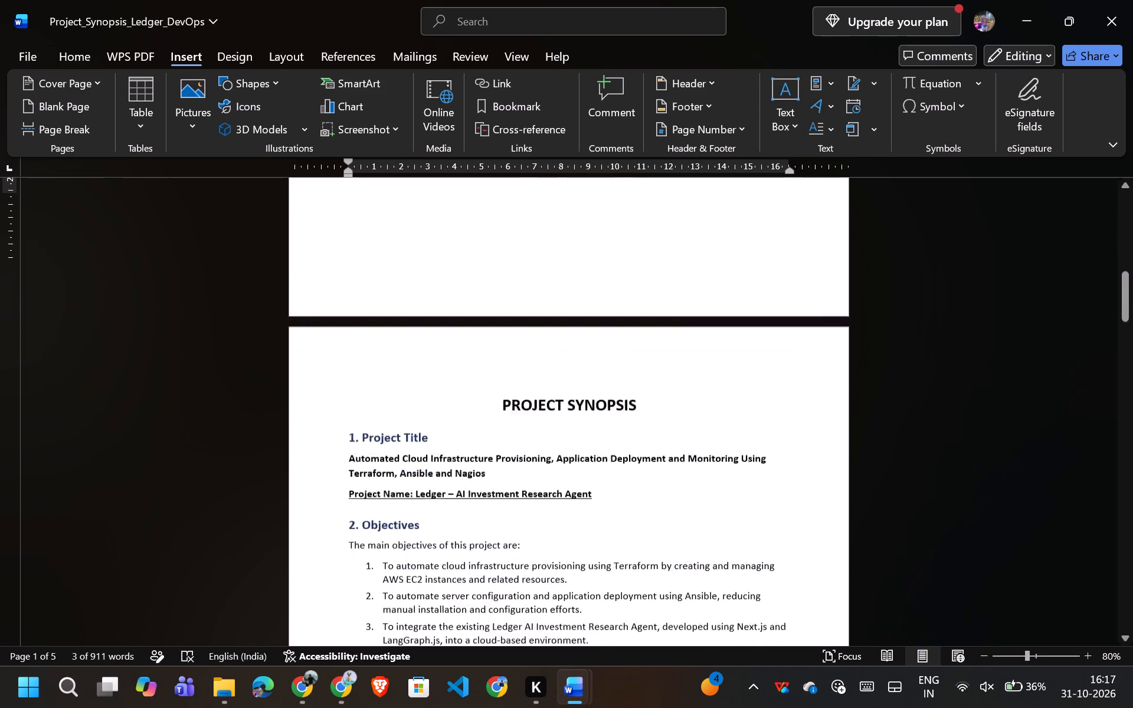
{"action": "scroll", "coordinate": [332, 270], "scroll_direction": "down", "scroll_amount": 1}
{"action": "scroll", "coordinate": [332, 270], "scroll_direction": "down", "scroll_amount": 2, "text": "ctrl"}
{"action": "scroll", "coordinate": [332, 270], "scroll_direction": "up", "scroll_amount": 3}
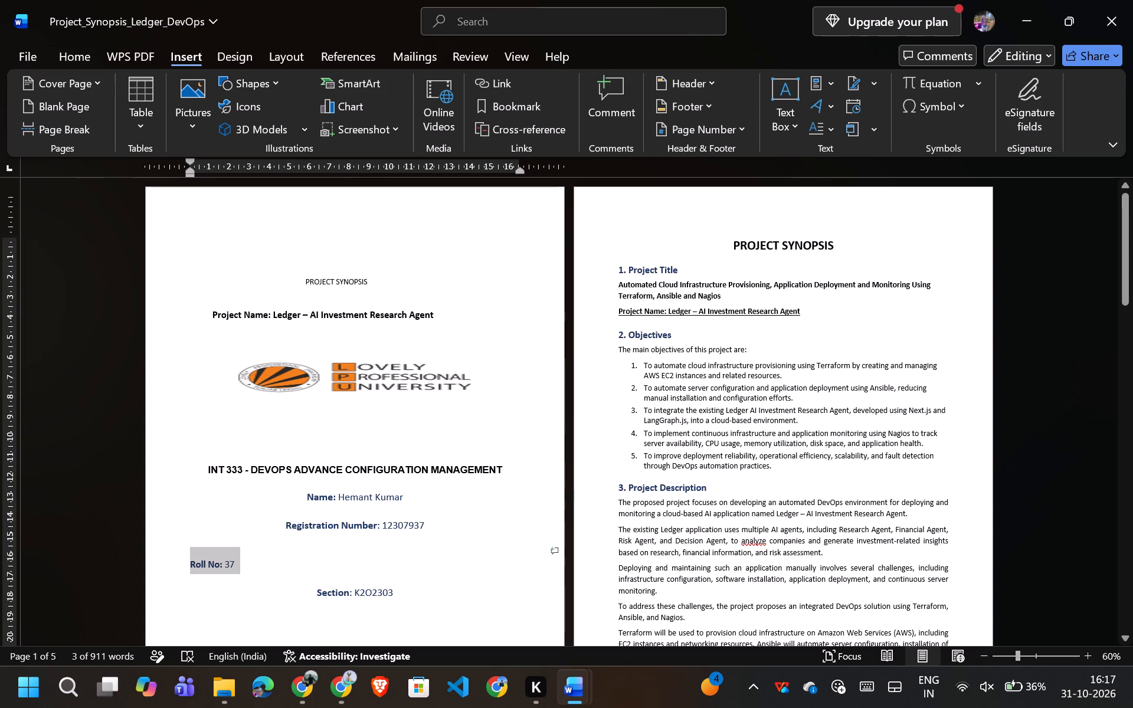
{"action": "left_click_drag", "start_coordinate": [372, 289], "coordinate": [304, 276]}
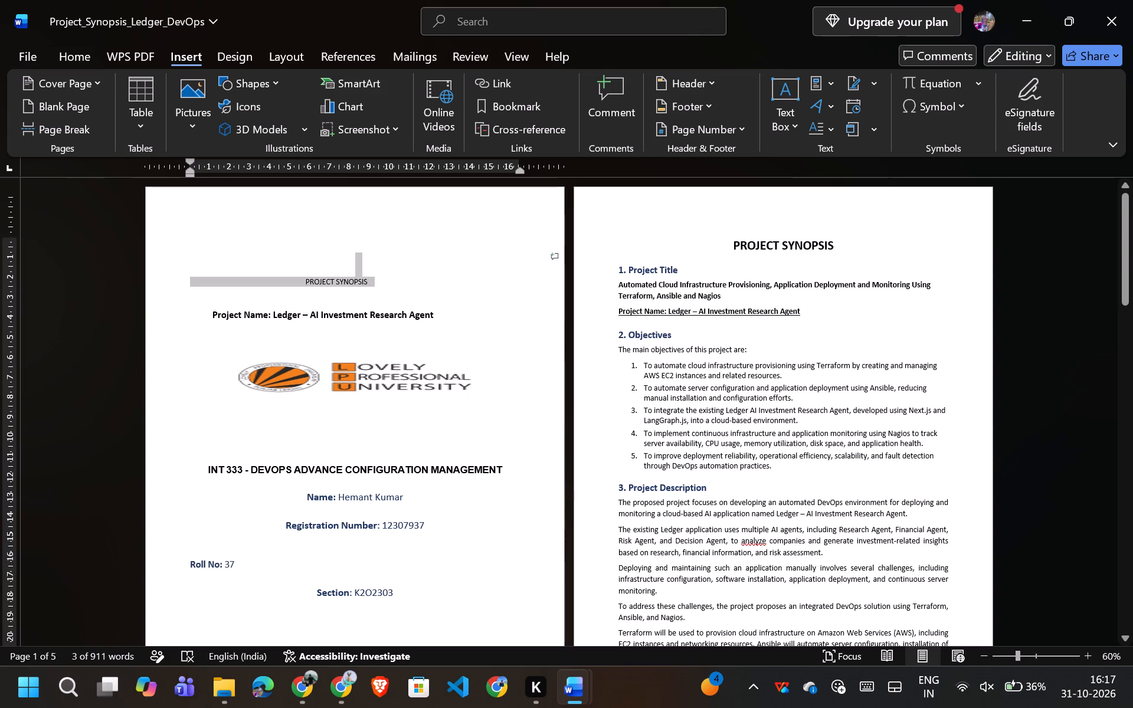
{"action": "left_click_drag", "start_coordinate": [304, 276], "coordinate": [302, 276]}
{"action": "left_click", "coordinate": [313, 244]}
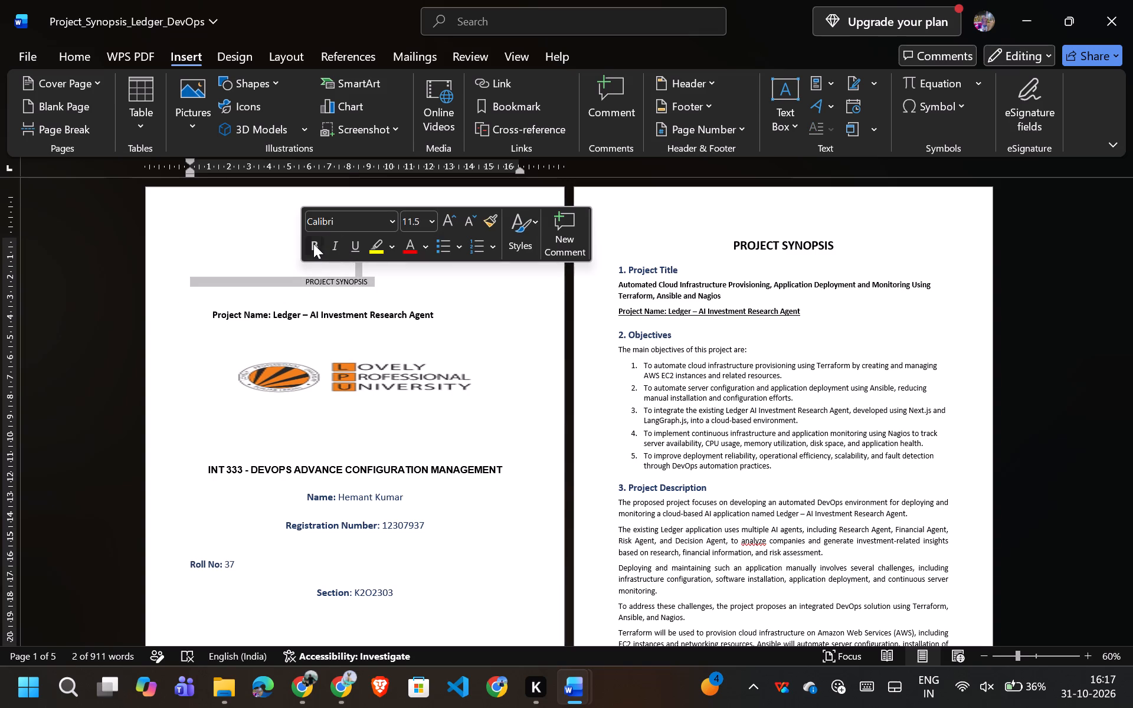
{"action": "left_click", "coordinate": [427, 224]}
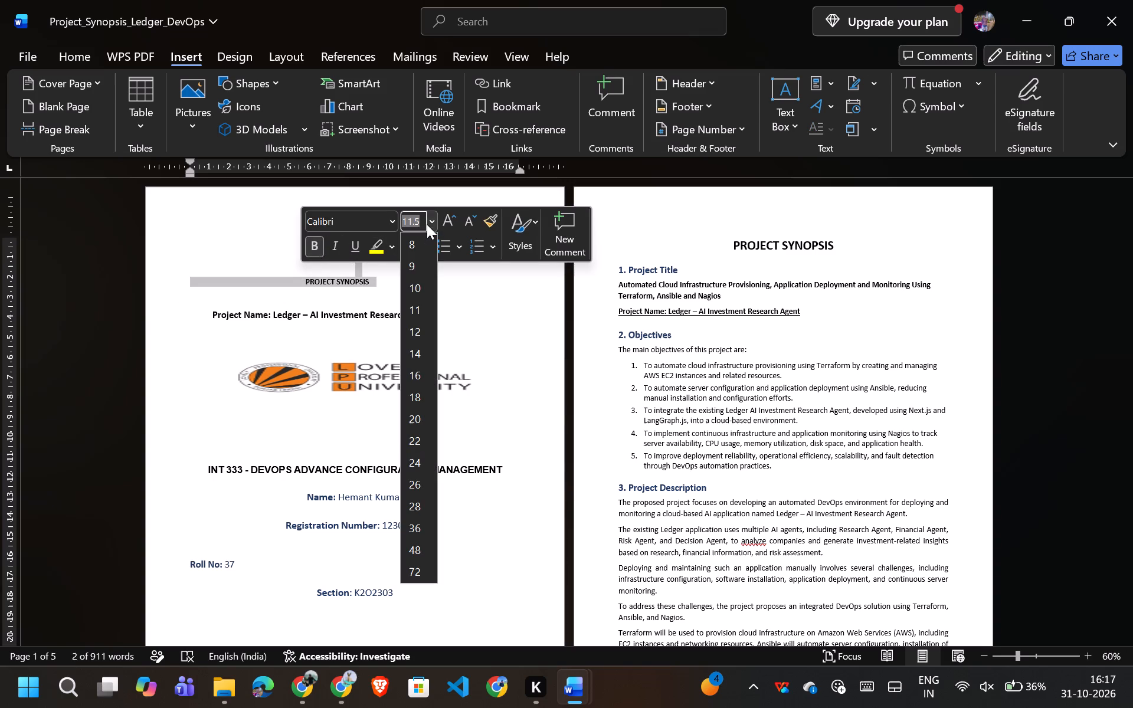
{"action": "left_click", "coordinate": [417, 355]}
{"action": "left_click", "coordinate": [487, 326]}
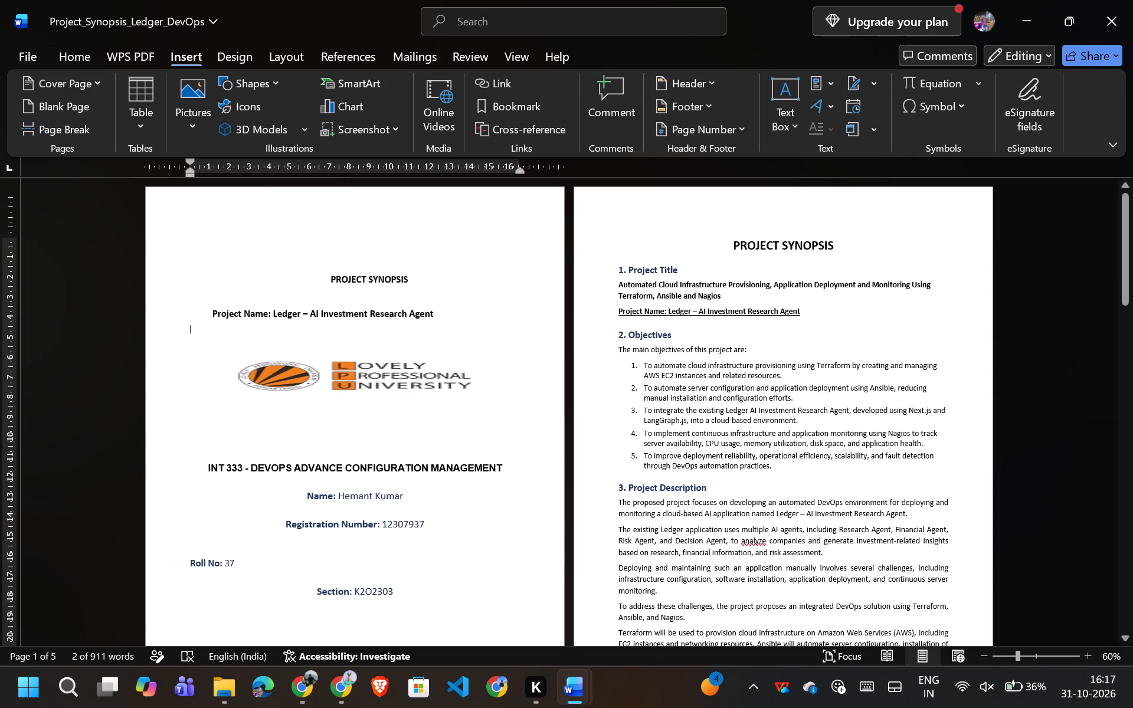
Shift the cover page's Project Name: Ledger – AI Investment Research Agent line towards the page centre with 19 leading spaces.
{"action": "left_click", "coordinate": [205, 312]}
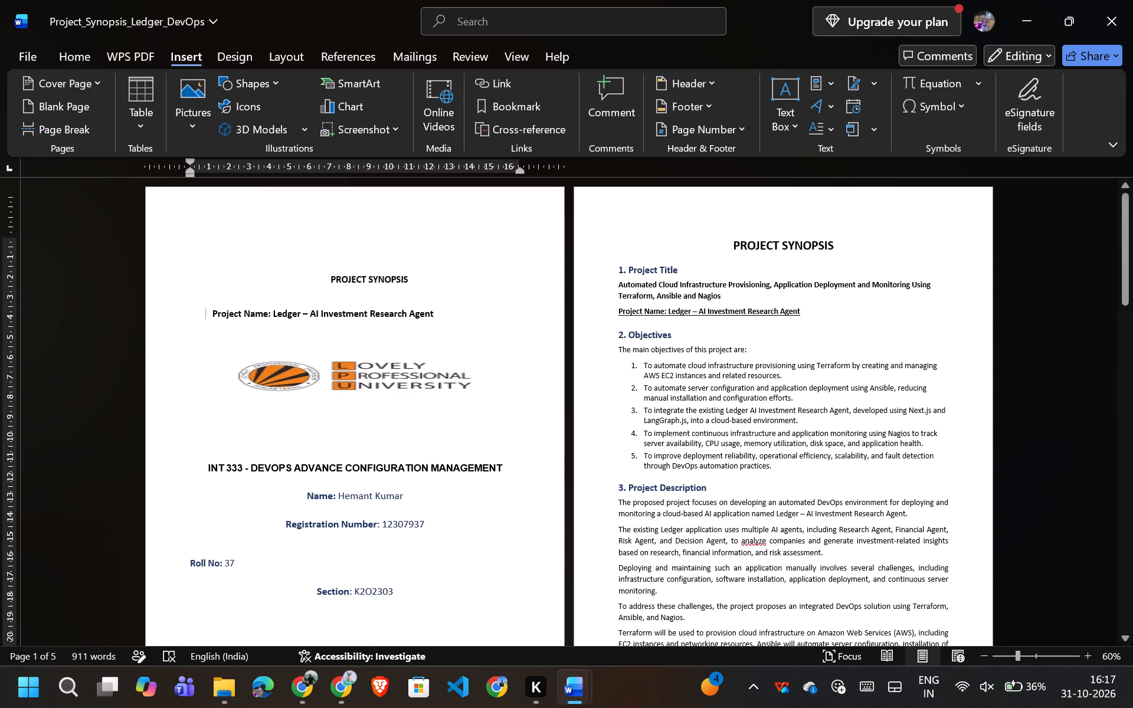
{"action": "key", "text": "space"}
{"action": "key", "text": "space"}
{"action": "key", "text": "space"}
{"action": "key", "text": "space"}
{"action": "key", "text": "space"}
{"action": "key", "text": "space"}
{"action": "key", "text": "space"}
{"action": "key", "text": "space"}
{"action": "key", "text": "space"}
{"action": "key", "text": "space"}
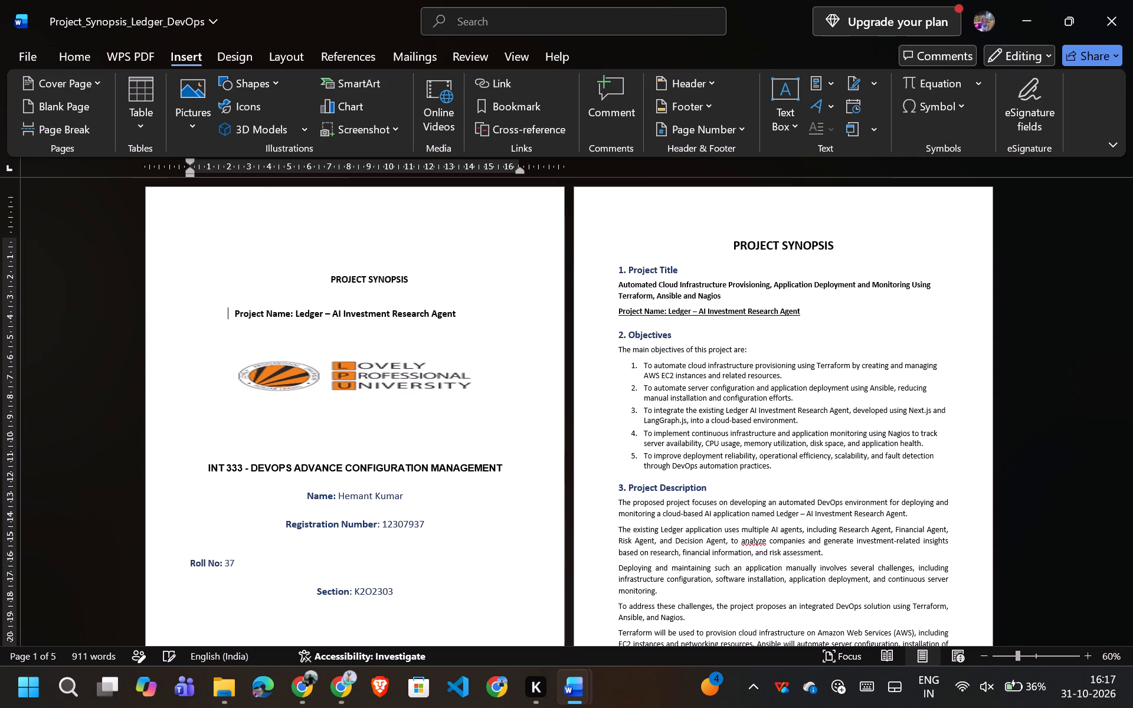
{"action": "key", "text": "space"}
{"action": "key", "text": "space"}
{"action": "key", "text": "space"}
{"action": "key", "text": "space"}
{"action": "key", "text": "space"}
{"action": "key", "text": "space"}
{"action": "key", "text": "space"}
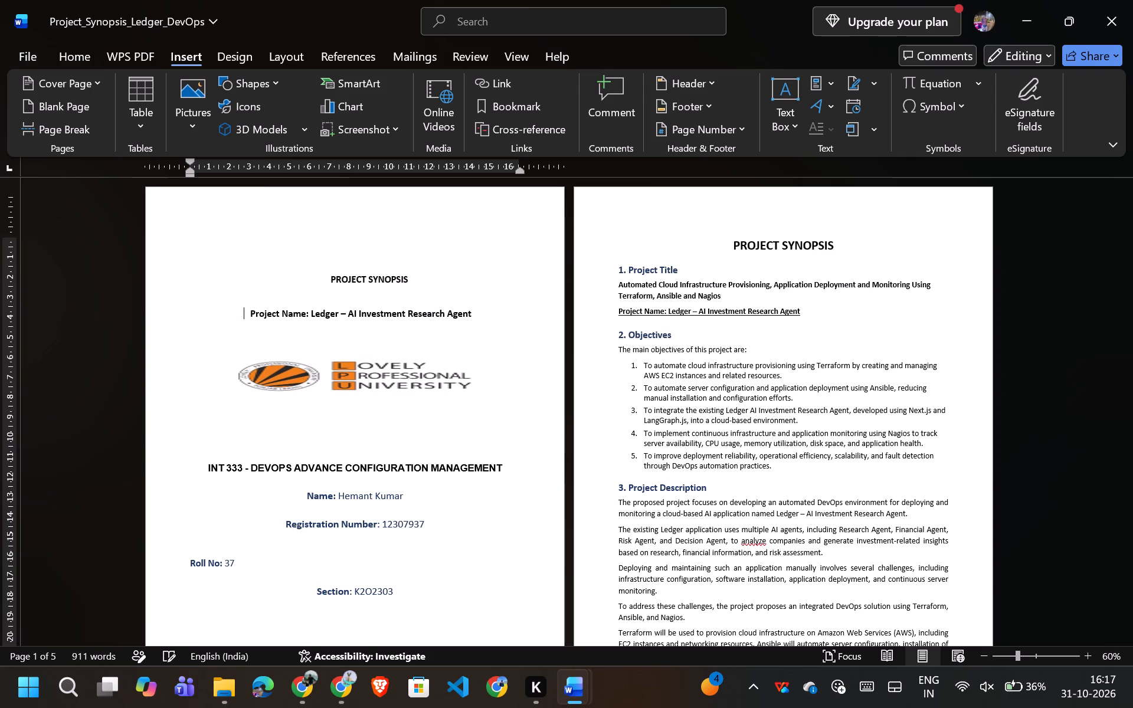
{"action": "key", "text": "space"}
{"action": "key", "text": "space"}
Centre-align the Roll No line on the cover page.
{"action": "scroll", "coordinate": [205, 312], "scroll_direction": "down", "scroll_amount": 1}
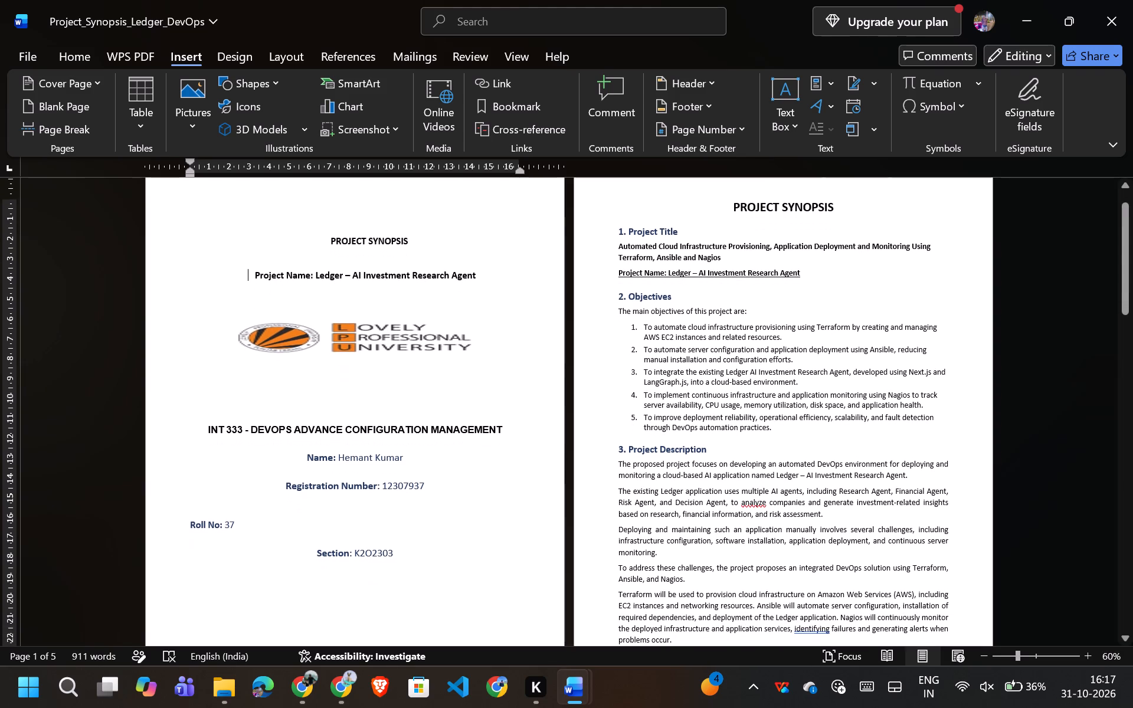
{"action": "left_click_drag", "start_coordinate": [189, 525], "coordinate": [235, 525]}
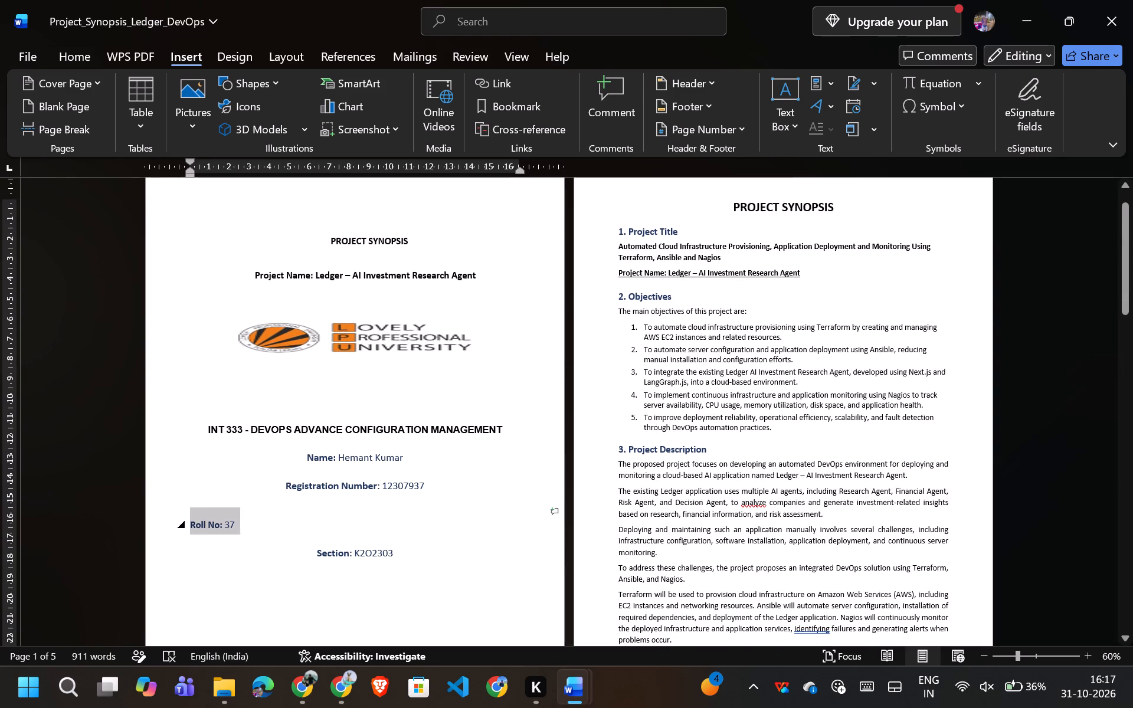
{"action": "left_click_drag", "start_coordinate": [235, 525], "coordinate": [238, 524]}
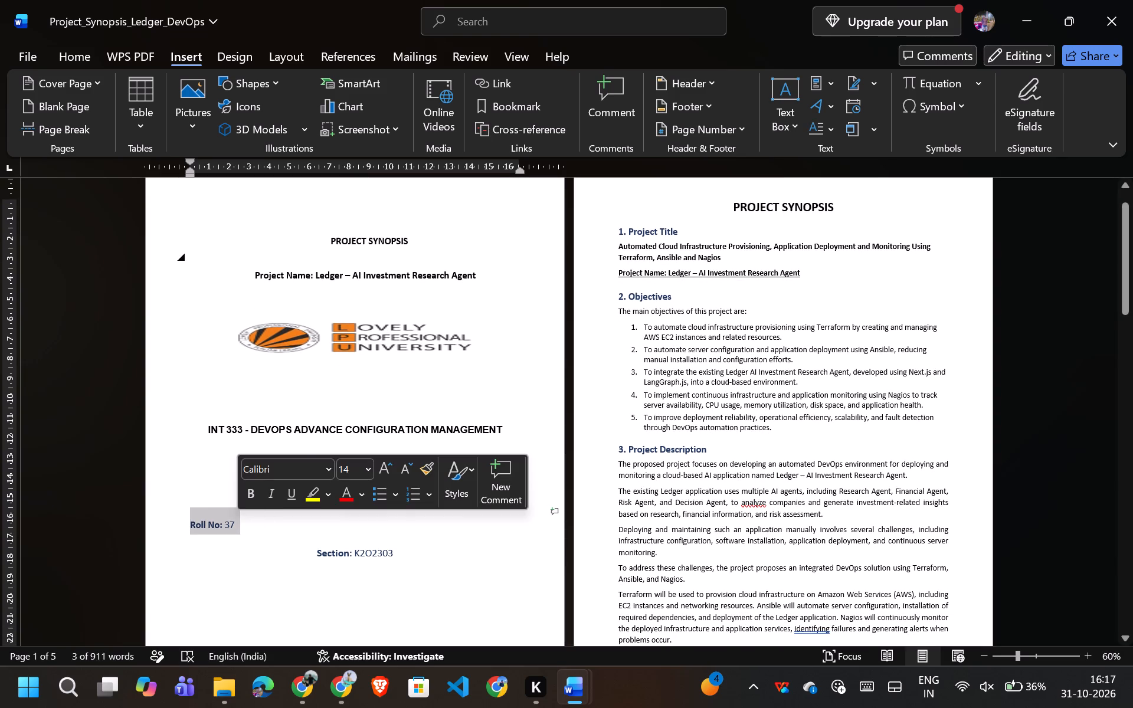
{"action": "left_click", "coordinate": [63, 55]}
{"action": "left_click", "coordinate": [338, 109]}
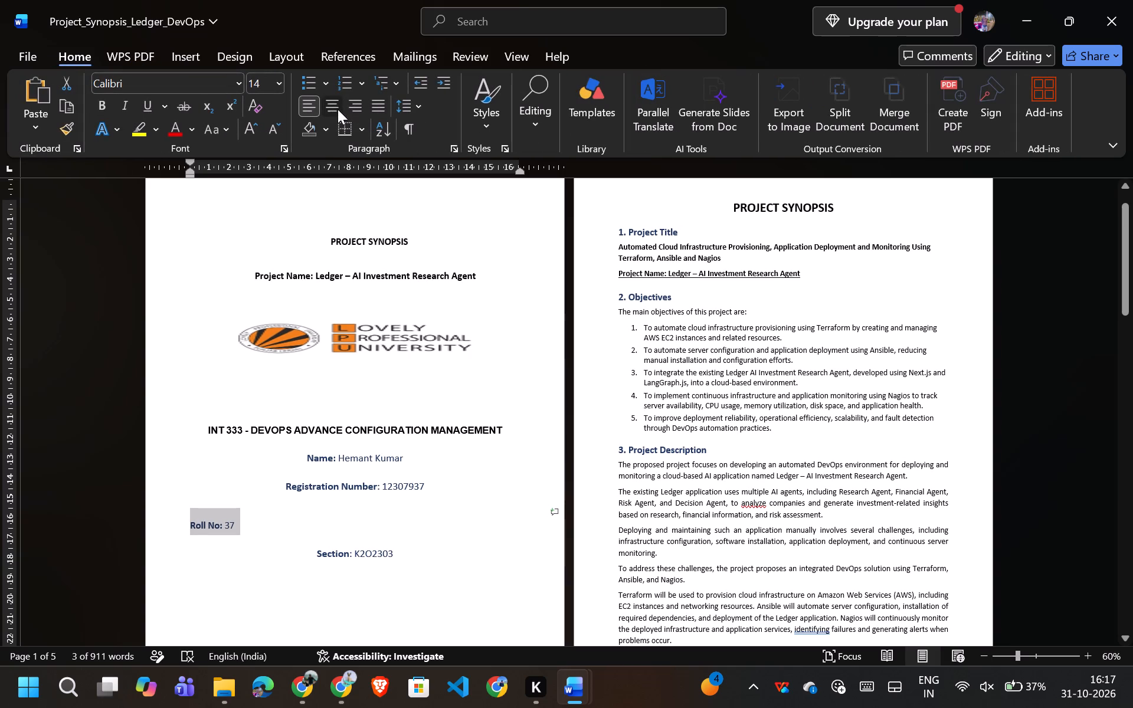
{"action": "left_click", "coordinate": [510, 490]}
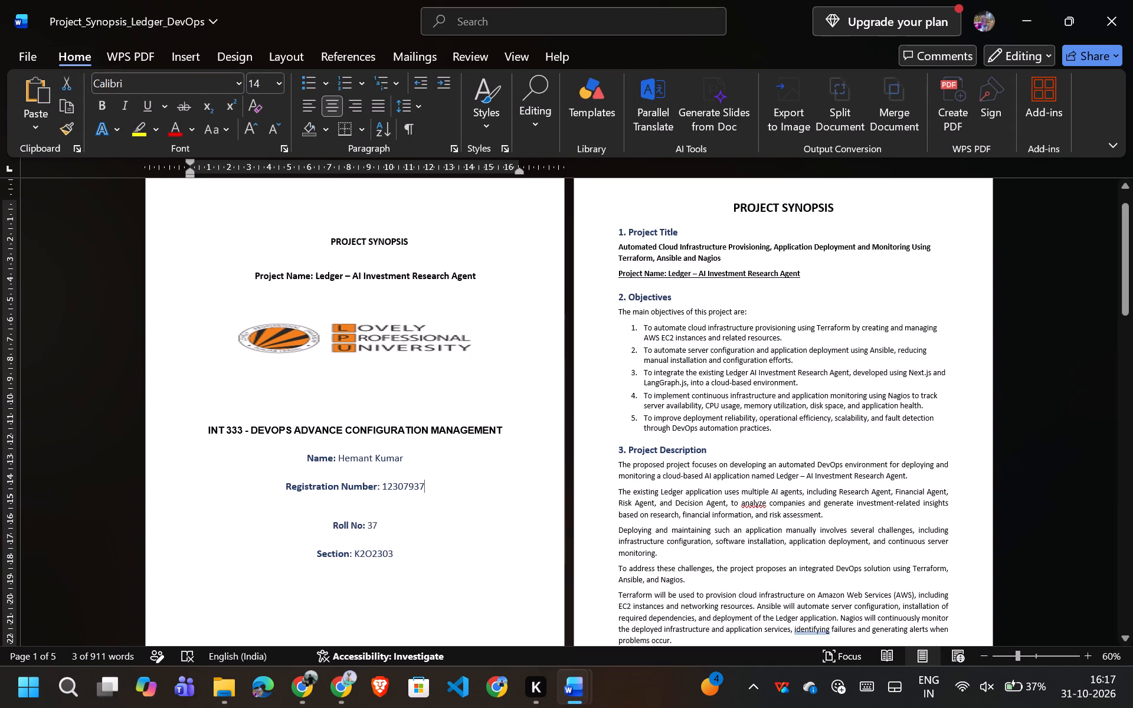
Remove the empty line between the Registration Number and Roll No lines on the cover page.
{"action": "left_click", "coordinate": [332, 504]}
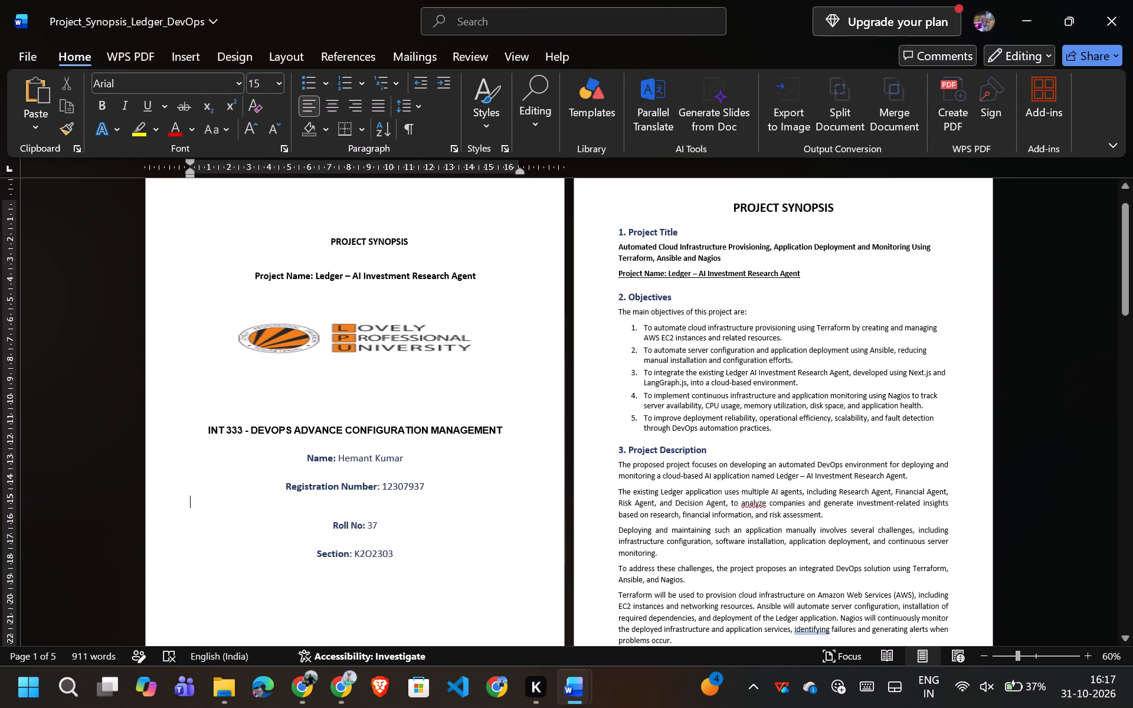
{"action": "key", "text": "BackSpace"}
Delete the PROJECT SYNOPSIS heading above 1. Project Title on the second page.
{"action": "scroll", "coordinate": [353, 555], "scroll_direction": "down", "scroll_amount": 1}
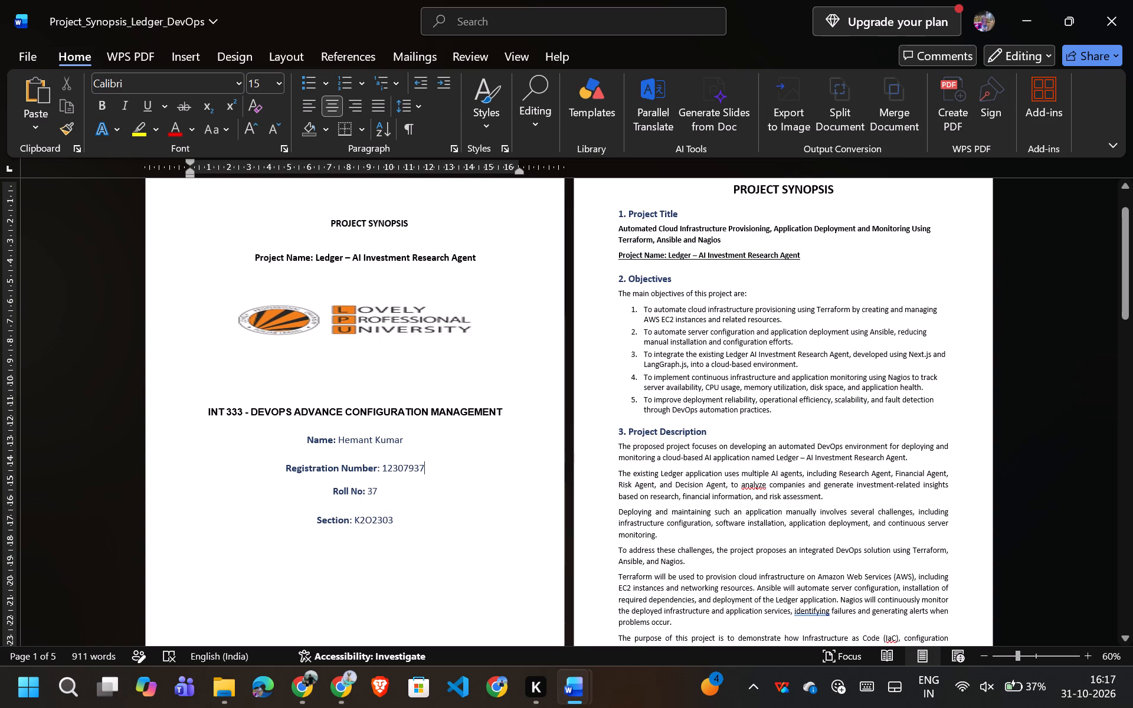
{"action": "scroll", "coordinate": [661, 496], "scroll_direction": "up", "scroll_amount": 1}
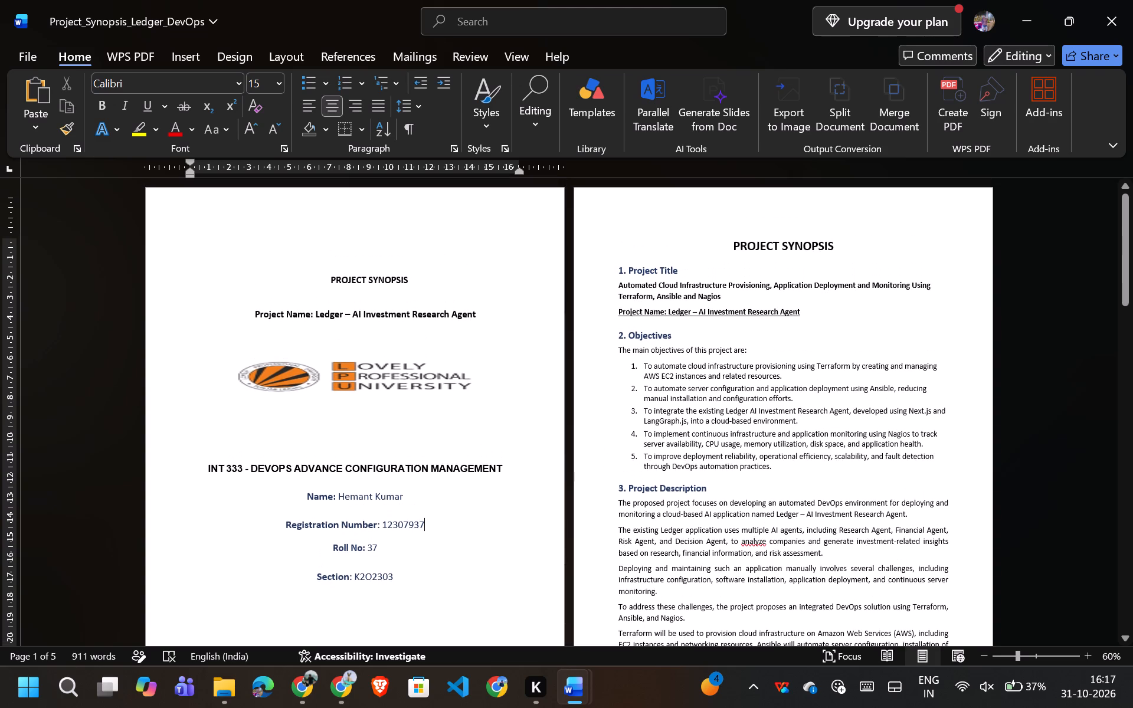
{"action": "left_click_drag", "start_coordinate": [840, 243], "coordinate": [728, 246]}
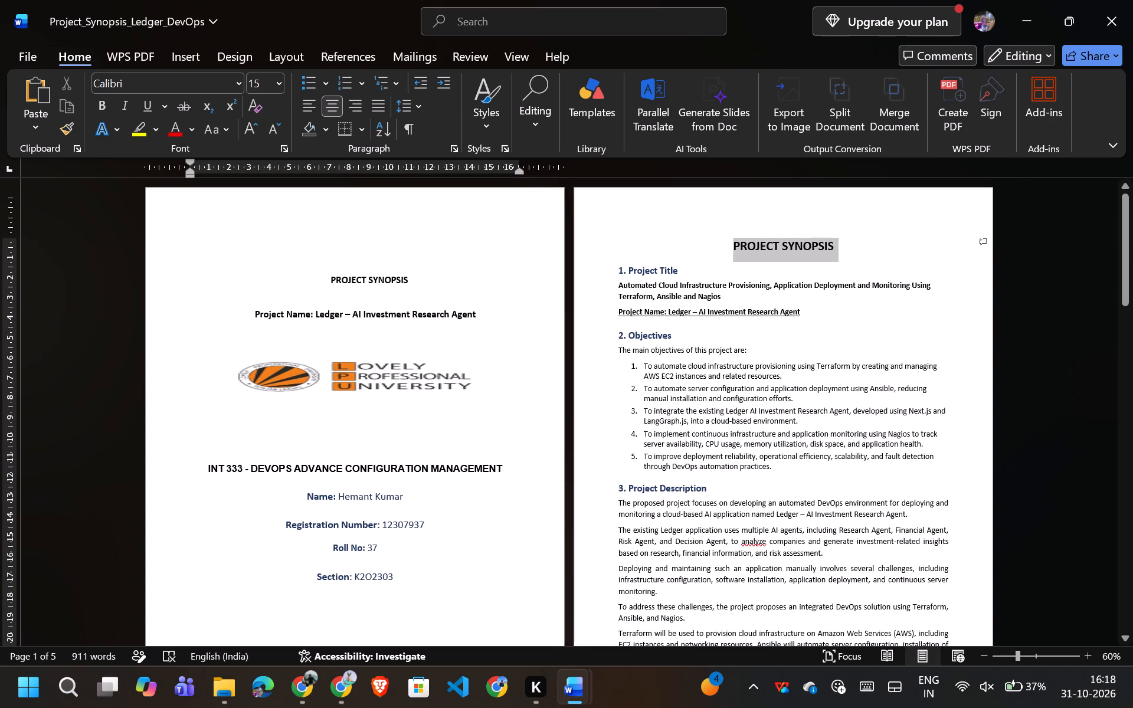
{"action": "left_click_drag", "start_coordinate": [728, 246], "coordinate": [728, 245]}
{"action": "key", "text": "BackSpace"}
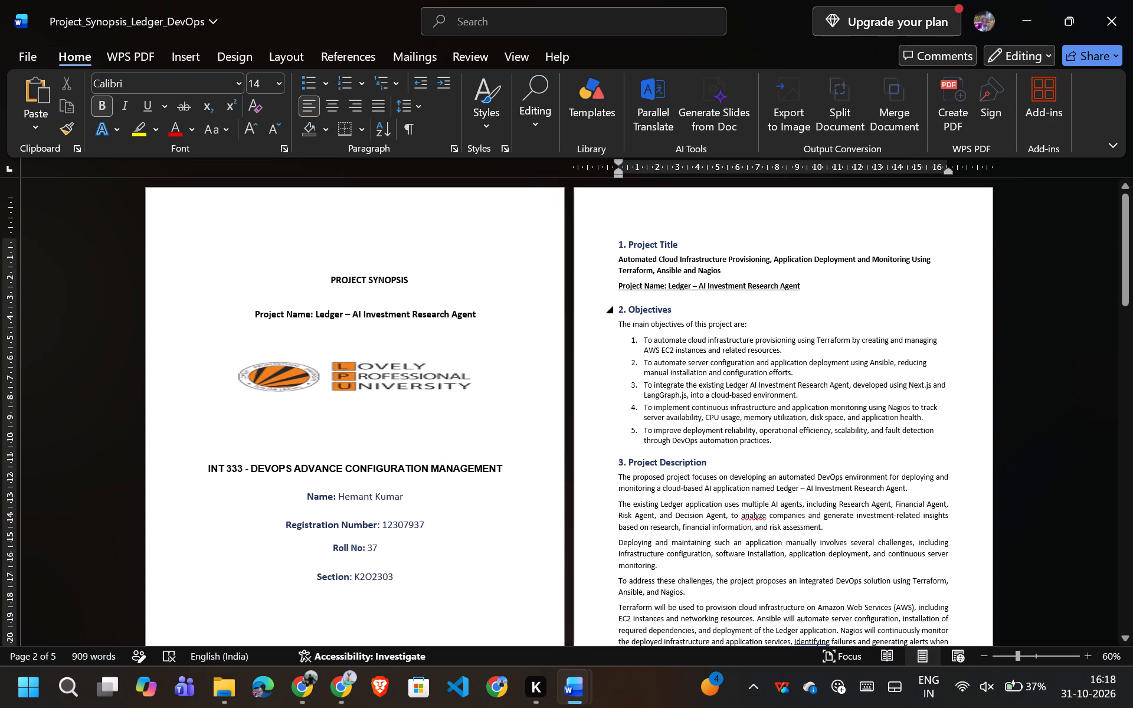
Review the combined document's layout from the cover page through to the References section.
{"action": "scroll", "coordinate": [733, 357], "scroll_direction": "down", "scroll_amount": 2}
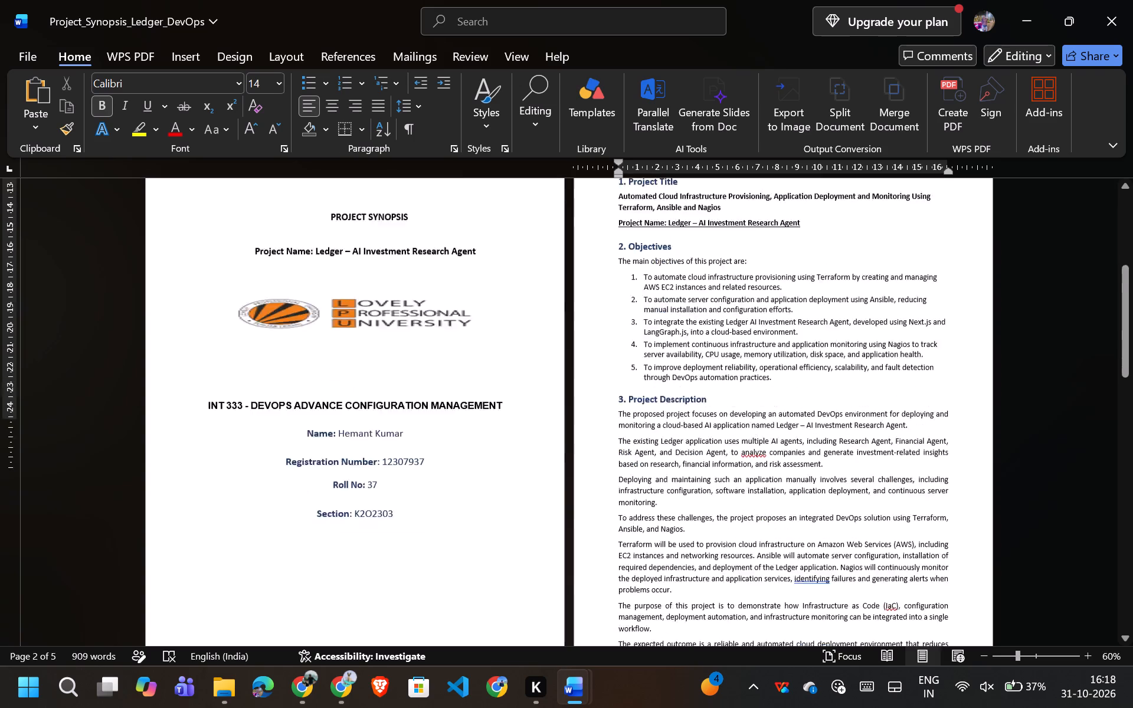
{"action": "scroll", "coordinate": [733, 357], "scroll_direction": "down", "scroll_amount": 9}
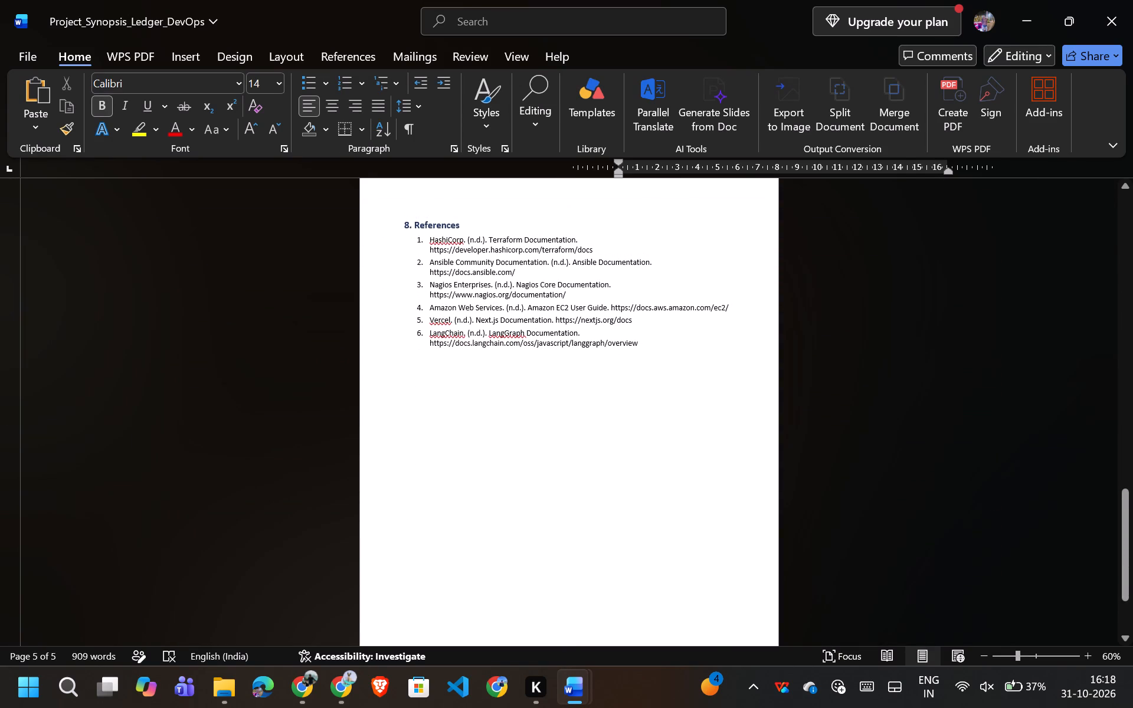
{"action": "scroll", "coordinate": [733, 357], "scroll_direction": "up", "scroll_amount": 14}
{"action": "scroll", "coordinate": [733, 357], "scroll_direction": "down", "scroll_amount": 1}
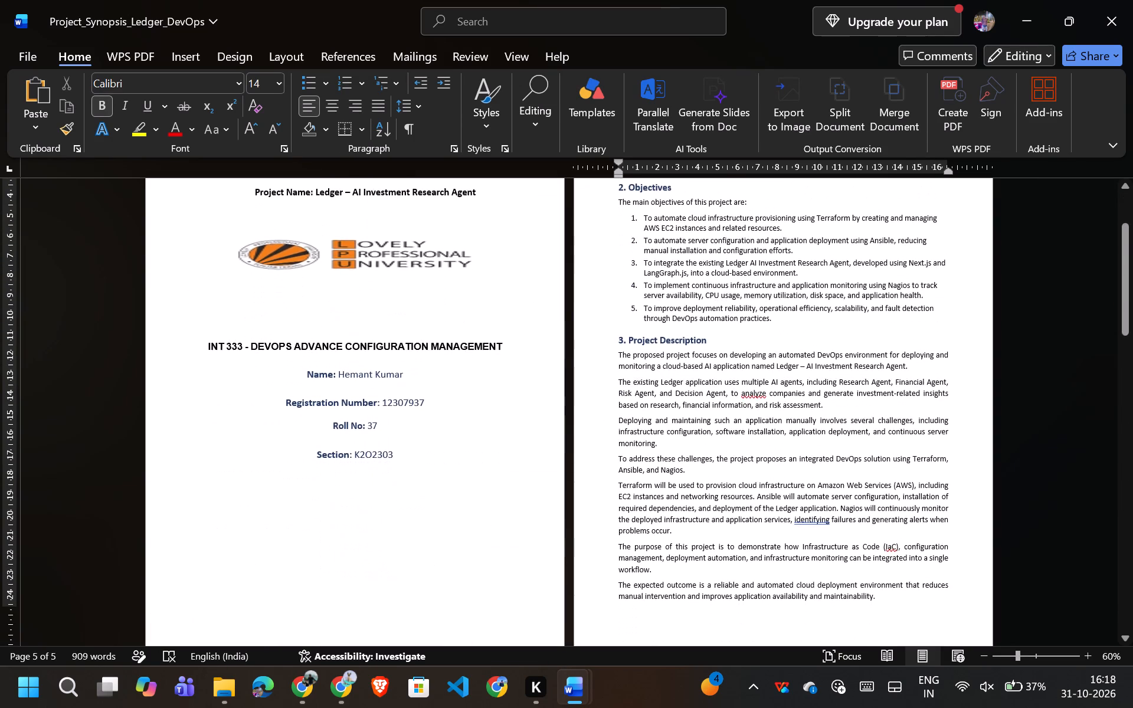
{"action": "scroll", "coordinate": [733, 357], "scroll_direction": "up", "scroll_amount": 2}
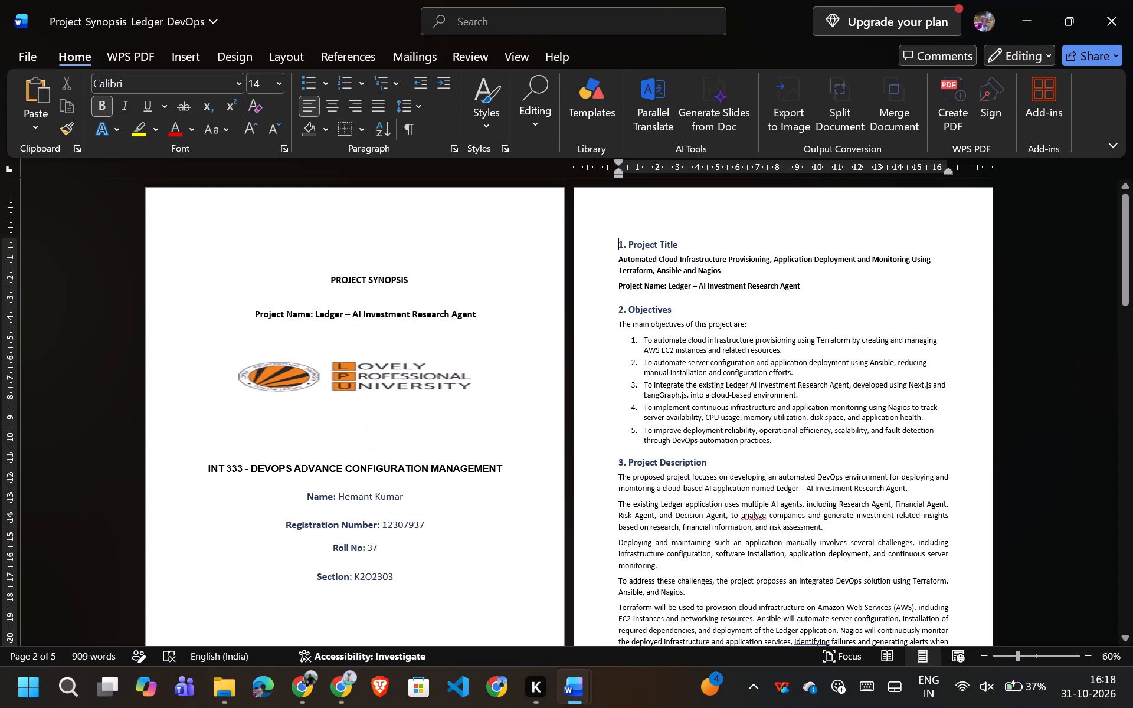
Close Project_Synopsis_Ledger_DevOps, saving its changes in Downloads, and close Project Synopsis v2-pages.
{"action": "left_click", "coordinate": [1132, 0]}
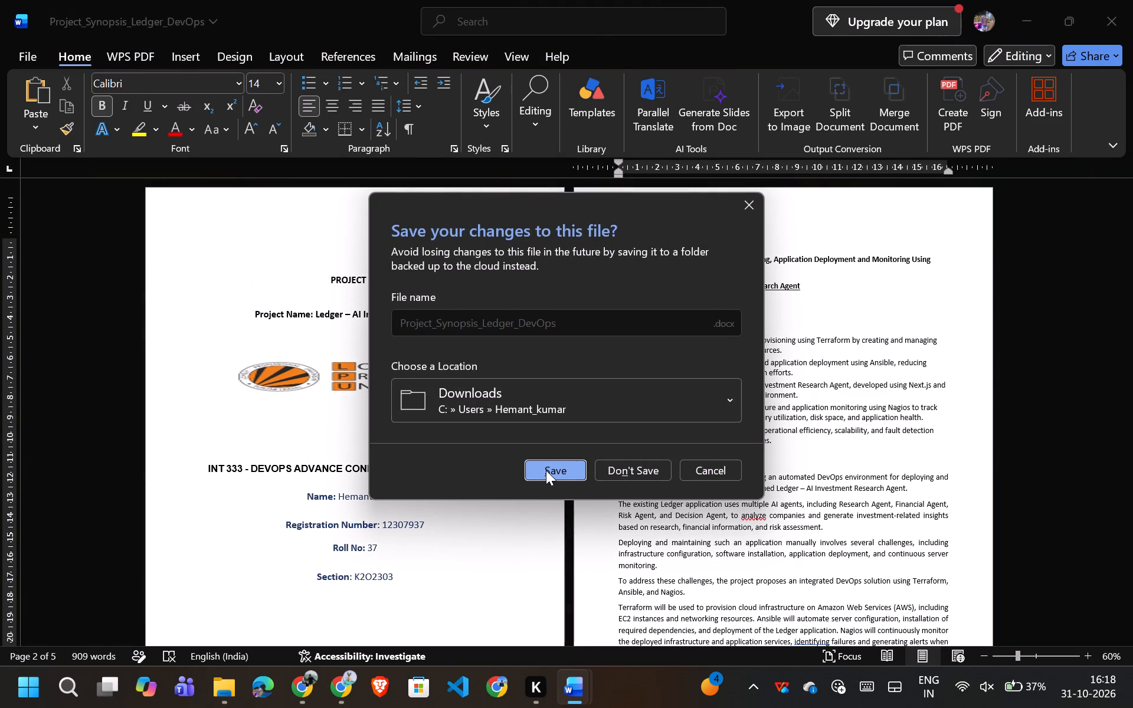
{"action": "left_click", "coordinate": [546, 470]}
{"action": "scroll", "coordinate": [662, 277], "scroll_direction": "up", "scroll_amount": 3}
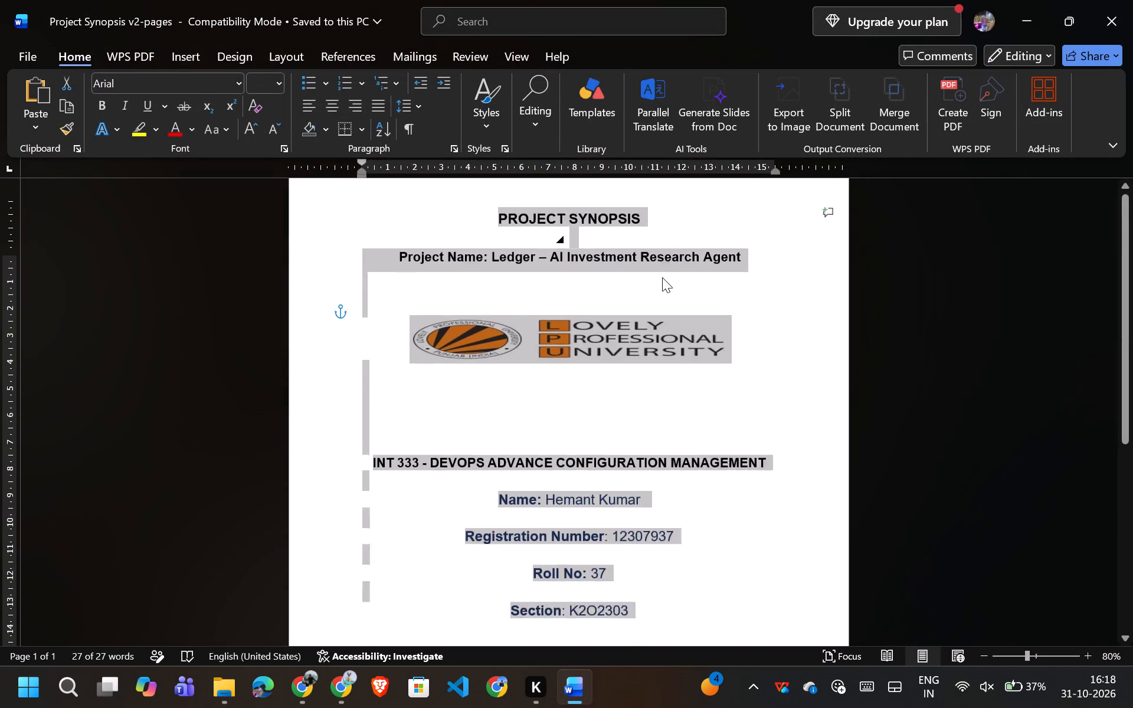
{"action": "scroll", "coordinate": [662, 277], "scroll_direction": "up", "scroll_amount": 5}
{"action": "left_click", "coordinate": [1132, 0]}
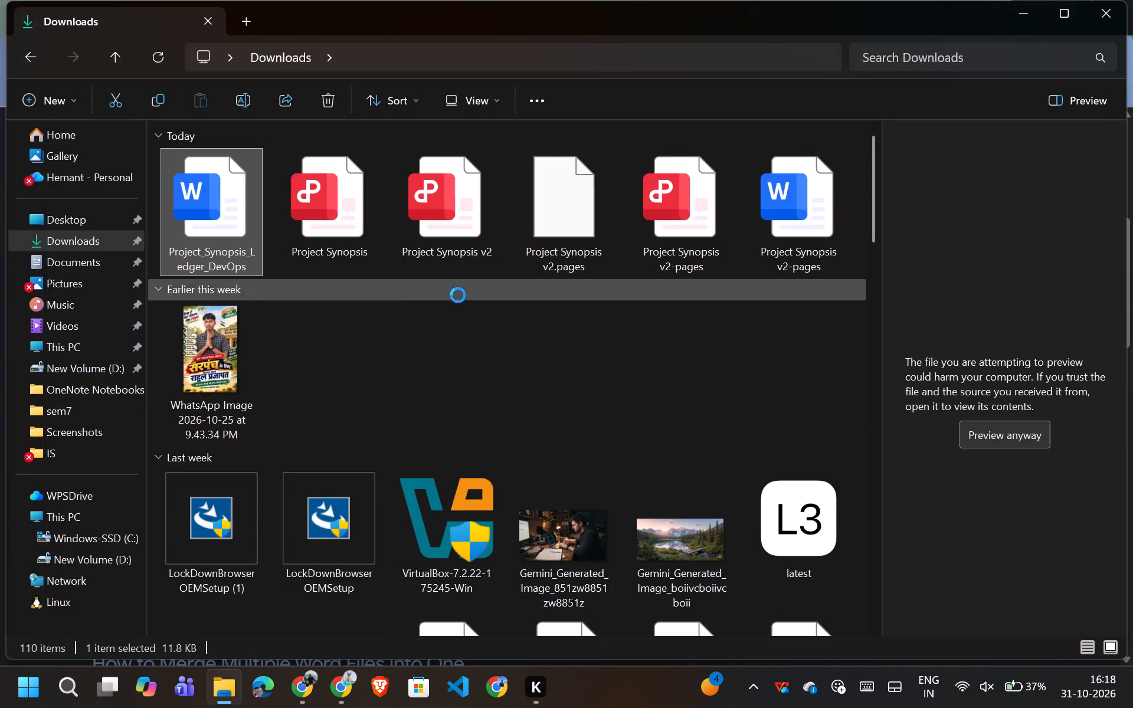
Switch to Chrome and replace the Google search for merge word file with a search for word to pdf.
{"action": "left_click", "coordinate": [724, 112]}
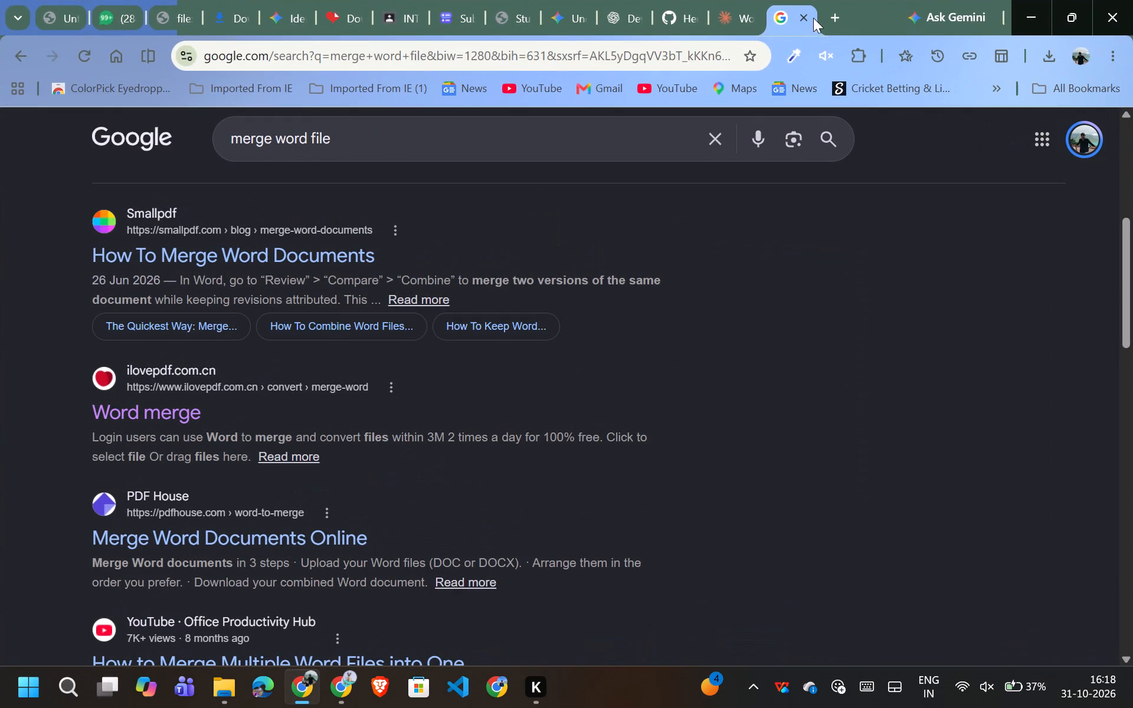
{"action": "left_click", "coordinate": [493, 149]}
{"action": "key", "text": "BackSpace"}
{"action": "key", "text": "BackSpace"}
{"action": "key", "text": "BackSpace"}
{"action": "key", "text": "BackSpace"}
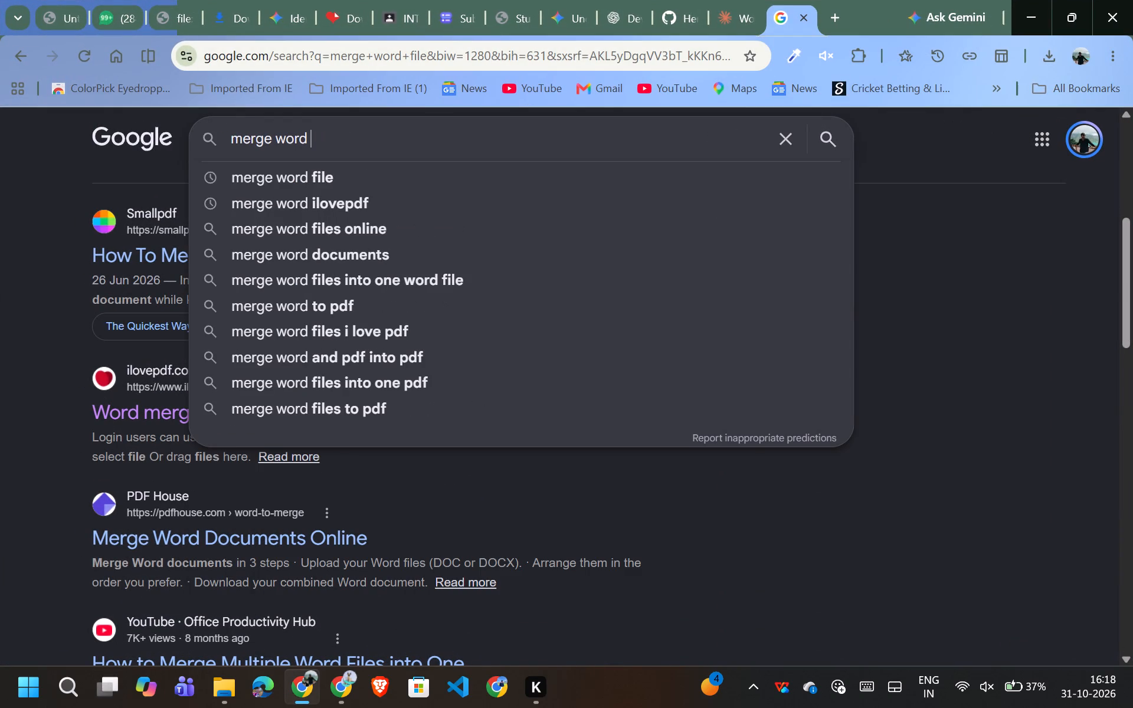
{"action": "key", "text": "Left"}
{"action": "key", "text": "Left"}
{"action": "key", "text": "Left"}
{"action": "key", "text": "Left"}
{"action": "key", "text": "Left"}
{"action": "key", "text": "Left"}
{"action": "key", "text": "BackSpace"}
{"action": "key", "text": "BackSpace"}
{"action": "key", "text": "BackSpace"}
{"action": "key", "text": "BackSpace"}
{"action": "key", "text": "BackSpace"}
{"action": "key", "text": "BackSpace"}
{"action": "key", "text": "BackSpace"}
{"action": "key", "text": "BackSpace"}
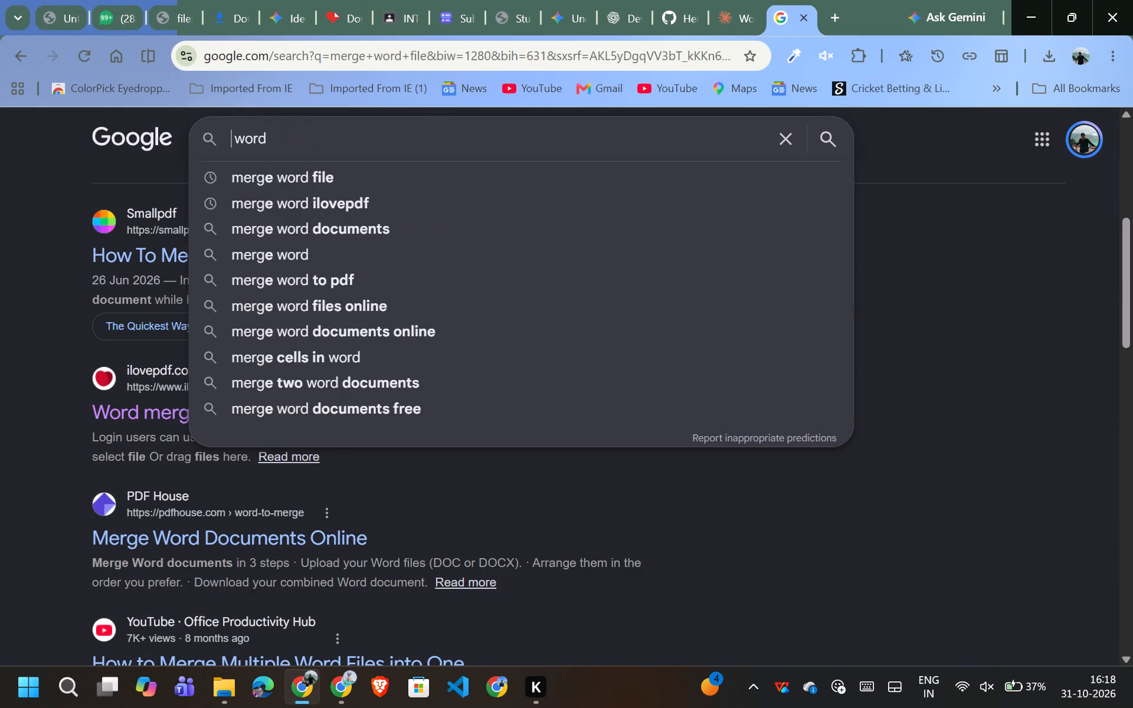
{"action": "key", "text": "Right"}
{"action": "key", "text": "Right"}
{"action": "key", "text": "Right"}
{"action": "key", "text": "Down"}
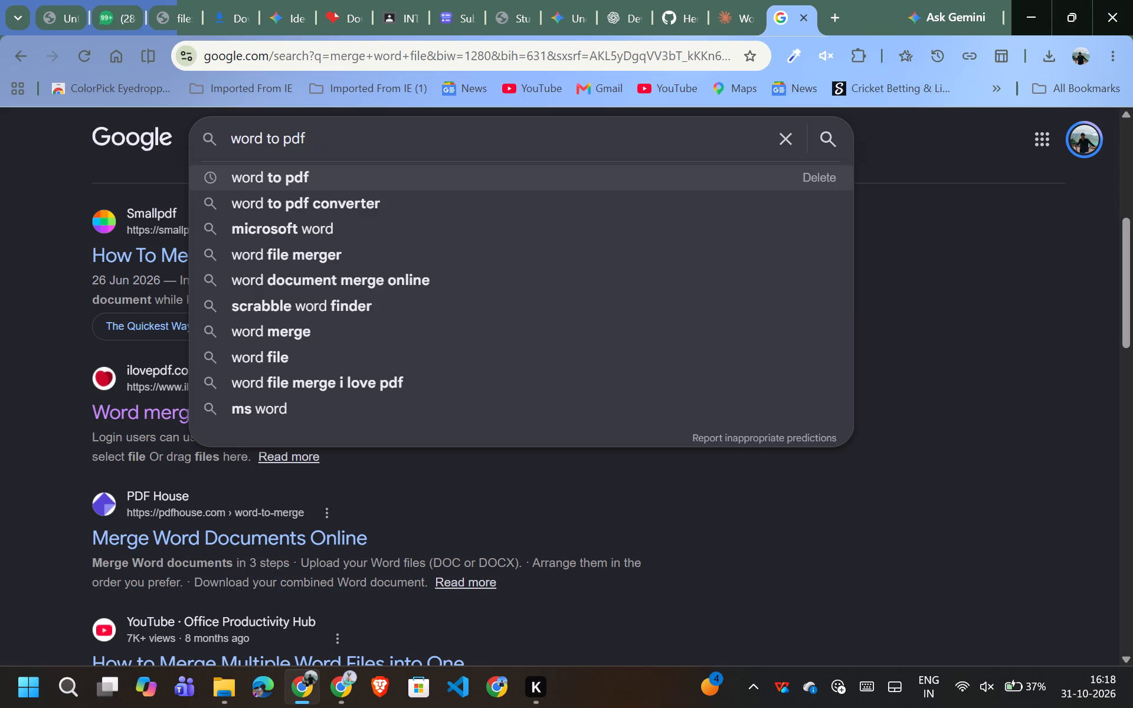
{"action": "key", "text": "Return"}
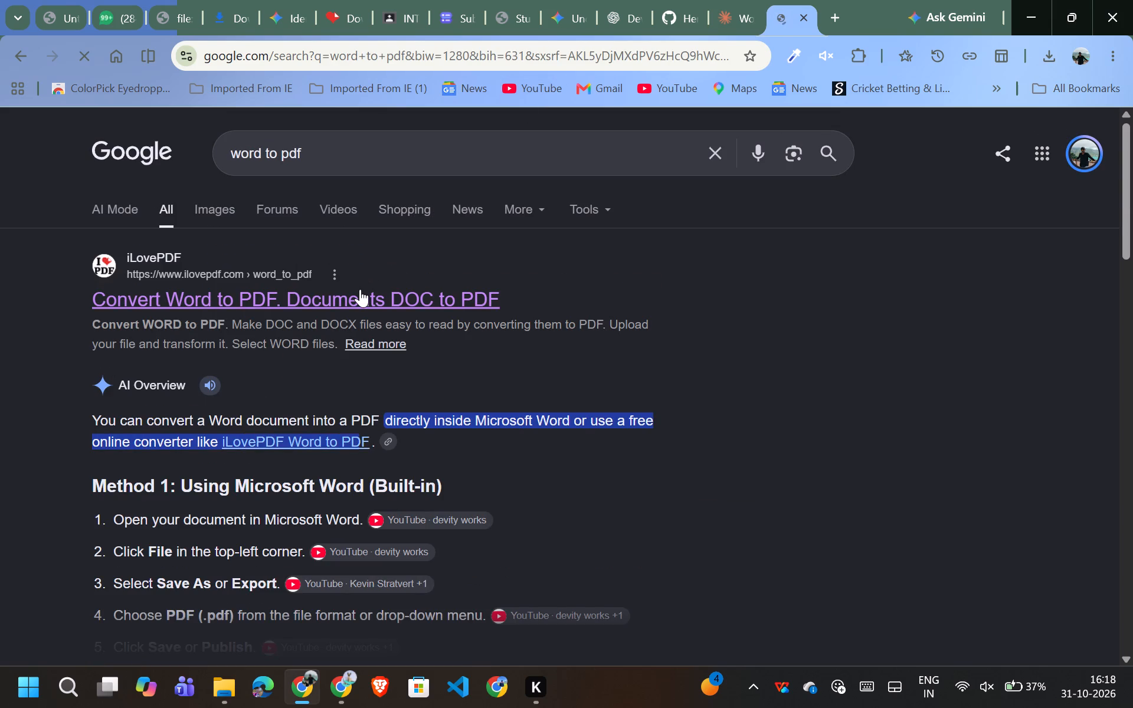
Load Project_Synopsis_Ledger_DevOps from Downloads into iLovePDF's Word to PDF converter and convert it to PDF.
{"action": "left_click", "coordinate": [360, 289]}
{"action": "left_click", "coordinate": [568, 327]}
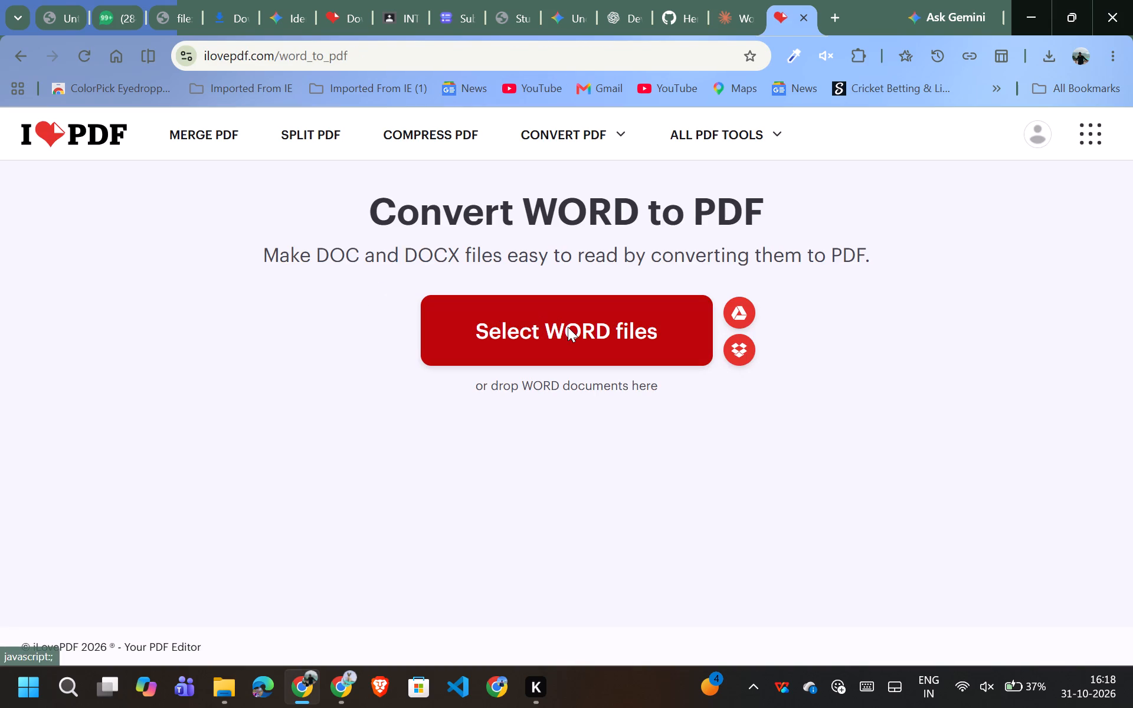
{"action": "left_click", "coordinate": [235, 193]}
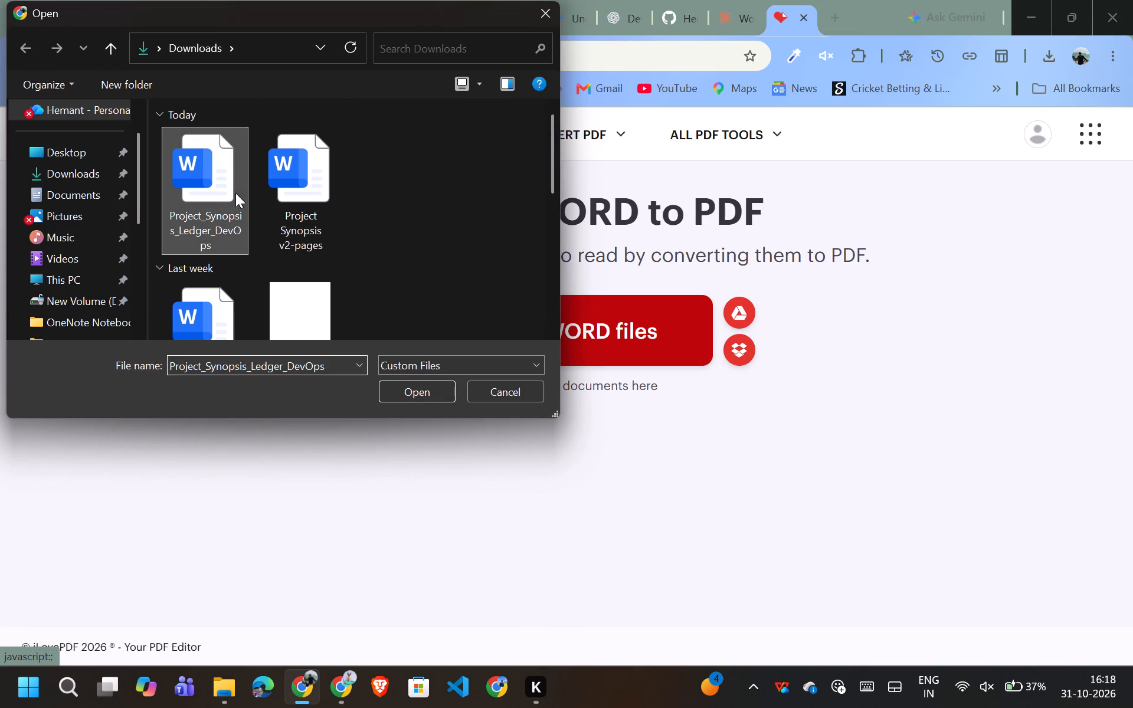
{"action": "scroll", "coordinate": [384, 263], "scroll_direction": "down", "scroll_amount": 1}
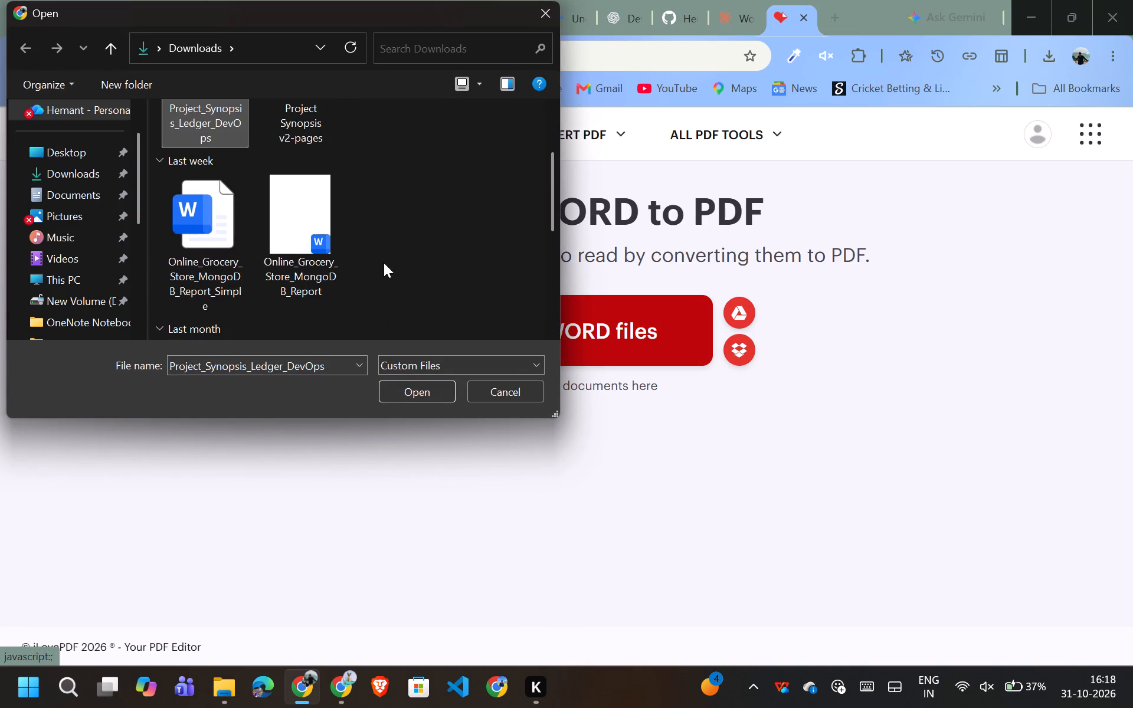
{"action": "scroll", "coordinate": [384, 263], "scroll_direction": "up", "scroll_amount": 1}
{"action": "left_click", "coordinate": [415, 383]}
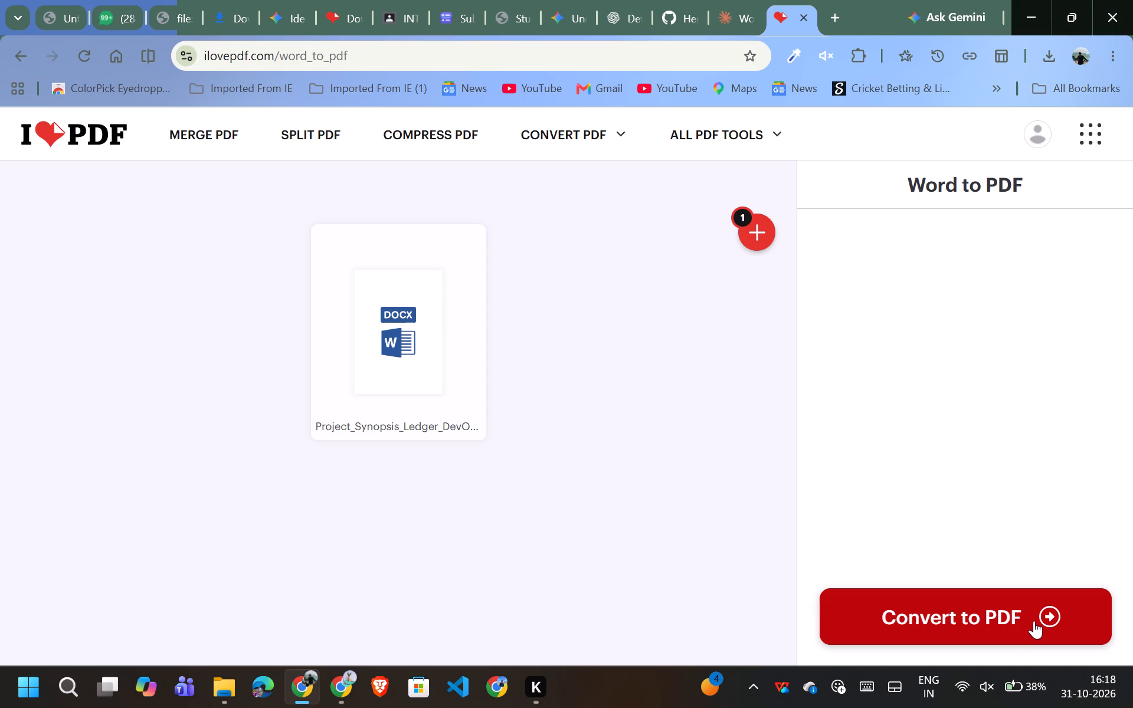
{"action": "left_click", "coordinate": [1041, 607]}
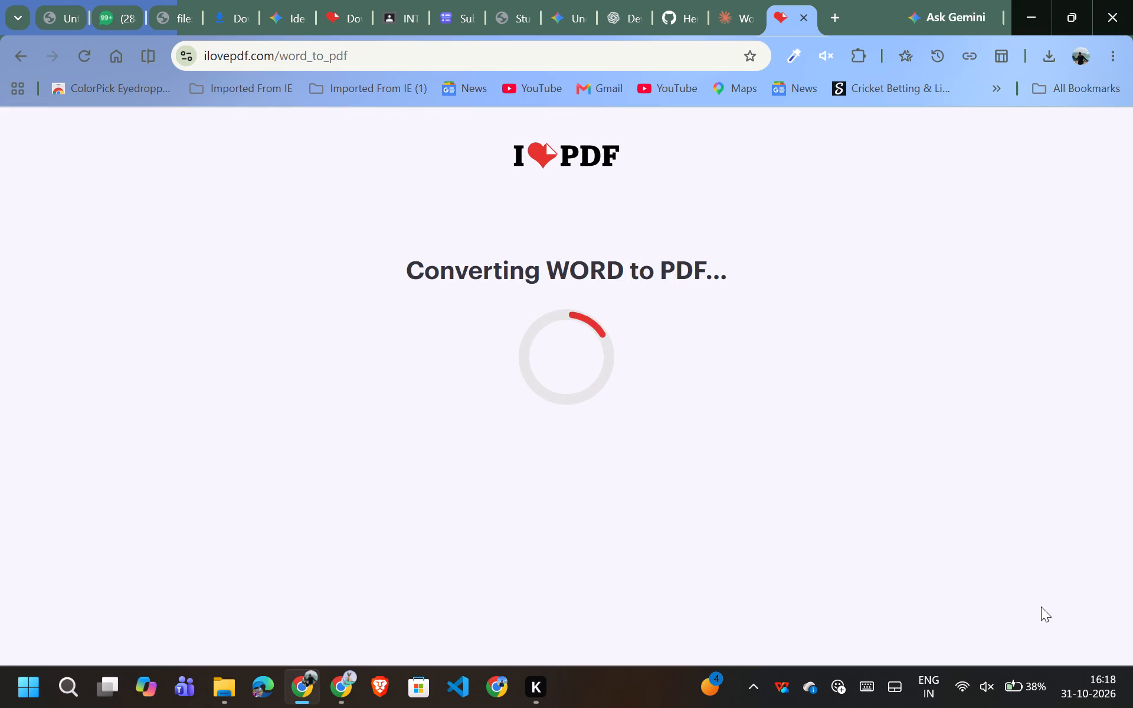
Close the Claude browser tab next to the iLovePDF conversion page.
{"action": "left_click", "coordinate": [736, 8]}
{"action": "left_click", "coordinate": [746, 19]}
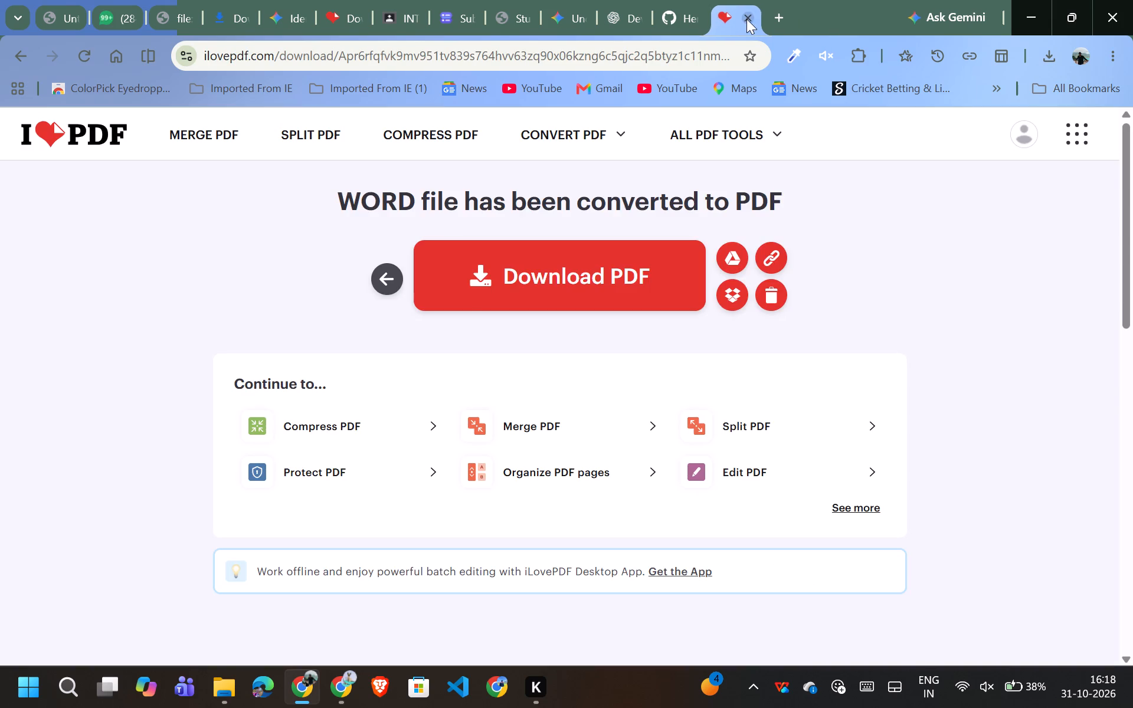
Download the converted PDF and show it in the Downloads folder.
{"action": "left_click", "coordinate": [581, 255]}
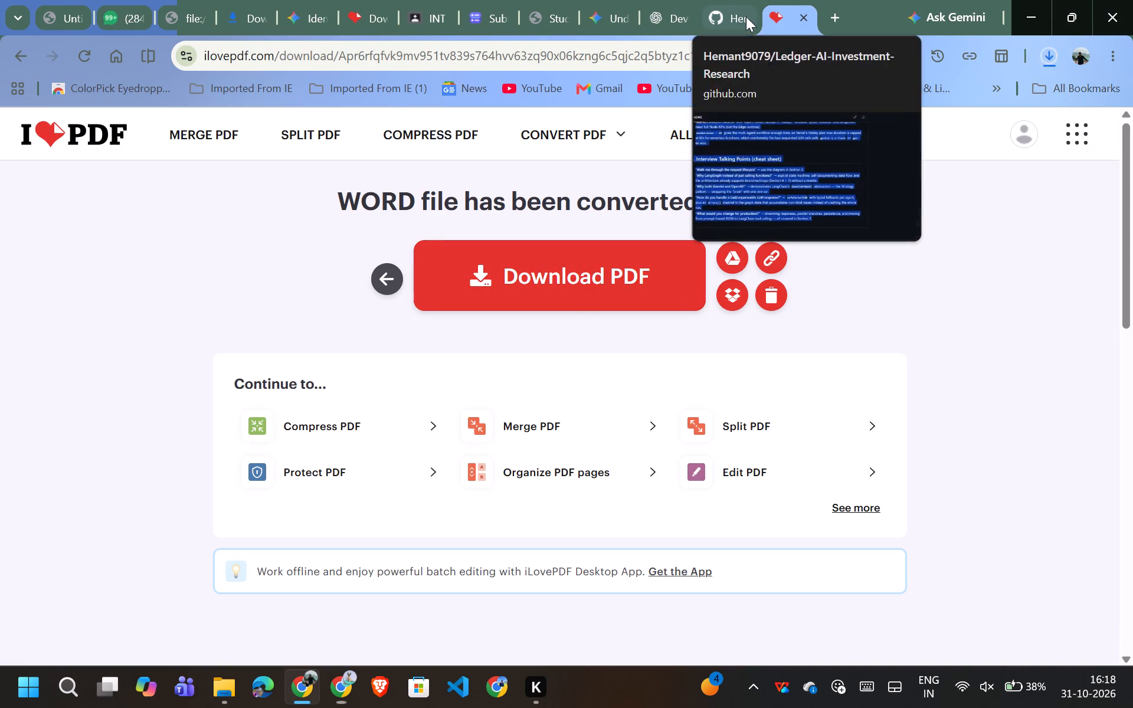
{"action": "left_click", "coordinate": [983, 92]}
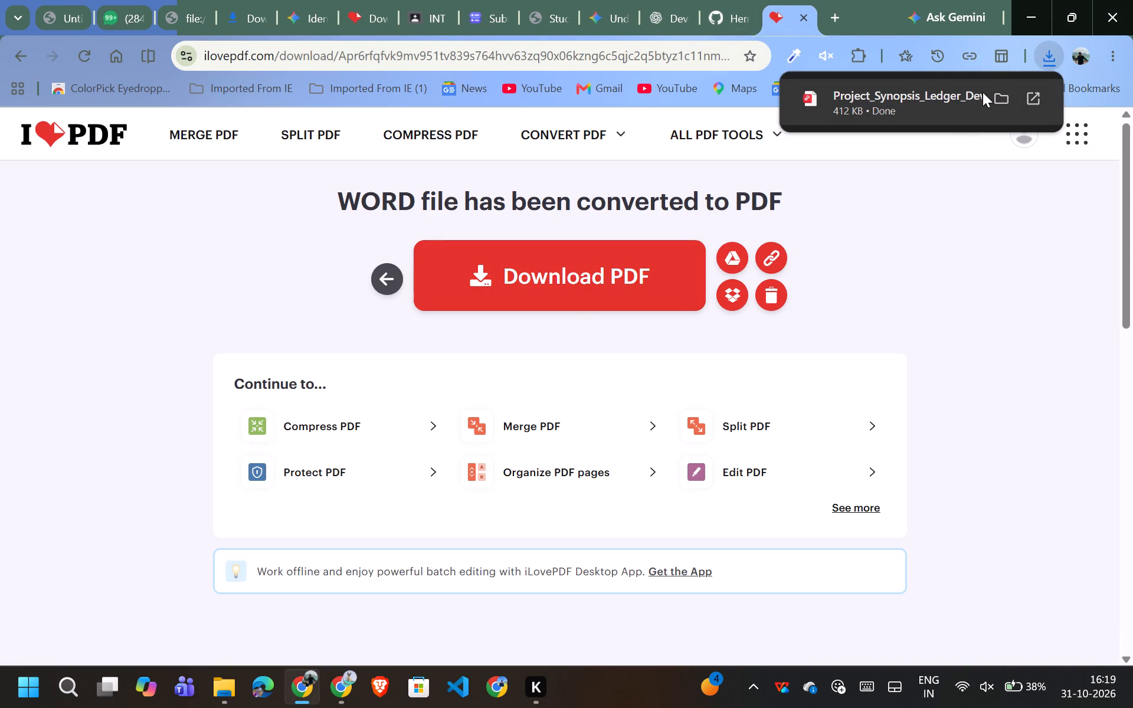
{"action": "left_click", "coordinate": [995, 101]}
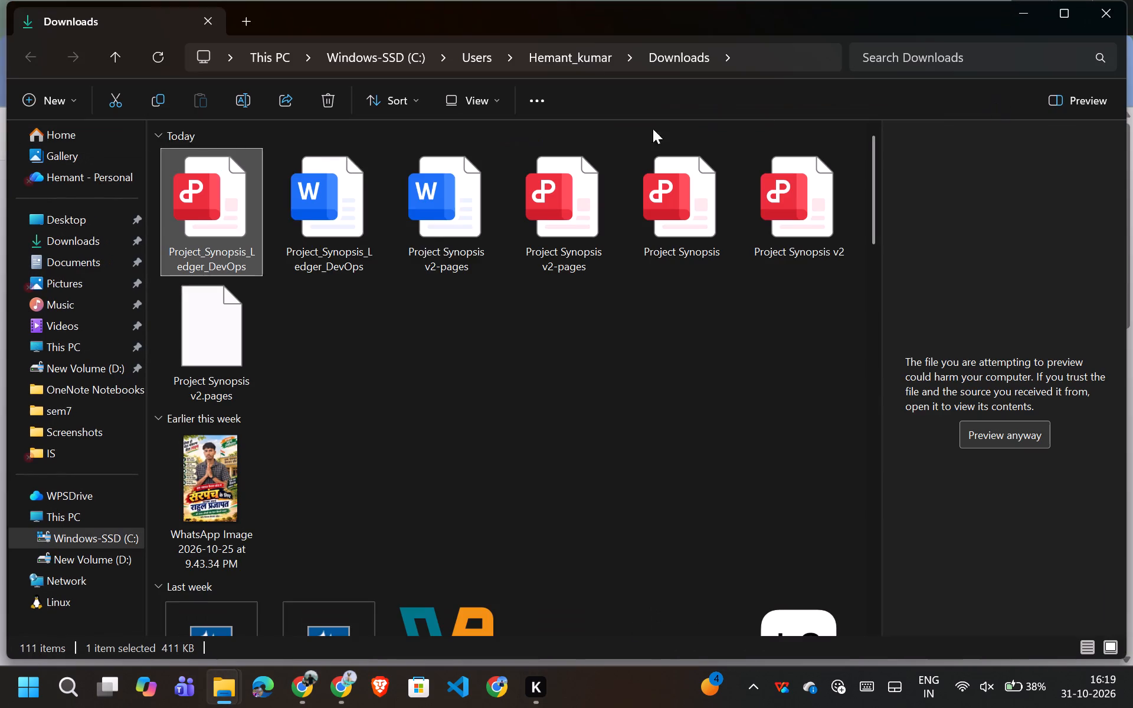
Open the Project_Synopsis_Ledger_DevOps PDF in WPS Office and check its cover page.
{"action": "double_click", "coordinate": [206, 228]}
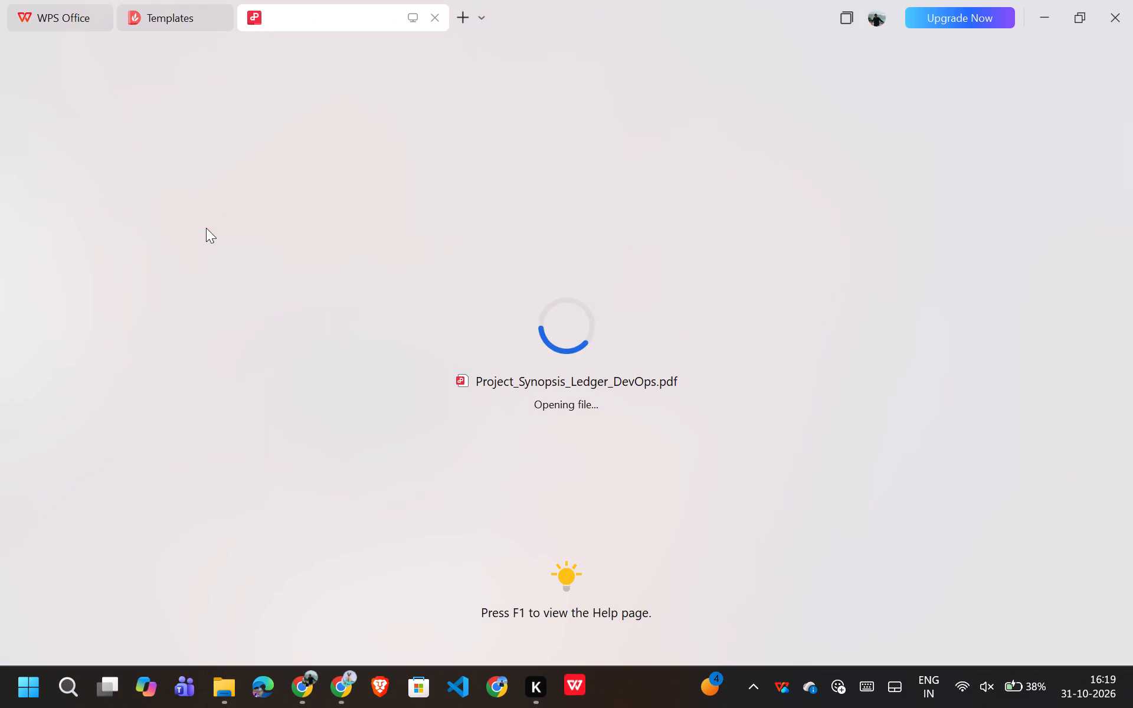
{"action": "scroll", "coordinate": [359, 355], "scroll_direction": "down", "scroll_amount": 4, "text": "ctrl"}
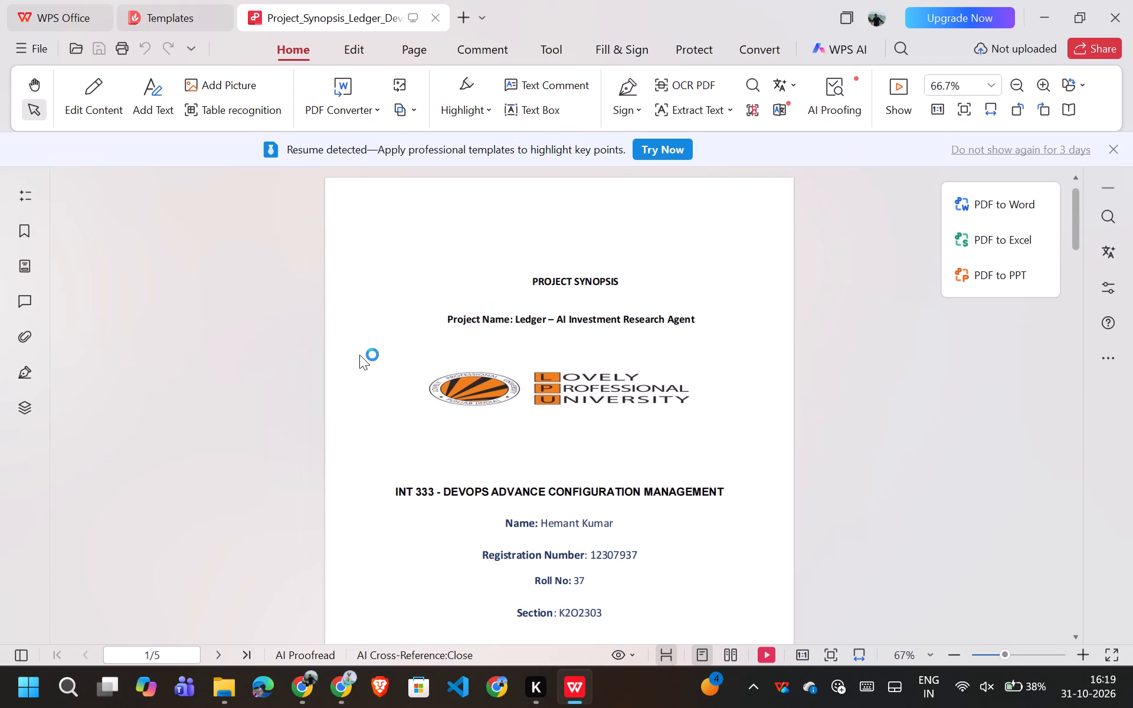
{"action": "scroll", "coordinate": [359, 355], "scroll_direction": "down", "scroll_amount": 1}
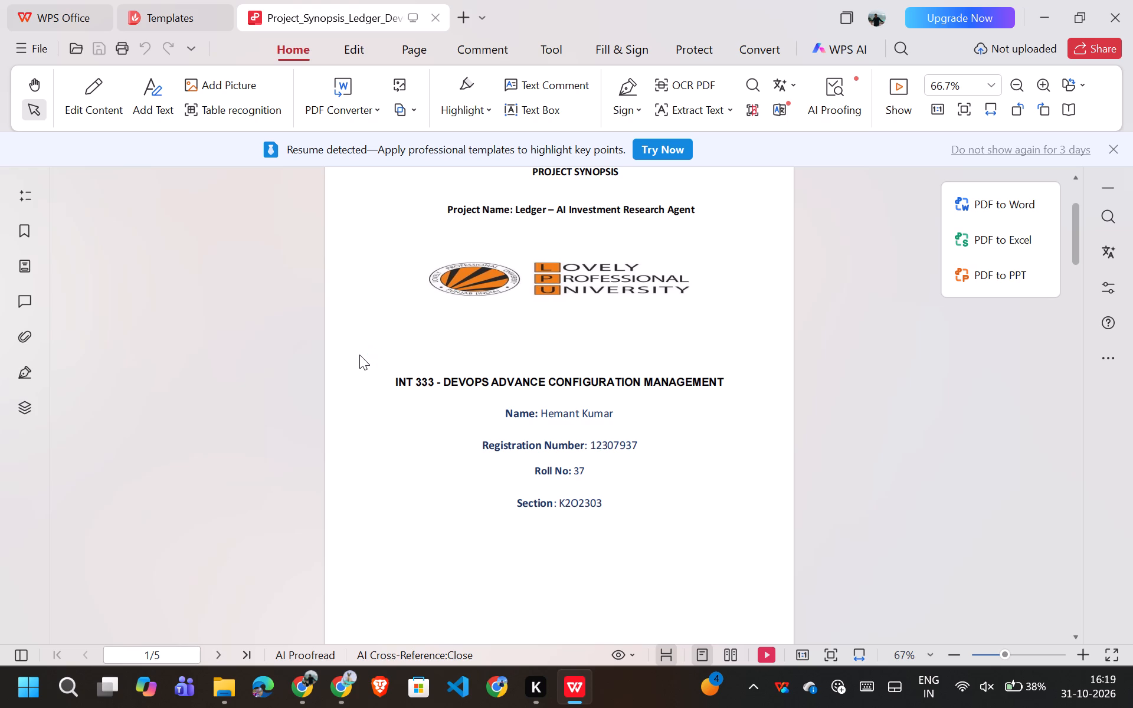
{"action": "scroll", "coordinate": [359, 355], "scroll_direction": "down", "scroll_amount": 1}
{"action": "scroll", "coordinate": [359, 355], "scroll_direction": "up", "scroll_amount": 1}
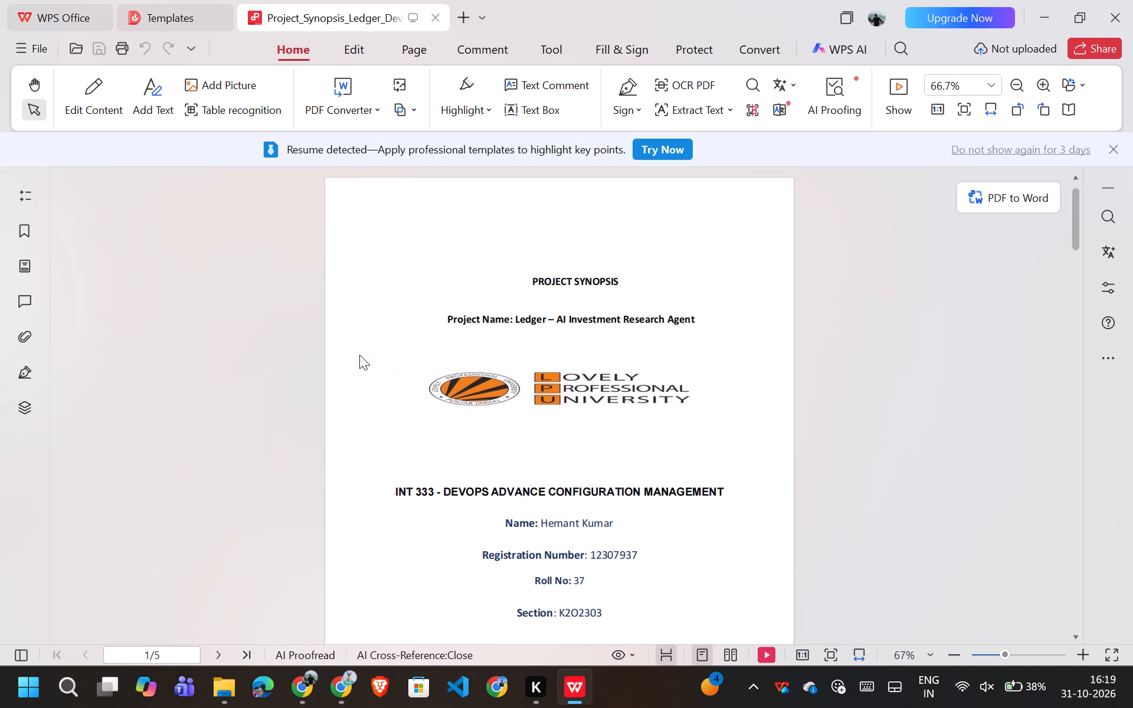
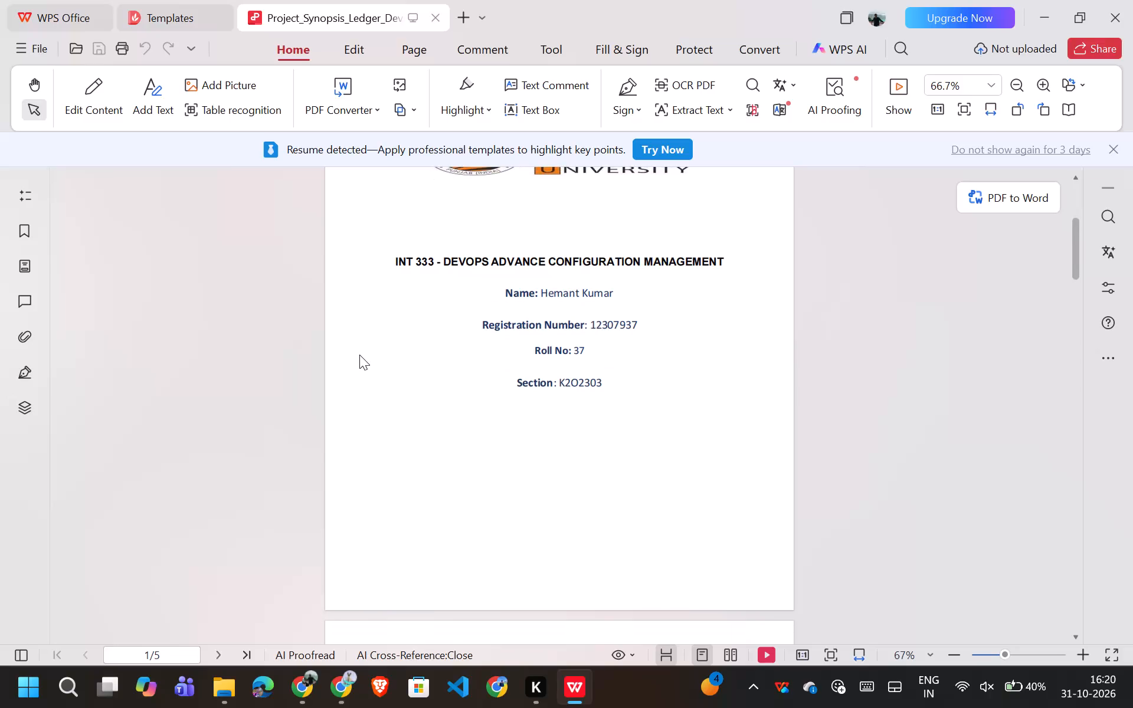
Open the Project_Synopsis_Ledger_DevOps Word document from the Downloads folder in Microsoft Word.
{"action": "scroll", "coordinate": [359, 355], "scroll_direction": "up", "scroll_amount": 1}
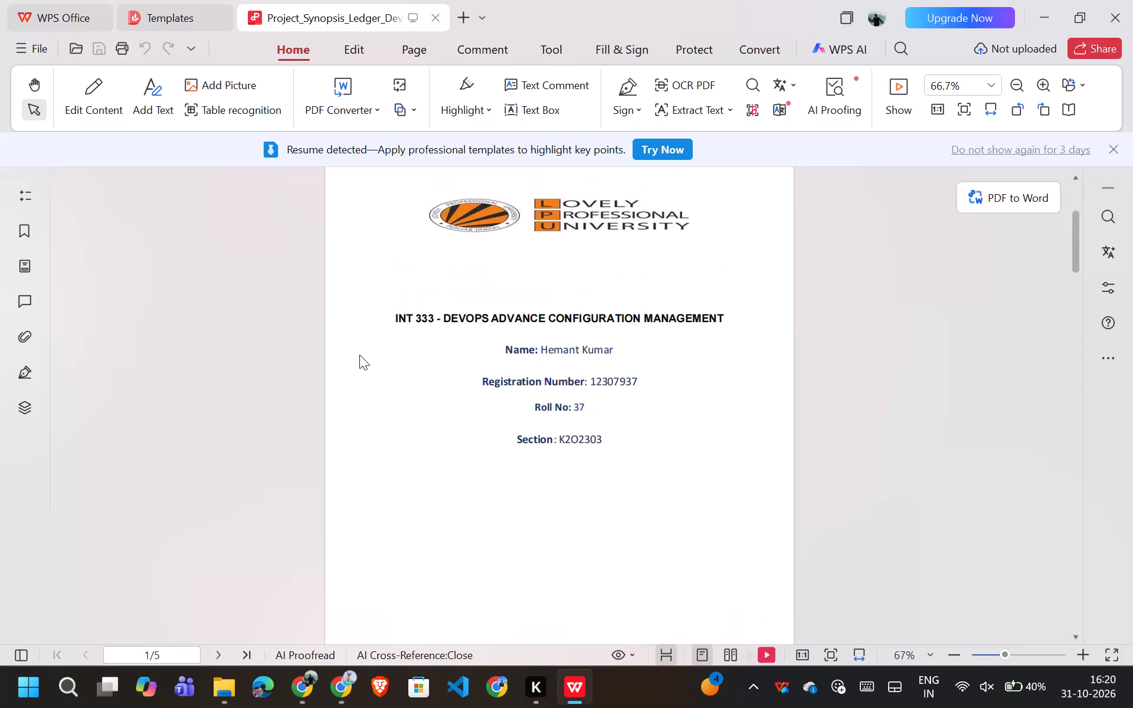
{"action": "scroll", "coordinate": [359, 355], "scroll_direction": "up", "scroll_amount": 1}
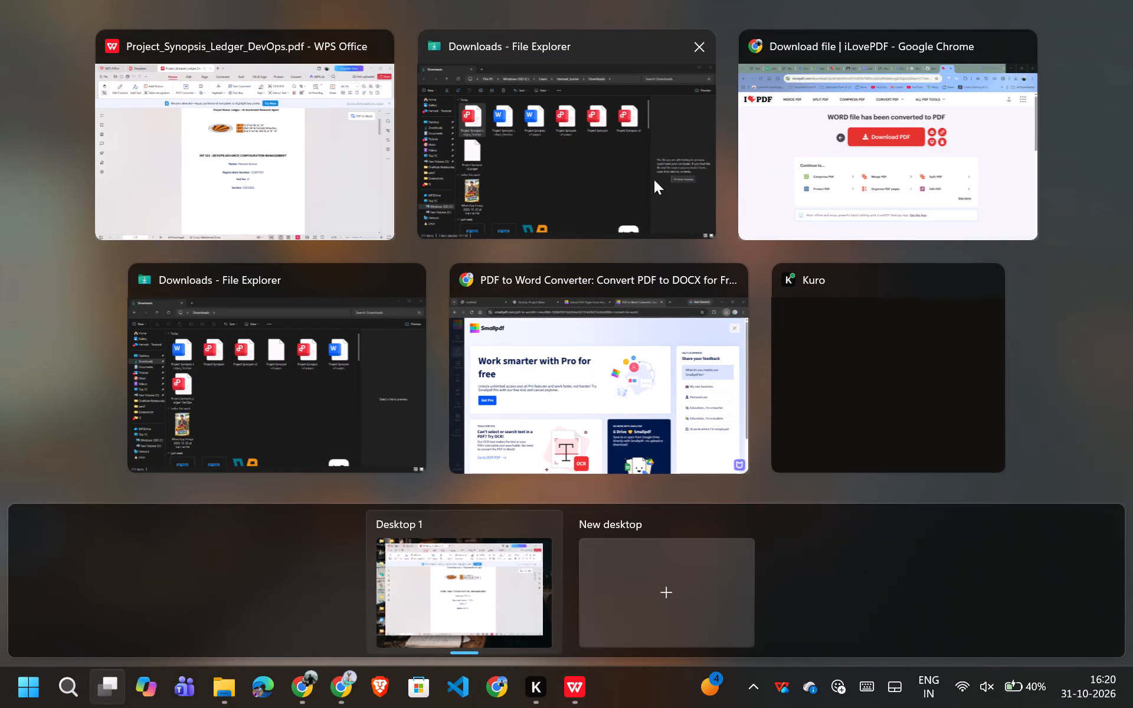
{"action": "left_click", "coordinate": [608, 169]}
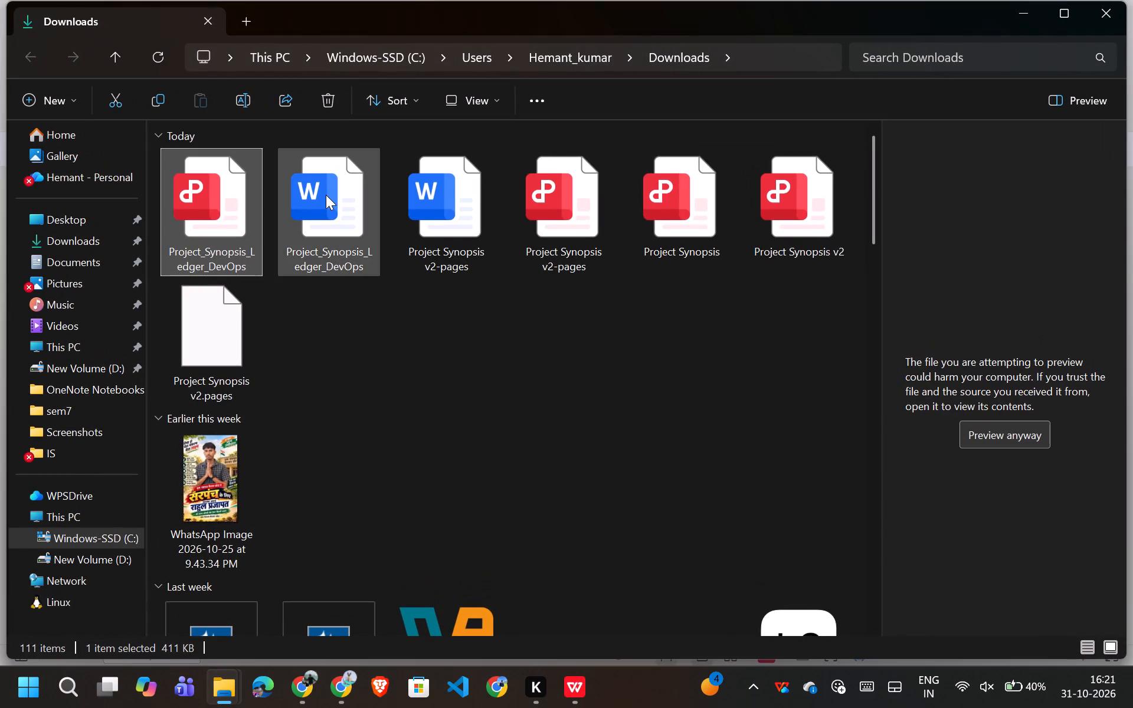
{"action": "right_click", "coordinate": [326, 195]}
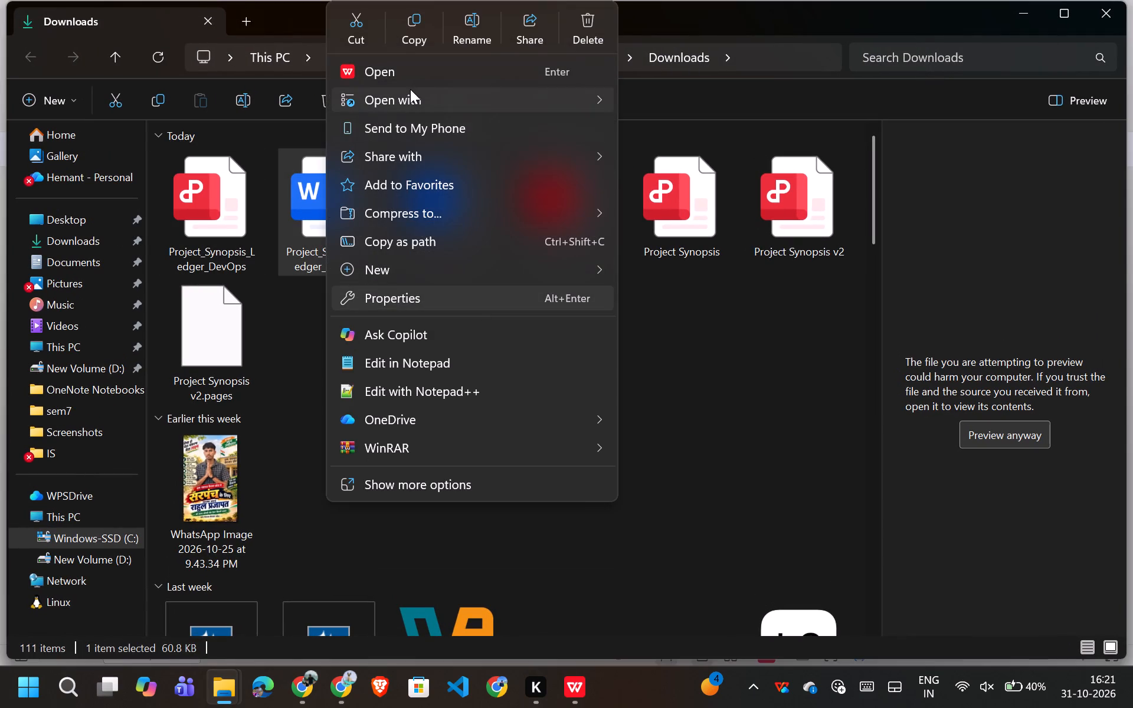
{"action": "left_click", "coordinate": [656, 107]}
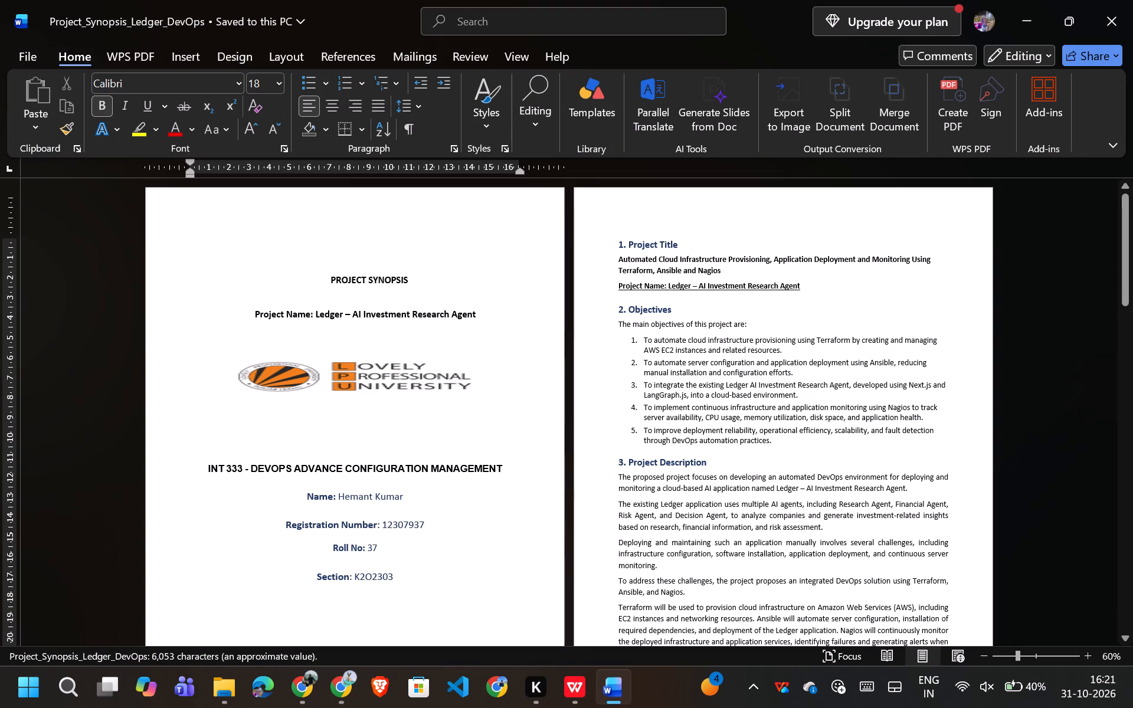
Set the section on the cover page to K2O2314 and close the document, saving the changes in Downloads.
{"action": "left_click", "coordinate": [400, 578]}
{"action": "key", "text": "BackSpace"}
{"action": "key", "text": "BackSpace"}
{"action": "key", "text": "BackSpace"}
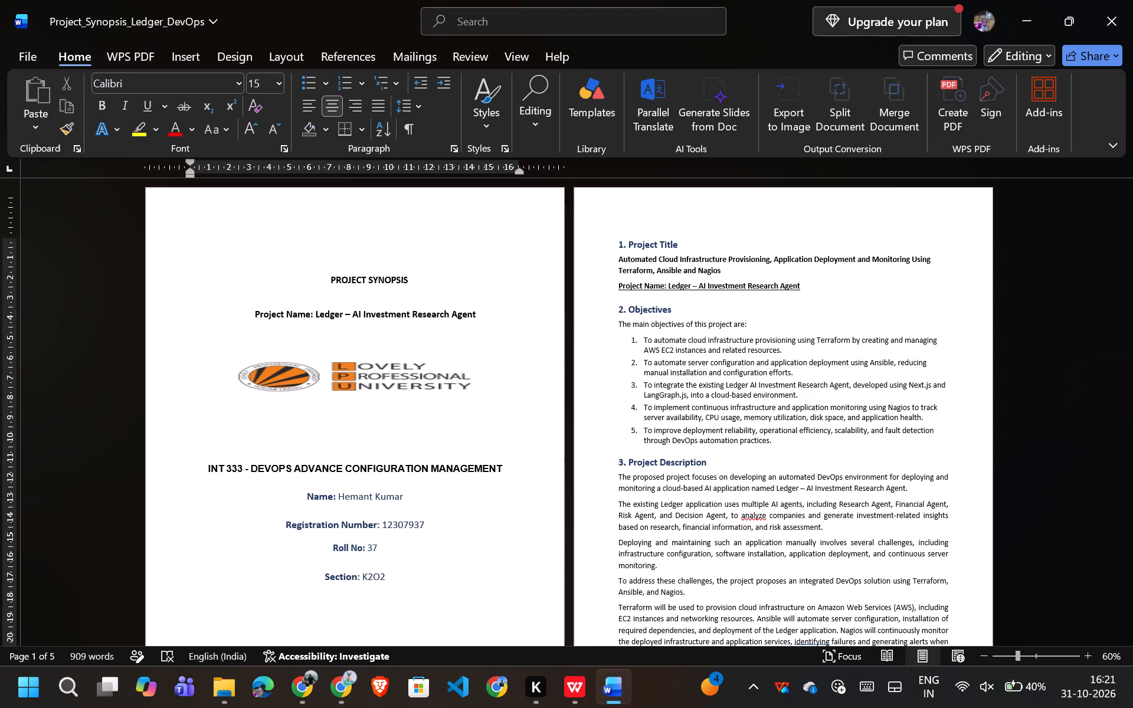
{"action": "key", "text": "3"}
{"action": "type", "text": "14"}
{"action": "left_click", "coordinate": [1132, 36]}
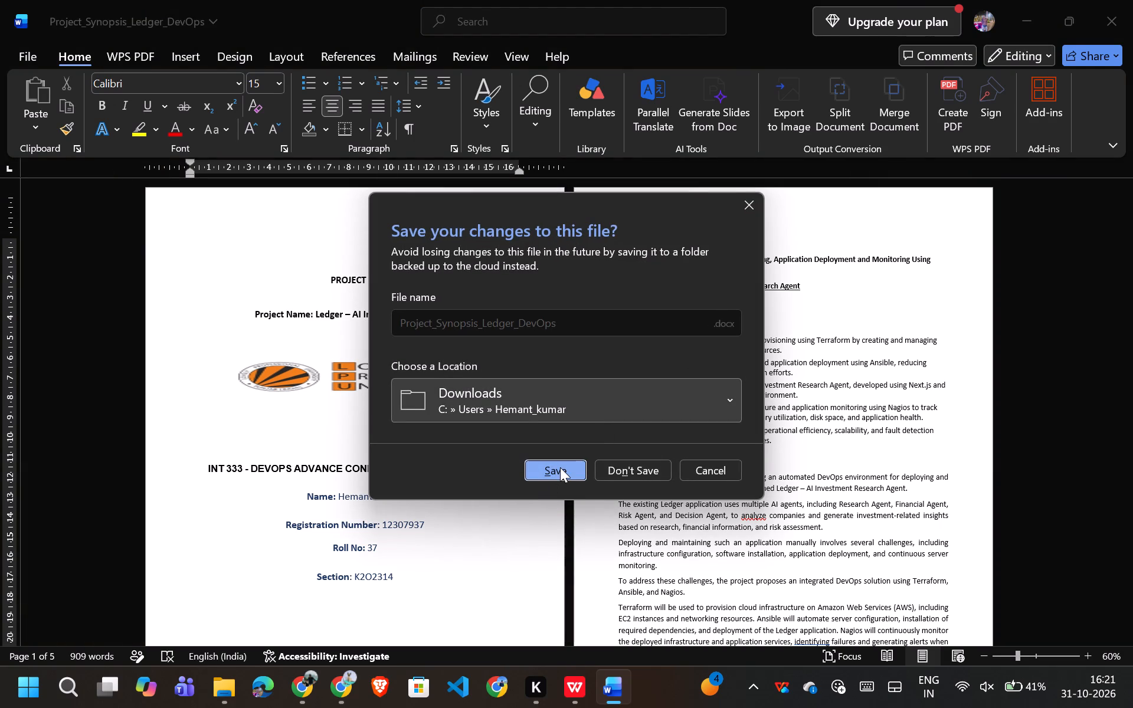
{"action": "left_click", "coordinate": [560, 467]}
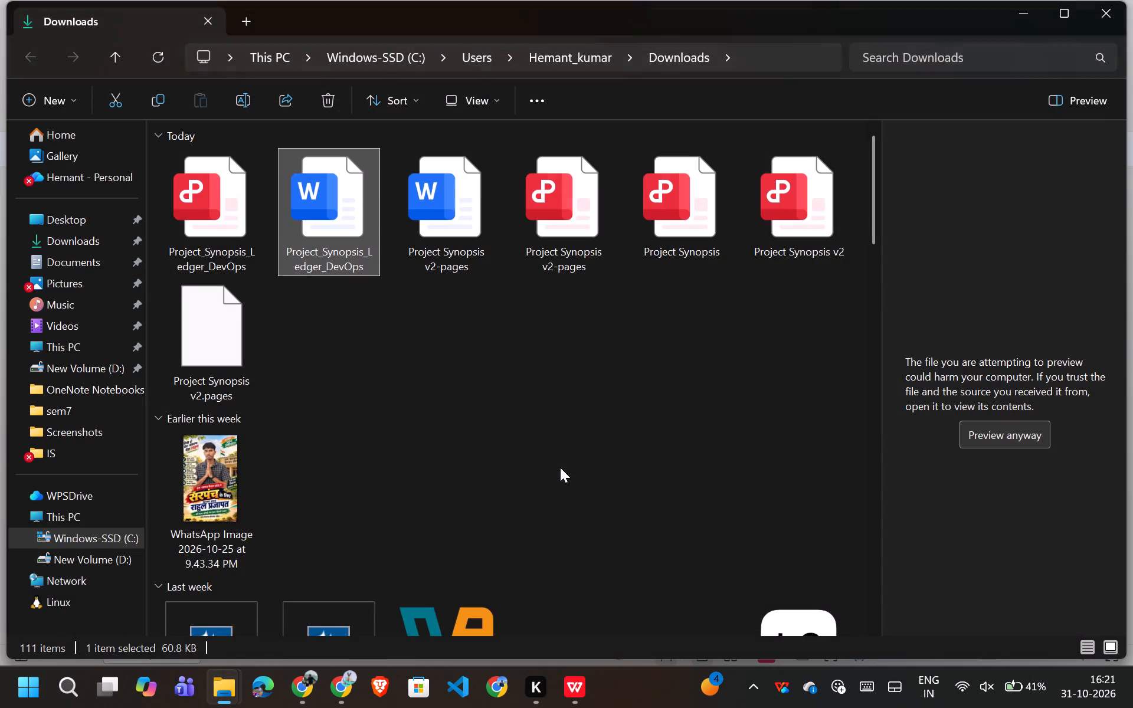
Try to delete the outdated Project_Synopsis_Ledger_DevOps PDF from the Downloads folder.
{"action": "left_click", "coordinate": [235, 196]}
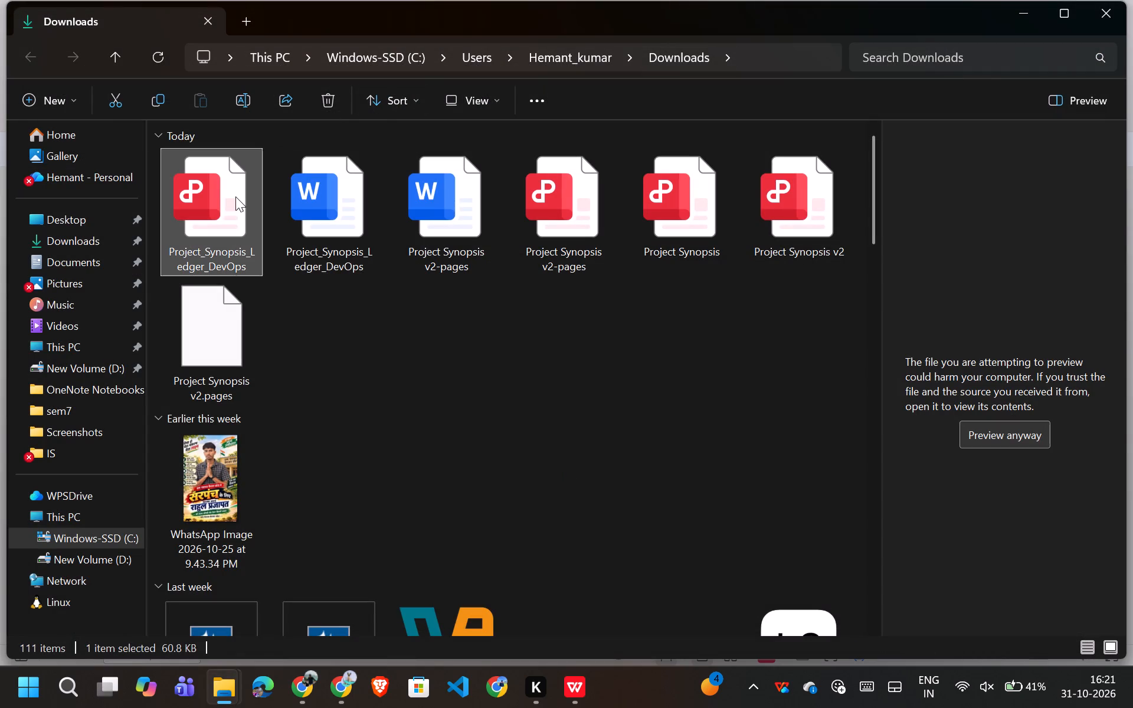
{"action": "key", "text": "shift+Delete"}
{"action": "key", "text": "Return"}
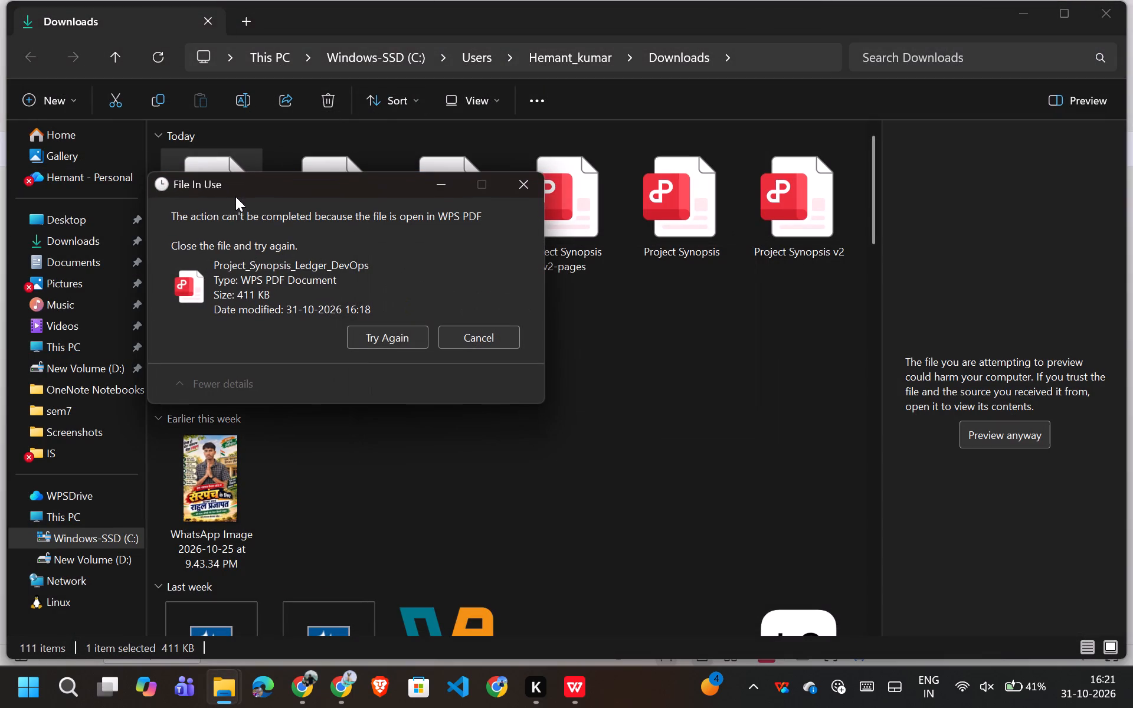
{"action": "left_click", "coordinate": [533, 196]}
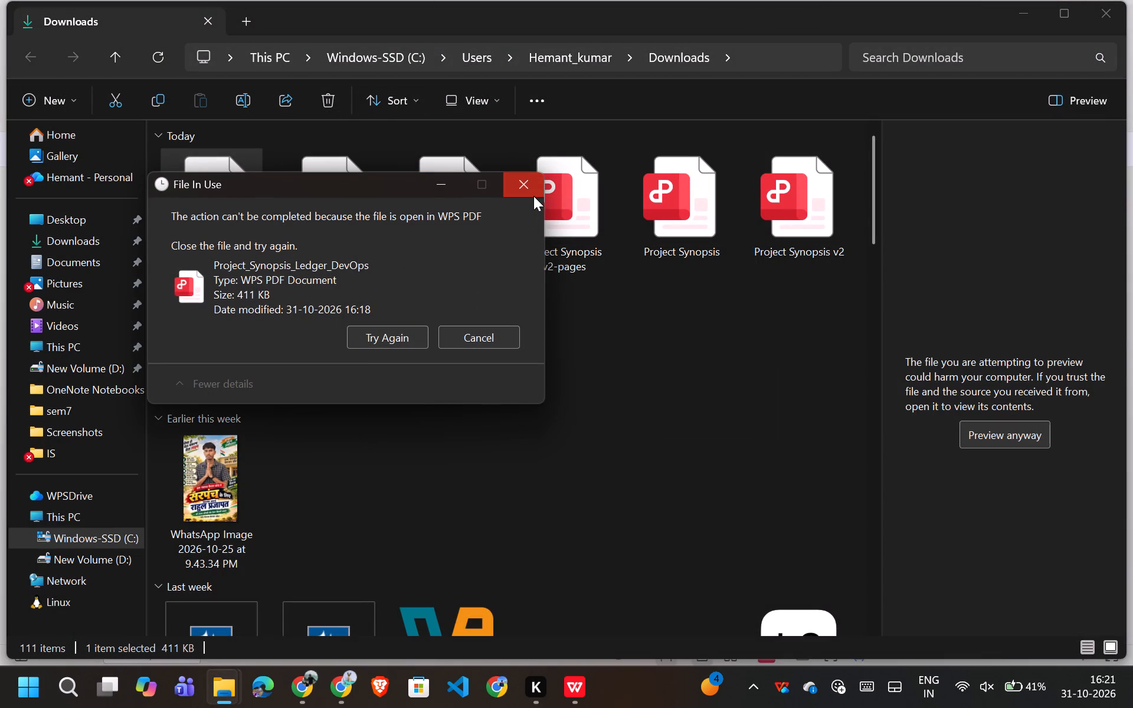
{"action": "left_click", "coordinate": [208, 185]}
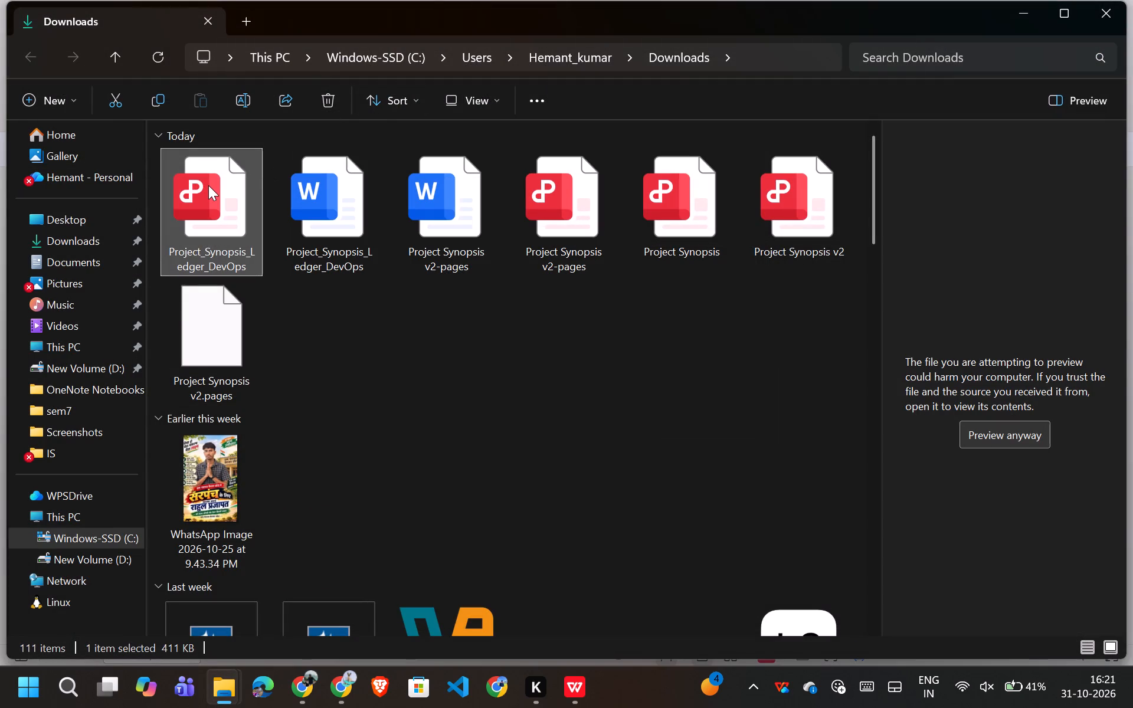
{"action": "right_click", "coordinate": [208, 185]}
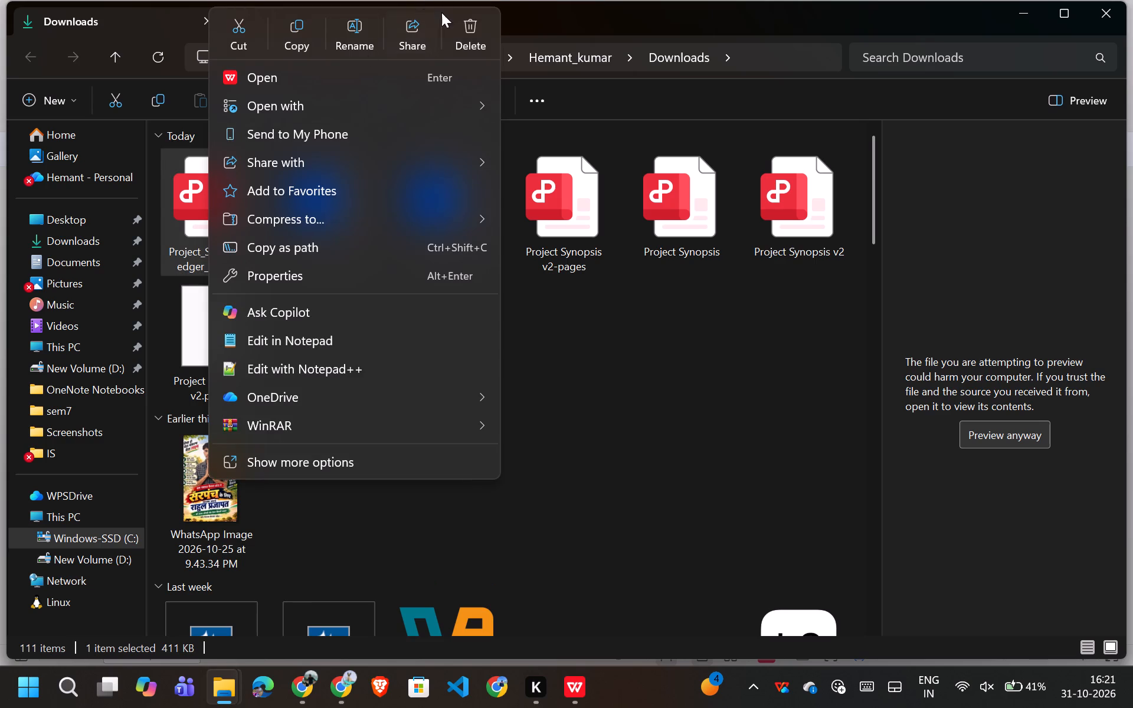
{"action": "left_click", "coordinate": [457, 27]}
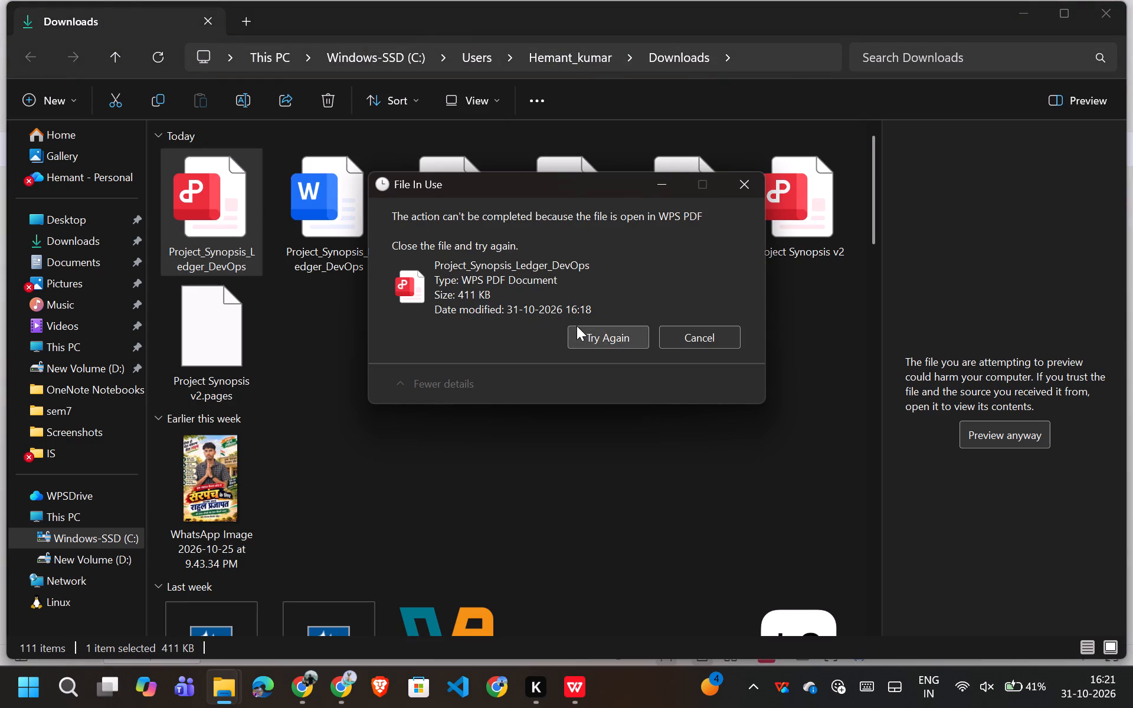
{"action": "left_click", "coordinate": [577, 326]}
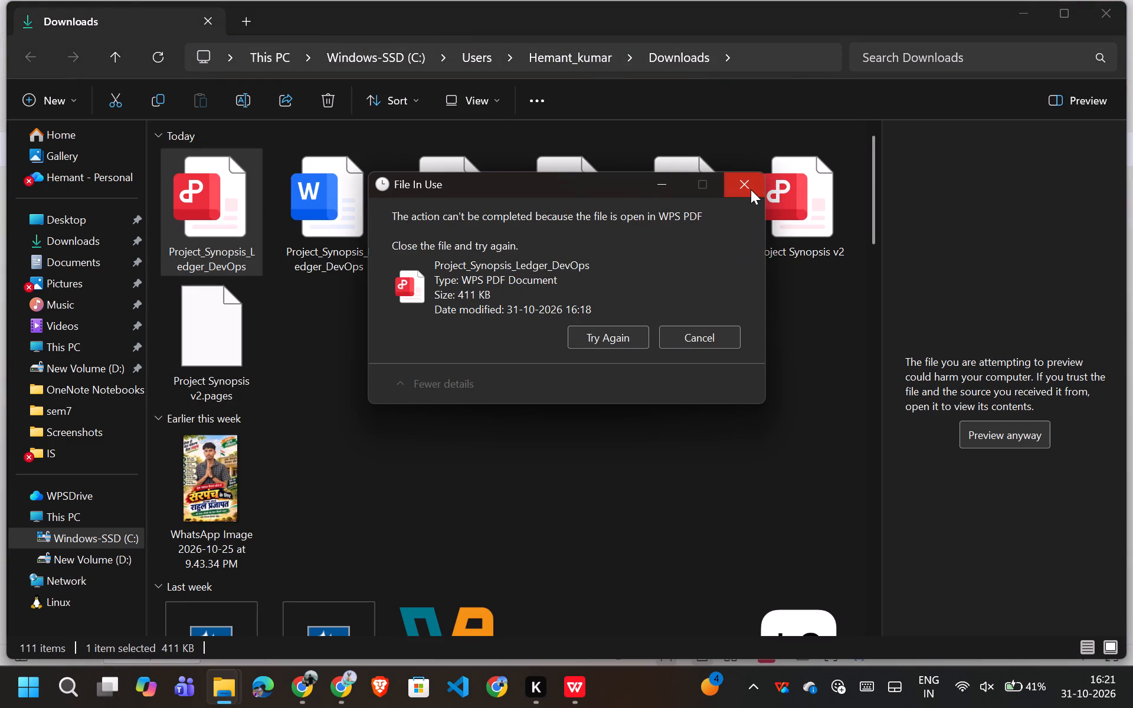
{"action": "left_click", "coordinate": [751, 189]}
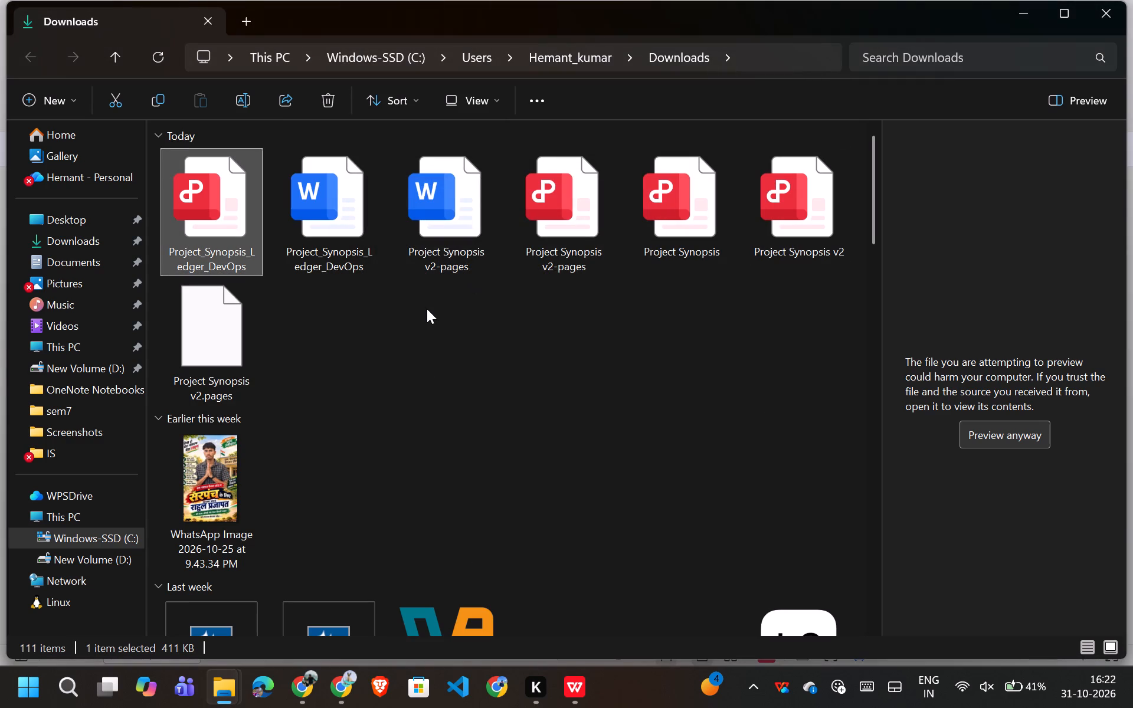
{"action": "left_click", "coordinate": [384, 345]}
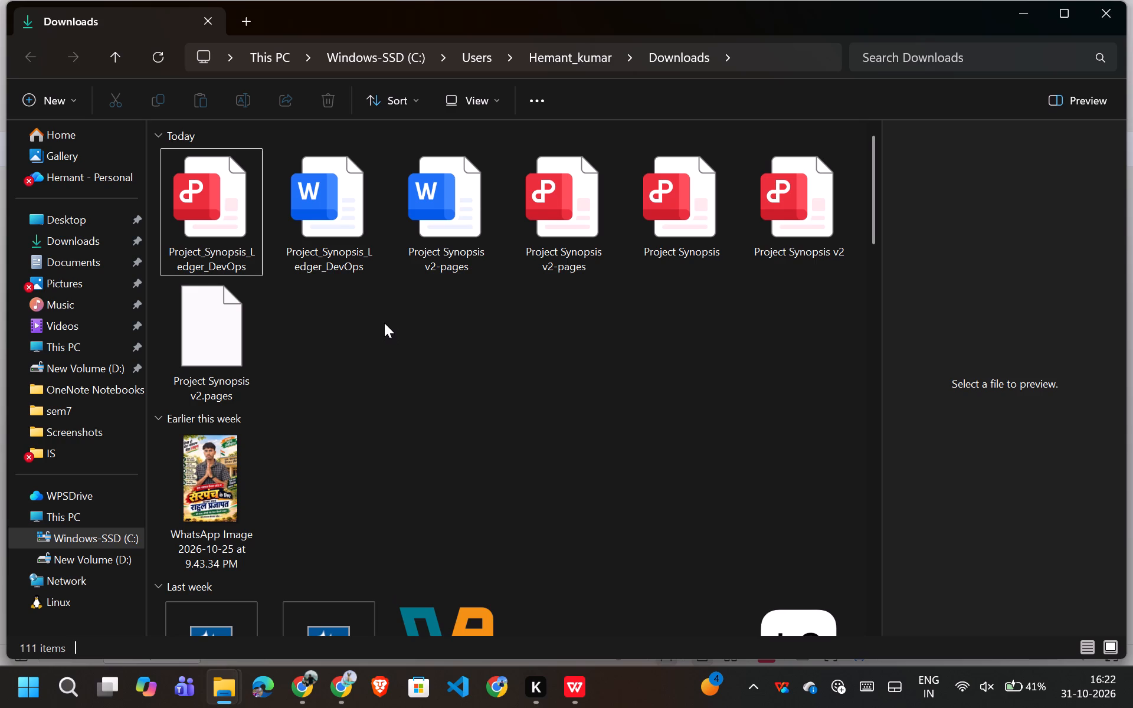
Close the WPS Office window holding the Project_Synopsis_Ledger_DevOps PDF and permanently delete that PDF from Downloads.
{"action": "left_click", "coordinate": [214, 243]}
{"action": "left_click", "coordinate": [214, 243]}
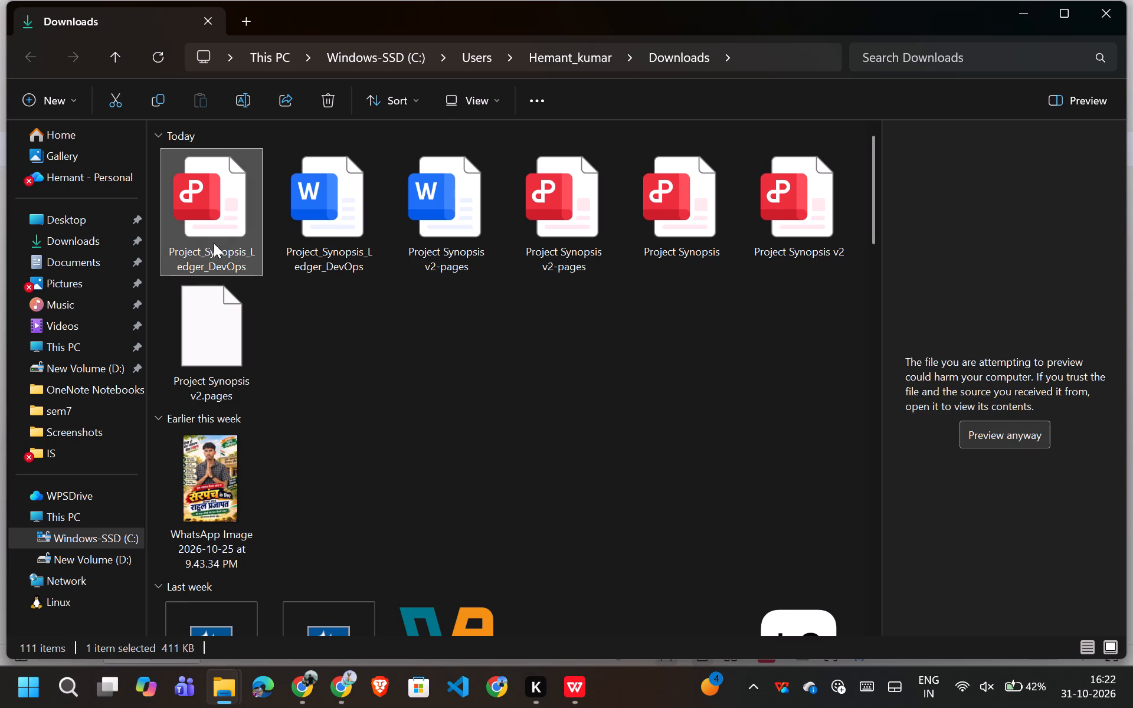
{"action": "key", "text": "shift+Delete"}
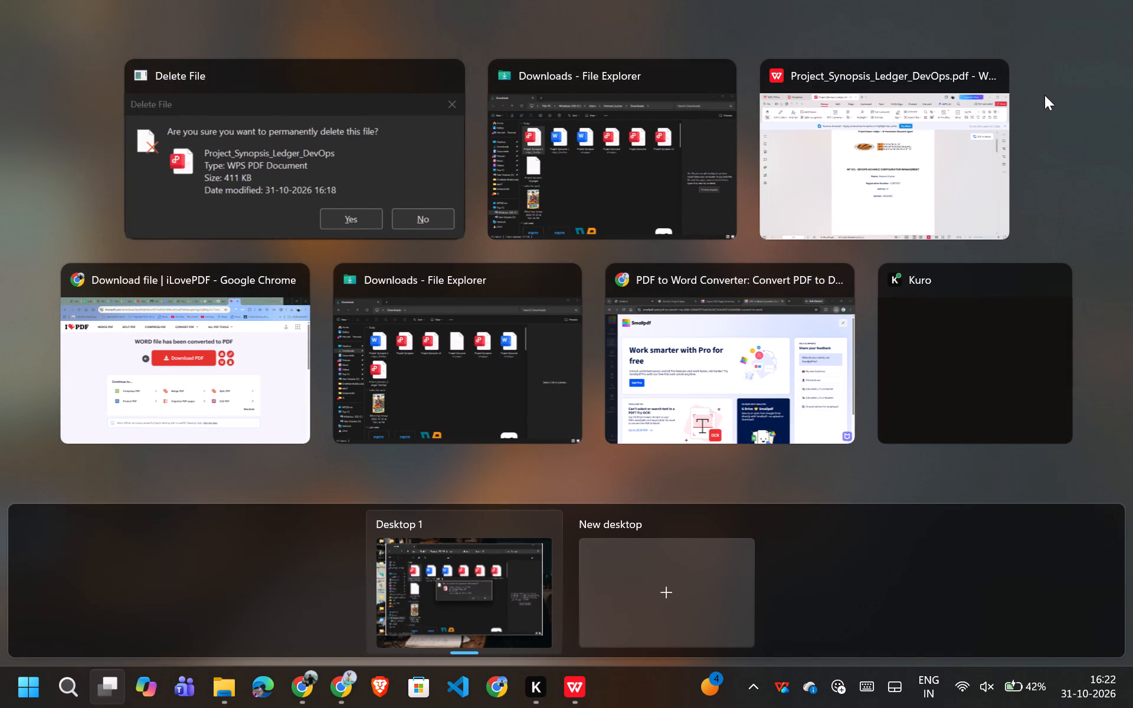
{"action": "left_click", "coordinate": [1008, 83]}
{"action": "left_click", "coordinate": [370, 186]}
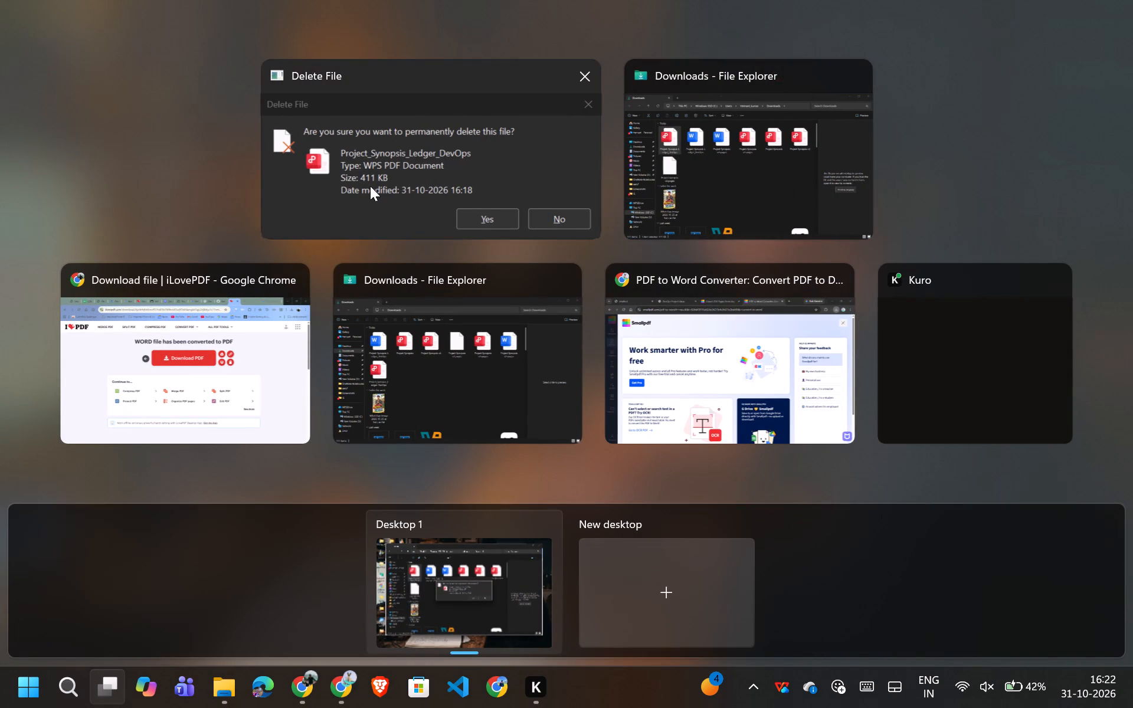
{"action": "left_click", "coordinate": [644, 400]}
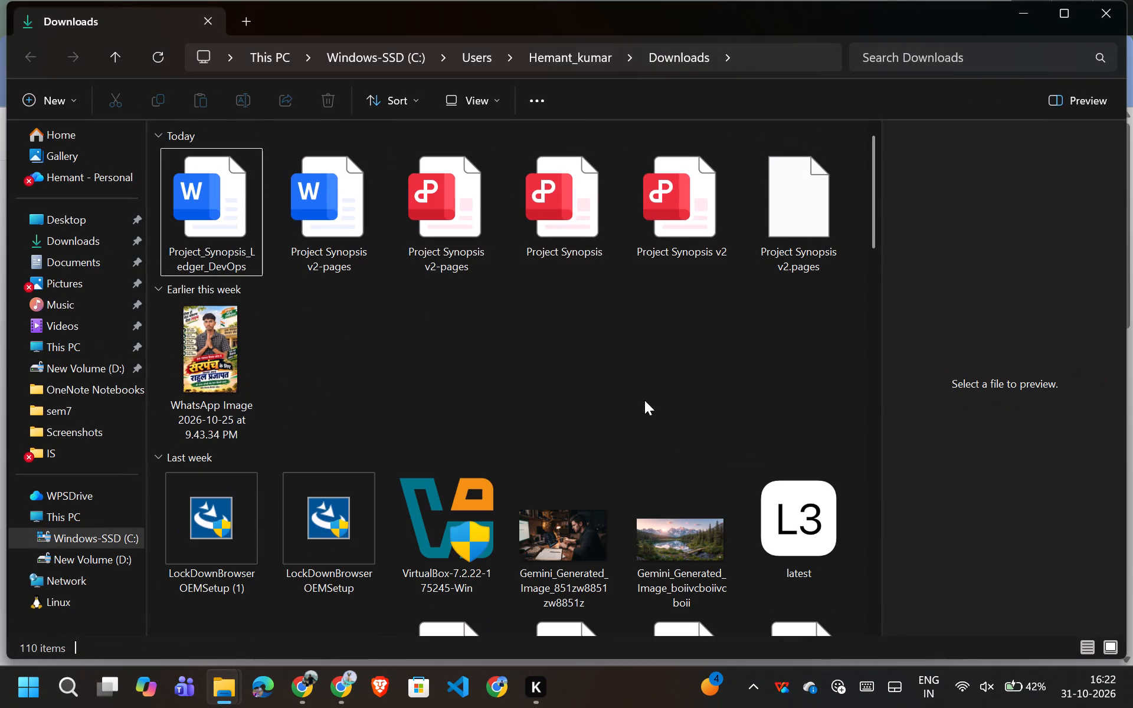
Switch to iLovePDF in Chrome and convert the edited Project_Synopsis_Ledger_DevOps Word document from Downloads to PDF.
{"action": "left_click", "coordinate": [823, 199]}
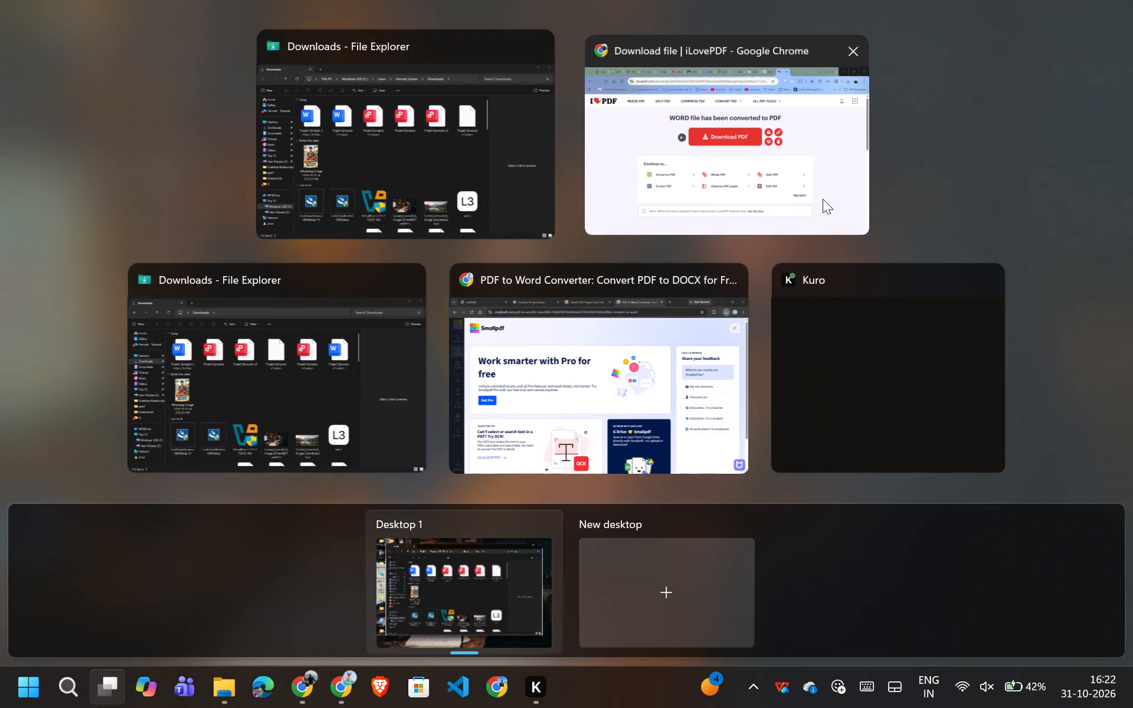
{"action": "left_click", "coordinate": [391, 266]}
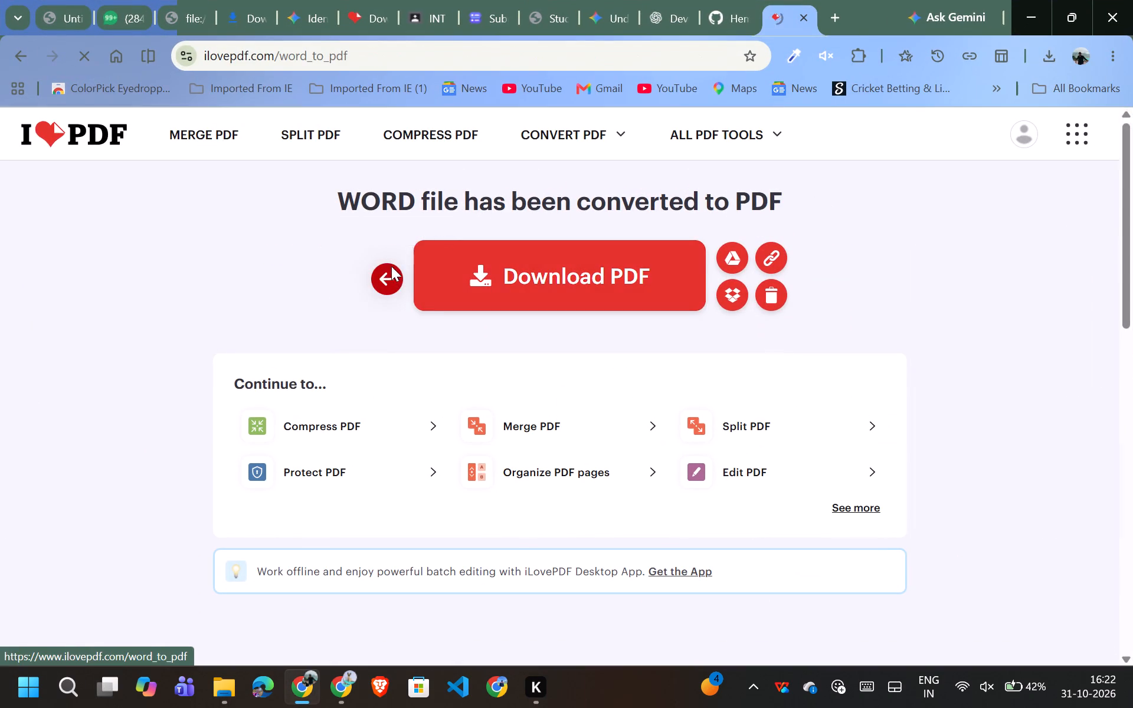
{"action": "left_click", "coordinate": [539, 347]}
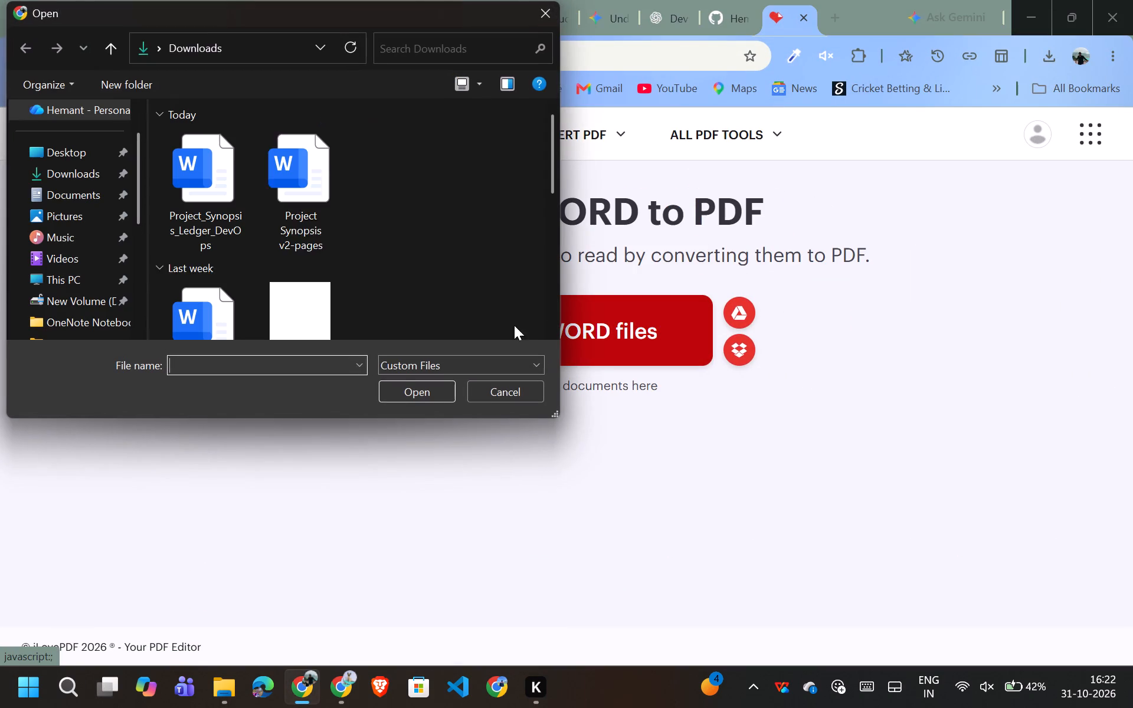
{"action": "left_click", "coordinate": [249, 199]}
{"action": "left_click", "coordinate": [235, 199]}
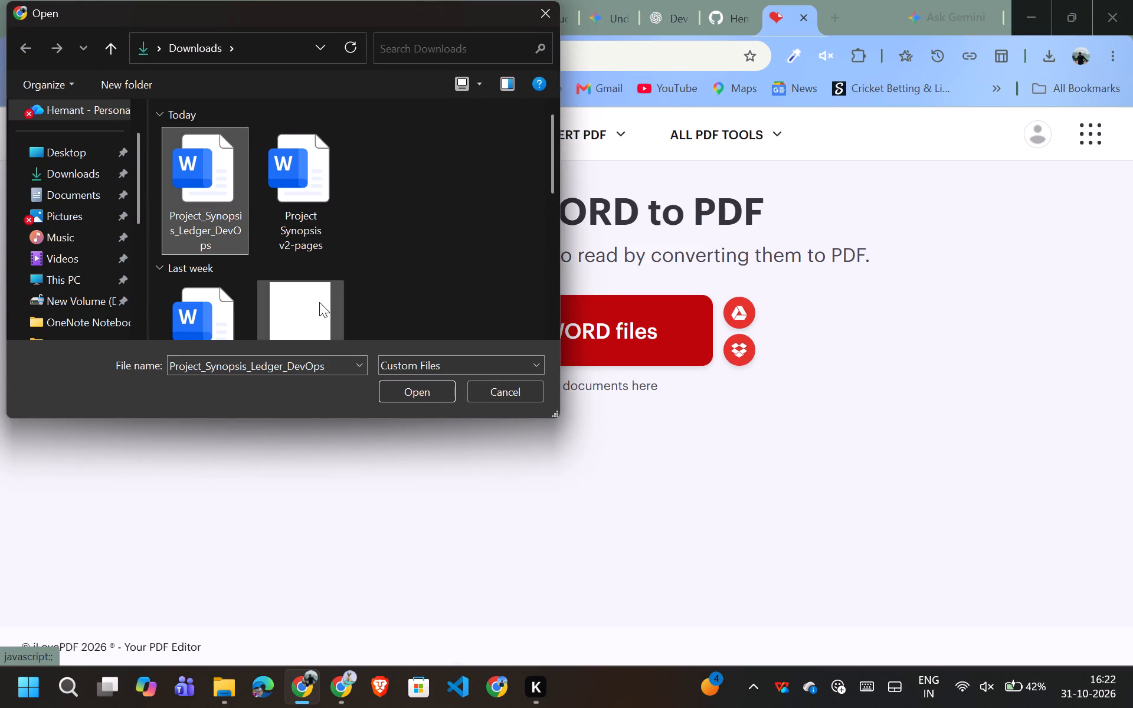
{"action": "left_click", "coordinate": [398, 394]}
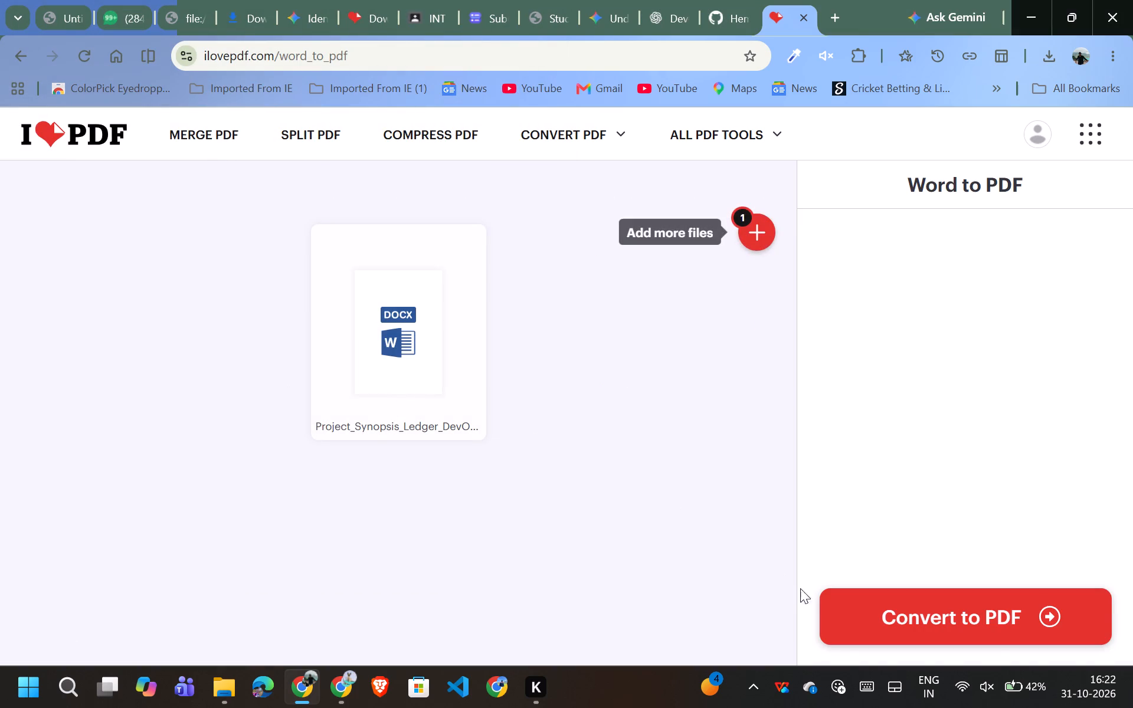
{"action": "left_click", "coordinate": [891, 608]}
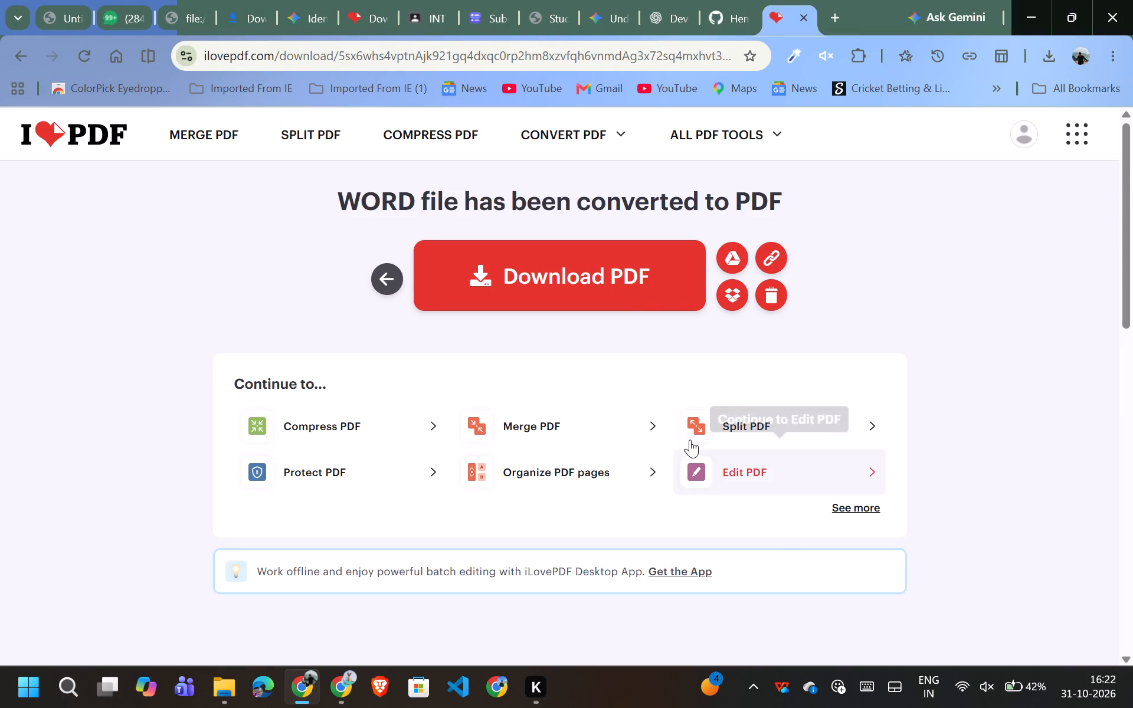
Download the newly converted PDF and open it in Chrome, dismissing the text annotations tip.
{"action": "left_click", "coordinate": [607, 297]}
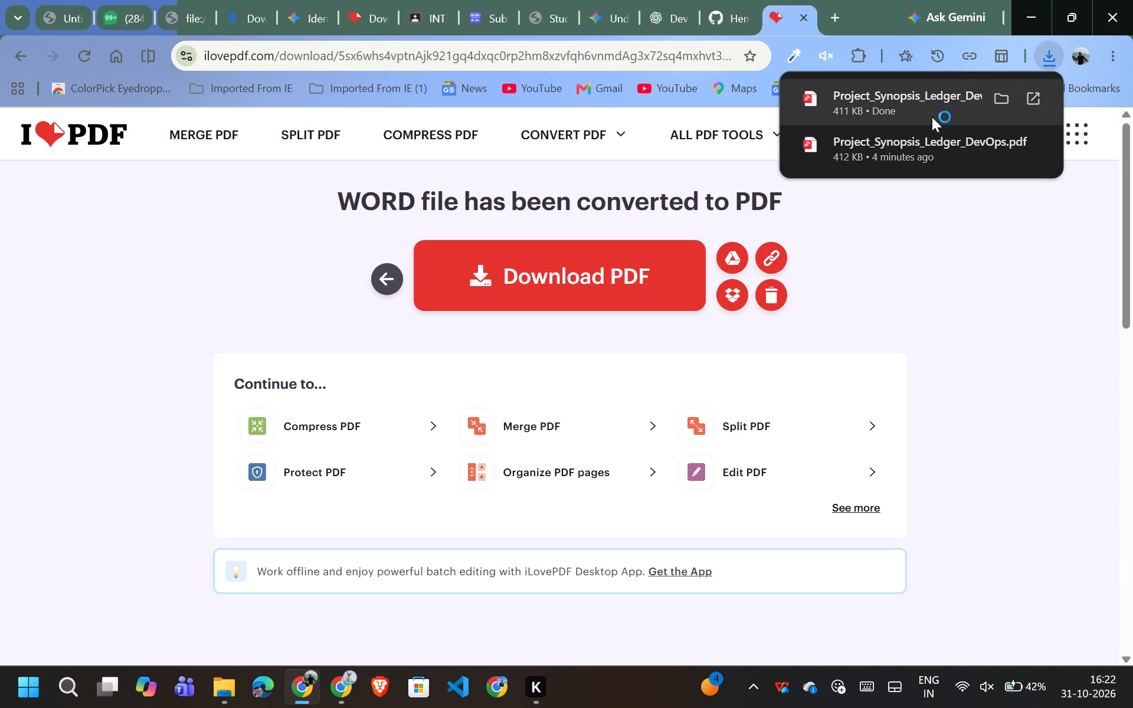
{"action": "left_click", "coordinate": [932, 117]}
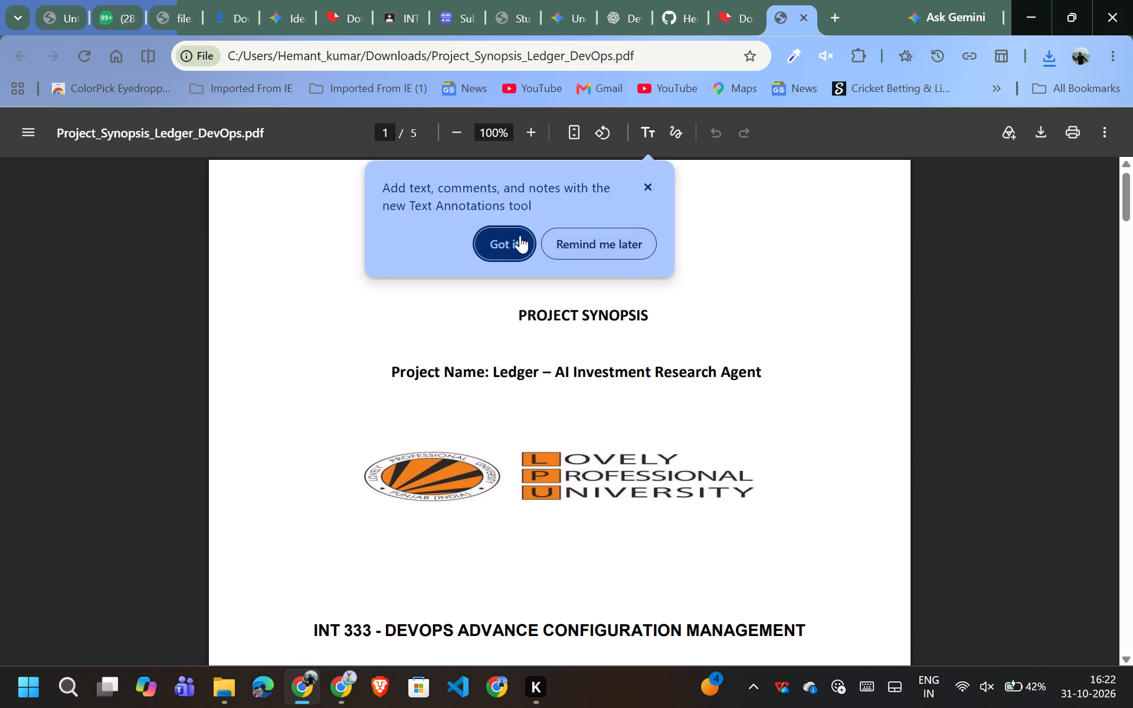
{"action": "left_click", "coordinate": [502, 239]}
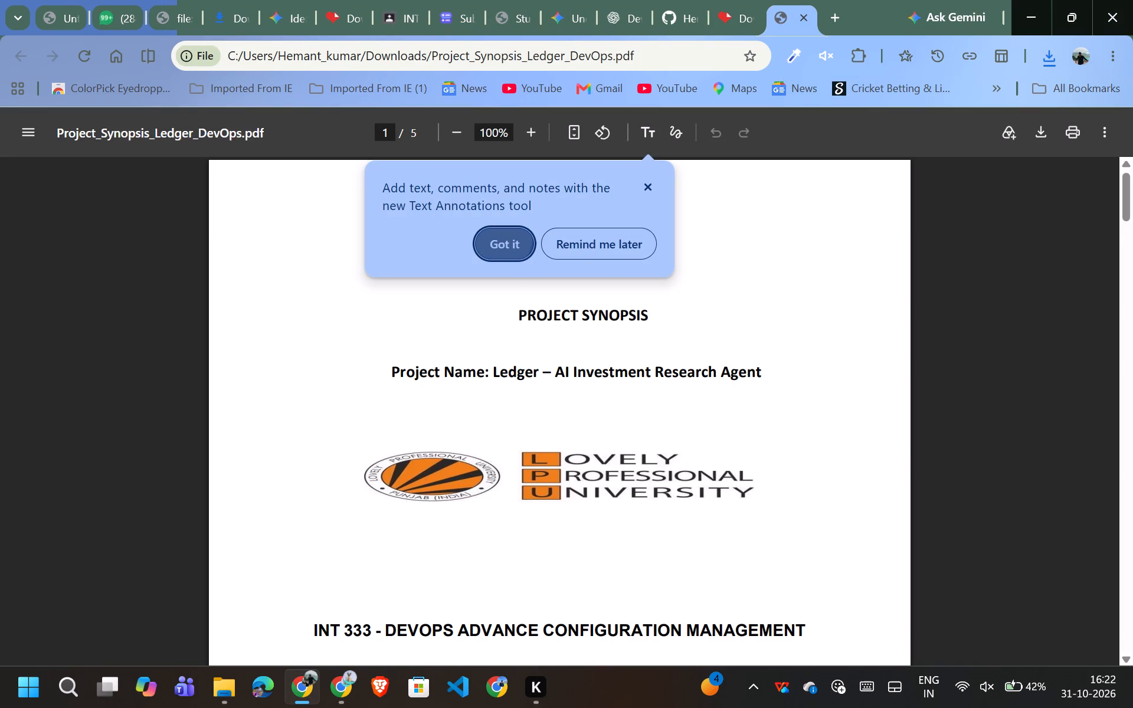
Check the section on the PDF's cover page and review the remaining pages through to the references.
{"action": "scroll", "coordinate": [559, 330], "scroll_direction": "down", "scroll_amount": 3}
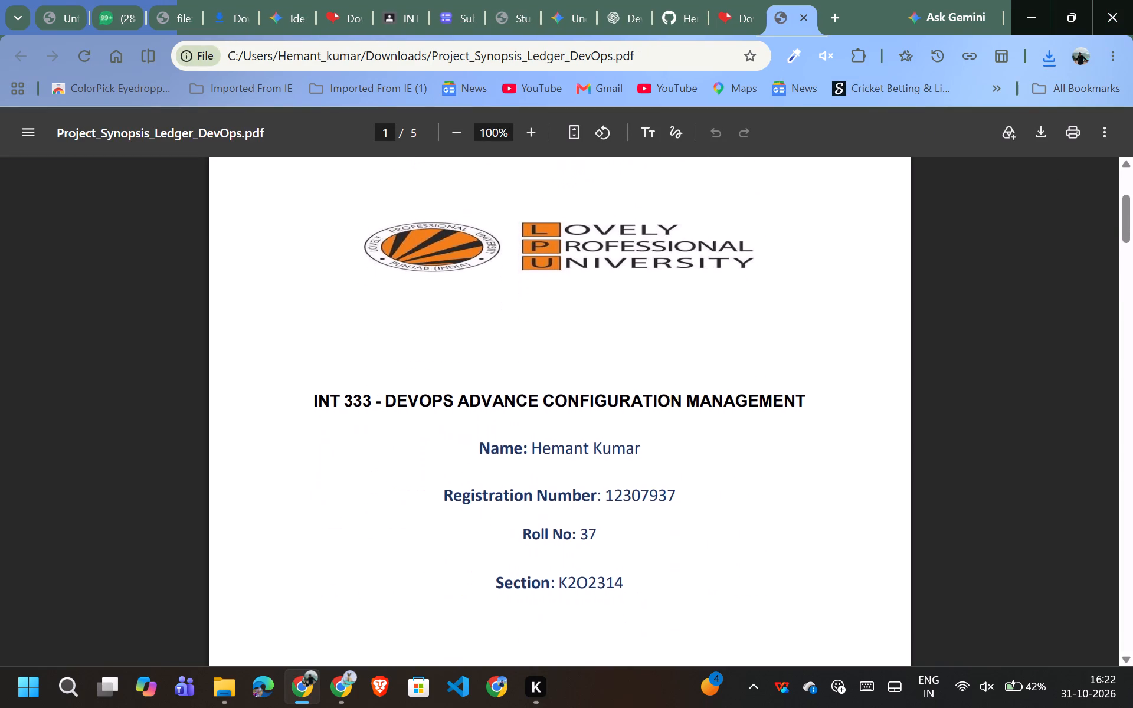
{"action": "scroll", "coordinate": [559, 330], "scroll_direction": "down", "scroll_amount": 1}
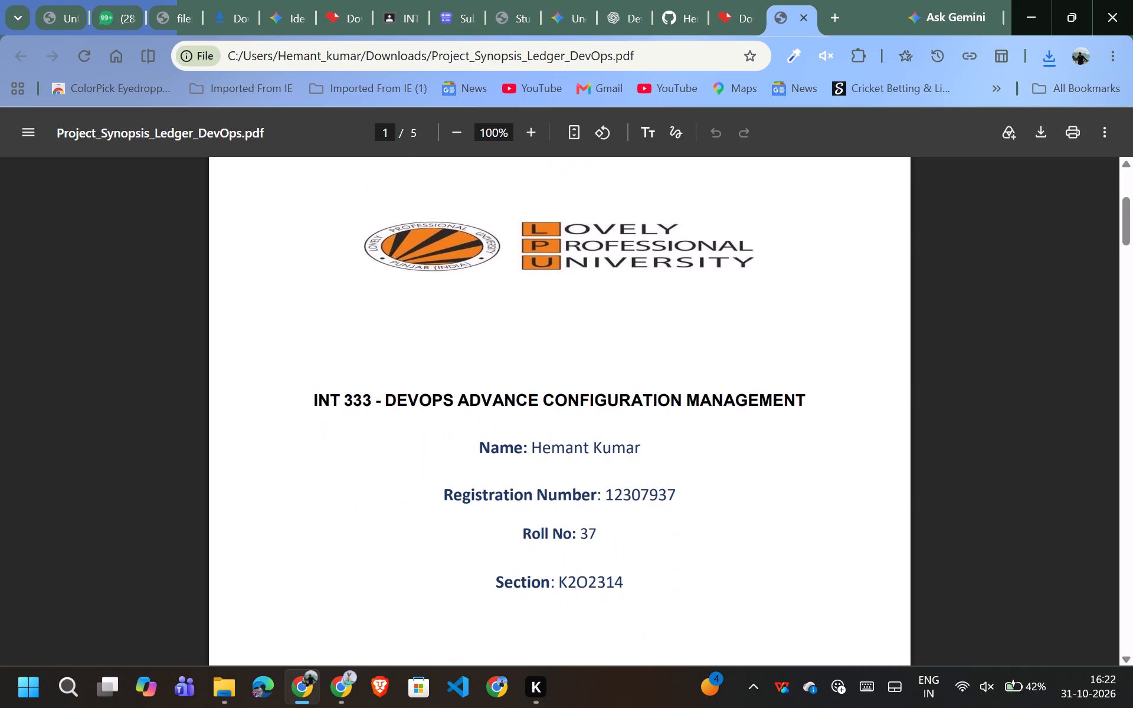
{"action": "scroll", "coordinate": [559, 330], "scroll_direction": "down", "scroll_amount": 5}
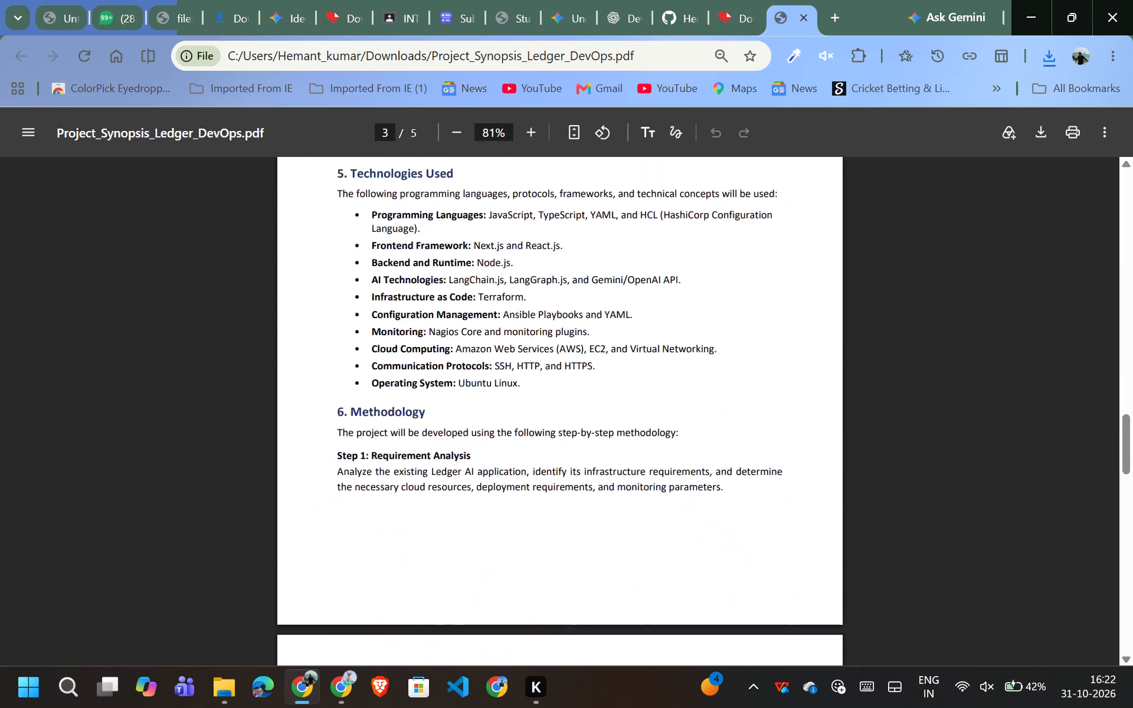
{"action": "scroll", "coordinate": [559, 330], "scroll_direction": "down", "scroll_amount": 7}
{"action": "scroll", "coordinate": [559, 330], "scroll_direction": "up", "scroll_amount": 6}
{"action": "scroll", "coordinate": [559, 330], "scroll_direction": "down", "scroll_amount": 3}
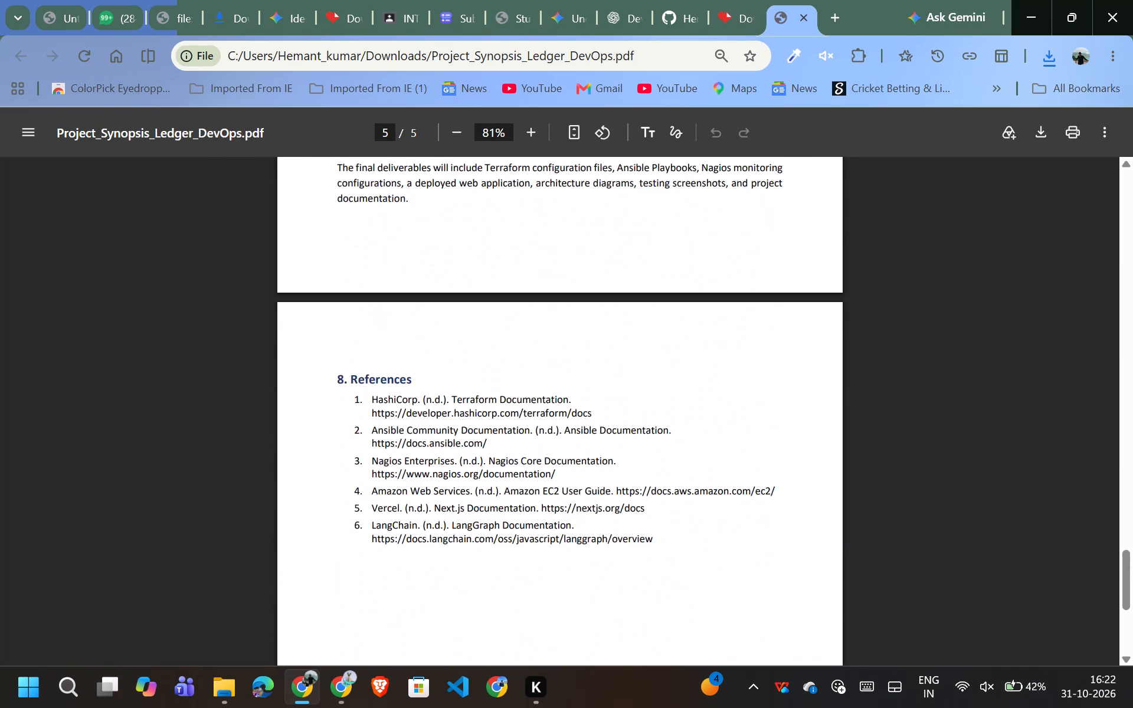
Look over the last page of the Project_Synopsis_Ledger_DevOps PDF and go back to its cover page.
{"action": "scroll", "coordinate": [559, 330], "scroll_direction": "down", "scroll_amount": 5}
{"action": "scroll", "coordinate": [559, 330], "scroll_direction": "up", "scroll_amount": 3}
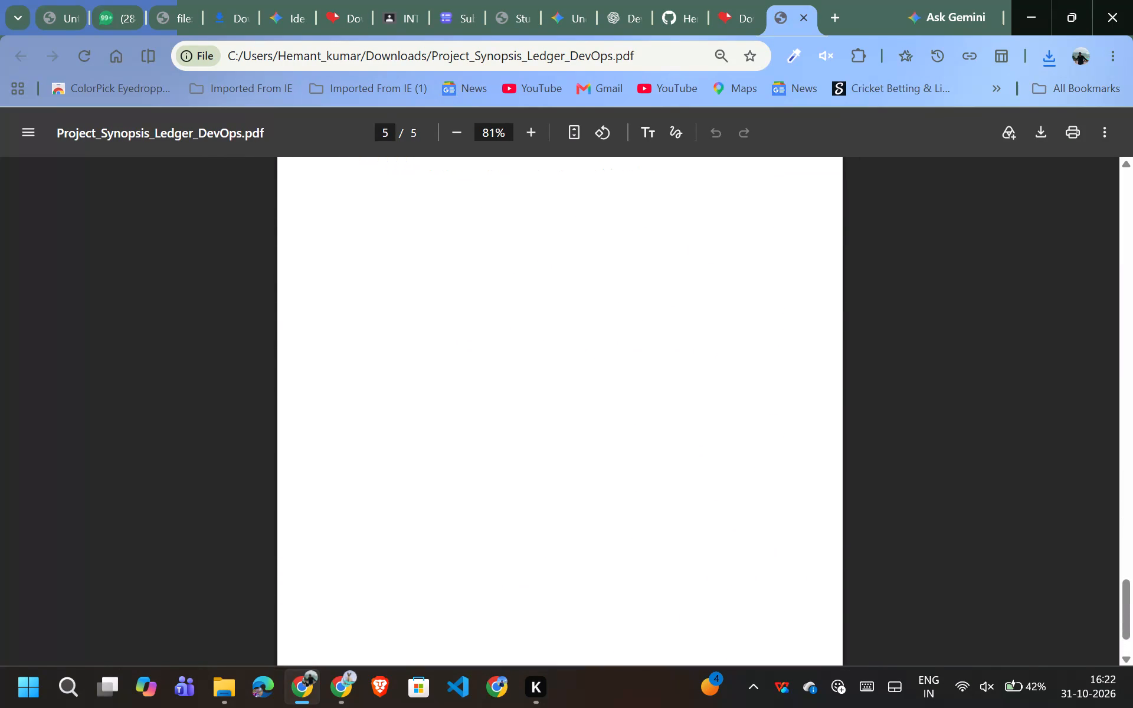
{"action": "scroll", "coordinate": [559, 330], "scroll_direction": "up", "scroll_amount": 9}
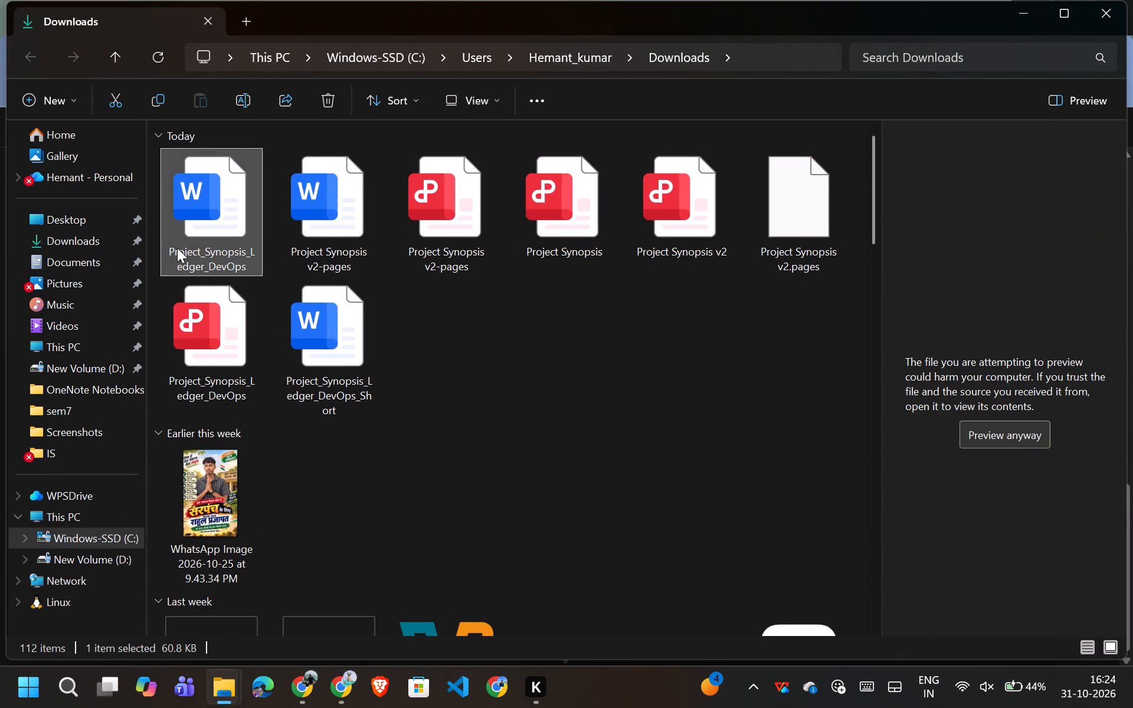
{"action": "scroll", "coordinate": [337, 349], "scroll_direction": "up", "scroll_amount": 1}
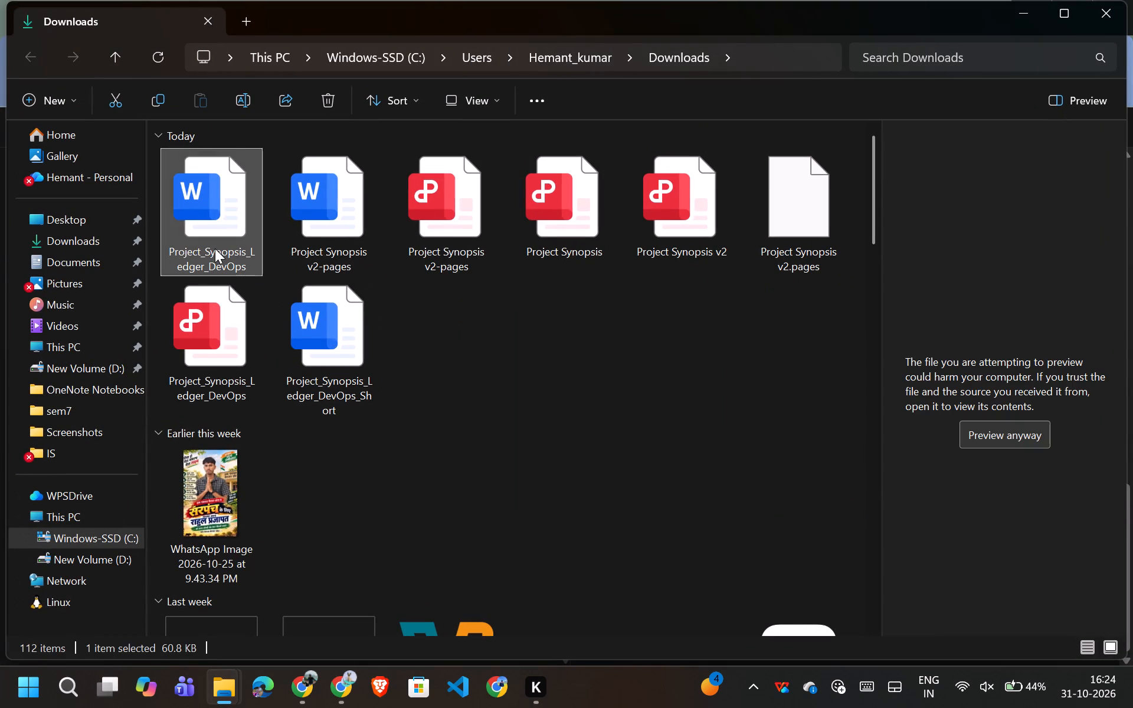
{"action": "right_click", "coordinate": [215, 248]}
{"action": "left_click", "coordinate": [758, 395]}
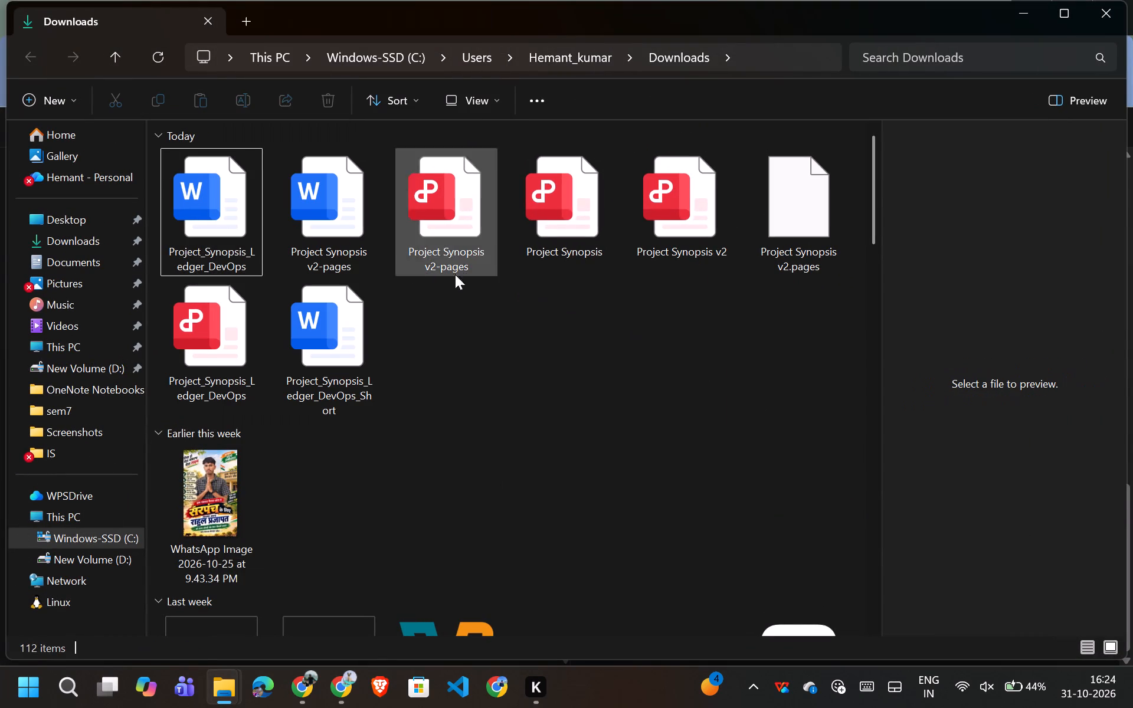
{"action": "double_click", "coordinate": [204, 242]}
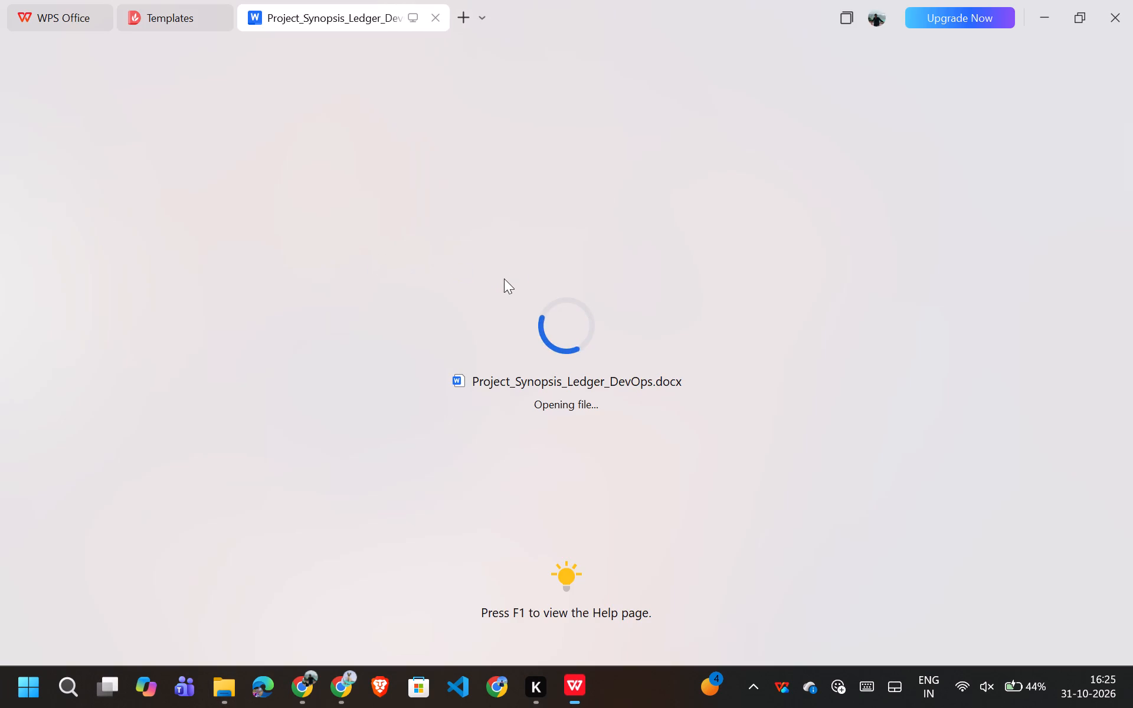
{"action": "scroll", "coordinate": [508, 288], "scroll_direction": "down", "scroll_amount": 8}
{"action": "left_click", "coordinate": [1132, 0]}
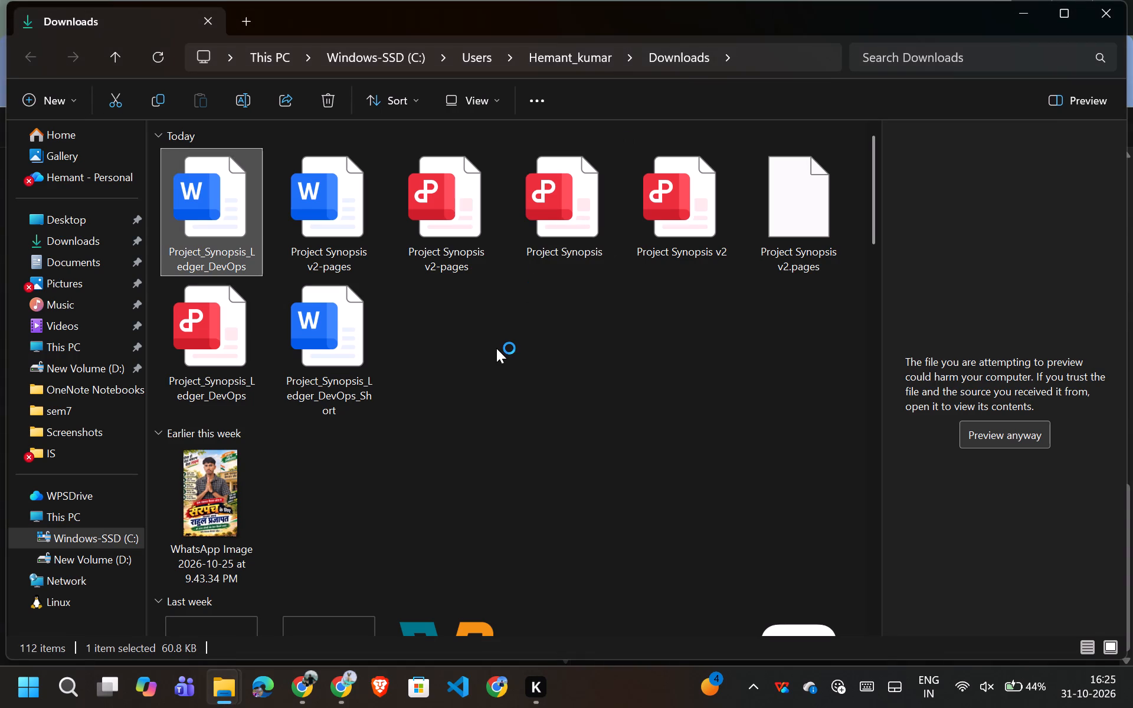
{"action": "double_click", "coordinate": [209, 230]}
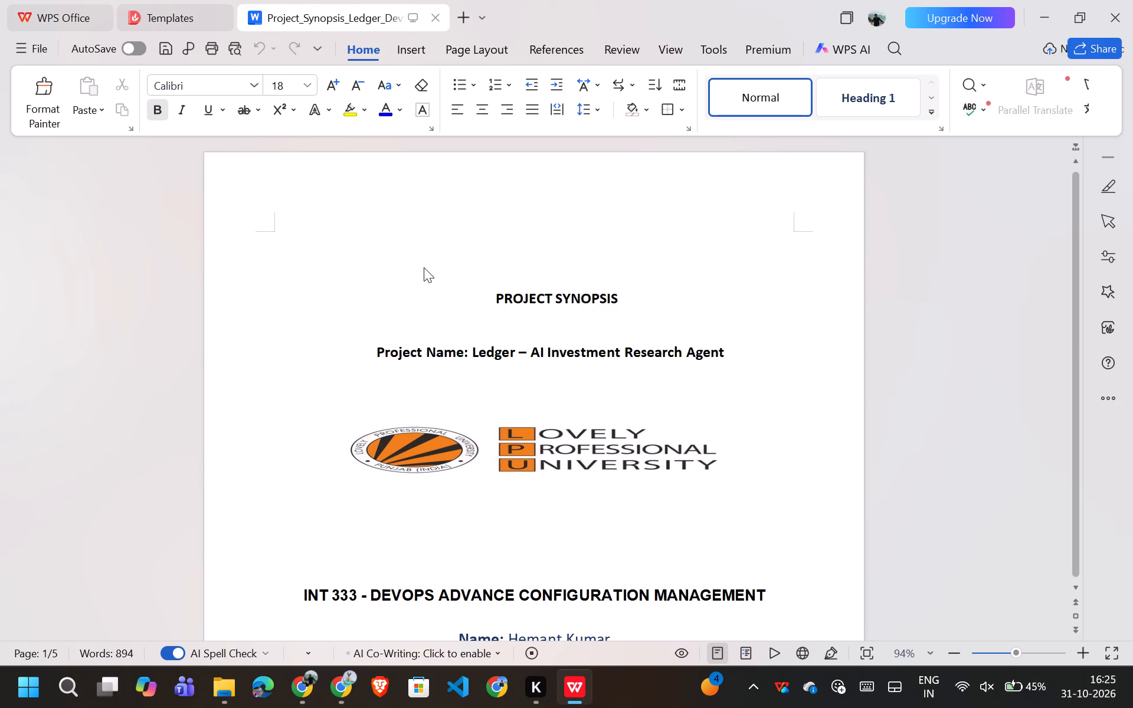
Copy the original synopsis's entire cover page, from the PROJECT SYNOPSIS heading through the Section line, and close the document.
{"action": "left_click_drag", "start_coordinate": [339, 270], "coordinate": [509, 642]}
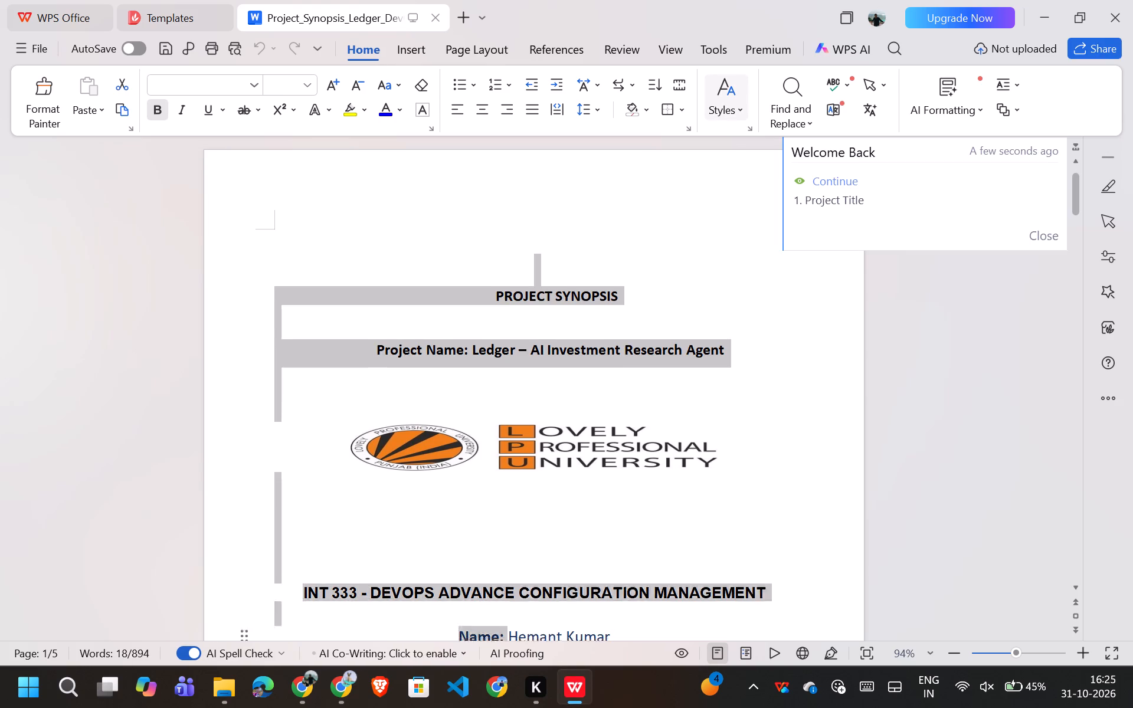
{"action": "left_click_drag", "start_coordinate": [509, 642], "coordinate": [629, 183]}
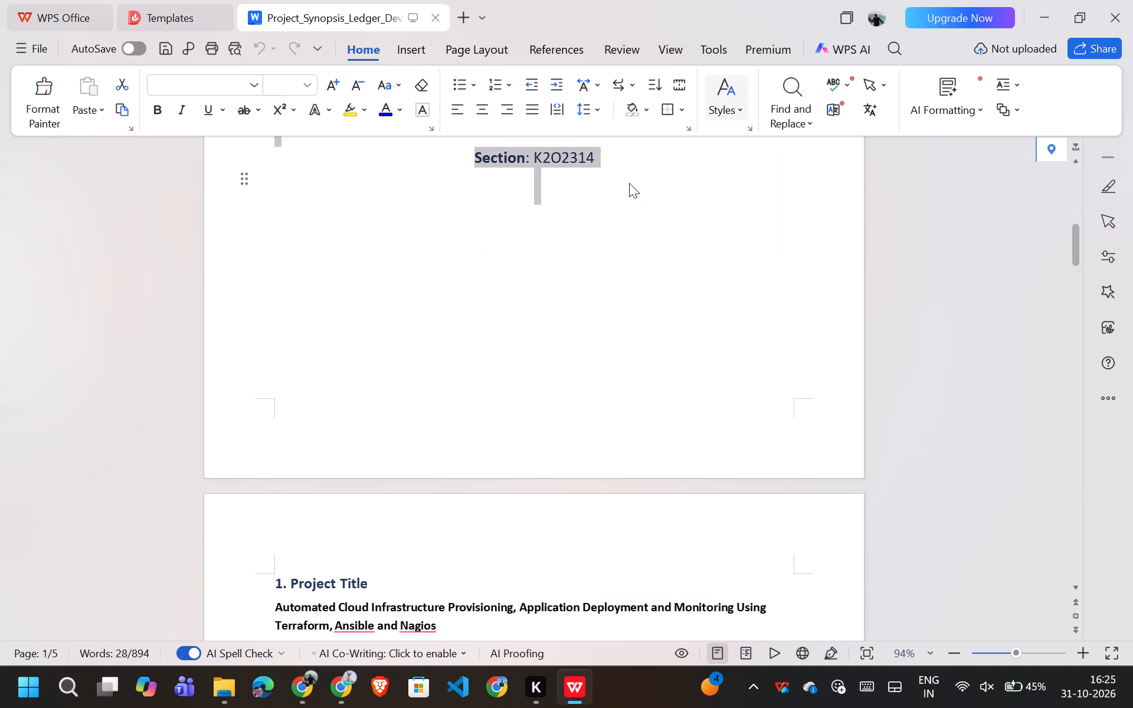
{"action": "key", "text": "ctrl+c"}
{"action": "left_click", "coordinate": [1116, 0]}
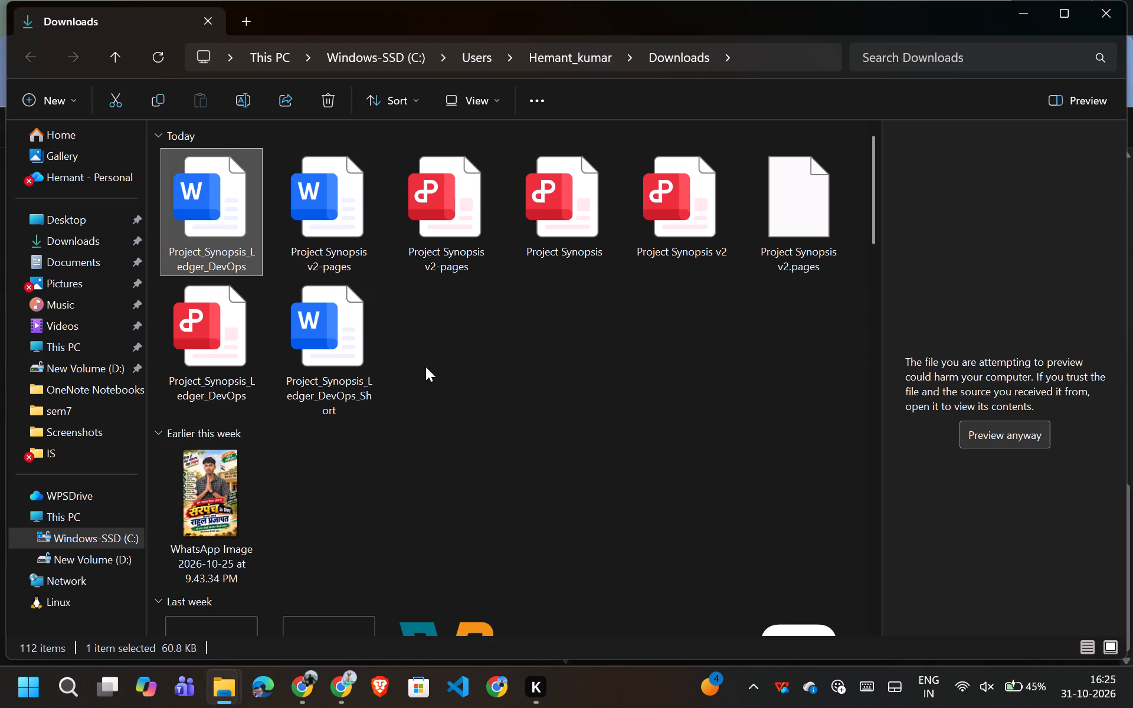
Open the Project_Synopsis_Ledger_DevOps_Short document in WPS Office, look through its pages, and close it.
{"action": "double_click", "coordinate": [343, 358]}
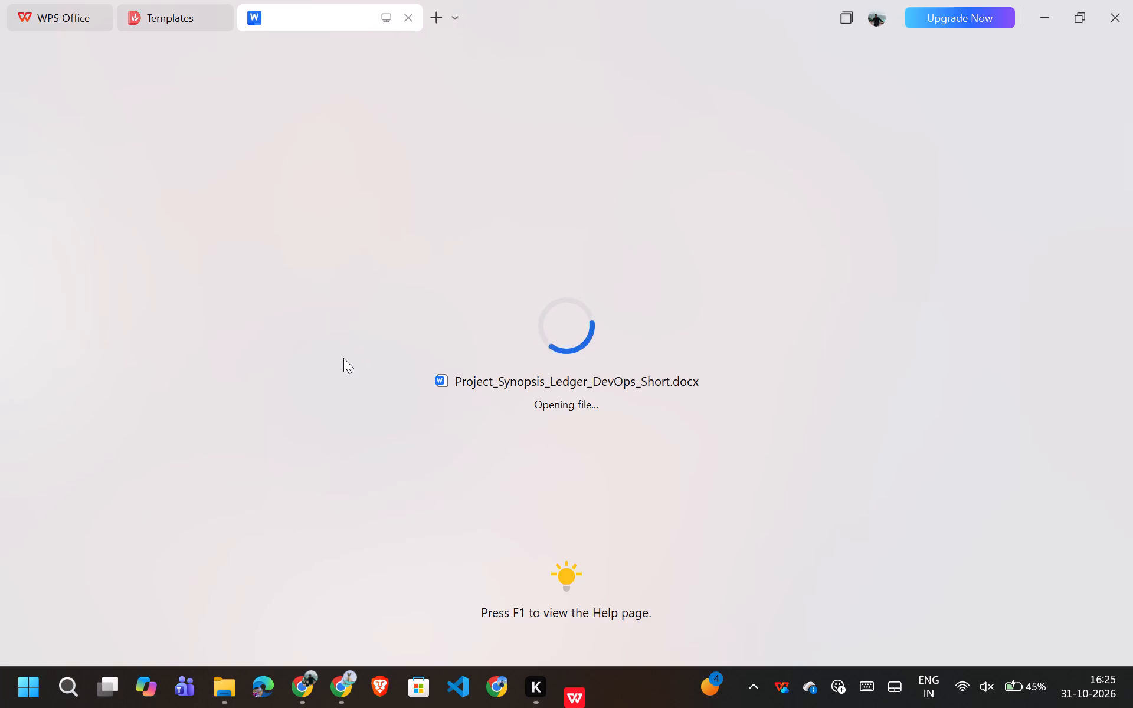
{"action": "scroll", "coordinate": [752, 307], "scroll_direction": "down", "scroll_amount": 16}
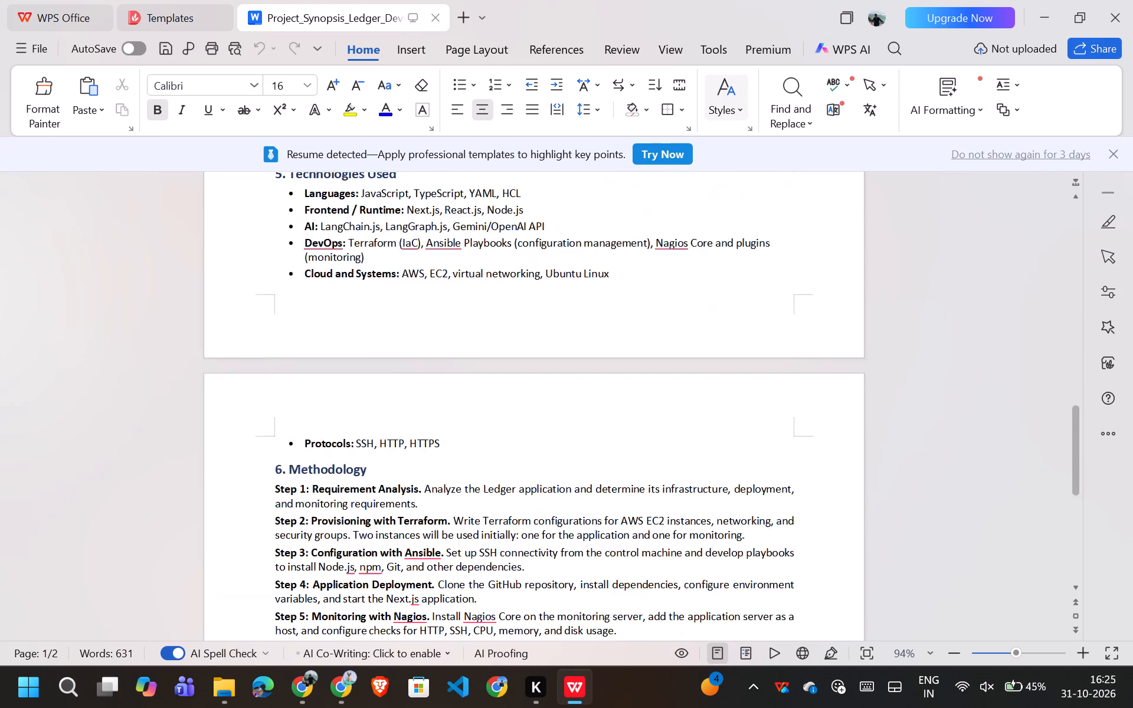
{"action": "scroll", "coordinate": [752, 307], "scroll_direction": "down", "scroll_amount": 7}
{"action": "scroll", "coordinate": [752, 307], "scroll_direction": "up", "scroll_amount": 11}
{"action": "scroll", "coordinate": [752, 307], "scroll_direction": "down", "scroll_amount": 1}
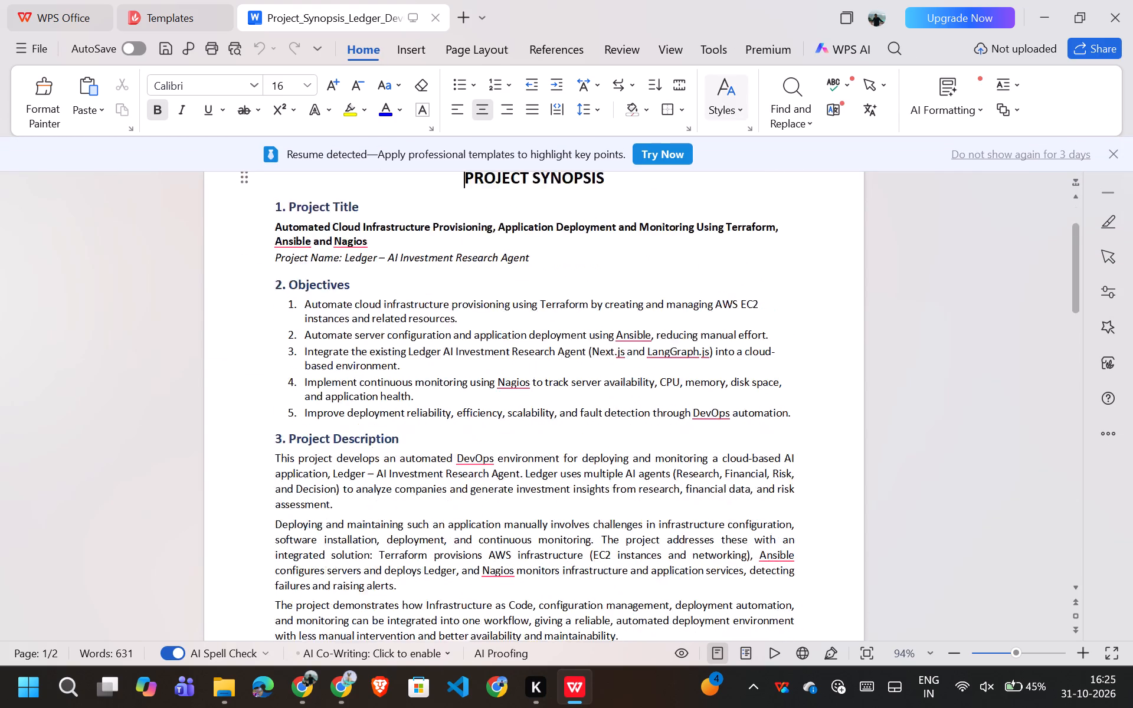
{"action": "scroll", "coordinate": [752, 307], "scroll_direction": "down", "scroll_amount": 9}
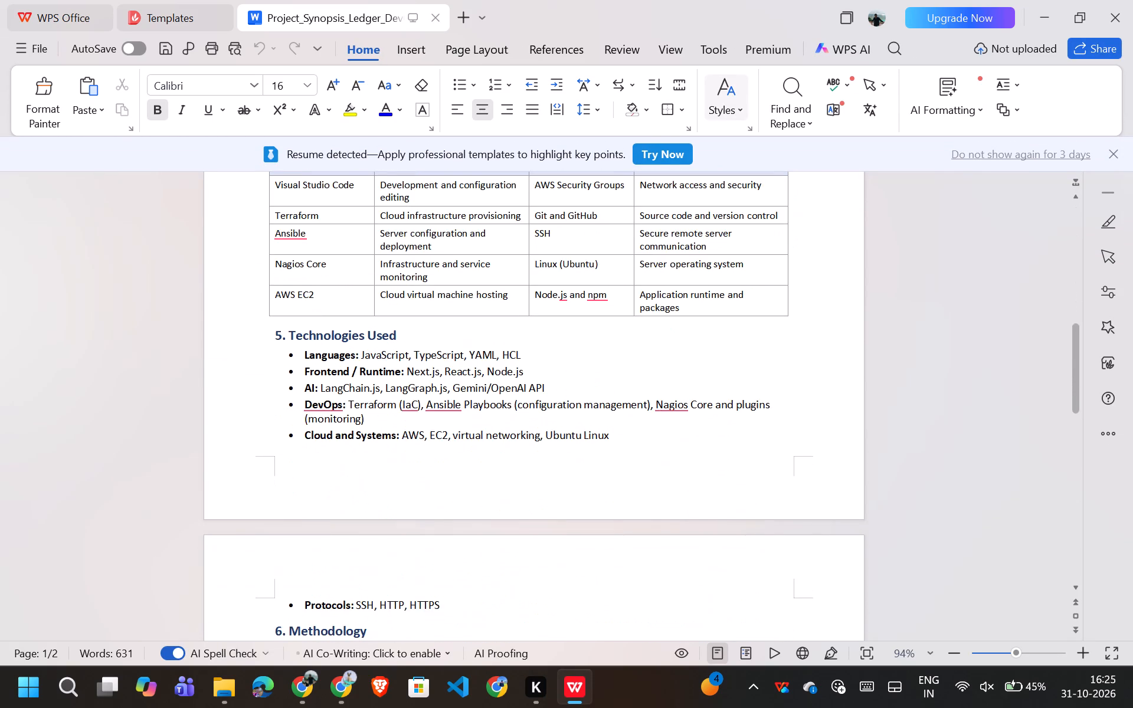
{"action": "scroll", "coordinate": [752, 307], "scroll_direction": "down", "scroll_amount": 5}
{"action": "left_click", "coordinate": [1132, 0]}
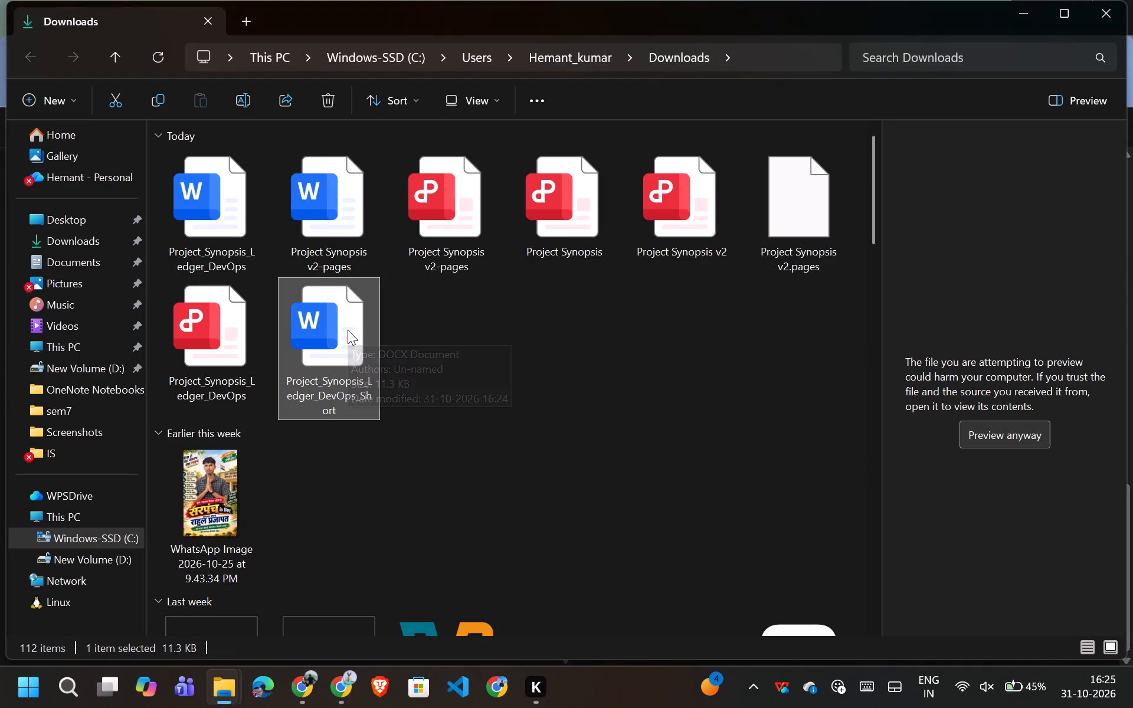
Open Project_Synopsis_Ledger_DevOps_Short from Downloads in Microsoft Word and enable editing.
{"action": "right_click", "coordinate": [348, 330]}
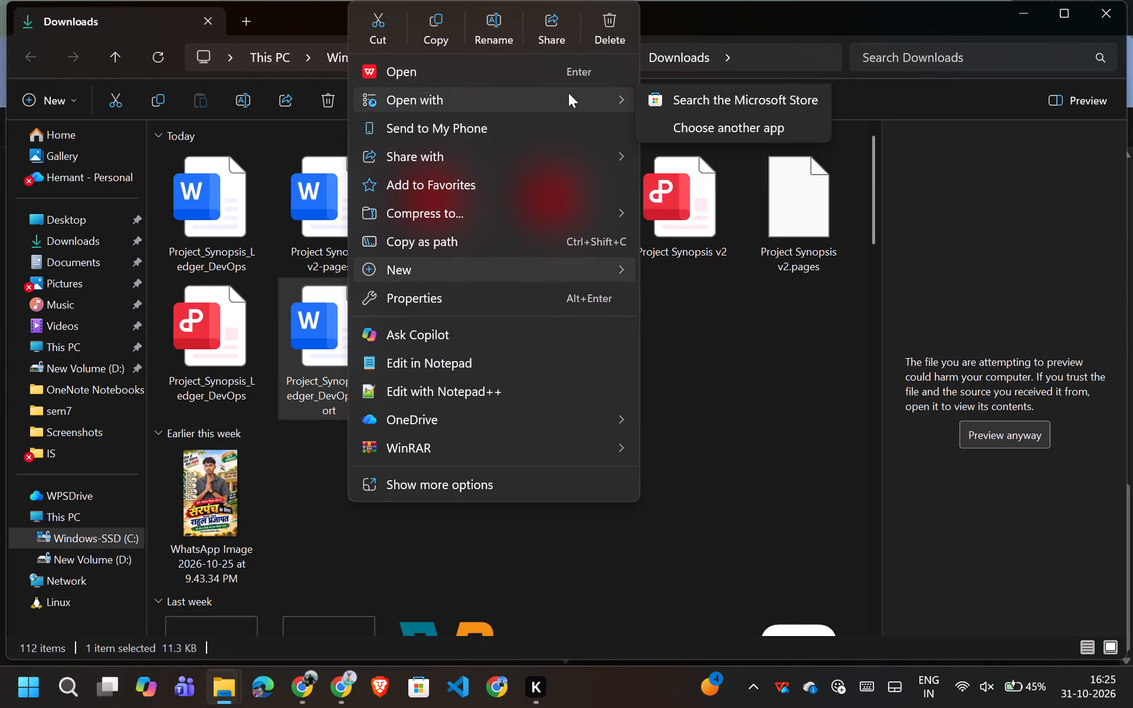
{"action": "left_click", "coordinate": [657, 99]}
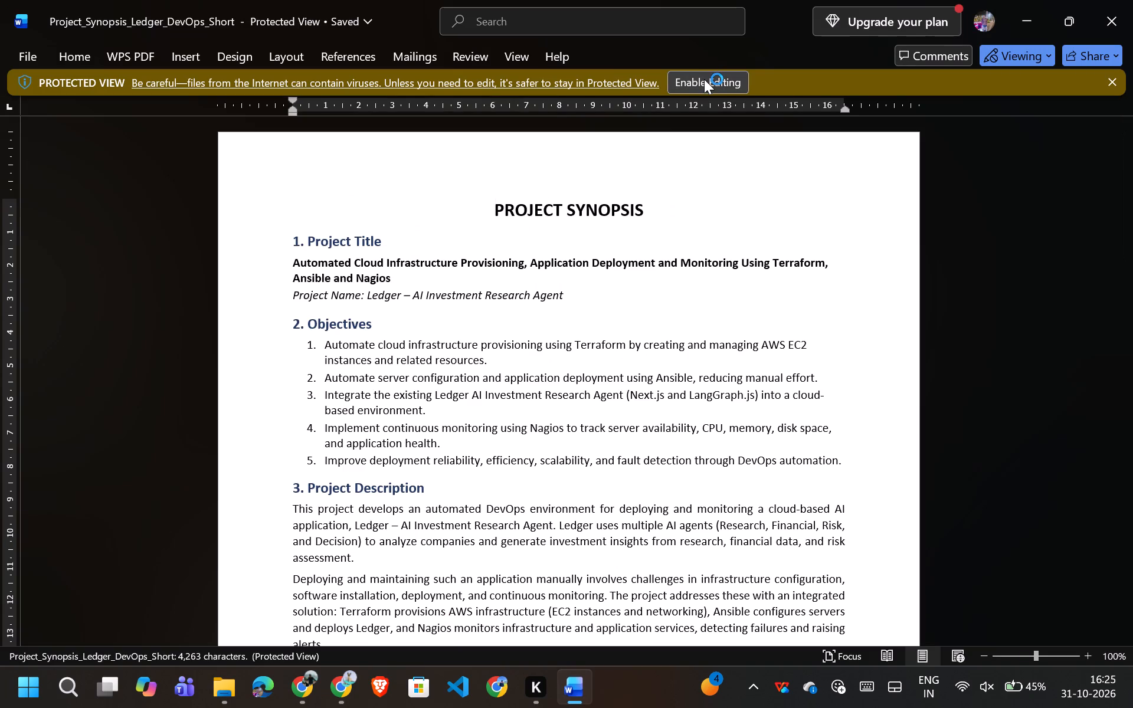
{"action": "left_click", "coordinate": [704, 79]}
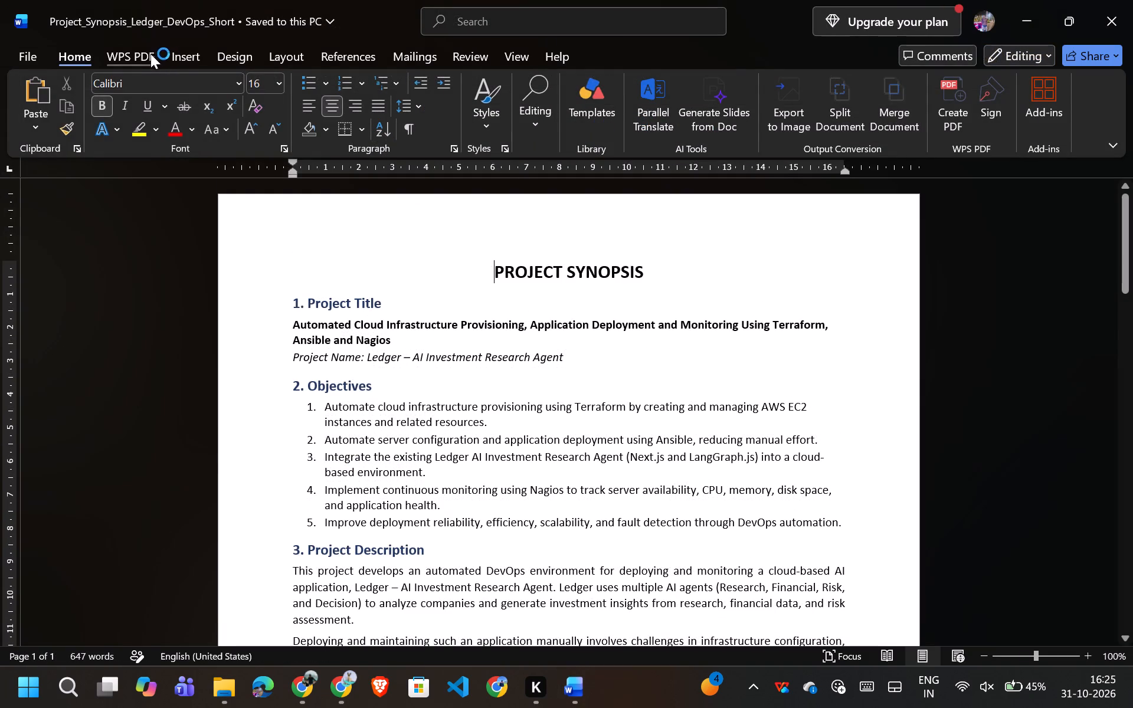
Insert a blank page before the synopsis text and paste the copied cover page content into the document.
{"action": "left_click", "coordinate": [177, 59]}
{"action": "left_click", "coordinate": [72, 102]}
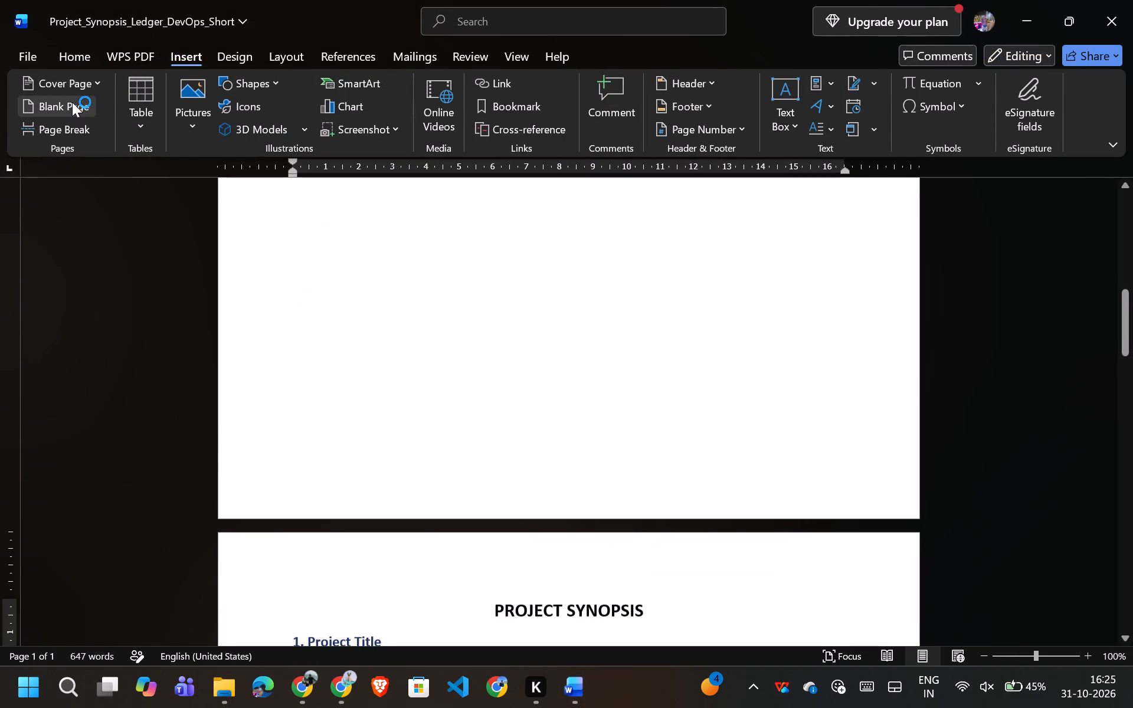
{"action": "left_click", "coordinate": [316, 238]}
{"action": "scroll", "coordinate": [316, 238], "scroll_direction": "up", "scroll_amount": 4}
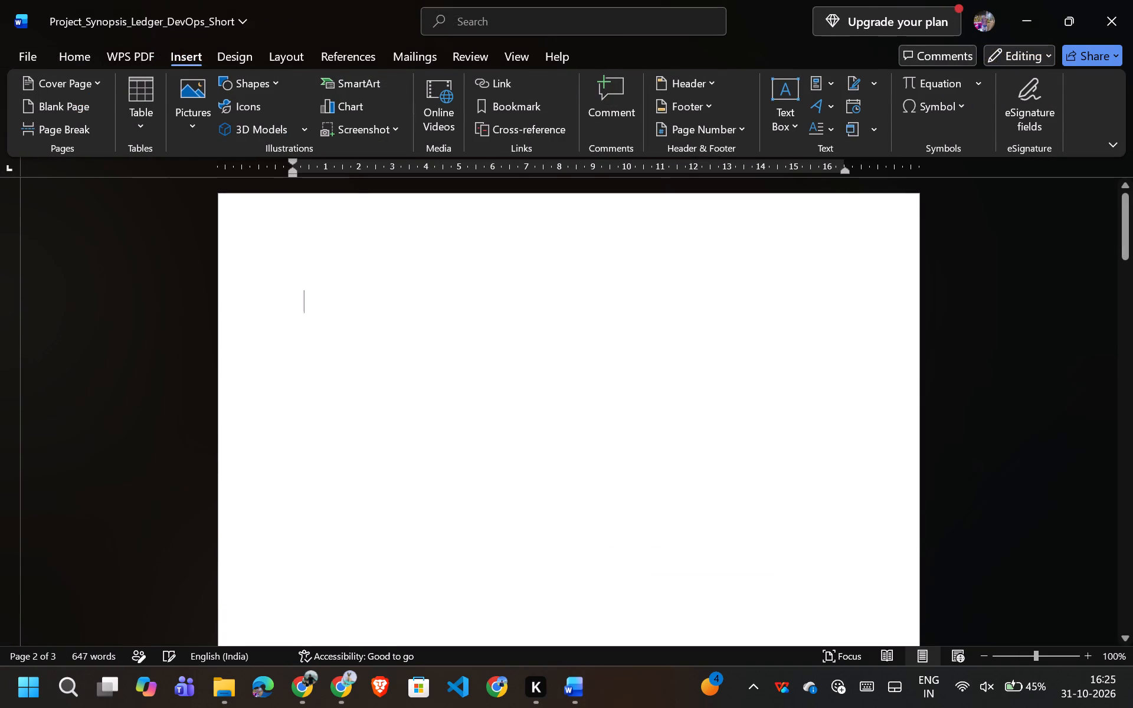
{"action": "key", "text": "ctrl+v"}
{"action": "scroll", "coordinate": [396, 285], "scroll_direction": "up", "scroll_amount": 2}
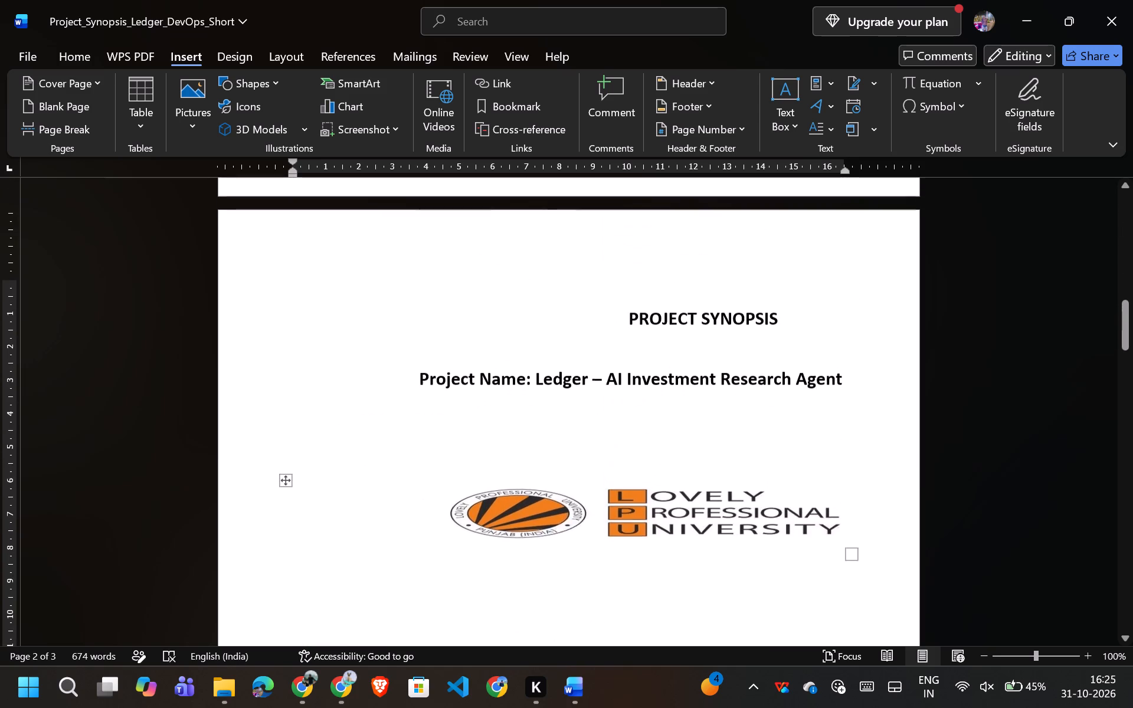
{"action": "scroll", "coordinate": [396, 285], "scroll_direction": "down", "scroll_amount": 6}
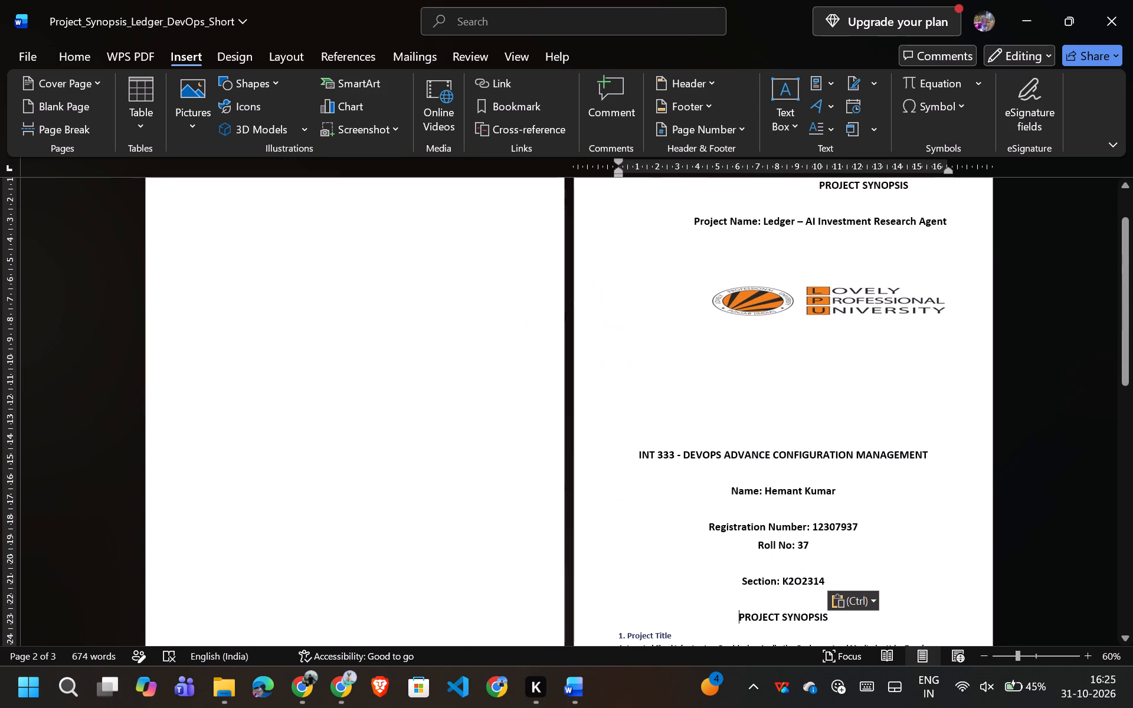
Remove the empty page in front of the pasted cover so the cover becomes the first page.
{"action": "scroll", "coordinate": [396, 285], "scroll_direction": "up", "scroll_amount": 2}
{"action": "double_click", "coordinate": [396, 285]}
{"action": "key", "text": "BackSpace"}
{"action": "key", "text": "BackSpace"}
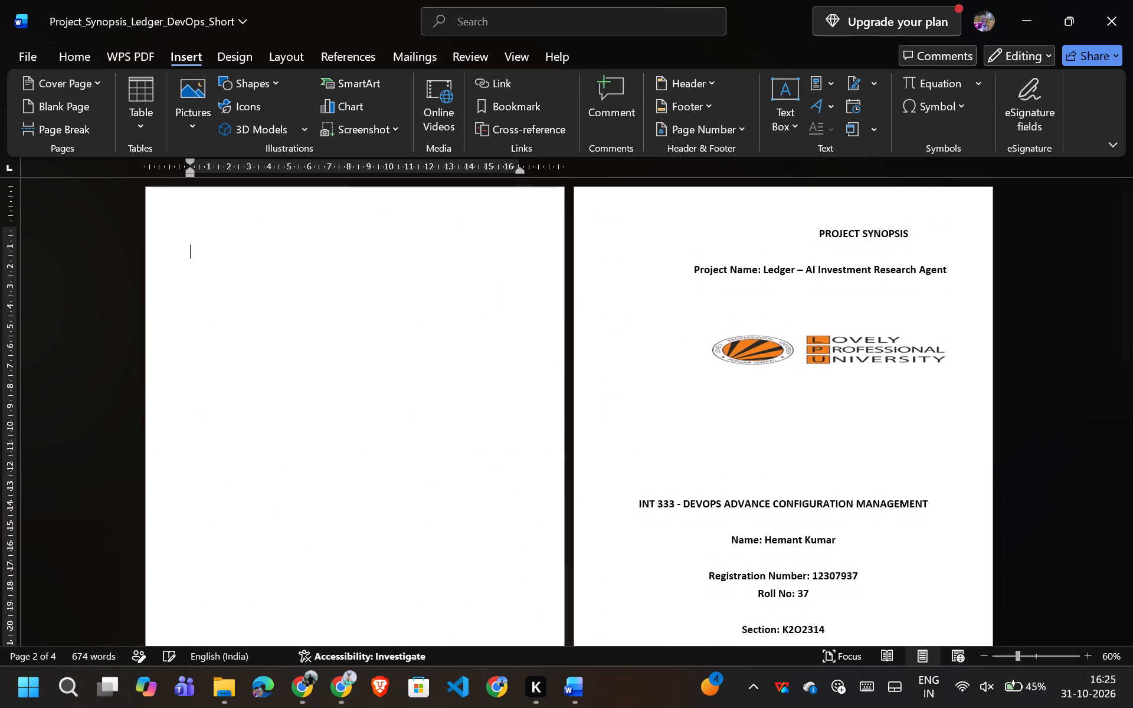
{"action": "key", "text": "BackSpace"}
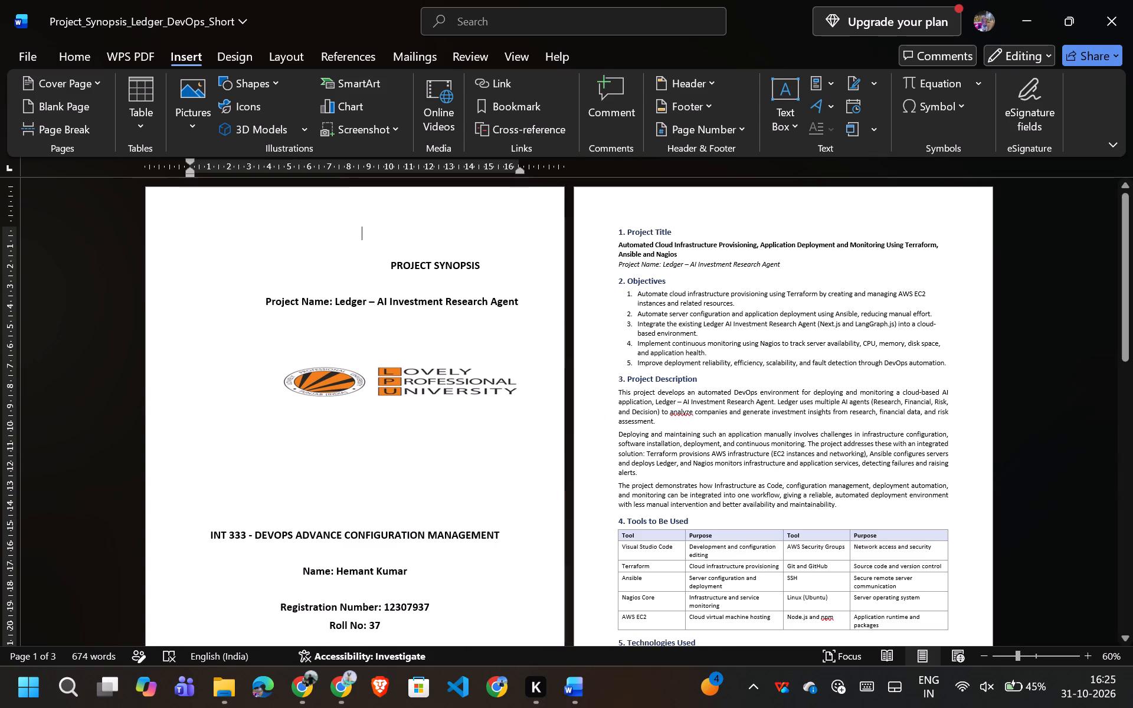
Centre the PROJECT SYNOPSIS heading on the cover page.
{"action": "left_click", "coordinate": [383, 264]}
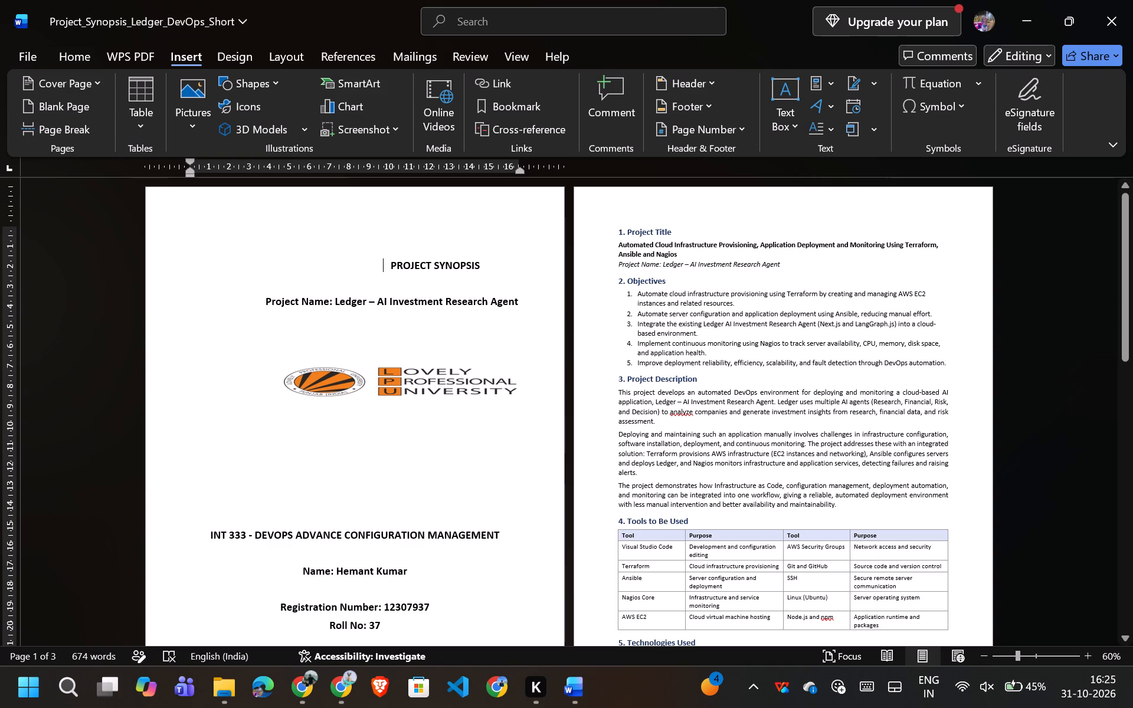
{"action": "left_click", "coordinate": [383, 264]}
{"action": "left_click", "coordinate": [86, 54]}
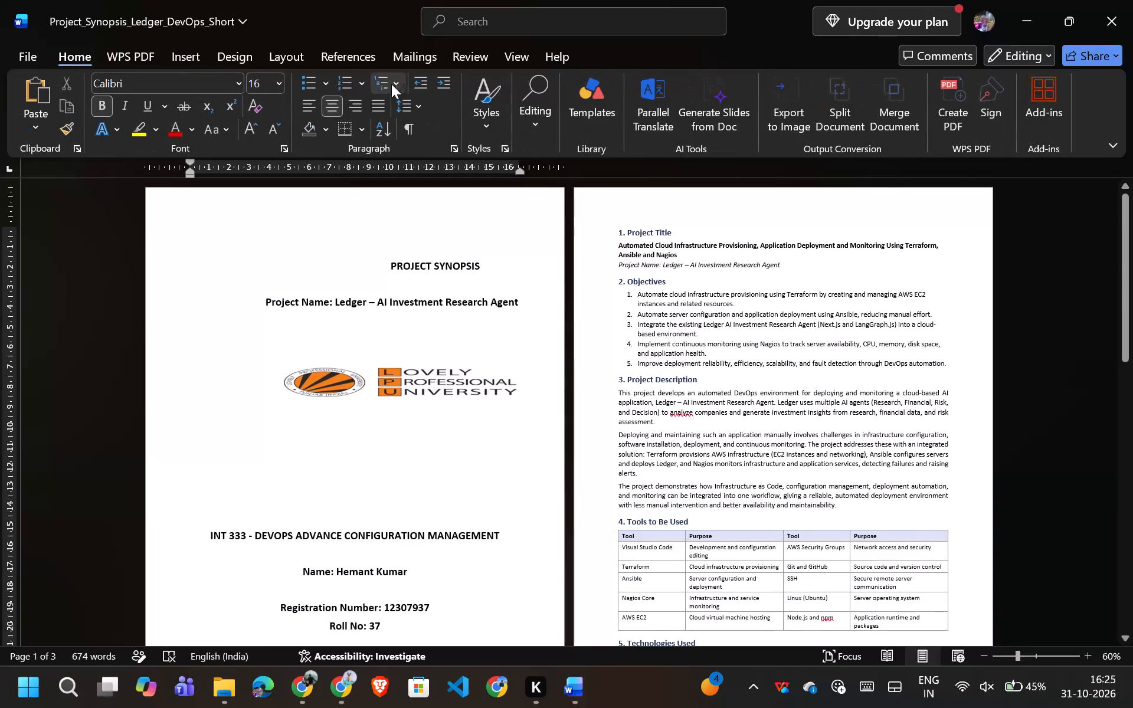
{"action": "left_click", "coordinate": [351, 106]}
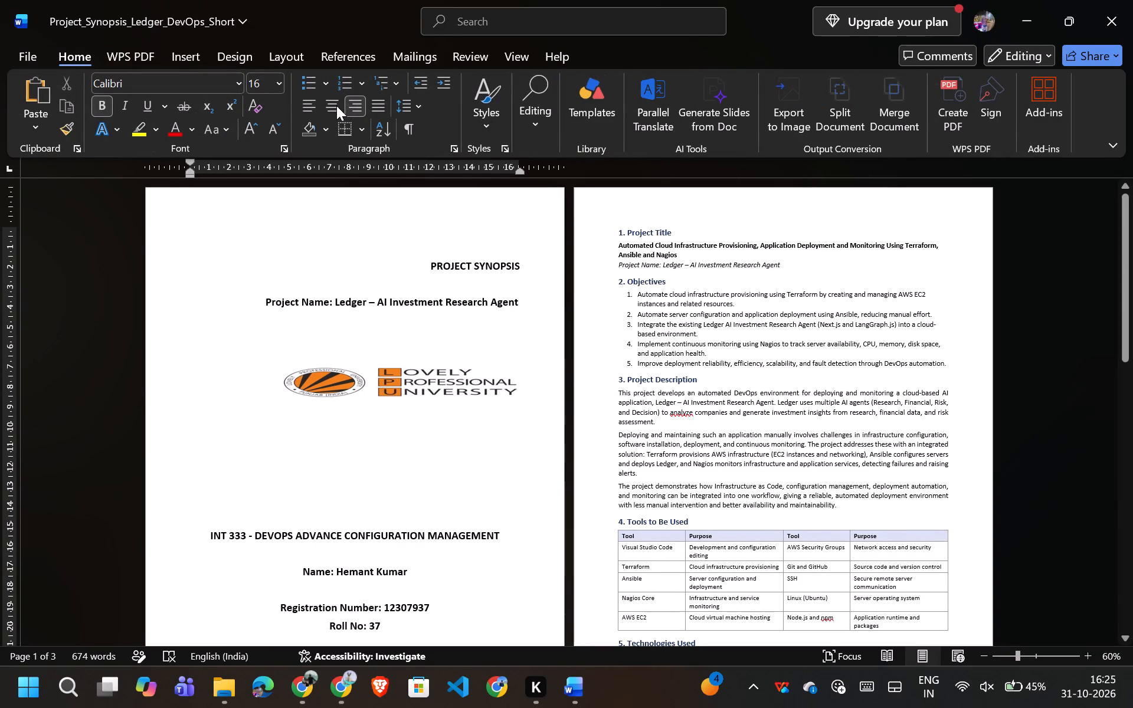
{"action": "left_click", "coordinate": [336, 106]}
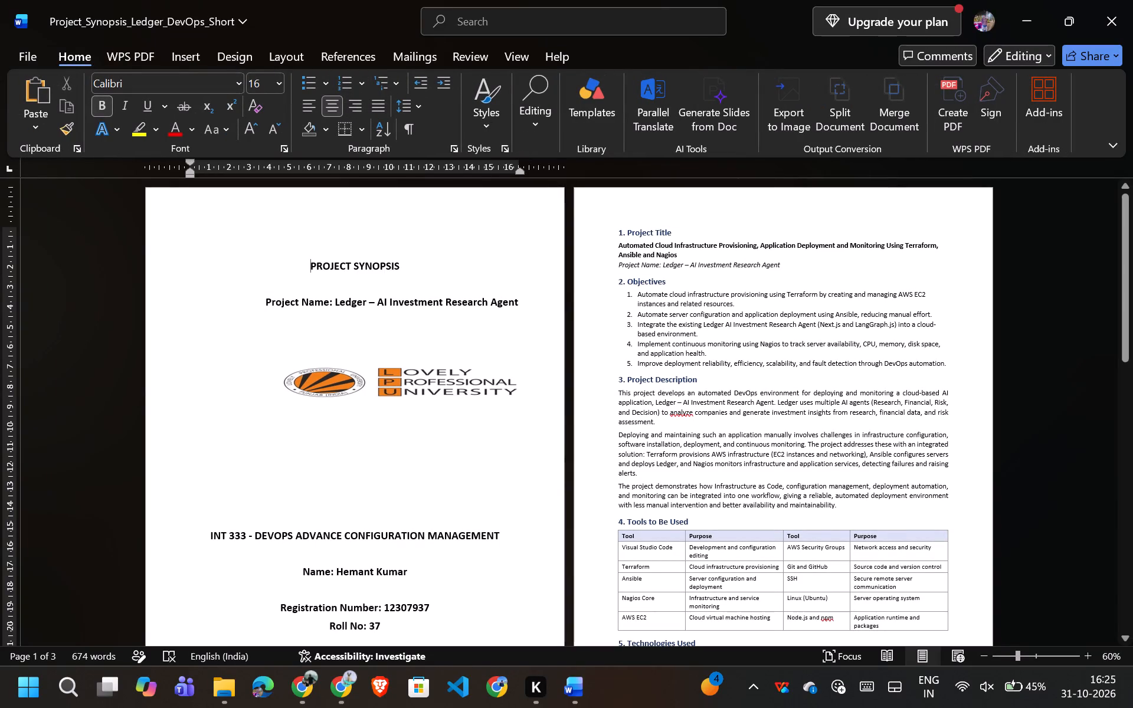
Delete the extra leading spaces before the Project Name line so it sits centred, keeping the gap below PROJECT SYNOPSIS.
{"action": "left_click", "coordinate": [261, 303]}
{"action": "key", "text": "BackSpace"}
{"action": "key", "text": "BackSpace"}
{"action": "key", "text": "BackSpace"}
{"action": "key", "text": "BackSpace"}
{"action": "key", "text": "BackSpace"}
{"action": "key", "text": "BackSpace"}
{"action": "key", "text": "BackSpace"}
{"action": "key", "text": "BackSpace"}
{"action": "key", "text": "BackSpace"}
{"action": "key", "text": "BackSpace"}
{"action": "key", "text": "BackSpace"}
{"action": "key", "text": "BackSpace"}
{"action": "key", "text": "BackSpace"}
{"action": "key", "text": "BackSpace"}
{"action": "key", "text": "BackSpace"}
{"action": "key", "text": "BackSpace"}
{"action": "key", "text": "BackSpace"}
{"action": "key", "text": "BackSpace"}
{"action": "key", "text": "BackSpace"}
{"action": "key", "text": "BackSpace"}
{"action": "key", "text": "BackSpace"}
{"action": "key", "text": "BackSpace"}
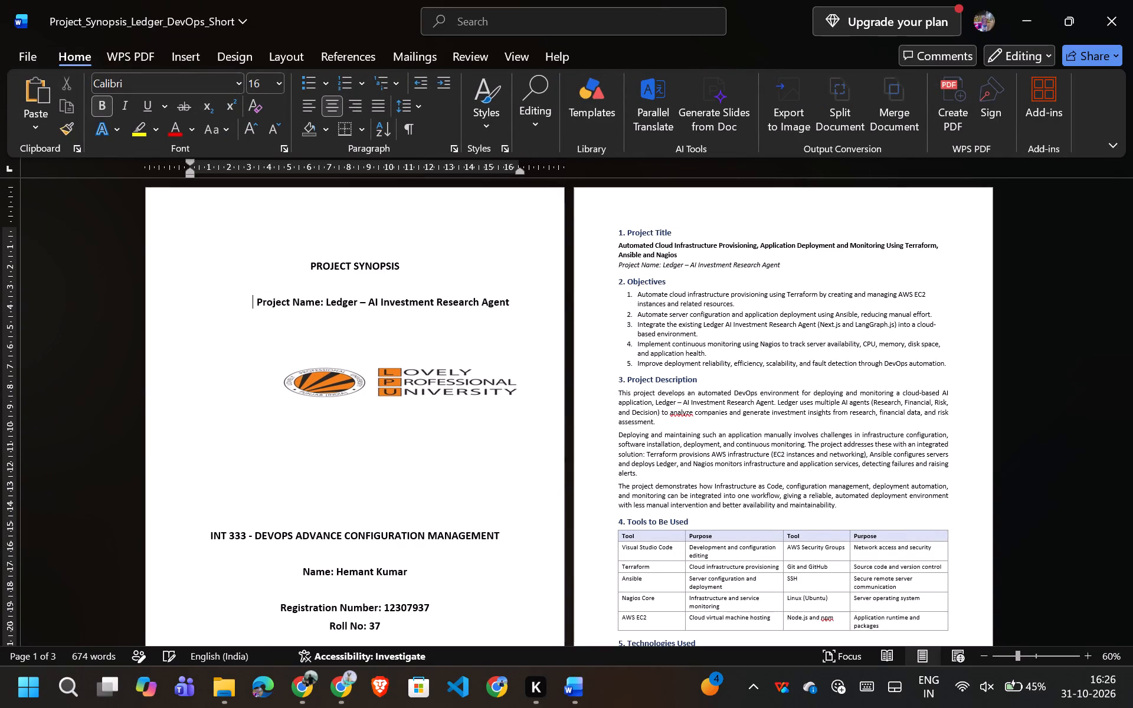
{"action": "key", "text": "BackSpace"}
{"action": "key", "text": "BackSpace"}
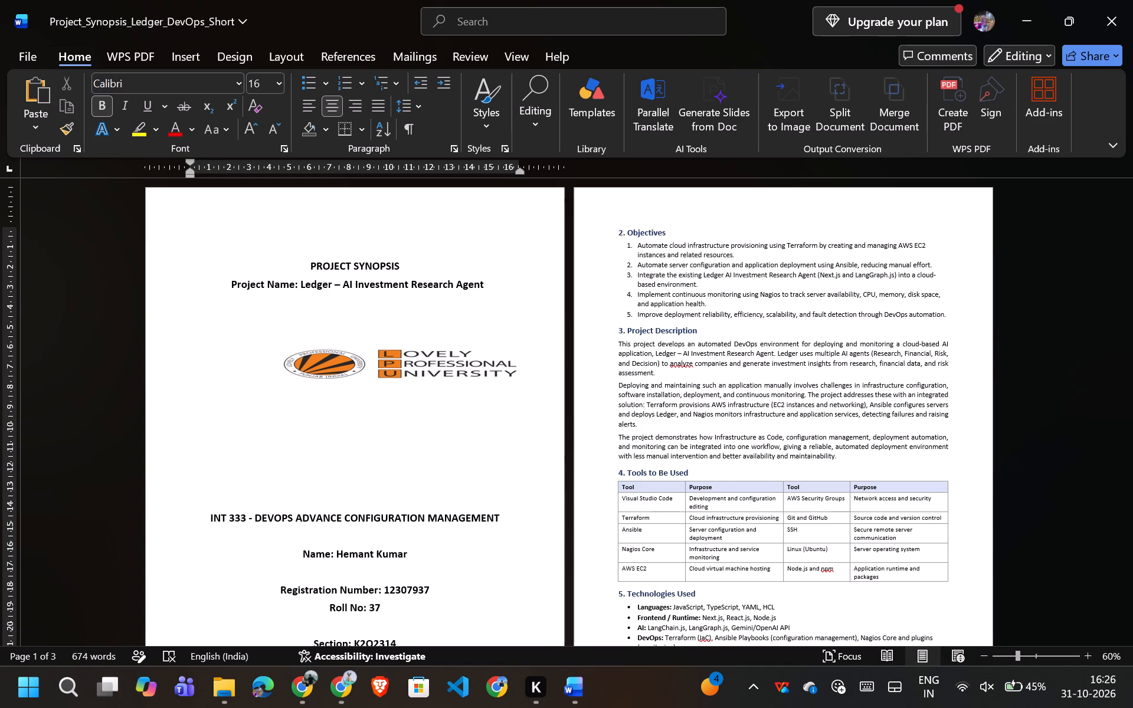
{"action": "key", "text": "ctrl+z"}
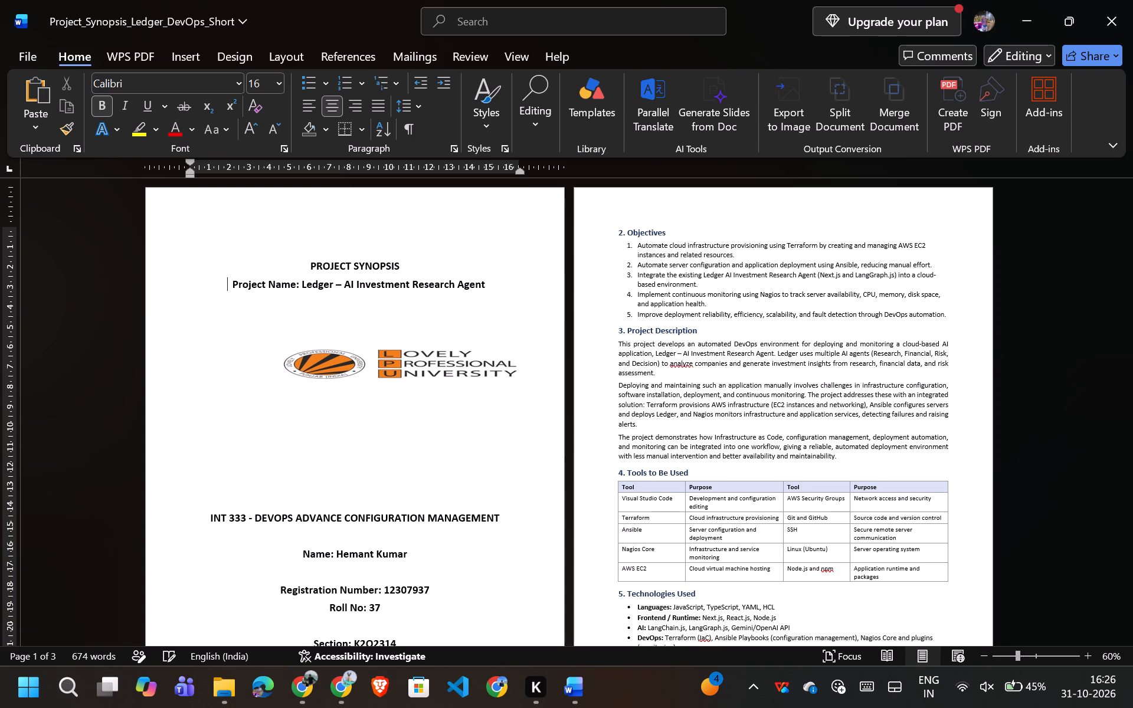
{"action": "key", "text": "ctrl+z"}
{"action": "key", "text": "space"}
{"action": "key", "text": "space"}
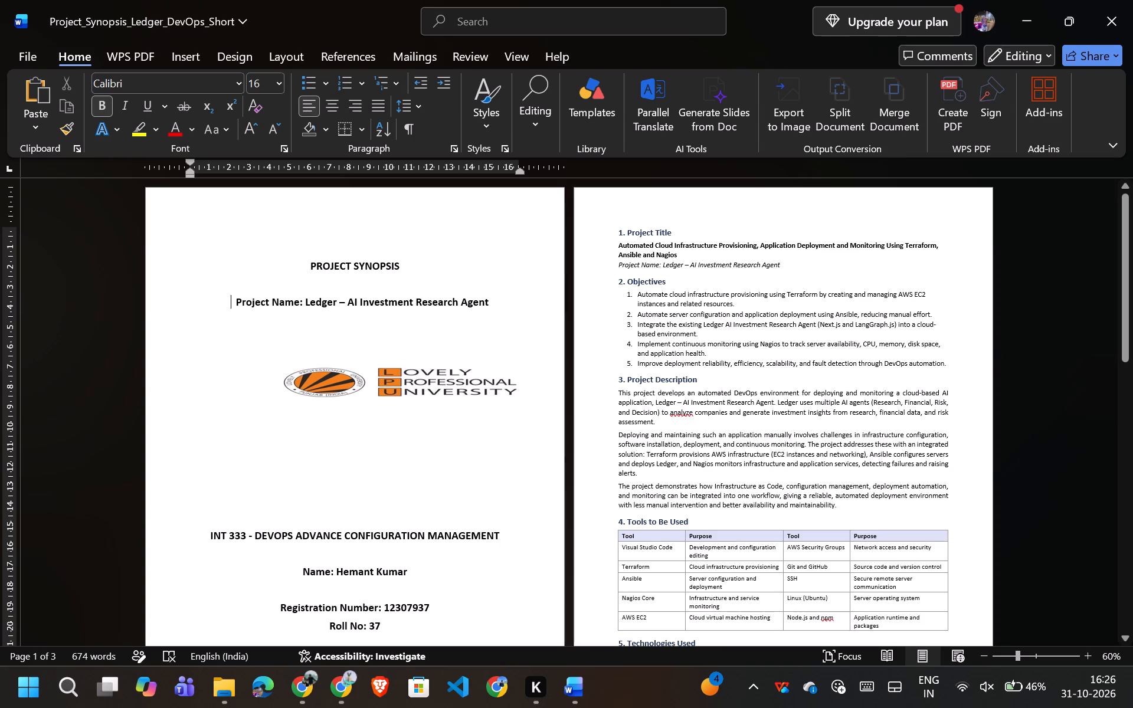
Enlarge the Lovely Professional University logo on the cover page to about 15.8 cm wide and 5.7 cm high.
{"action": "left_click", "coordinate": [268, 382]}
{"action": "key", "text": "BackSpace"}
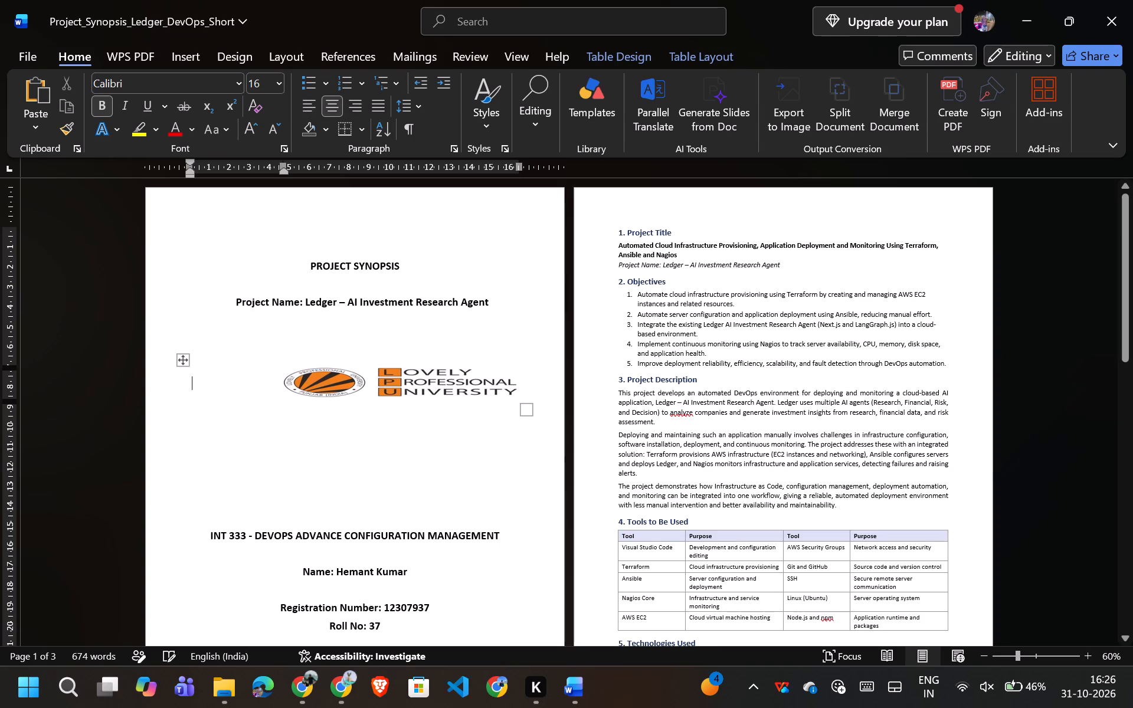
{"action": "key", "text": "BackSpace"}
{"action": "double_click", "coordinate": [400, 387]}
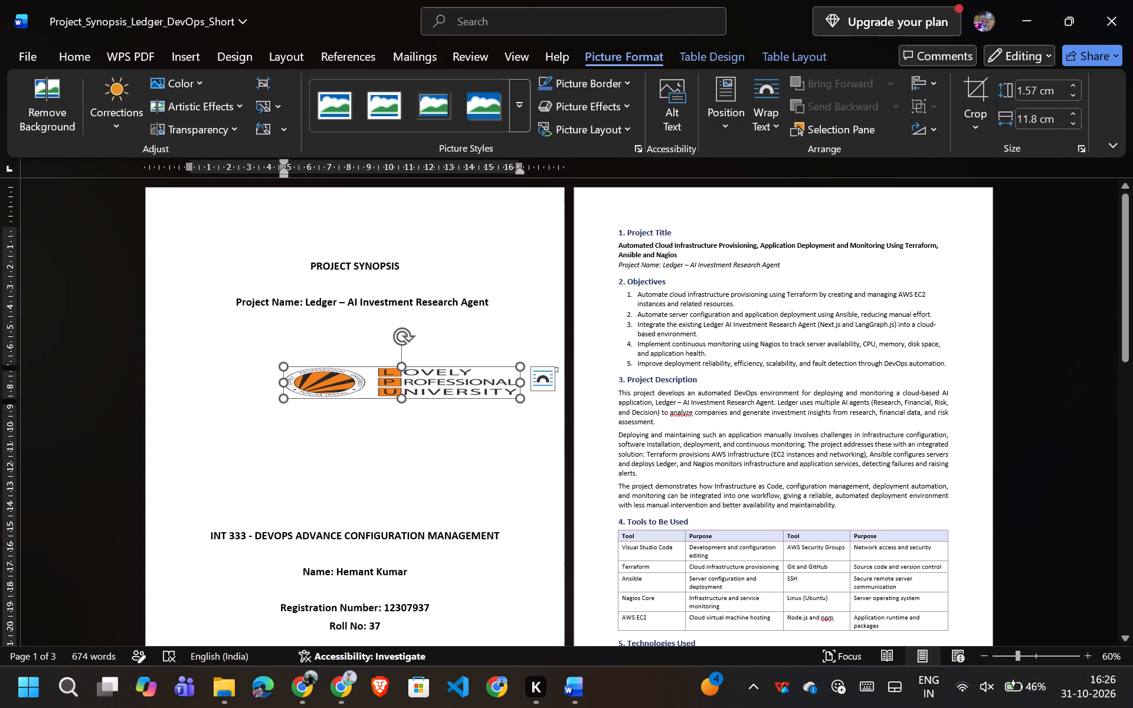
{"action": "left_click_drag", "start_coordinate": [286, 387], "coordinate": [219, 391]}
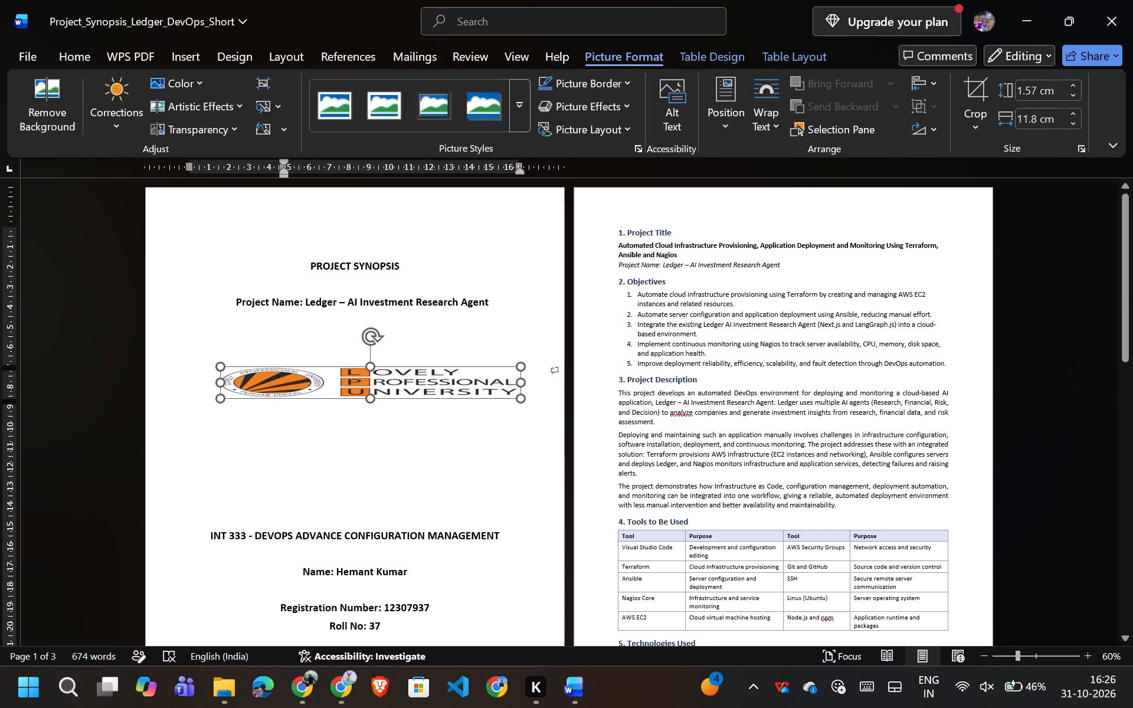
{"action": "left_click_drag", "start_coordinate": [219, 391], "coordinate": [208, 395]}
{"action": "left_click_drag", "start_coordinate": [361, 399], "coordinate": [365, 481]}
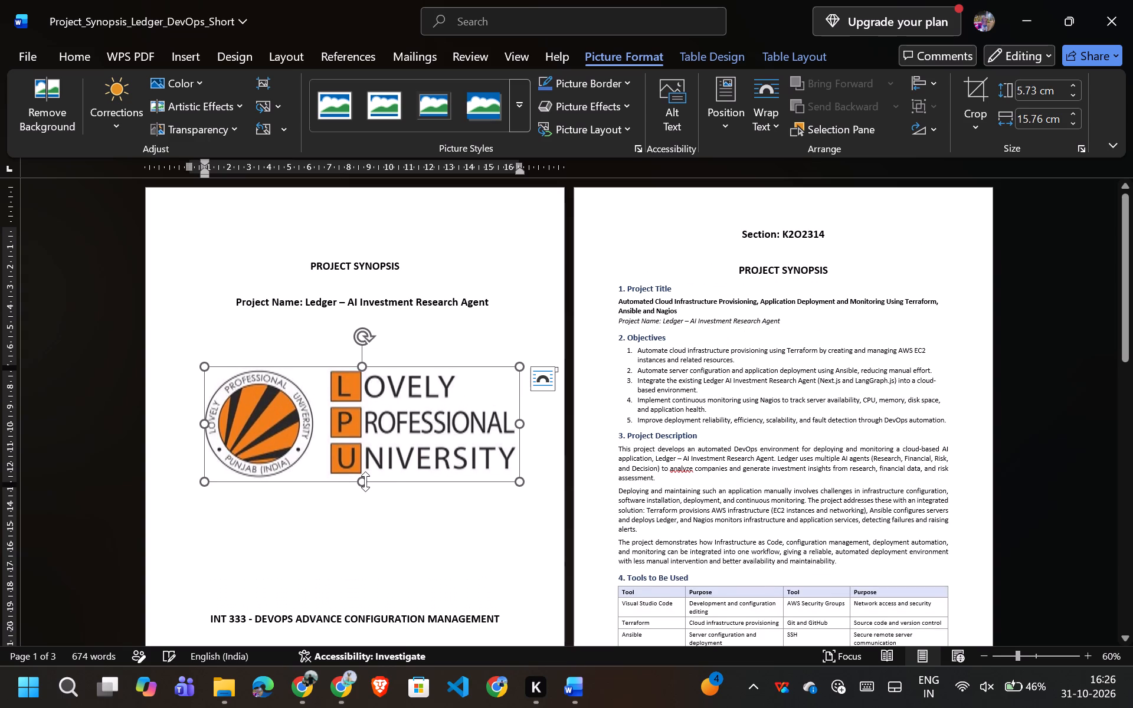
Delete the surplus blank lines between the logo and the INT 333 heading to pull the student details up on the cover.
{"action": "left_click", "coordinate": [365, 518]}
{"action": "scroll", "coordinate": [365, 518], "scroll_direction": "down", "scroll_amount": 1}
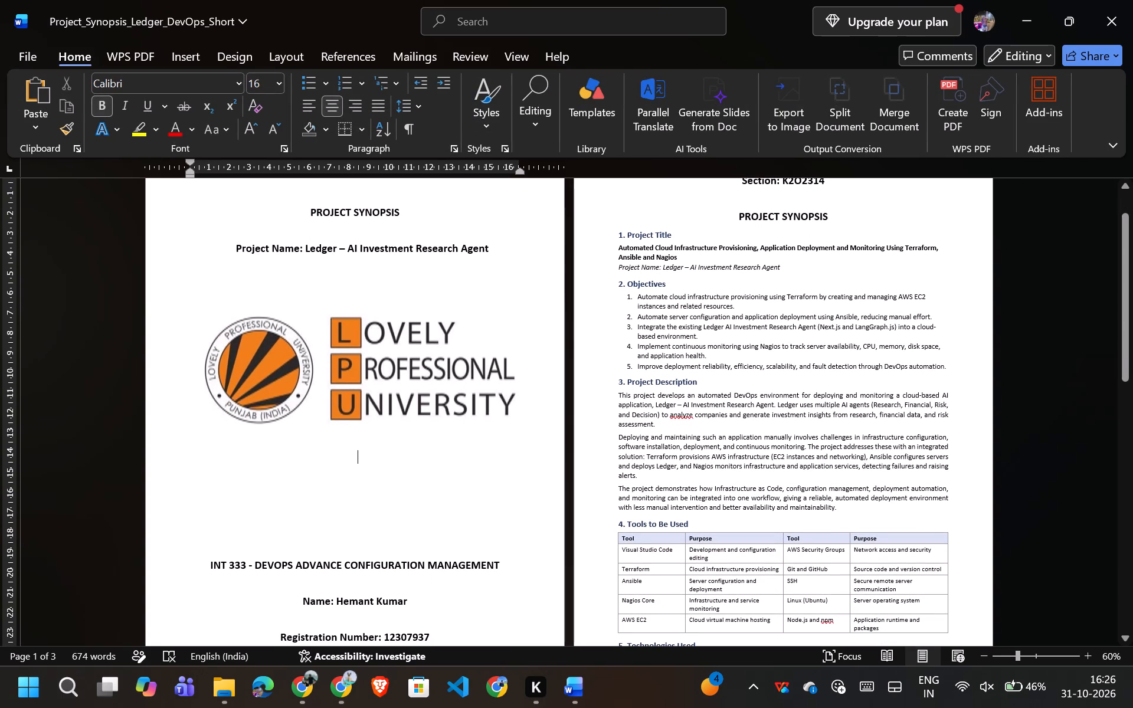
{"action": "left_click", "coordinate": [285, 523]}
{"action": "key", "text": "BackSpace"}
{"action": "key", "text": "BackSpace"}
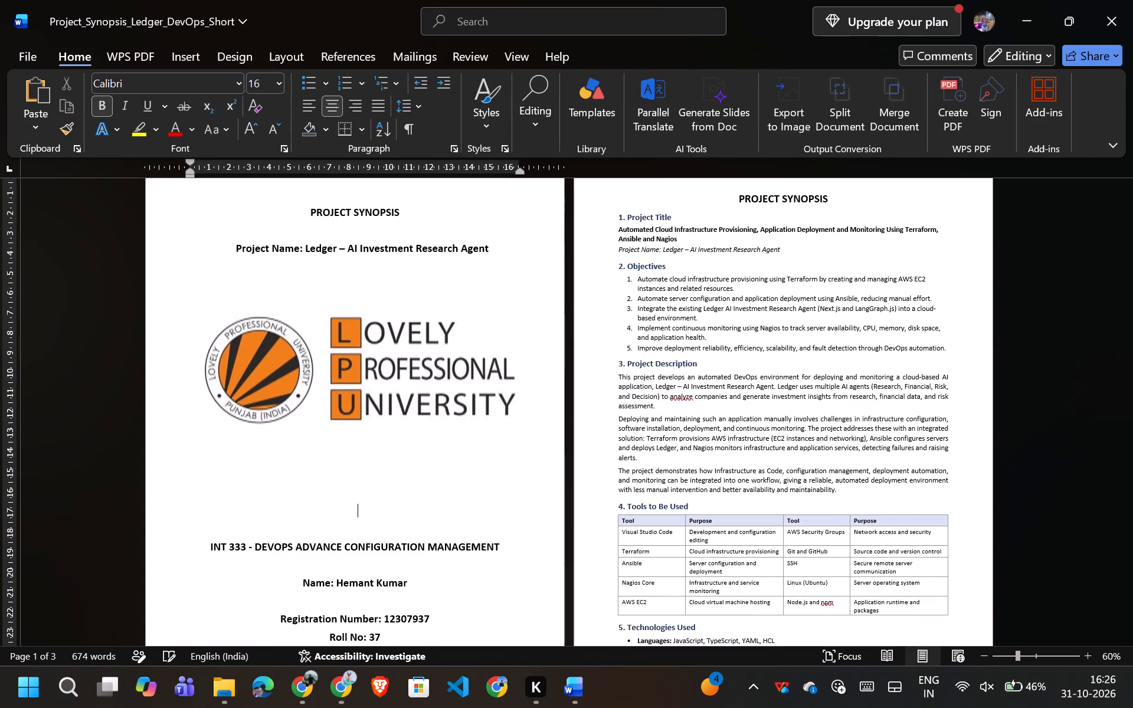
{"action": "scroll", "coordinate": [285, 523], "scroll_direction": "down", "scroll_amount": 3}
{"action": "scroll", "coordinate": [285, 523], "scroll_direction": "up", "scroll_amount": 2}
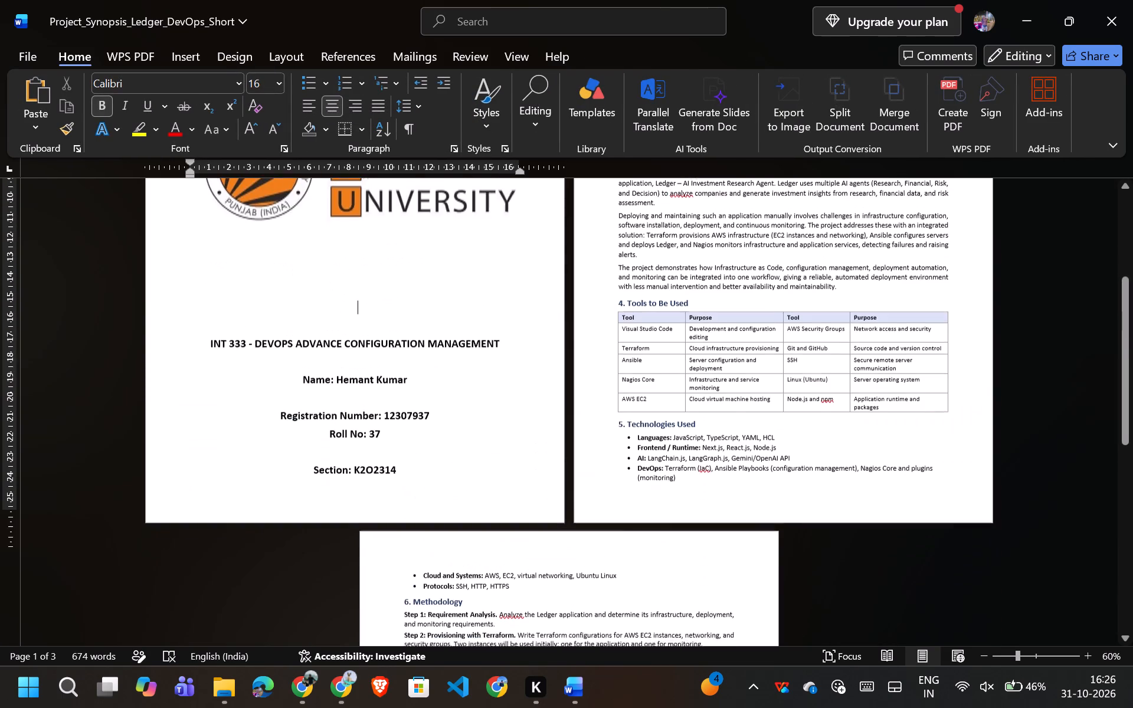
{"action": "key", "text": "BackSpace"}
{"action": "key", "text": "BackSpace"}
{"action": "key", "text": "BackSpace"}
{"action": "key", "text": "BackSpace"}
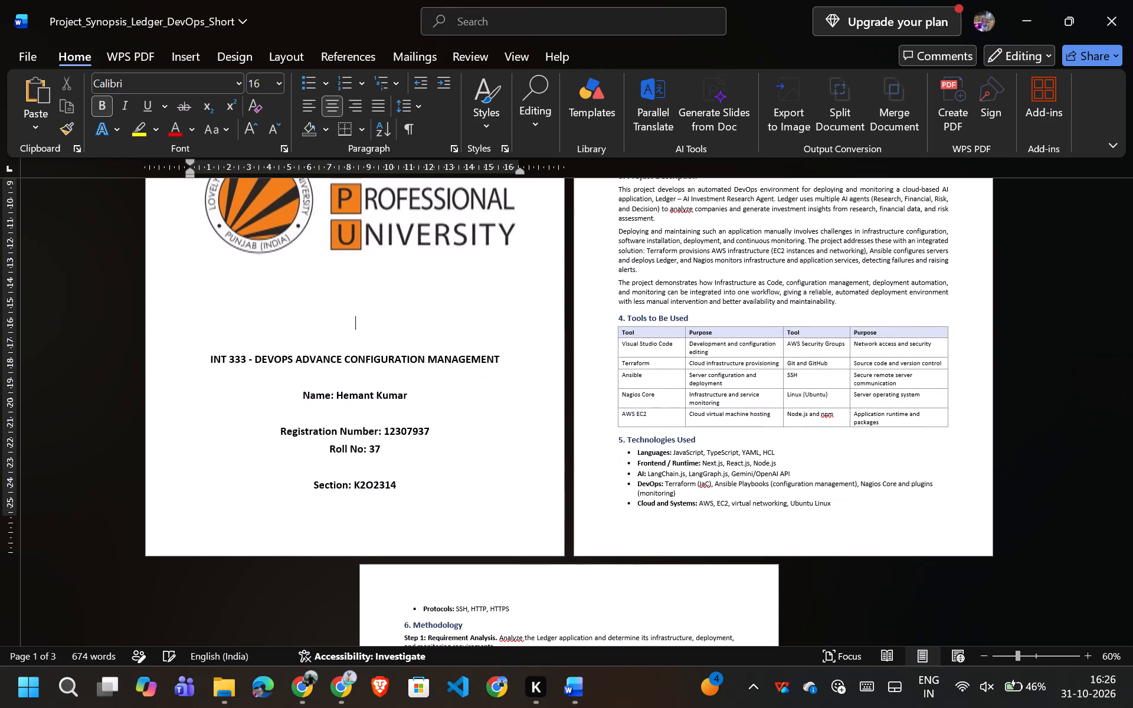
{"action": "key", "text": "BackSpace"}
{"action": "key", "text": "BackSpace"}
{"action": "key", "text": "BackSpace"}
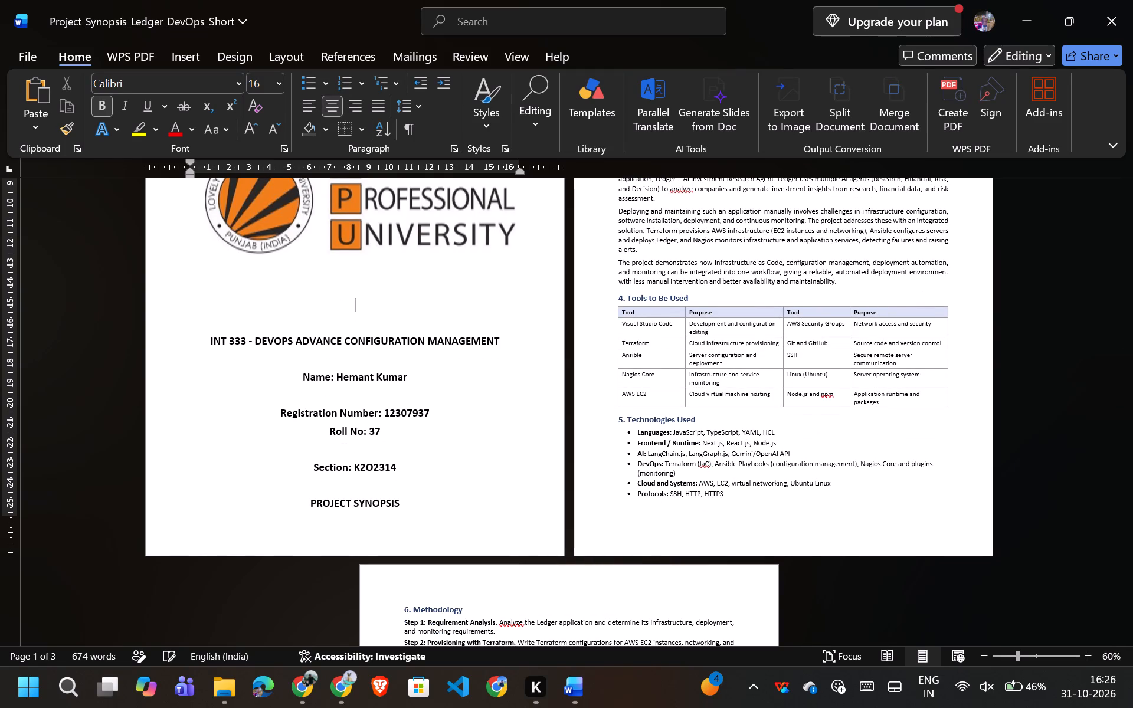
Delete surplus blank lines above the INT 333 heading and between the Project Name line and the logo on the cover.
{"action": "key", "text": "BackSpace"}
{"action": "key", "text": "BackSpace"}
{"action": "key", "text": "BackSpace"}
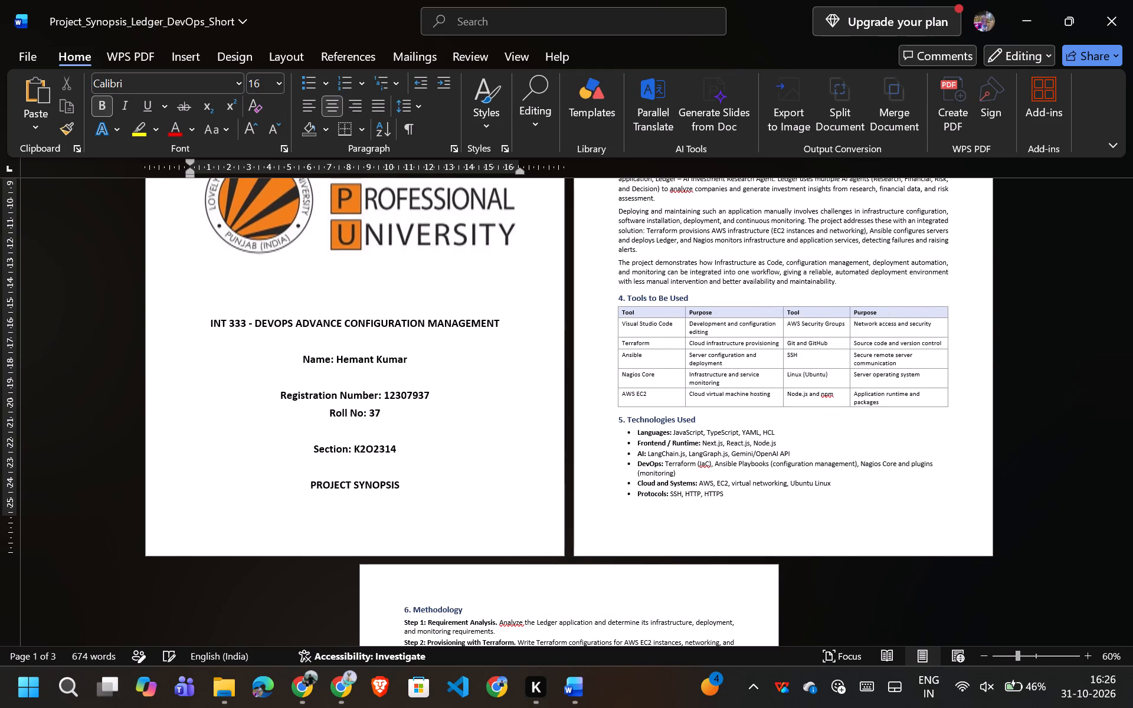
{"action": "scroll", "coordinate": [285, 523], "scroll_direction": "up", "scroll_amount": 1}
{"action": "scroll", "coordinate": [285, 523], "scroll_direction": "down", "scroll_amount": 3, "text": "ctrl"}
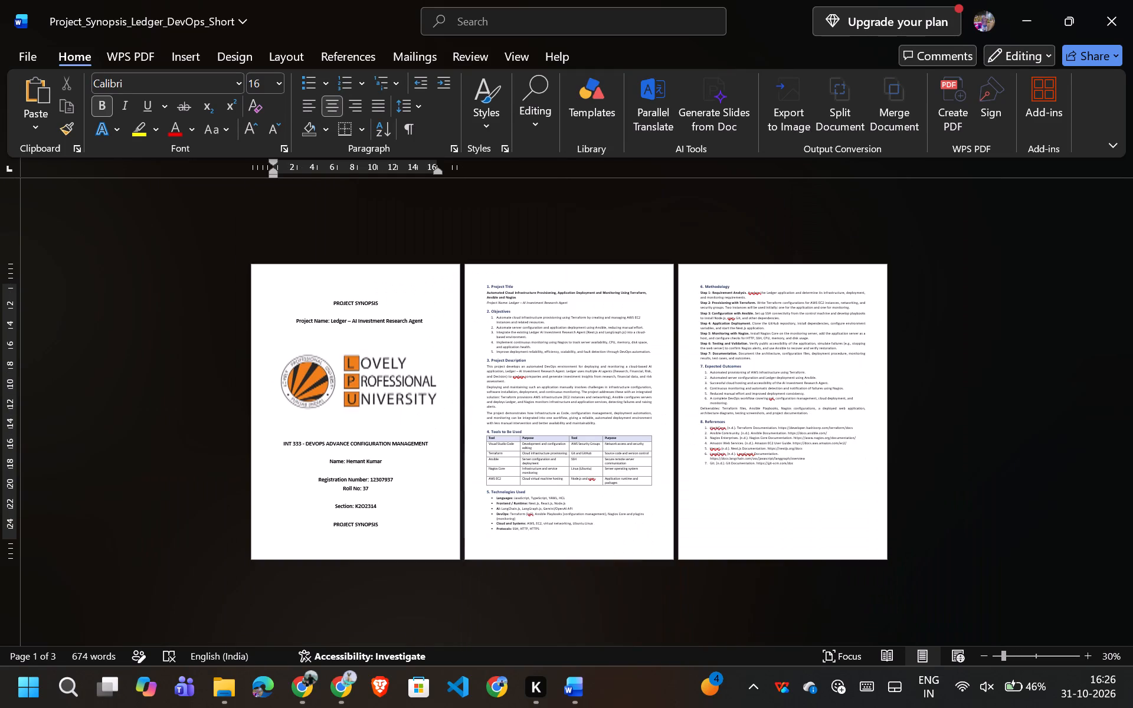
{"action": "left_click", "coordinate": [292, 329]}
{"action": "key", "text": "BackSpace"}
{"action": "key", "text": "BackSpace"}
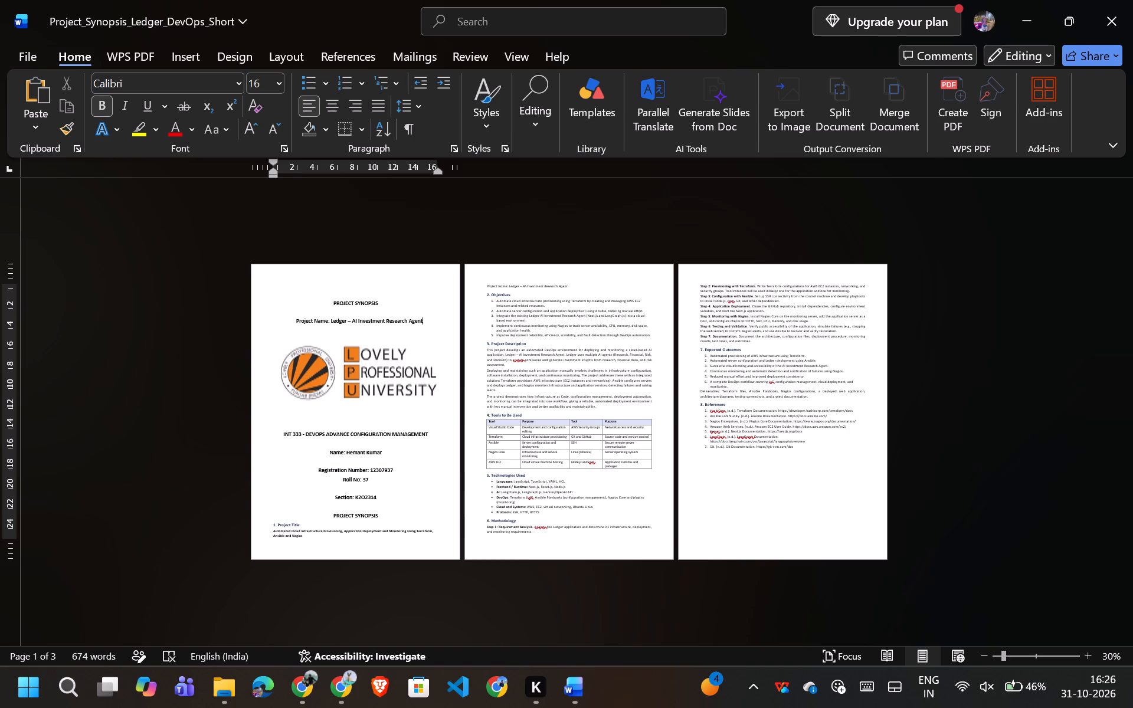
Shrink the Lovely Professional University logo on the cover page to about 14.3 cm wide and 4.8 cm high.
{"action": "left_click", "coordinate": [316, 373]}
{"action": "left_click_drag", "start_coordinate": [358, 404], "coordinate": [360, 393]}
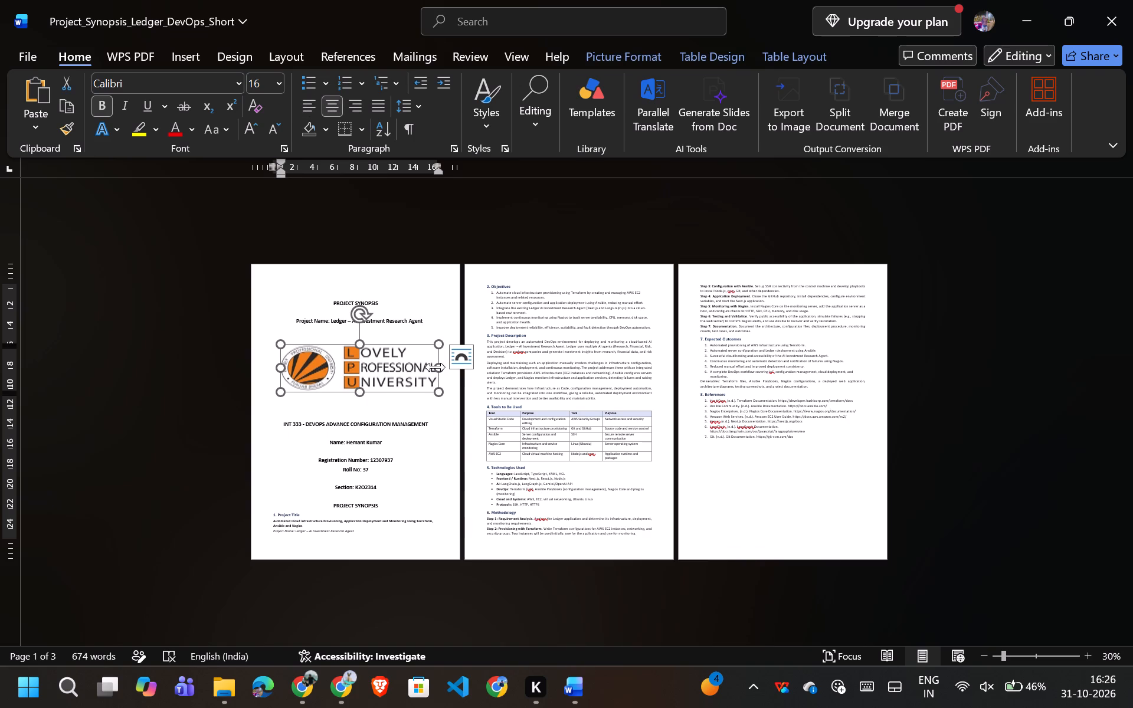
{"action": "left_click_drag", "start_coordinate": [435, 367], "coordinate": [427, 369]}
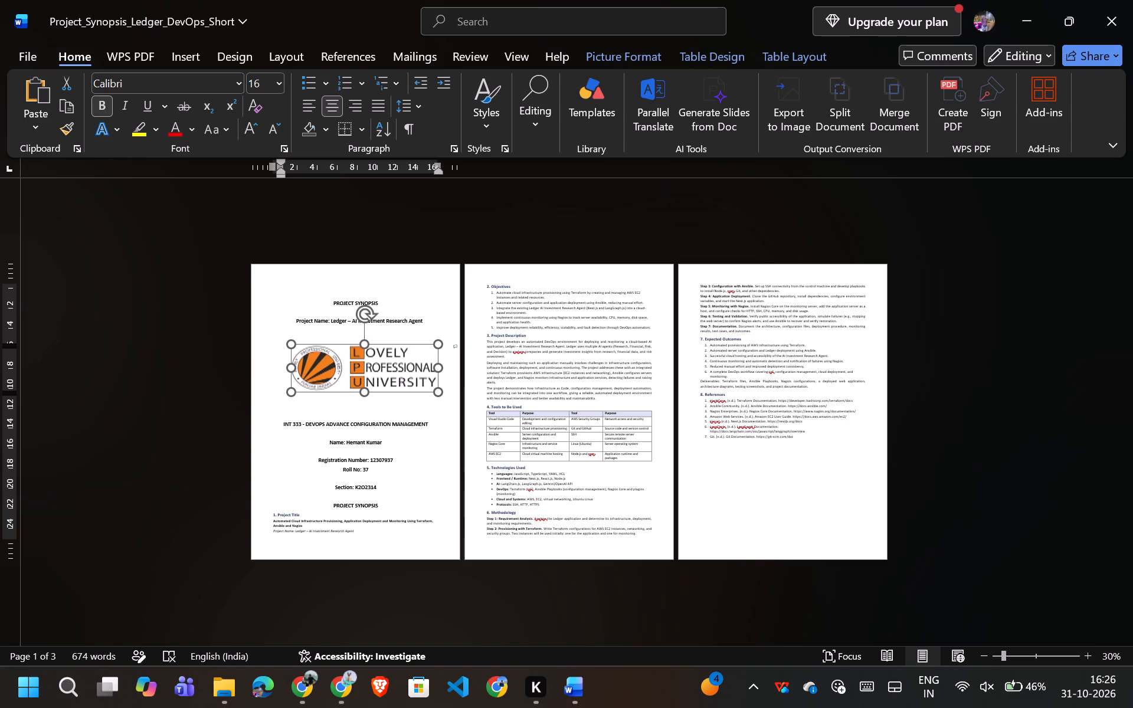
{"action": "left_click_drag", "start_coordinate": [427, 369], "coordinate": [431, 372]}
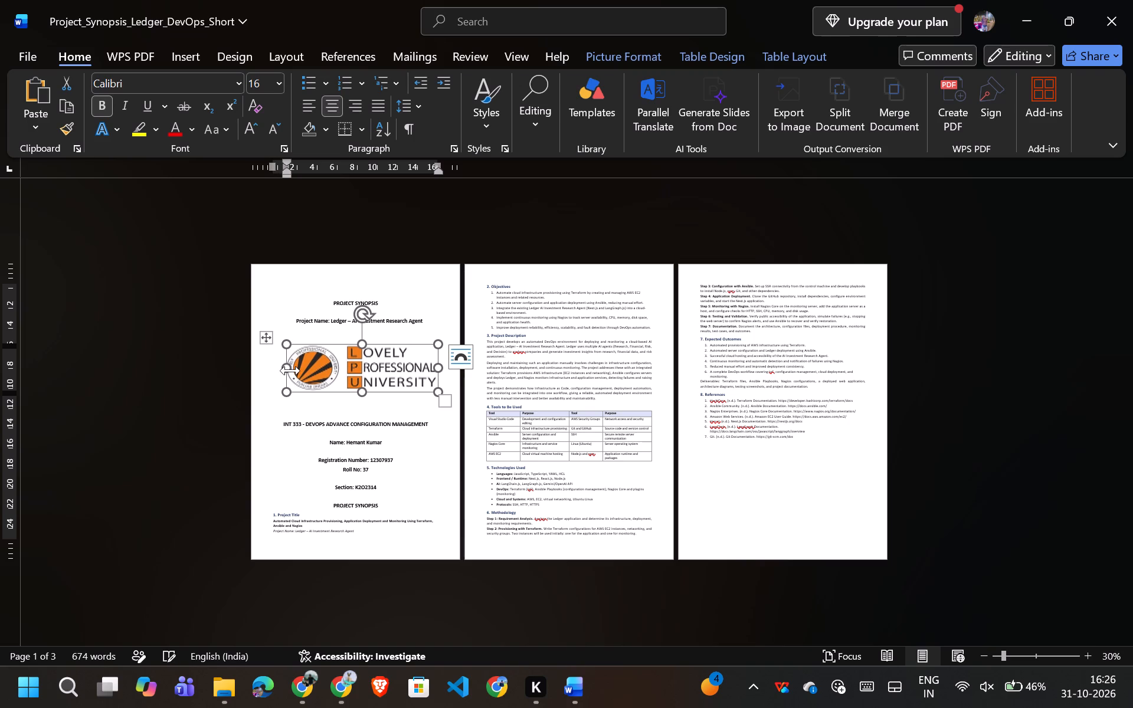
{"action": "left_click_drag", "start_coordinate": [290, 371], "coordinate": [297, 369]}
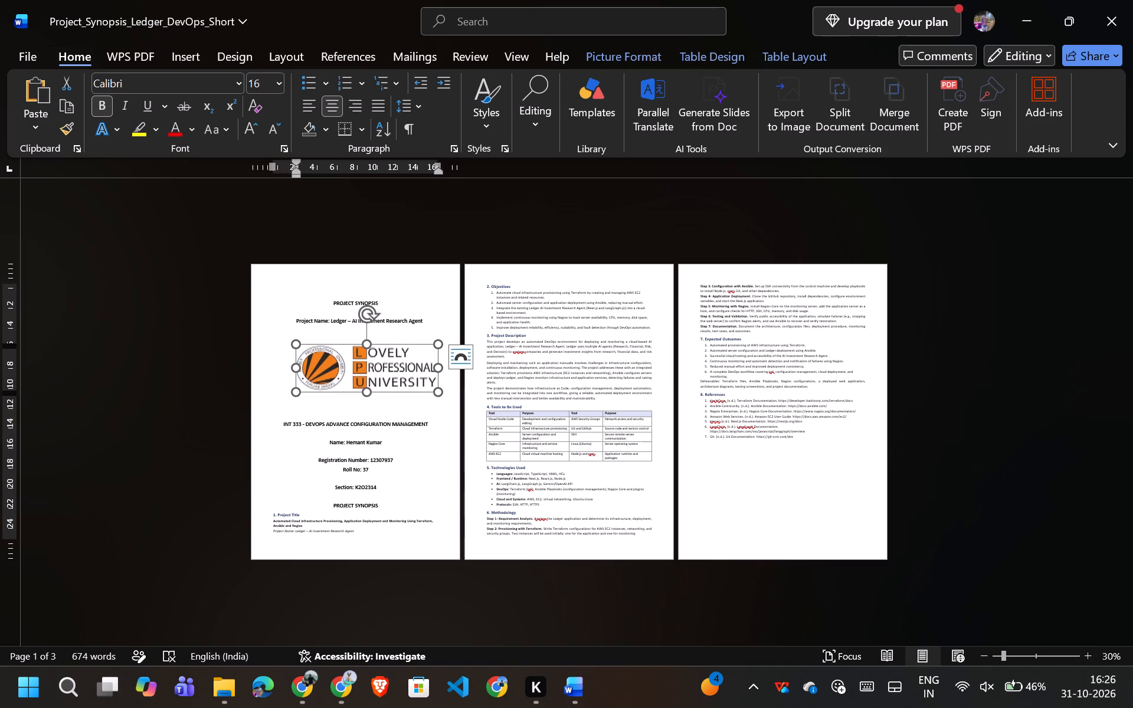
{"action": "left_click", "coordinate": [345, 362]}
{"action": "left_click_drag", "start_coordinate": [345, 362], "coordinate": [329, 360]}
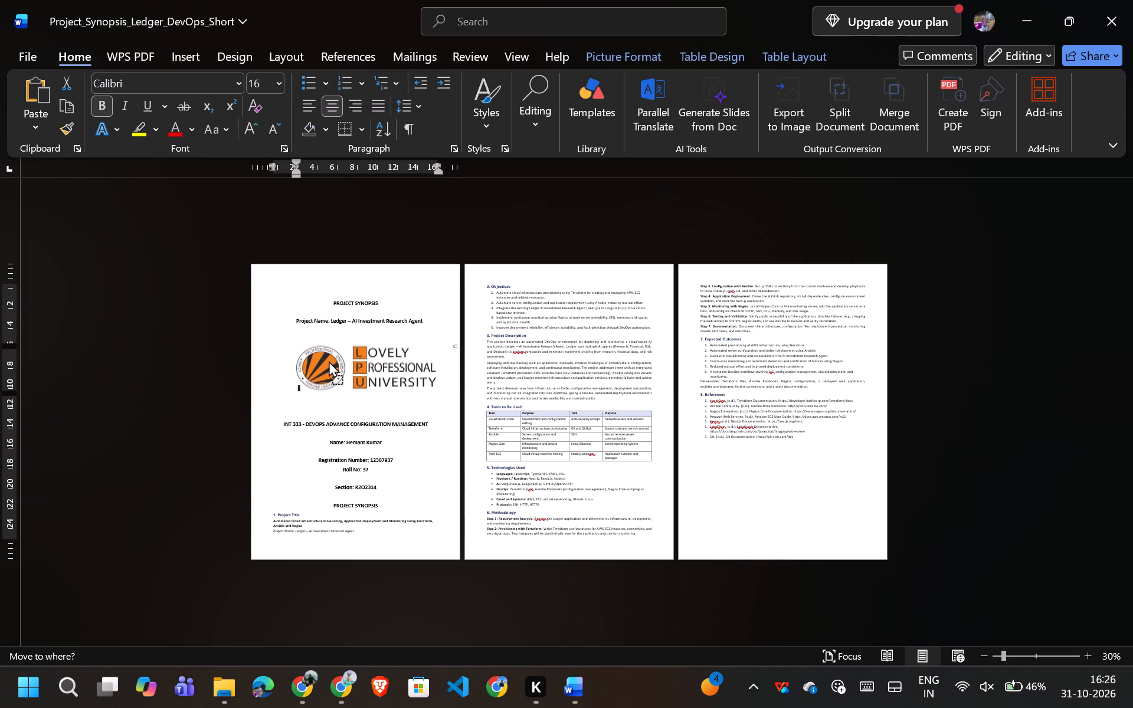
{"action": "left_click_drag", "start_coordinate": [329, 360], "coordinate": [330, 360]}
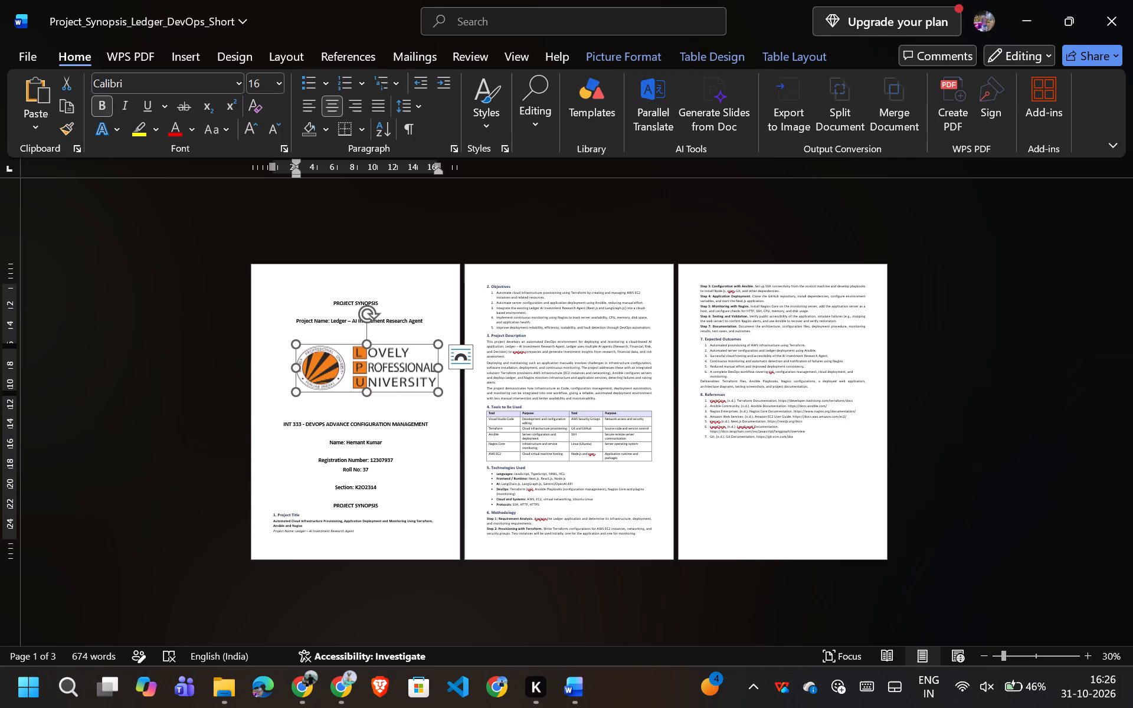
Set the line spacing of the cover lines from the INT 333 heading through Roll No to 1.0.
{"action": "left_click_drag", "start_coordinate": [283, 419], "coordinate": [371, 505]}
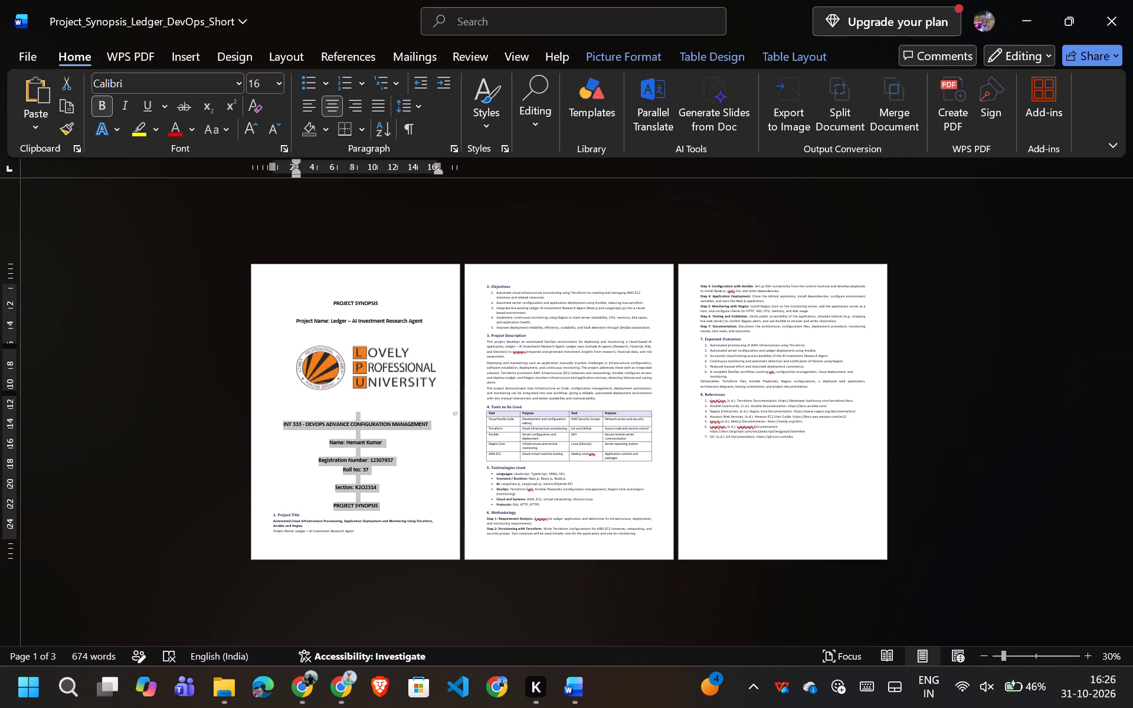
{"action": "left_click_drag", "start_coordinate": [371, 505], "coordinate": [376, 504]}
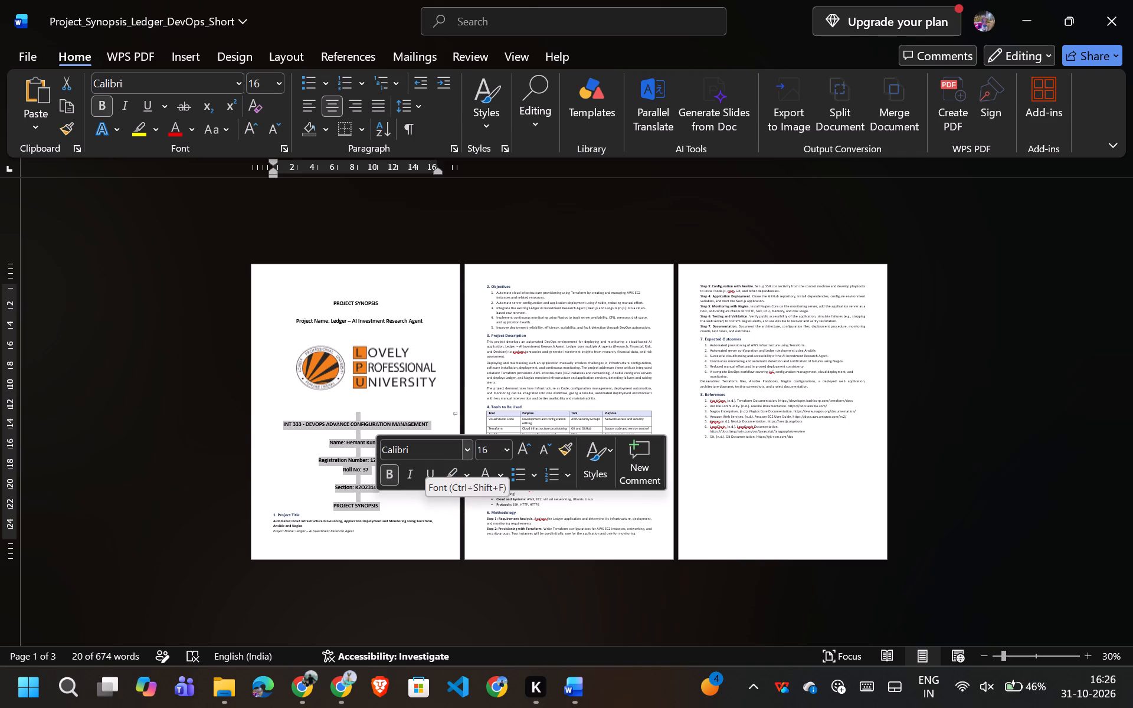
{"action": "left_click", "coordinate": [320, 431]}
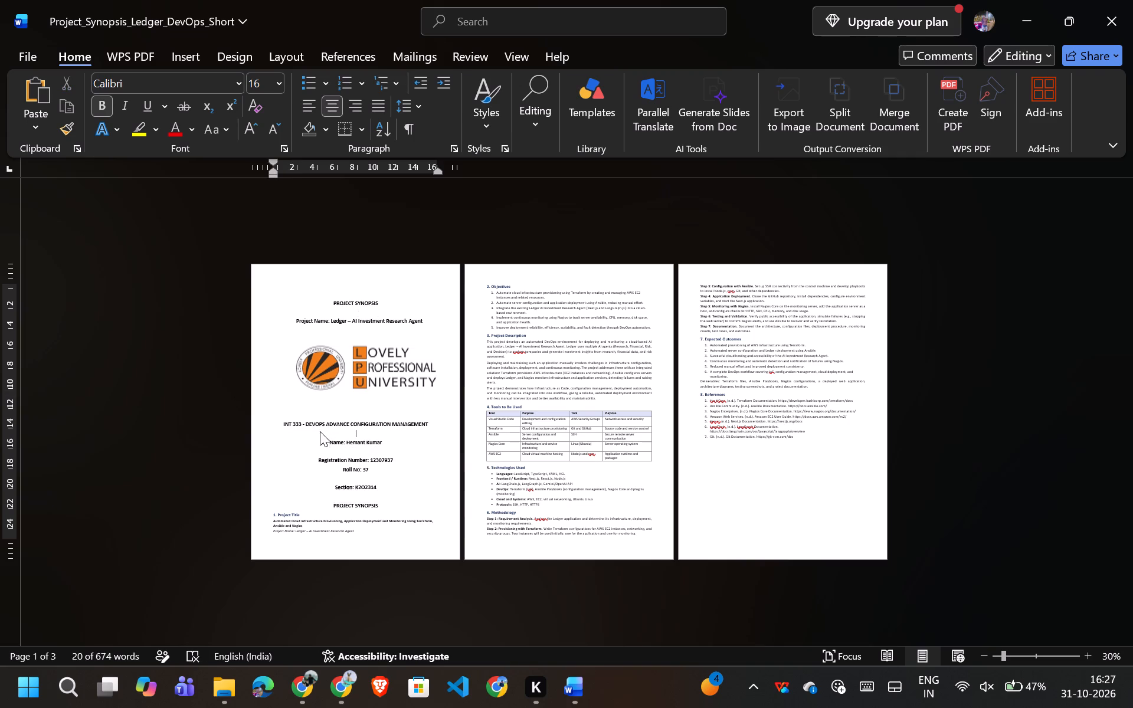
{"action": "left_click_drag", "start_coordinate": [279, 422], "coordinate": [372, 472]}
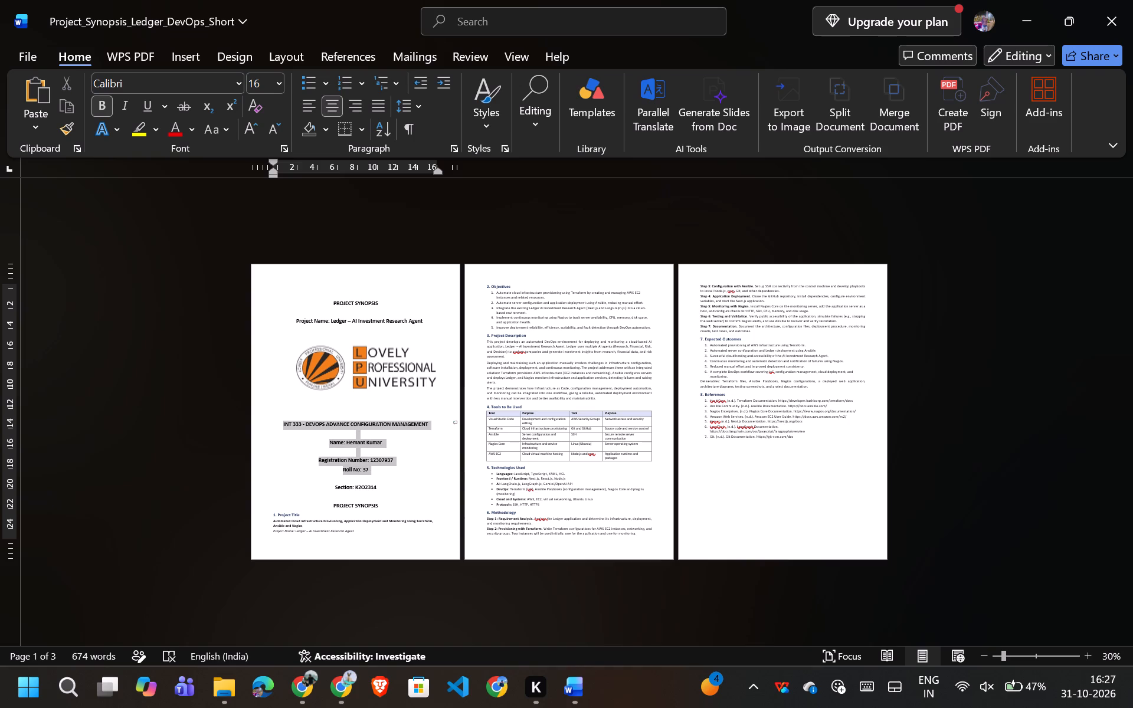
{"action": "left_click_drag", "start_coordinate": [372, 472], "coordinate": [375, 484]}
{"action": "left_click_drag", "start_coordinate": [375, 484], "coordinate": [375, 481]}
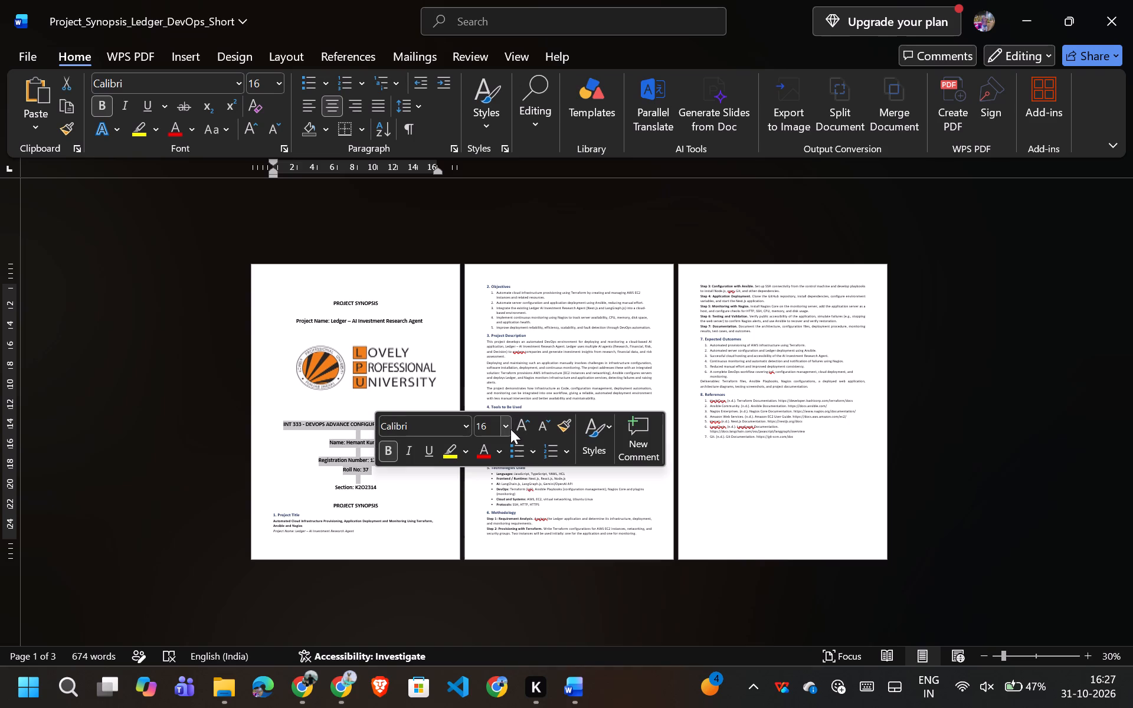
{"action": "left_click", "coordinate": [417, 103]}
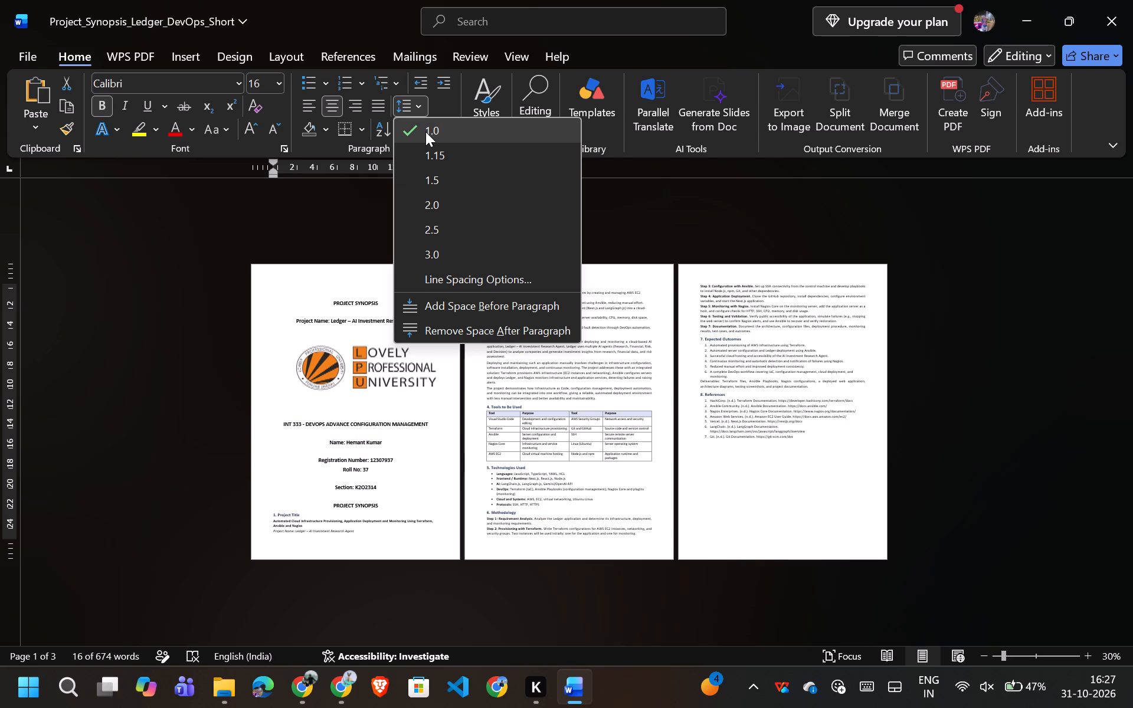
{"action": "left_click", "coordinate": [425, 132]}
Delete the duplicate PROJECT SYNOPSIS line below the Section line on the cover page.
{"action": "left_click", "coordinate": [390, 501]}
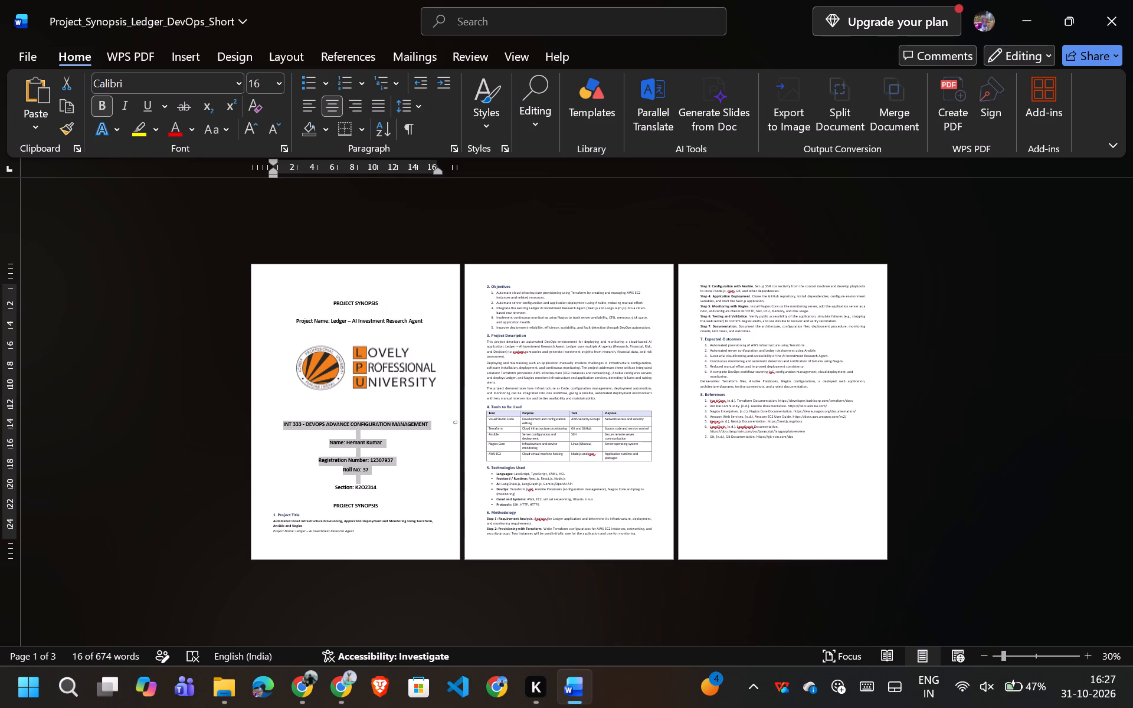
{"action": "left_click", "coordinate": [390, 501]}
{"action": "left_click_drag", "start_coordinate": [390, 501], "coordinate": [369, 501]}
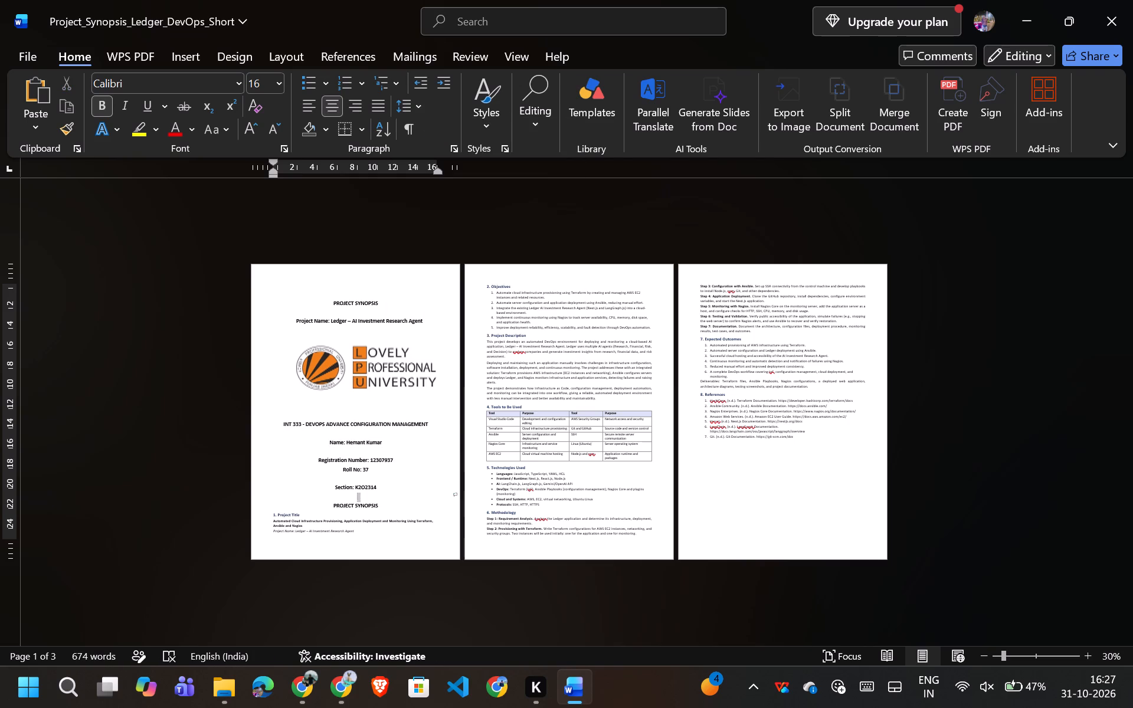
{"action": "left_click_drag", "start_coordinate": [369, 501], "coordinate": [367, 503]}
{"action": "key", "text": "BackSpace"}
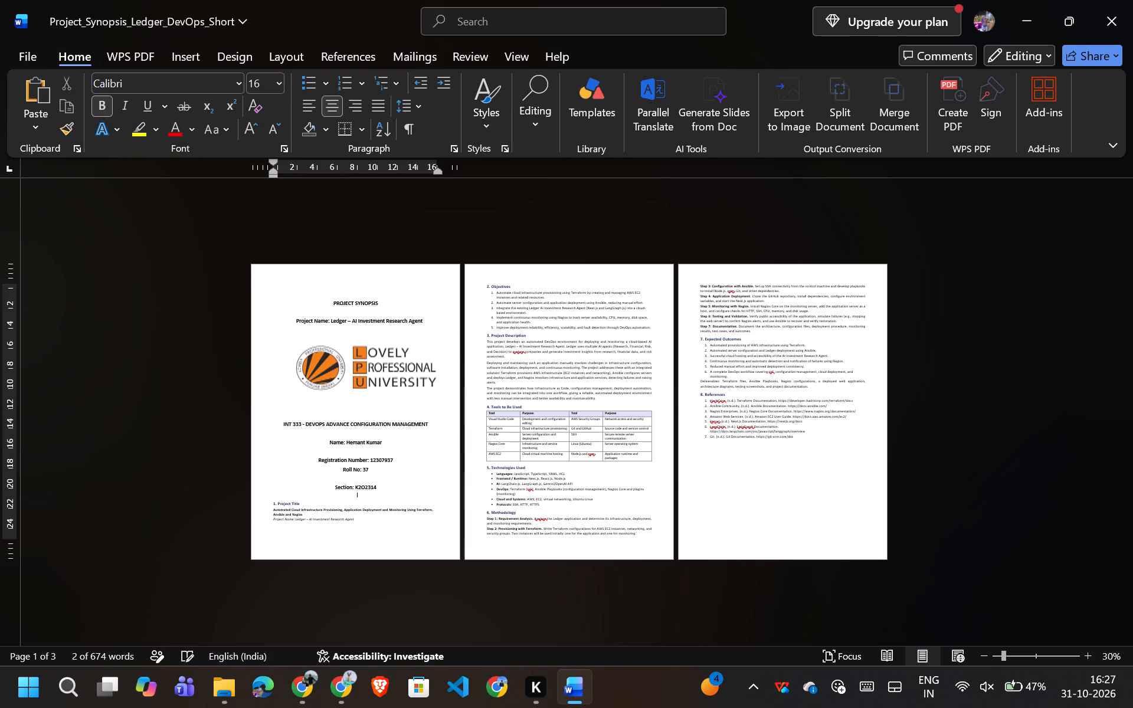
Insert three blank lines below the Section line so that the 1. Project Title section starts on page 2.
{"action": "key", "text": "Return"}
{"action": "key", "text": "Return"}
{"action": "key", "text": "Return"}
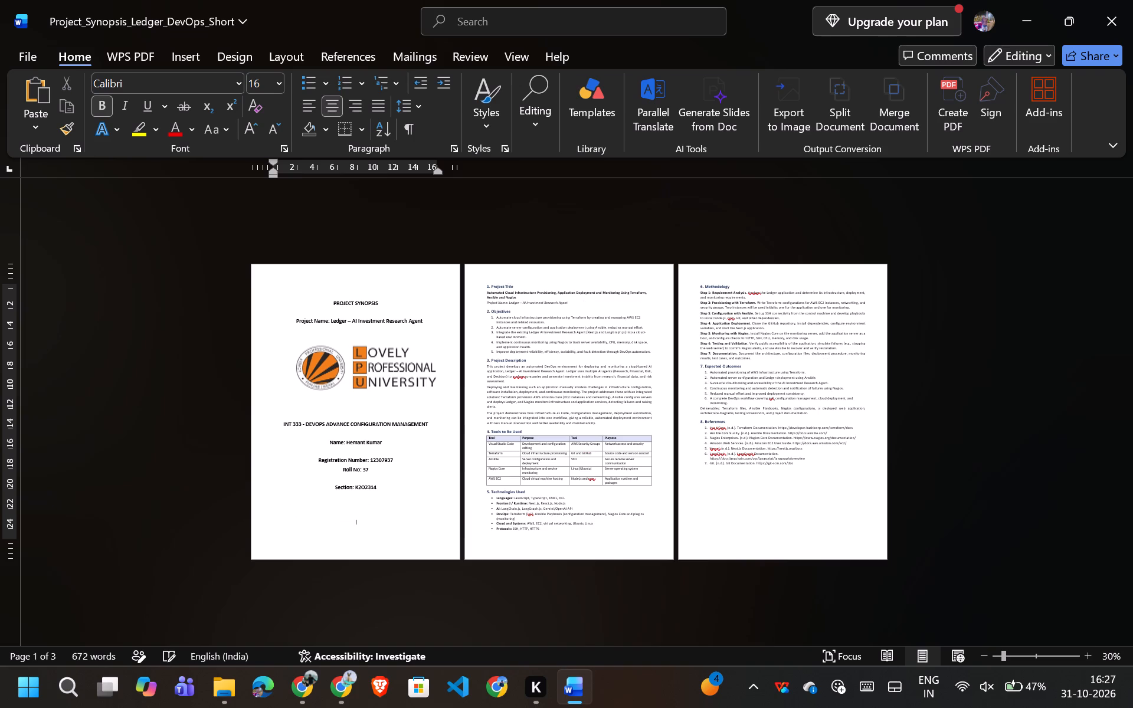
Examine the layout and spacing of the cover page and the start of the synopsis on page 2.
{"action": "scroll", "coordinate": [338, 497], "scroll_direction": "up", "scroll_amount": 5, "text": "ctrl"}
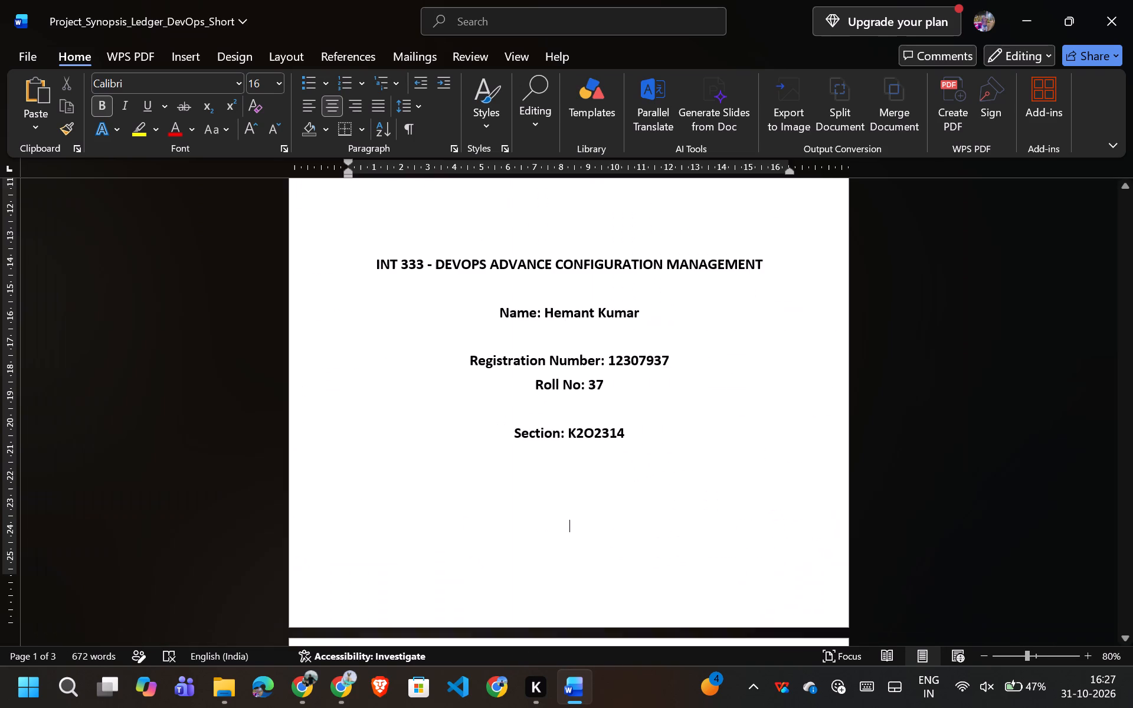
{"action": "scroll", "coordinate": [338, 497], "scroll_direction": "down", "scroll_amount": 2, "text": "ctrl"}
{"action": "scroll", "coordinate": [338, 497], "scroll_direction": "up", "scroll_amount": 1}
{"action": "scroll", "coordinate": [338, 497], "scroll_direction": "down", "scroll_amount": 1}
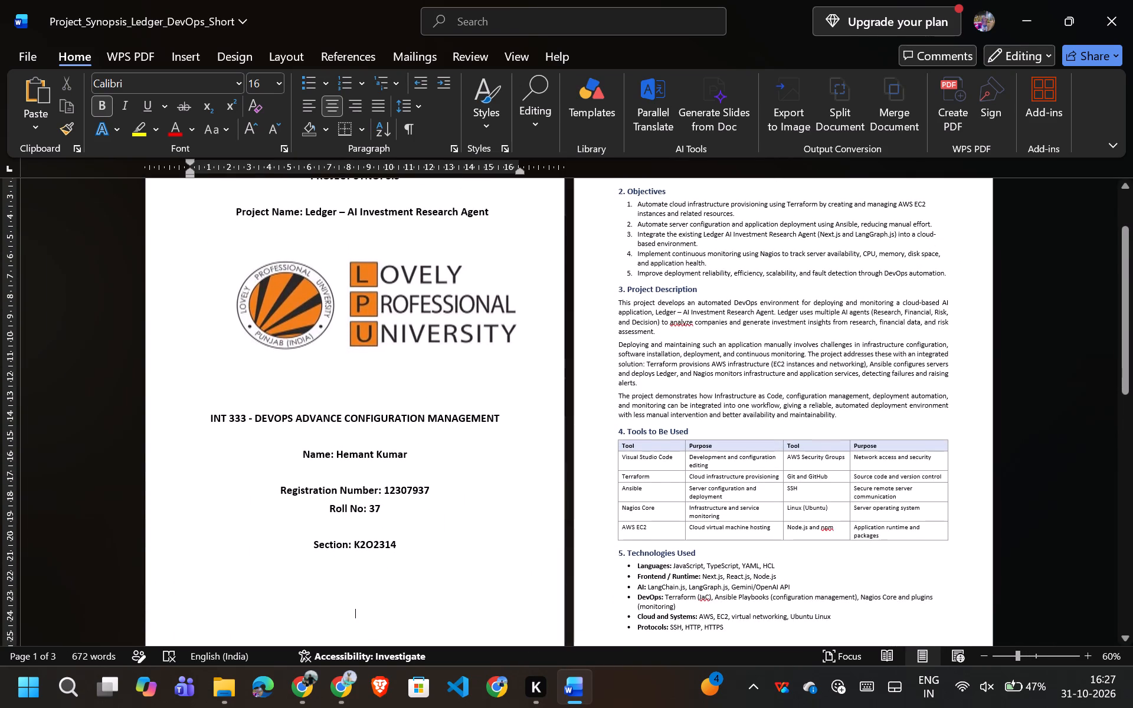
{"action": "scroll", "coordinate": [338, 497], "scroll_direction": "up", "scroll_amount": 2}
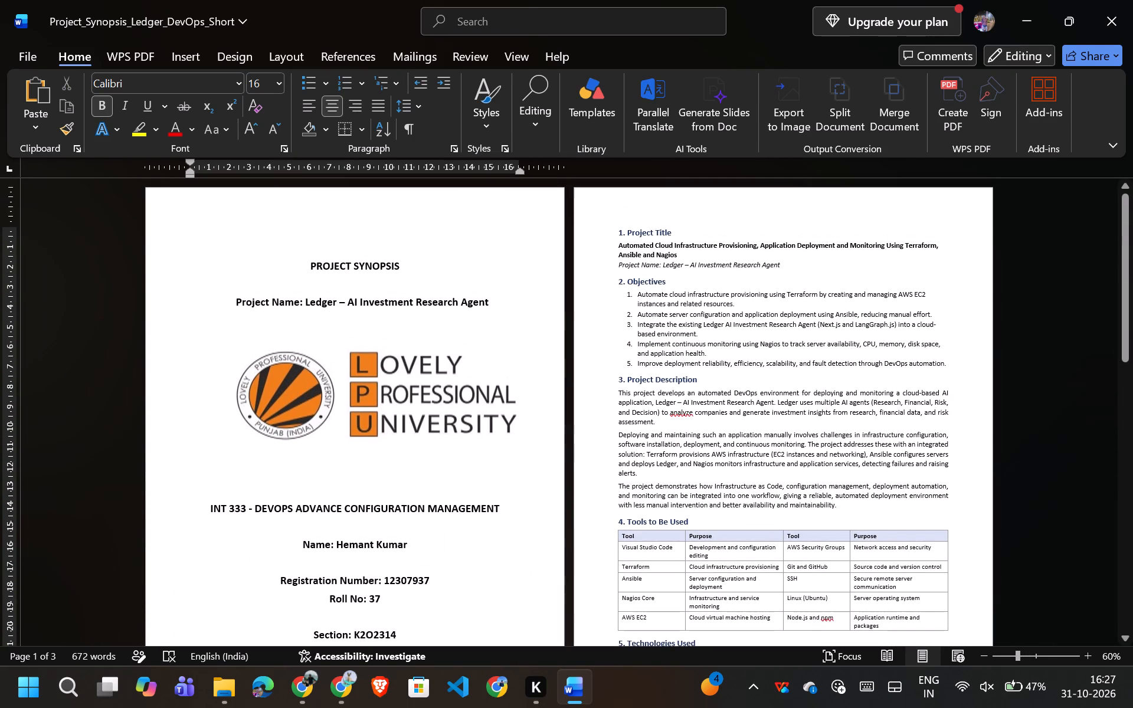
{"action": "scroll", "coordinate": [338, 497], "scroll_direction": "up", "scroll_amount": 1}
{"action": "scroll", "coordinate": [338, 497], "scroll_direction": "down", "scroll_amount": 1}
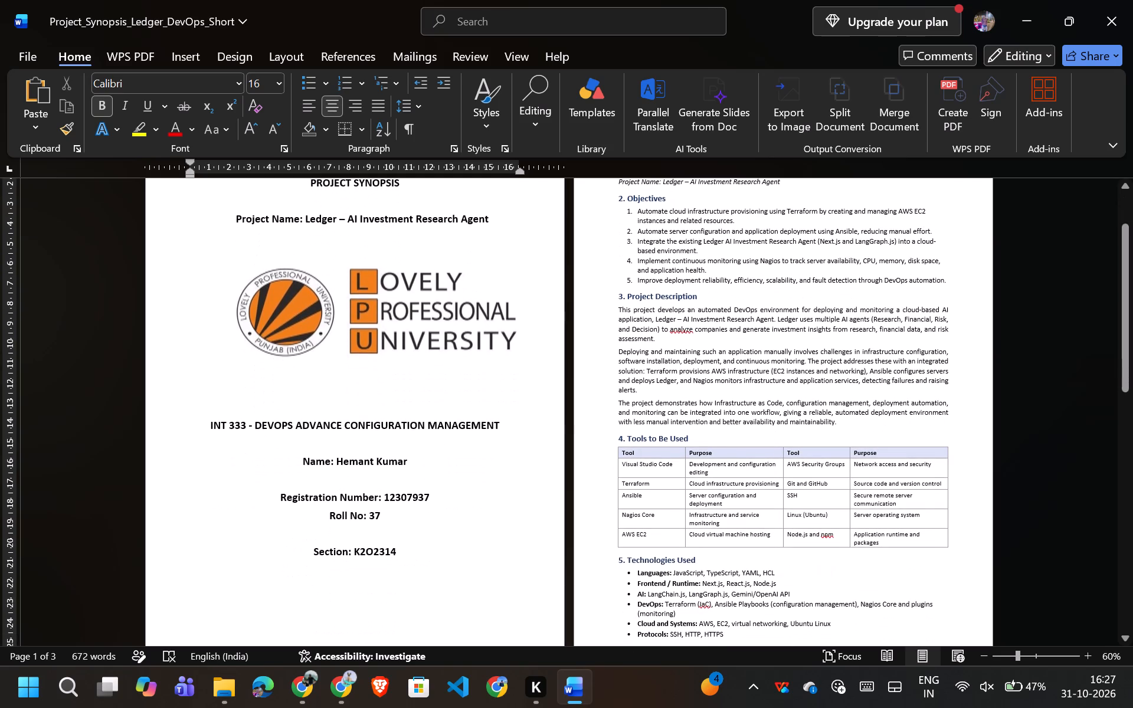
Delete the Vercel, LangChain and Git entries from the end of the 8. References list, keeping only the first four.
{"action": "scroll", "coordinate": [646, 415], "scroll_direction": "down", "scroll_amount": 5}
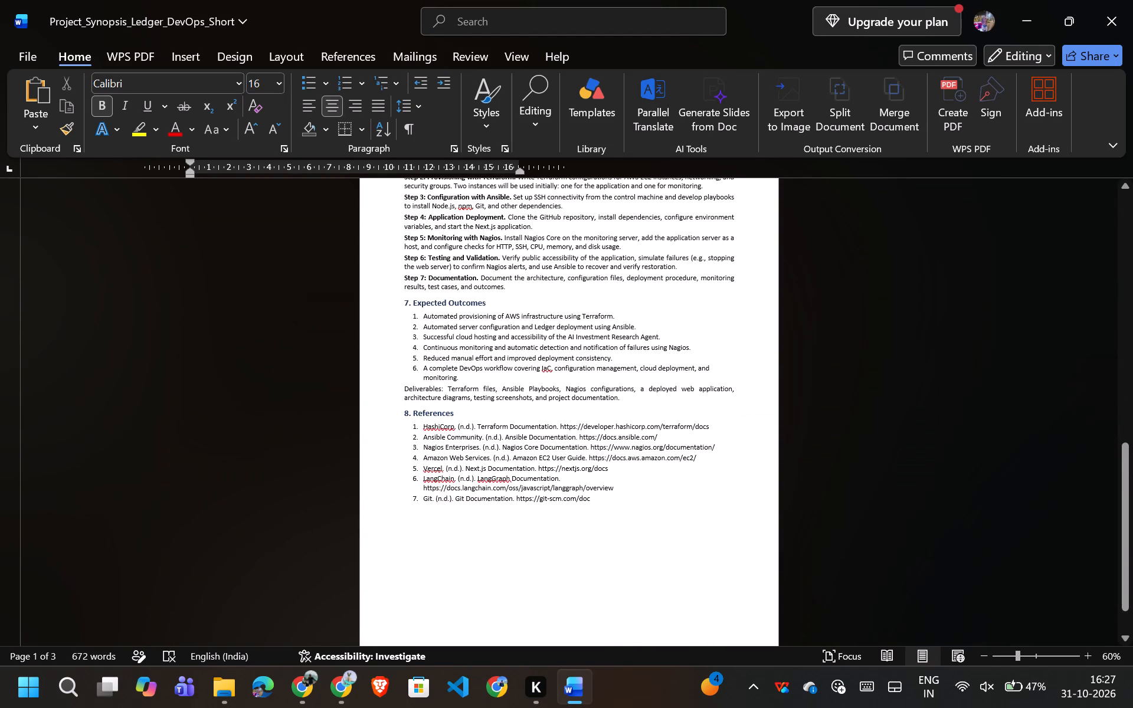
{"action": "left_click_drag", "start_coordinate": [594, 502], "coordinate": [421, 510]}
{"action": "key", "text": "BackSpace"}
{"action": "key", "text": "BackSpace"}
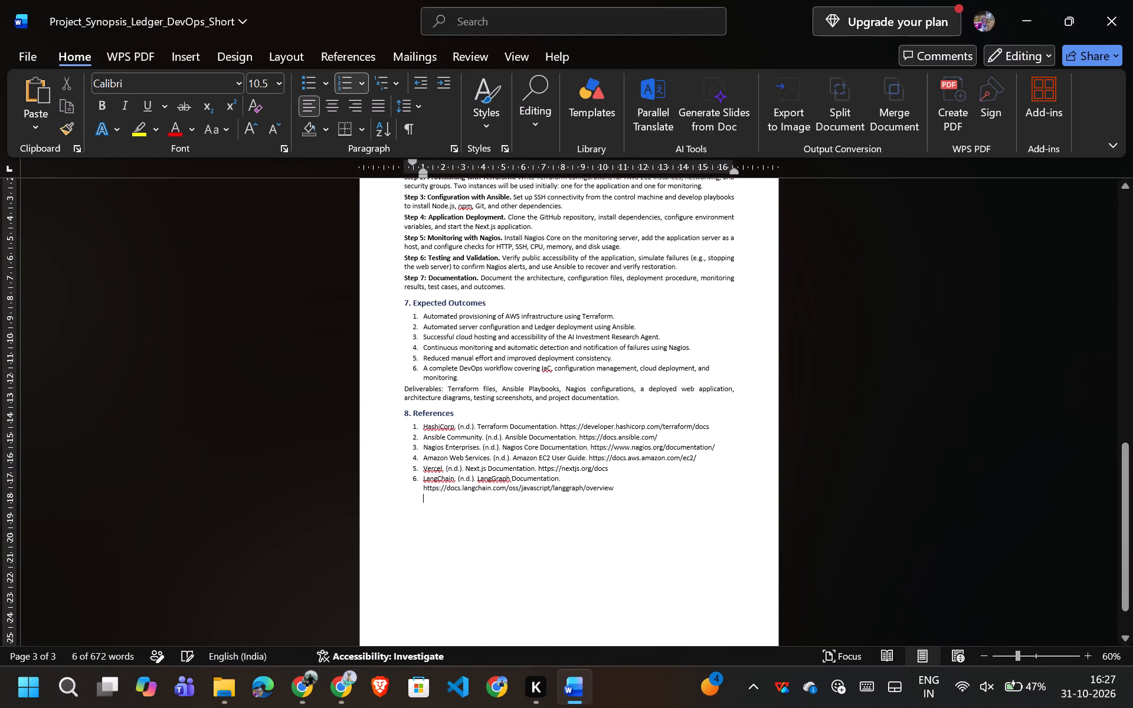
{"action": "left_click_drag", "start_coordinate": [613, 486], "coordinate": [516, 474]}
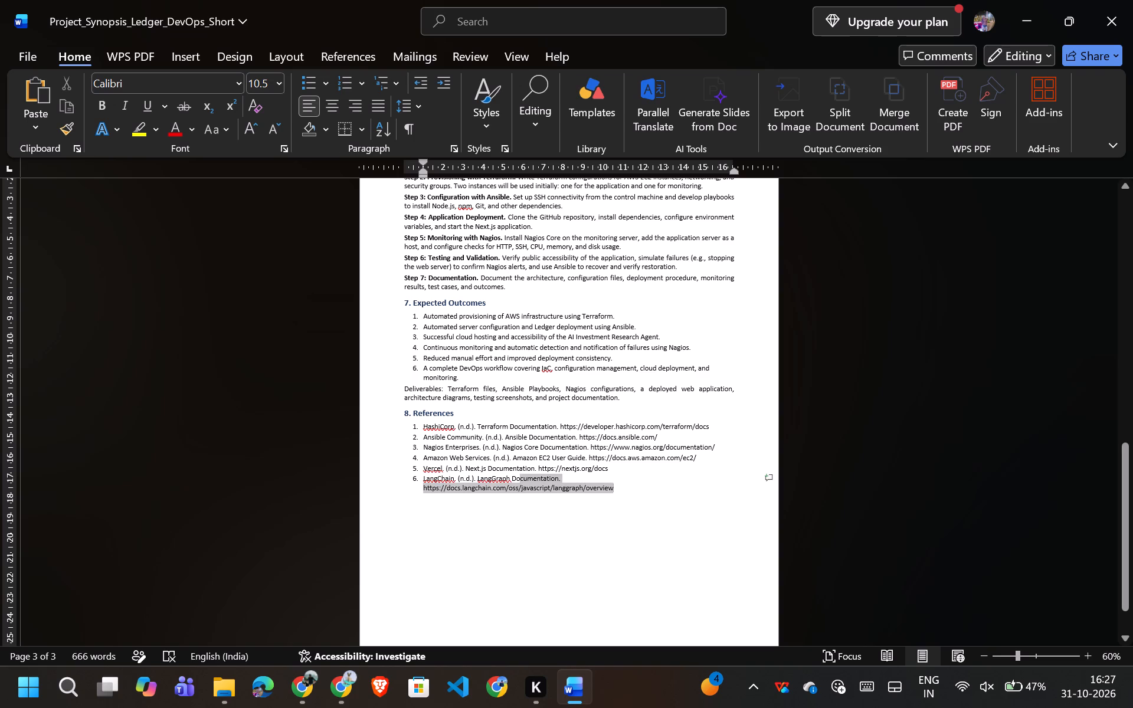
{"action": "left_click_drag", "start_coordinate": [516, 474], "coordinate": [401, 472]}
{"action": "key", "text": "BackSpace"}
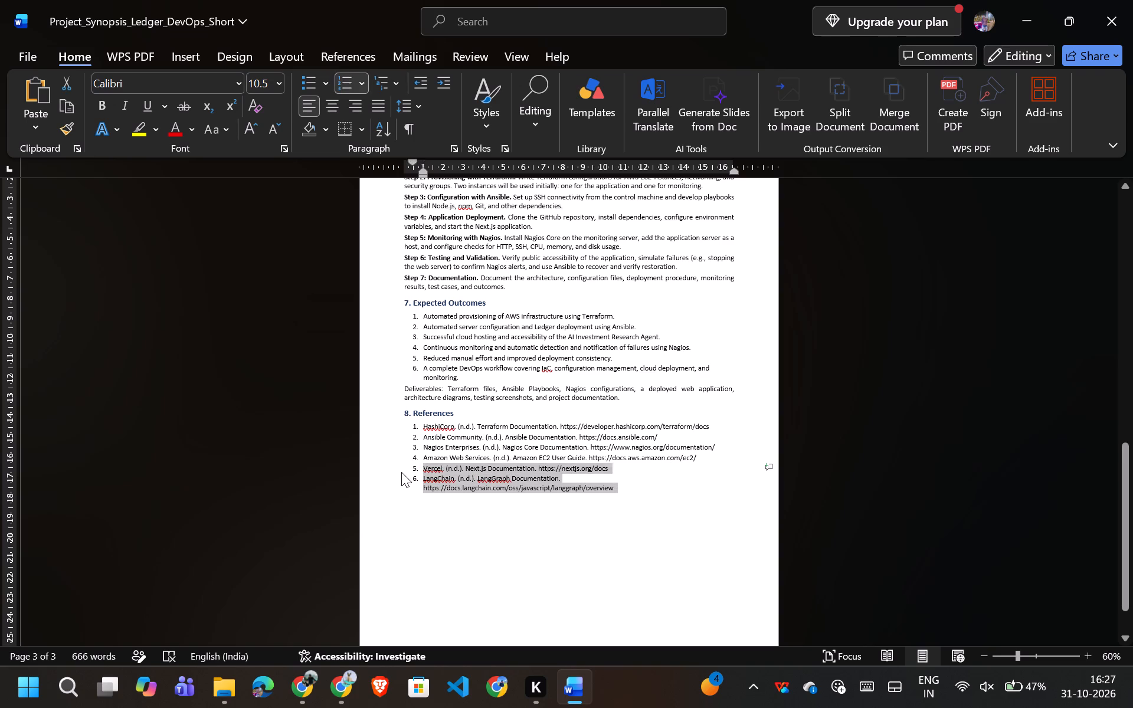
{"action": "key", "text": "BackSpace"}
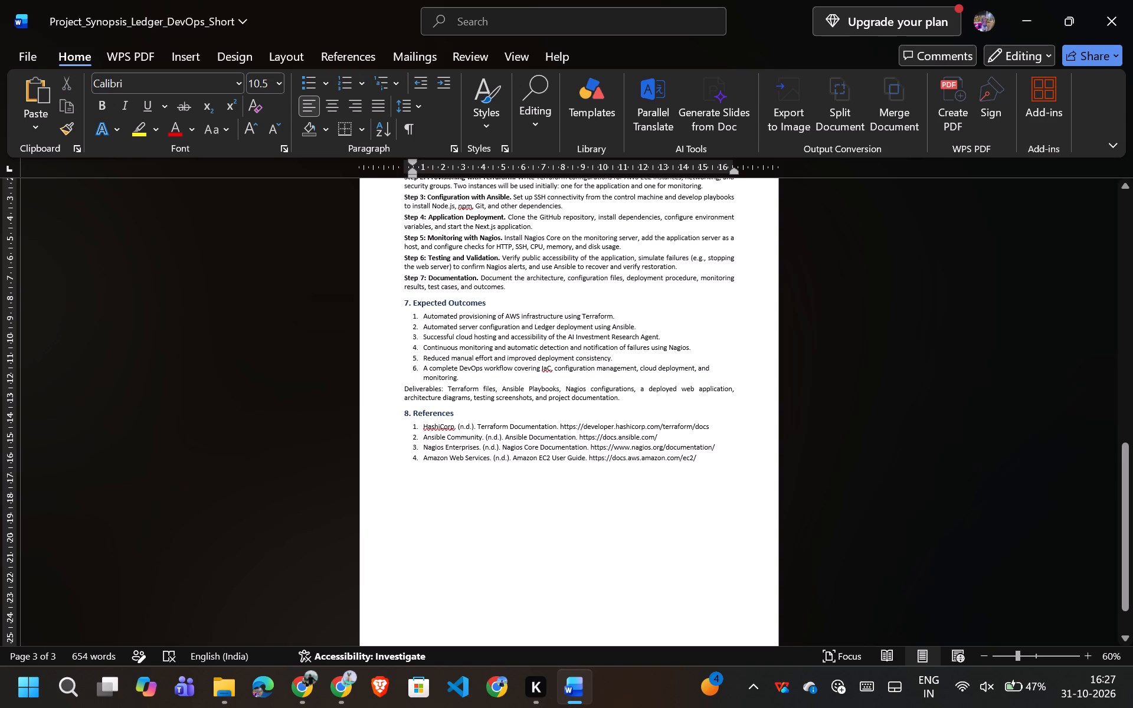
Review the shortened document from the References section back to the cover page.
{"action": "scroll", "coordinate": [401, 472], "scroll_direction": "up", "scroll_amount": 1}
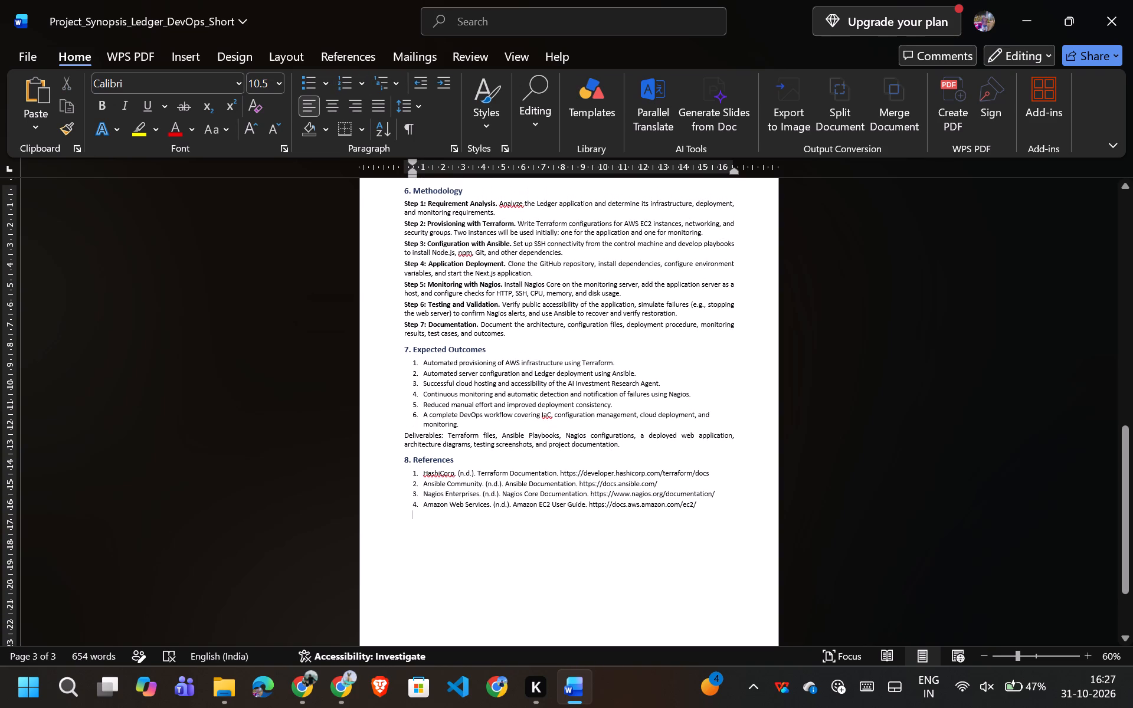
{"action": "scroll", "coordinate": [401, 472], "scroll_direction": "up", "scroll_amount": 3}
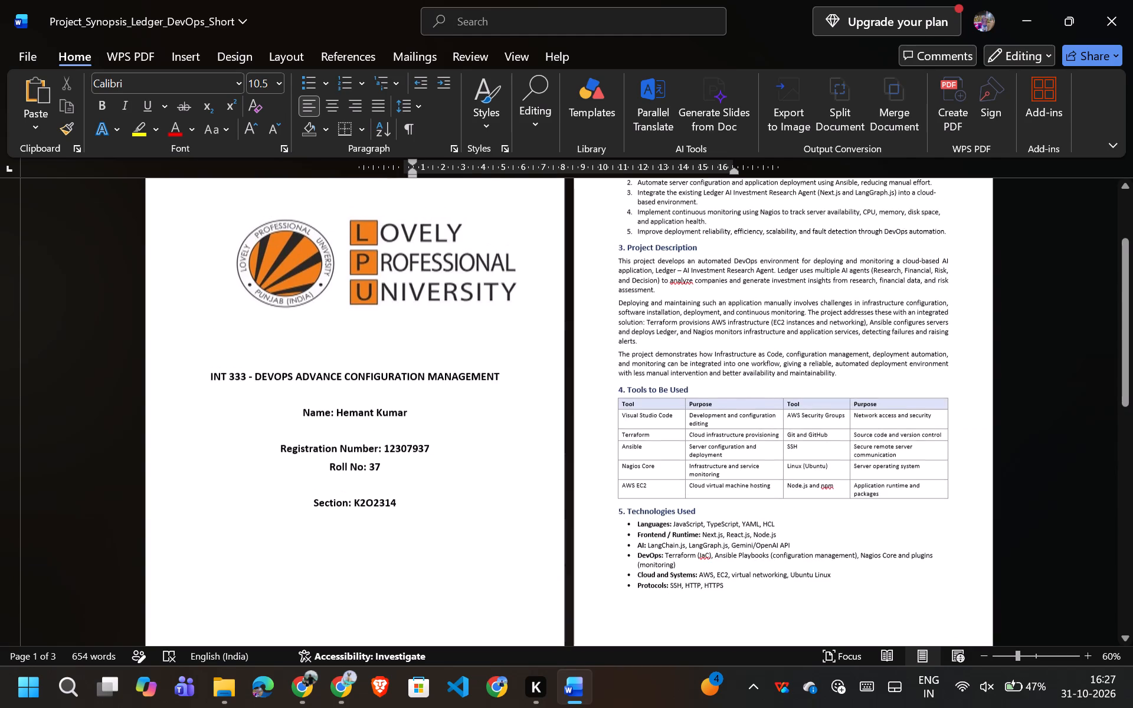
{"action": "scroll", "coordinate": [401, 472], "scroll_direction": "up", "scroll_amount": 2}
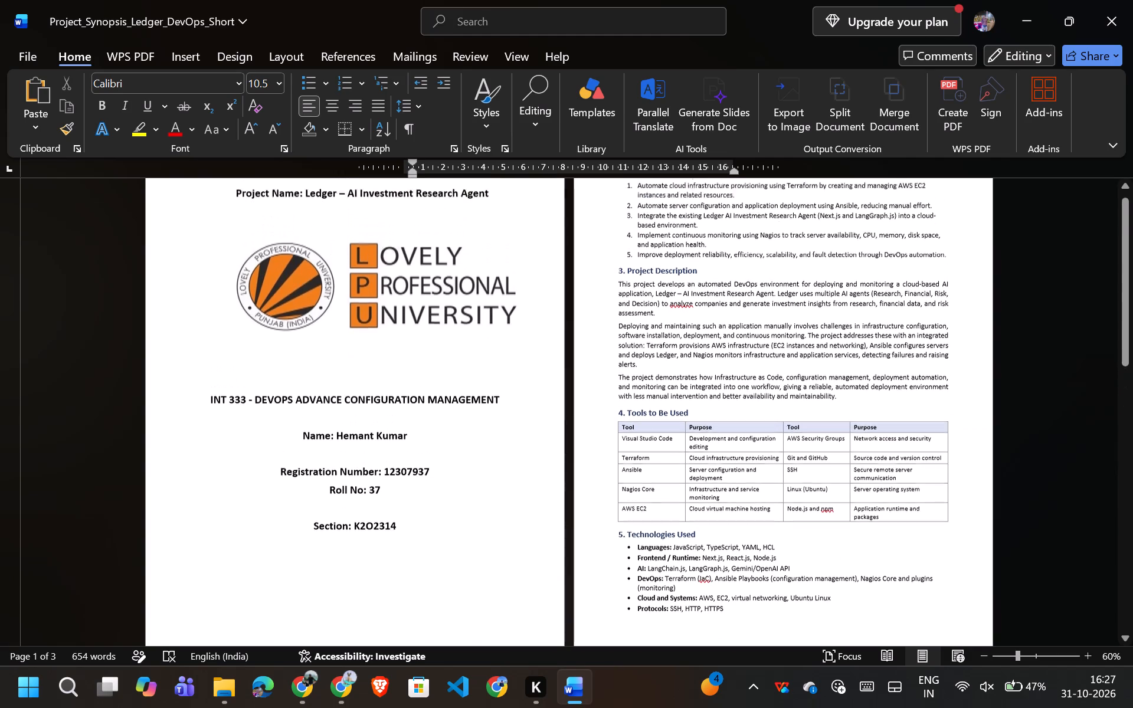
{"action": "scroll", "coordinate": [401, 472], "scroll_direction": "up", "scroll_amount": 1}
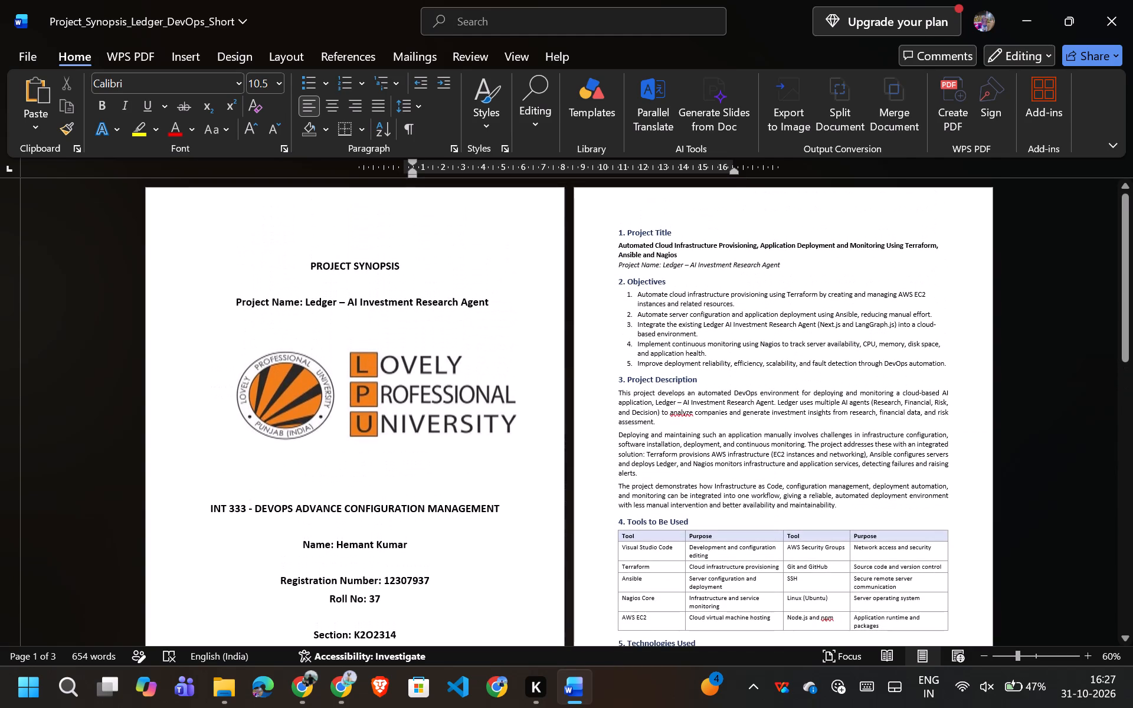
{"action": "scroll", "coordinate": [401, 474], "scroll_direction": "down", "scroll_amount": 1}
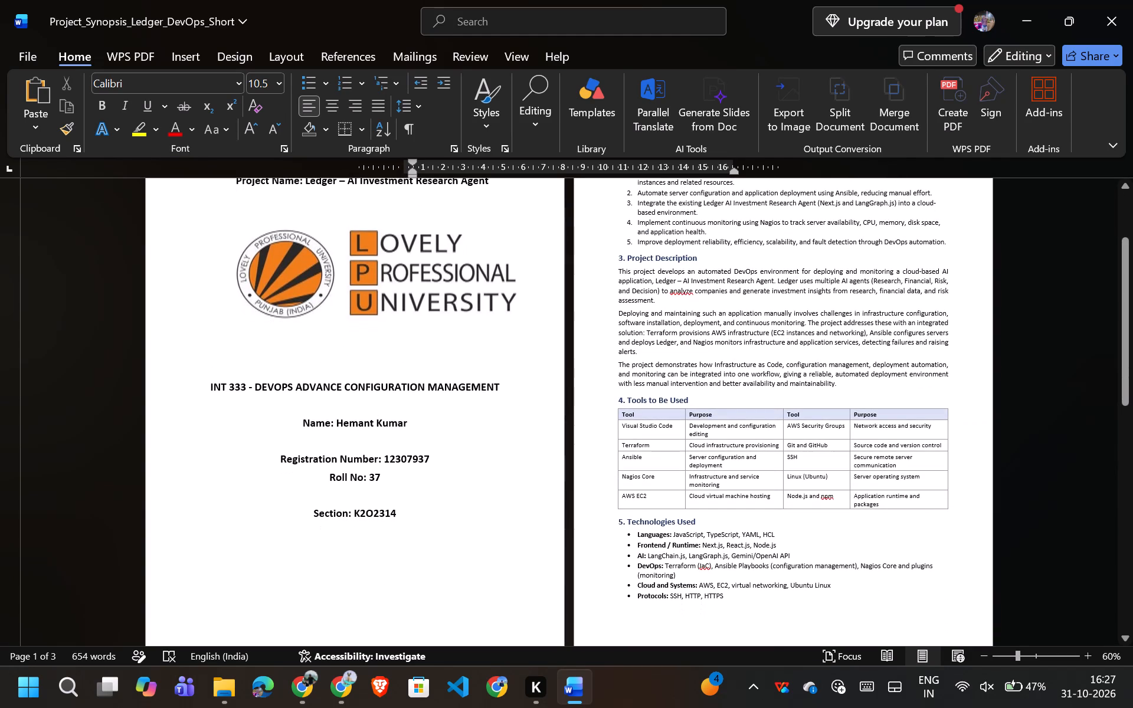
Save the shortened synopsis document and close it.
{"action": "key", "text": "ctrl+s"}
{"action": "left_click", "coordinate": [1132, 0]}
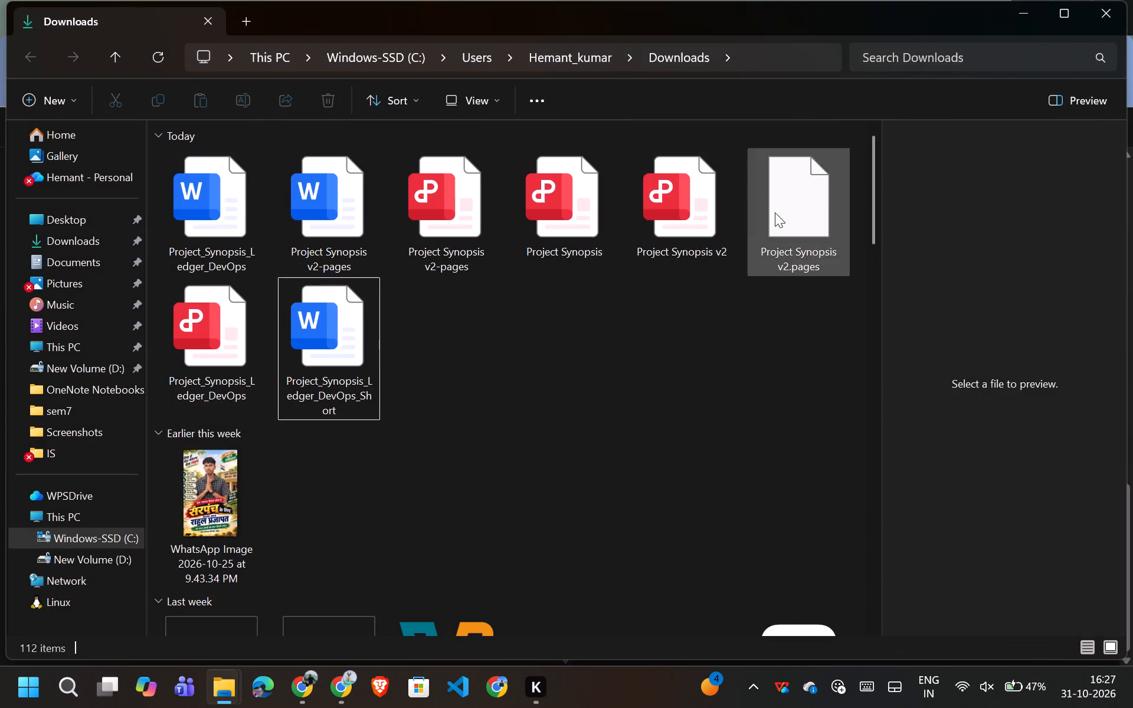
Open Project_Synopsis_Ledger_DevOps_Short.docx in WPS Office, check its pages through the References section, and close it.
{"action": "double_click", "coordinate": [344, 359]}
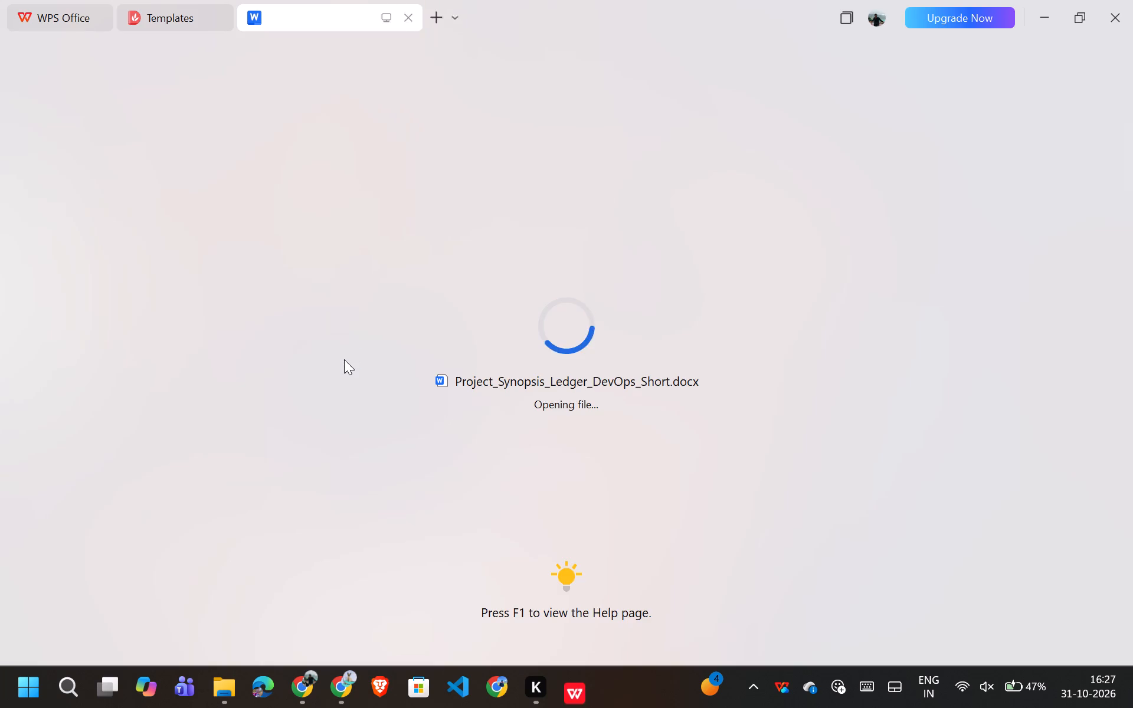
{"action": "scroll", "coordinate": [395, 373], "scroll_direction": "down", "scroll_amount": 1}
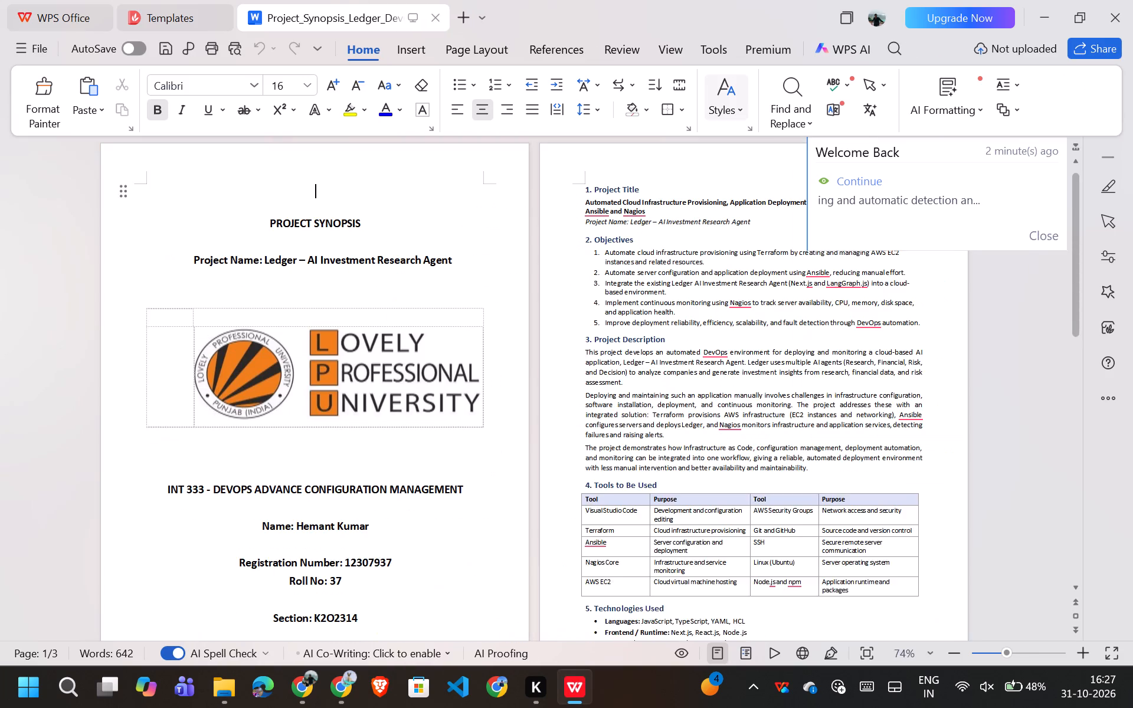
{"action": "scroll", "coordinate": [395, 373], "scroll_direction": "down", "scroll_amount": 6}
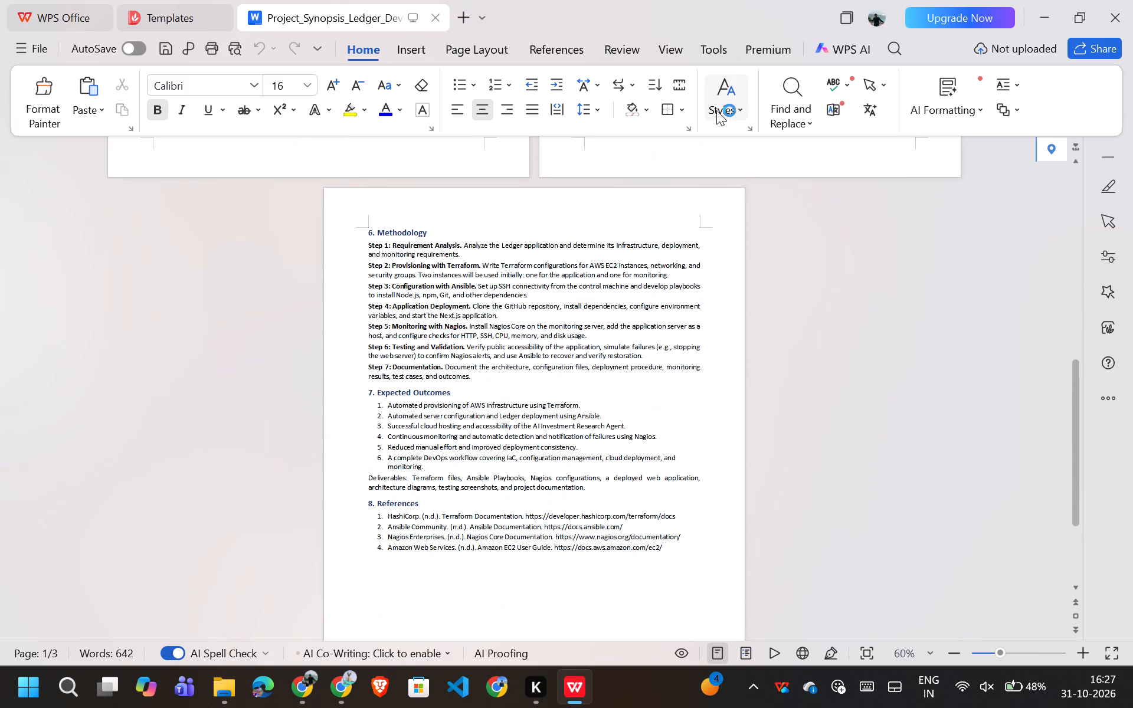
{"action": "left_click", "coordinate": [1132, 0]}
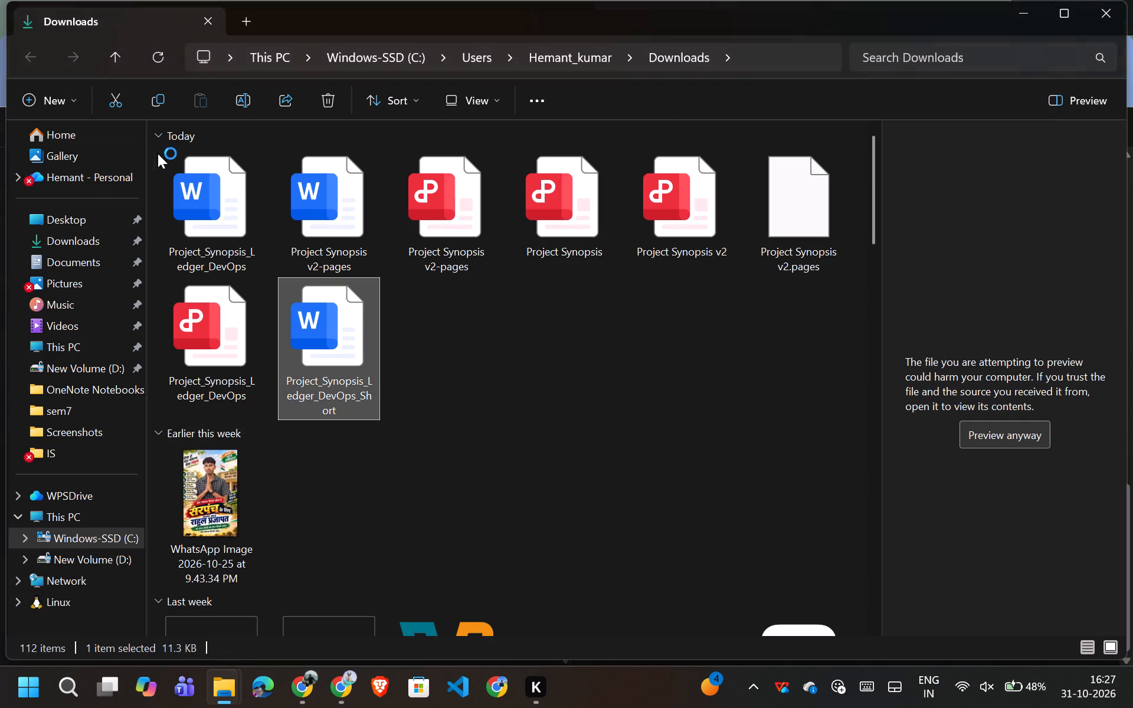
Permanently delete the Project Synopsis v2-pages, Project Synopsis and Project Synopsis v2 PDFs and the Project Synopsis v2.pages file from Downloads.
{"action": "left_click_drag", "start_coordinate": [852, 270], "coordinate": [791, 256]}
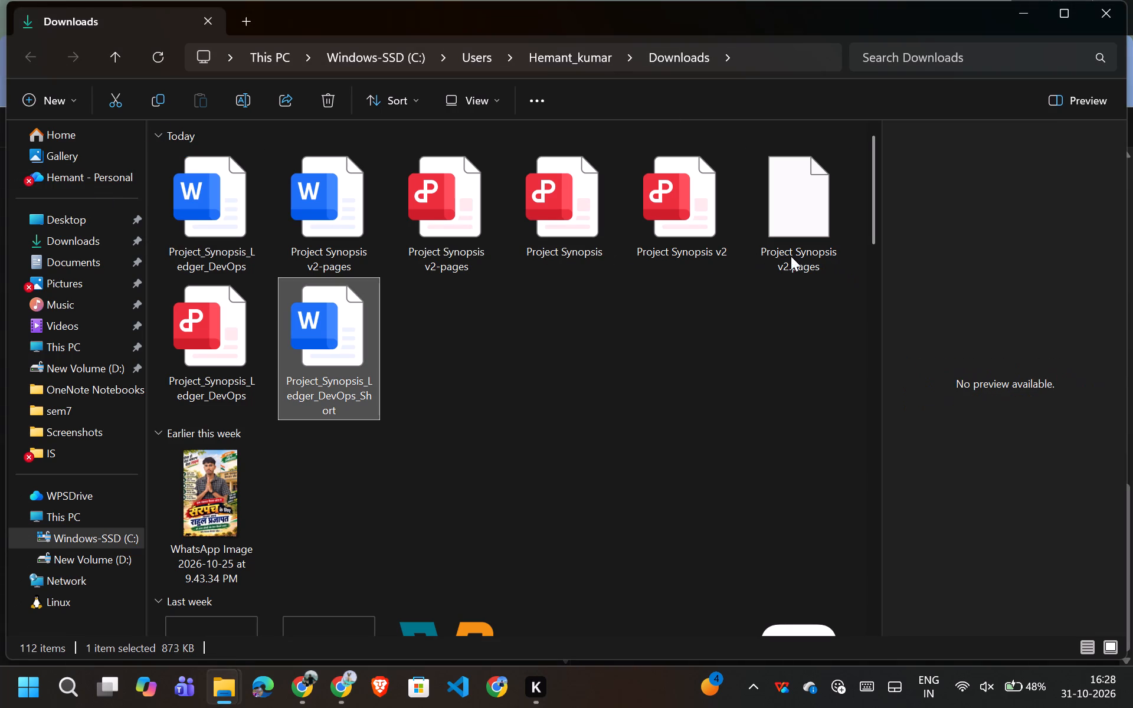
{"action": "left_click_drag", "start_coordinate": [791, 256], "coordinate": [399, 153]}
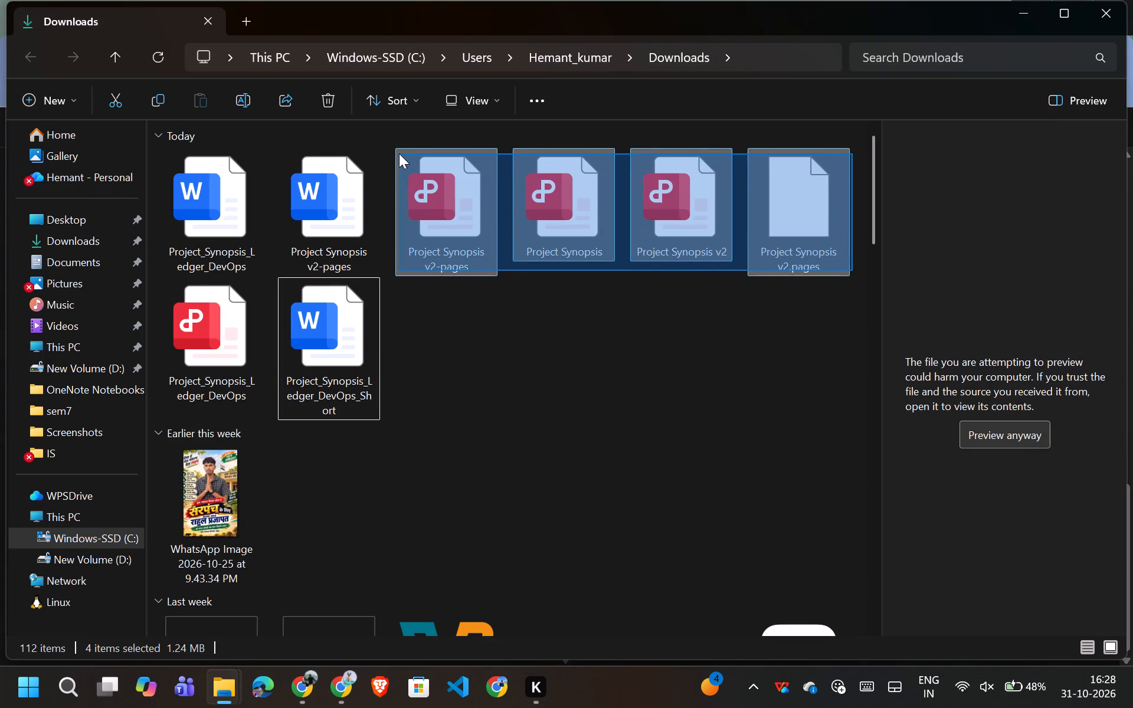
{"action": "left_click_drag", "start_coordinate": [399, 153], "coordinate": [401, 158]}
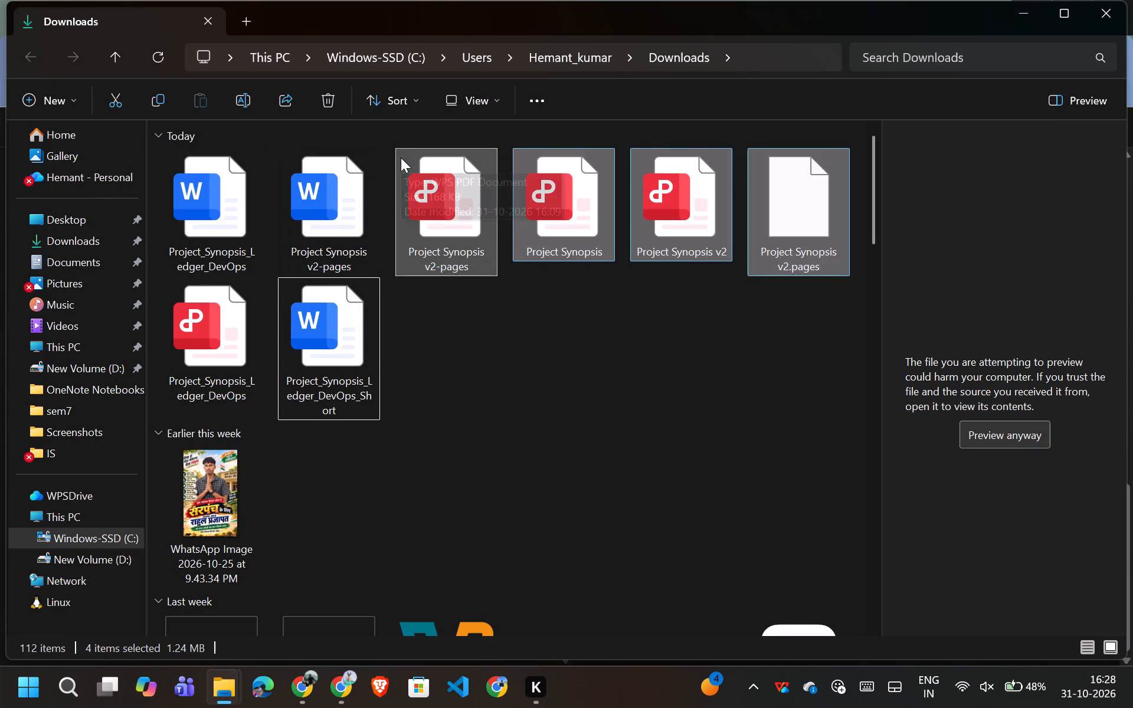
{"action": "key", "text": "shift+Delete"}
{"action": "key", "text": "Return"}
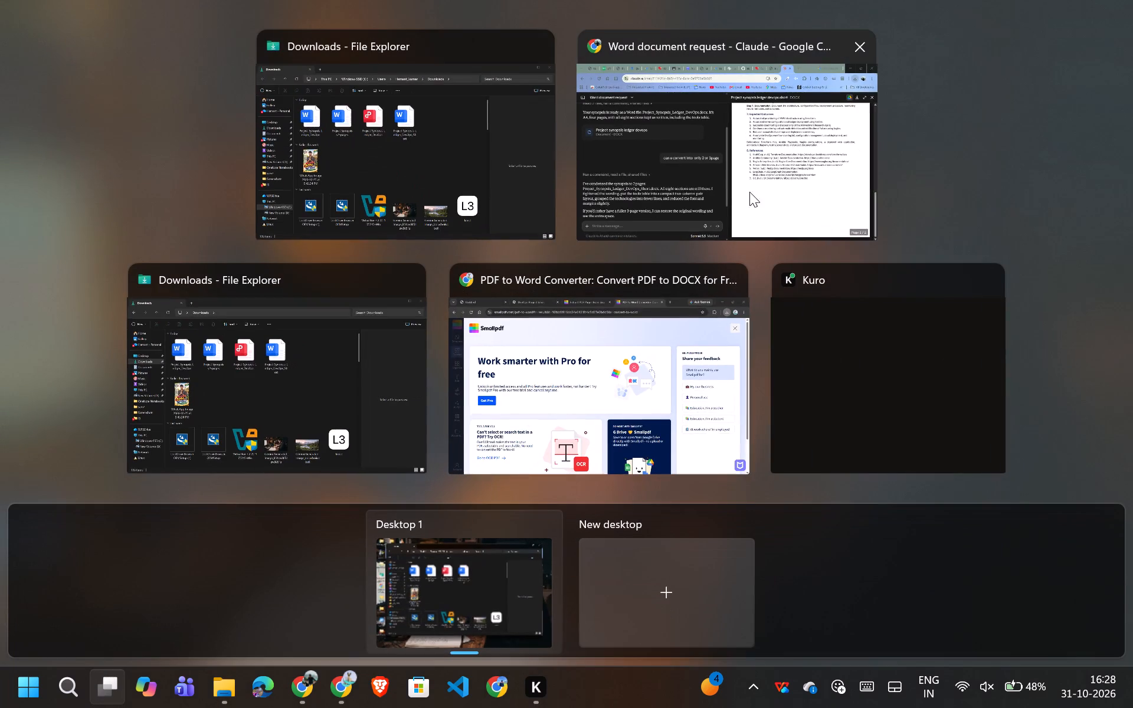
Switch to Chrome and close the old Project_Synopsis_Ledger_DevOps.pdf page.
{"action": "left_click", "coordinate": [782, 188]}
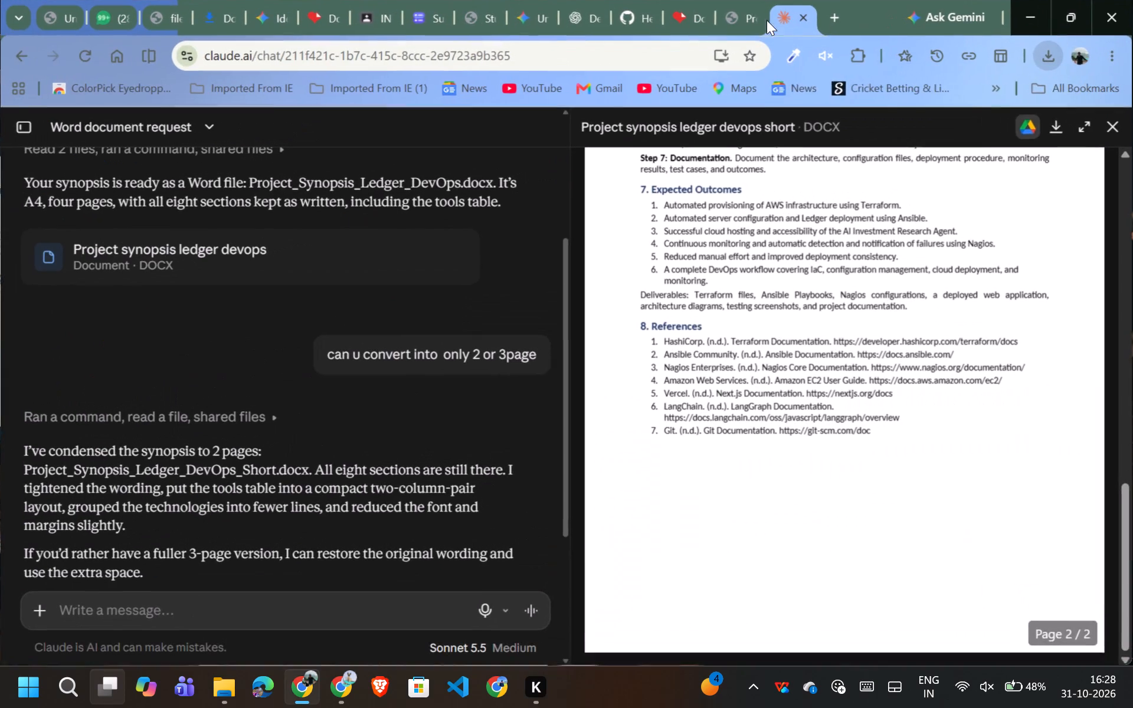
{"action": "left_click", "coordinate": [739, 2]}
{"action": "left_click", "coordinate": [750, 17]}
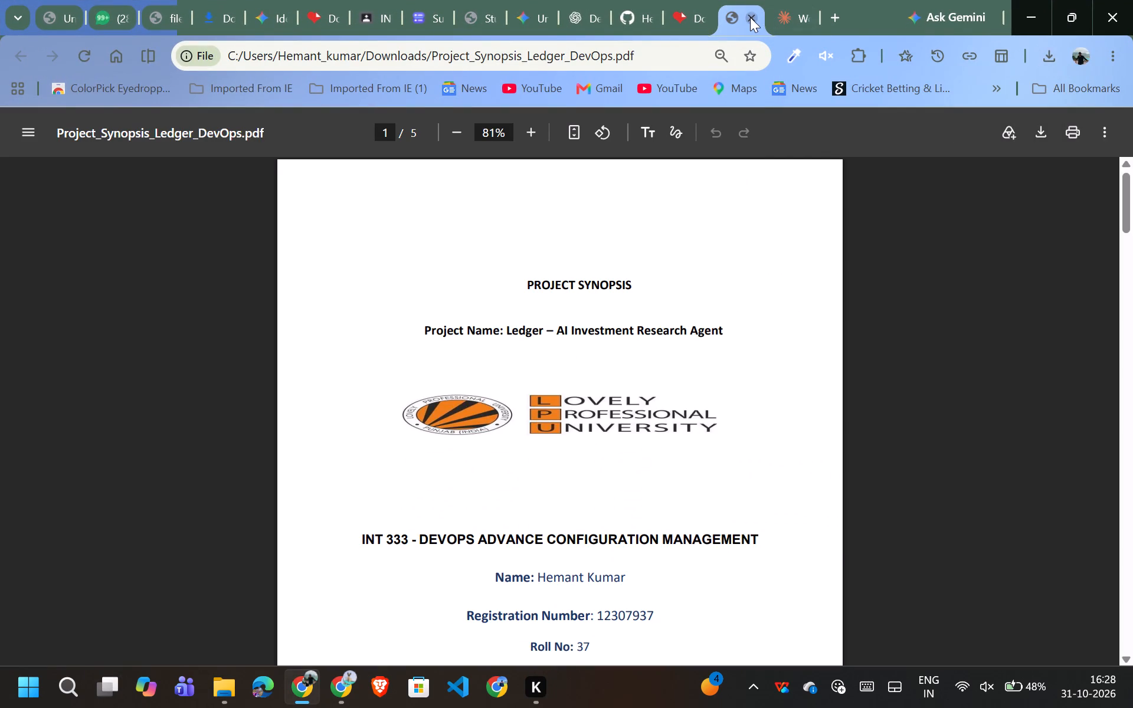
{"action": "left_click", "coordinate": [769, 18]}
Search Google for "word to pdf" in a new browser page and open iLovePDF's Word to PDF converter.
{"action": "left_click", "coordinate": [780, 21]}
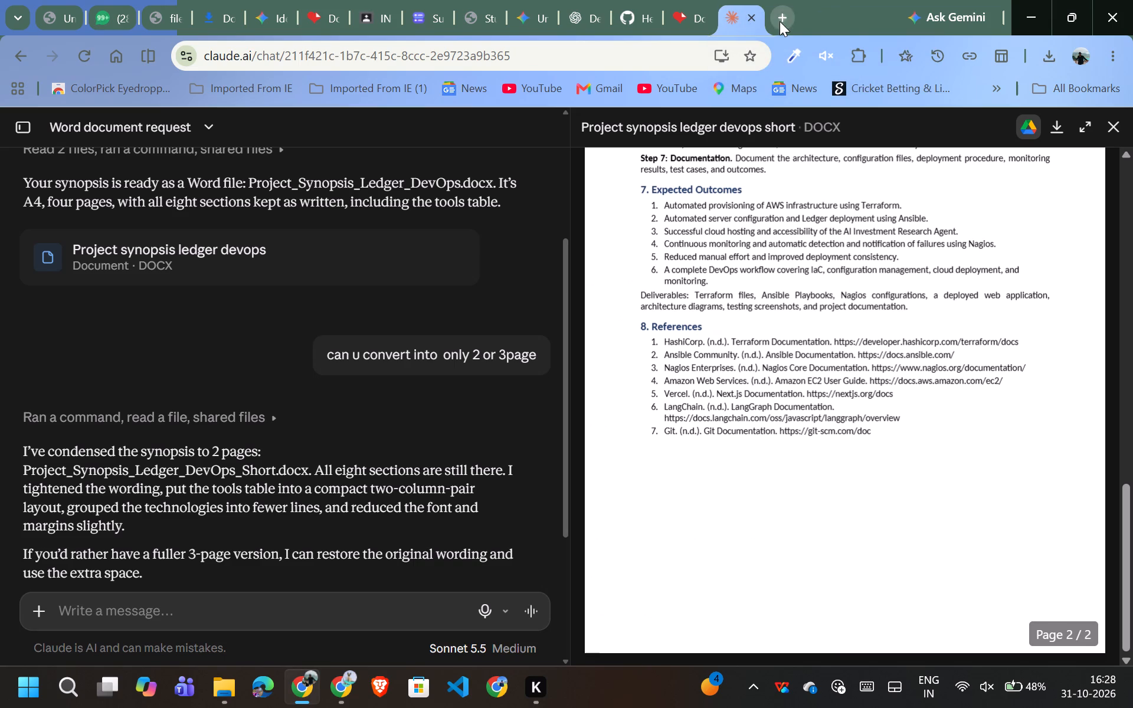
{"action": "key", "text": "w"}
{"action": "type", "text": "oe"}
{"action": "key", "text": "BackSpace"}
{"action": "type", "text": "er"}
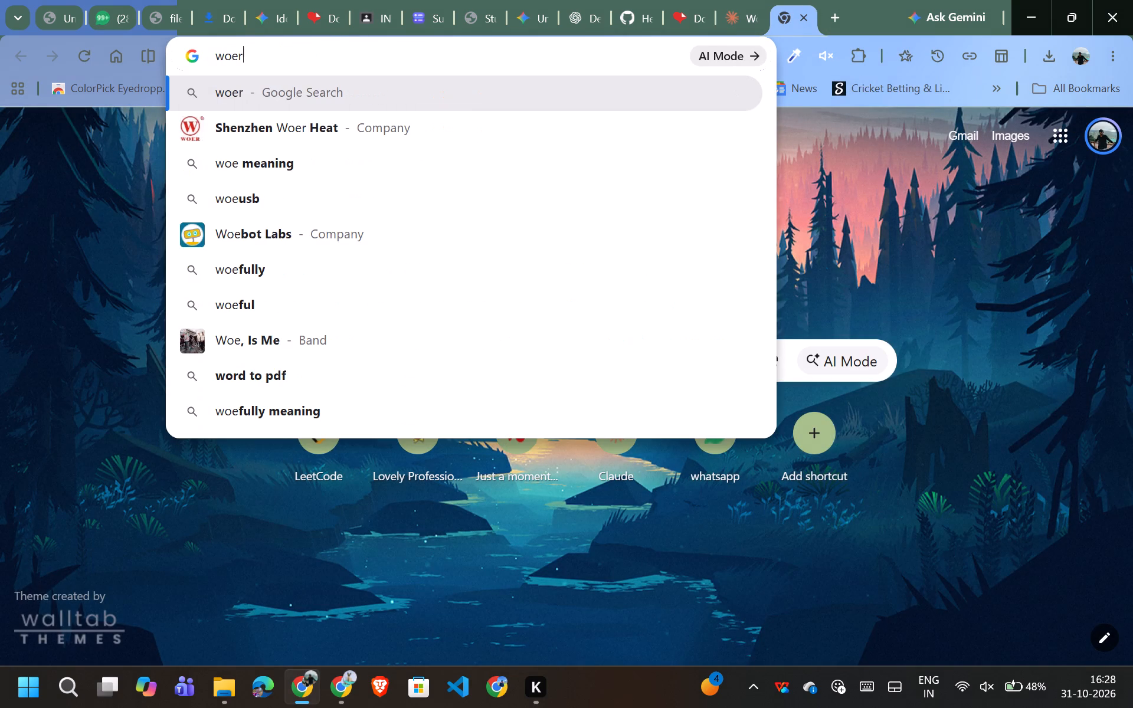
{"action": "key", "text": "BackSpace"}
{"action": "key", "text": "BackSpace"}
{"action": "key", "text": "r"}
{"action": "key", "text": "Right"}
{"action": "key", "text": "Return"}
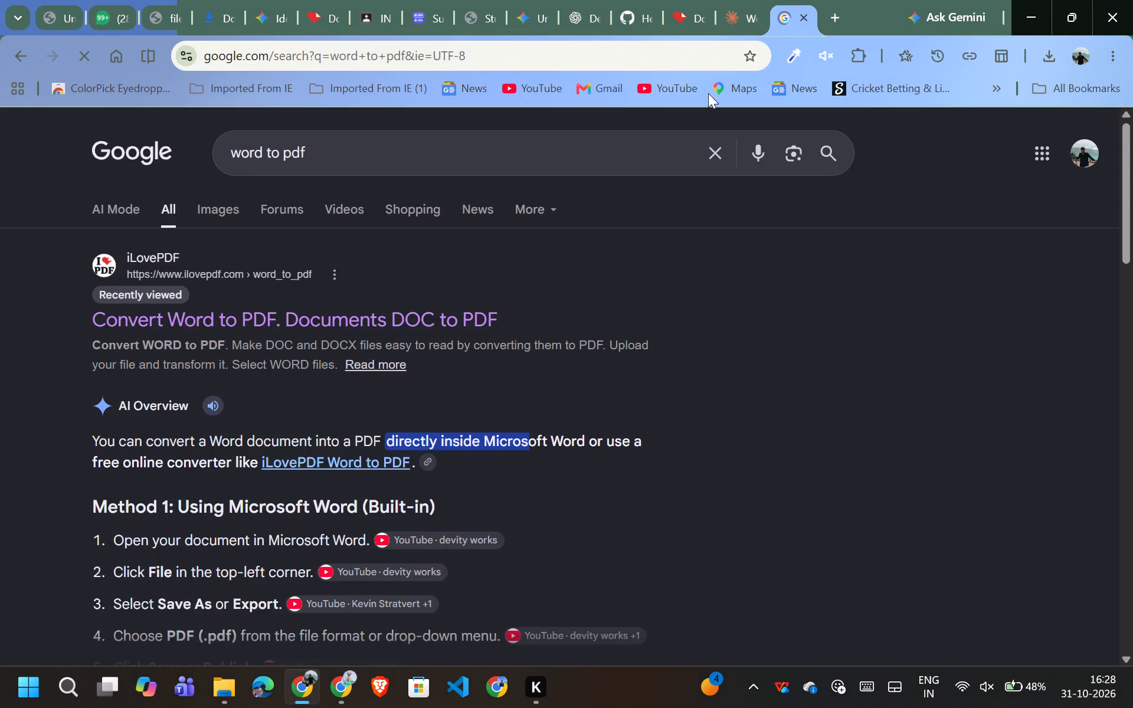
{"action": "left_click", "coordinate": [385, 309]}
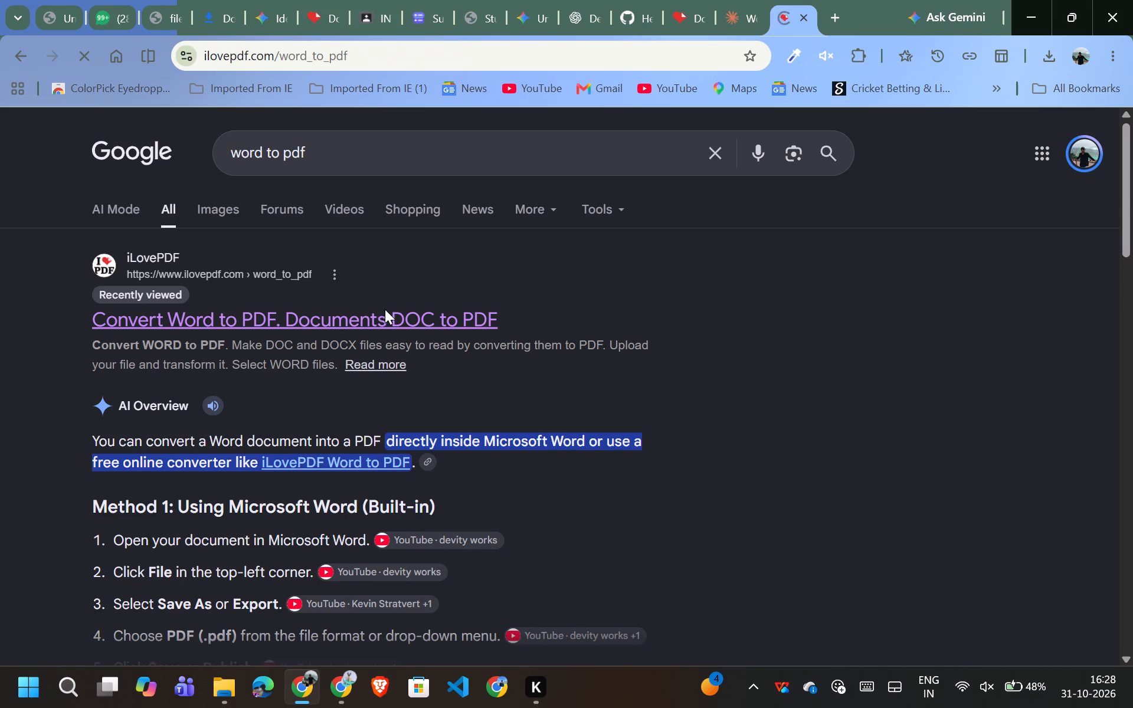
Convert Project_Synopsis_Ledger_DevOps_Short.docx from Downloads to PDF in iLovePDF and download the result.
{"action": "left_click", "coordinate": [663, 347]}
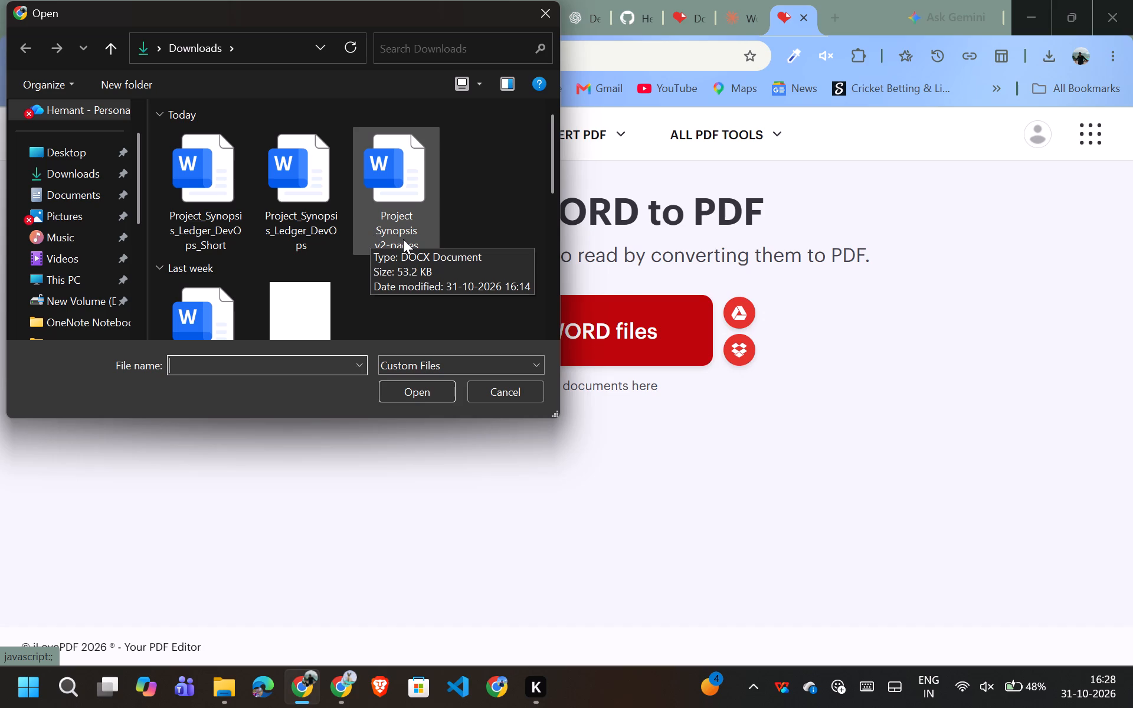
{"action": "left_click", "coordinate": [224, 206]}
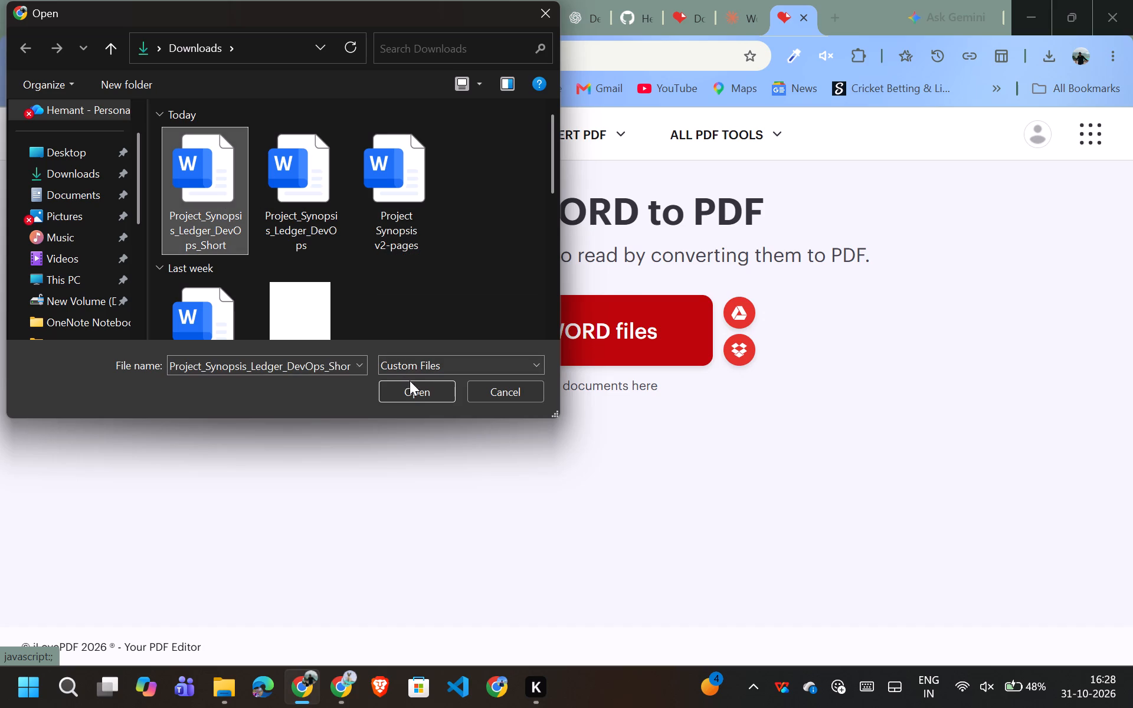
{"action": "left_click", "coordinate": [418, 391]}
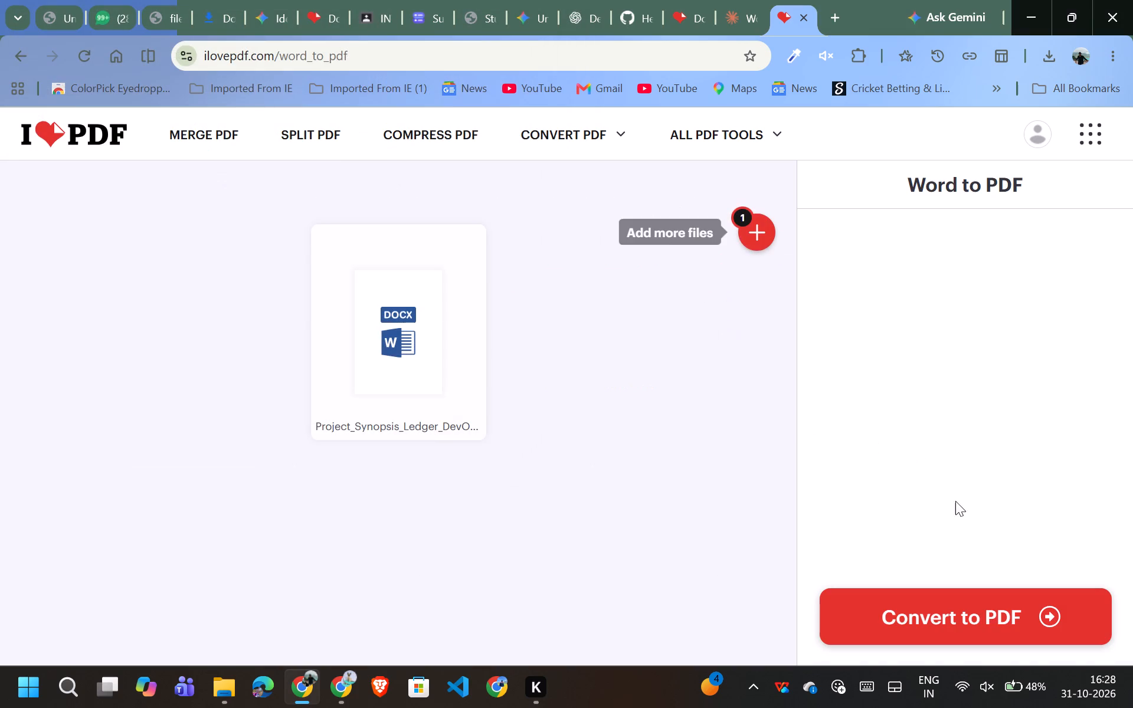
{"action": "left_click", "coordinate": [989, 617]}
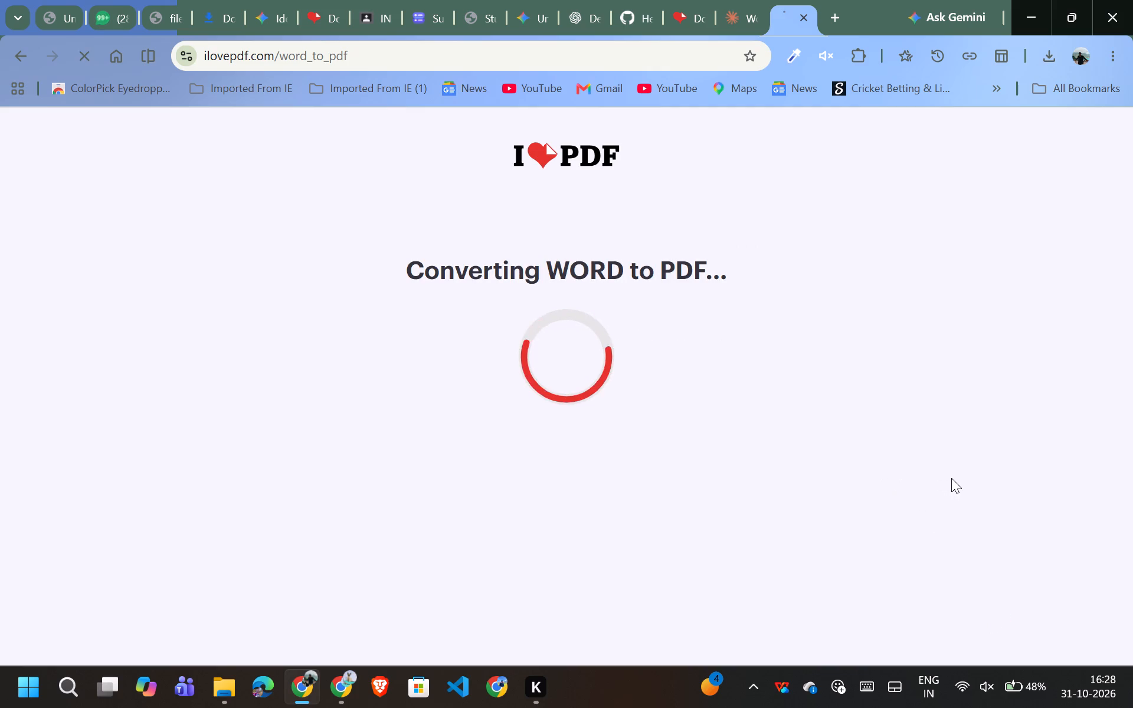
{"action": "left_click", "coordinate": [597, 251]}
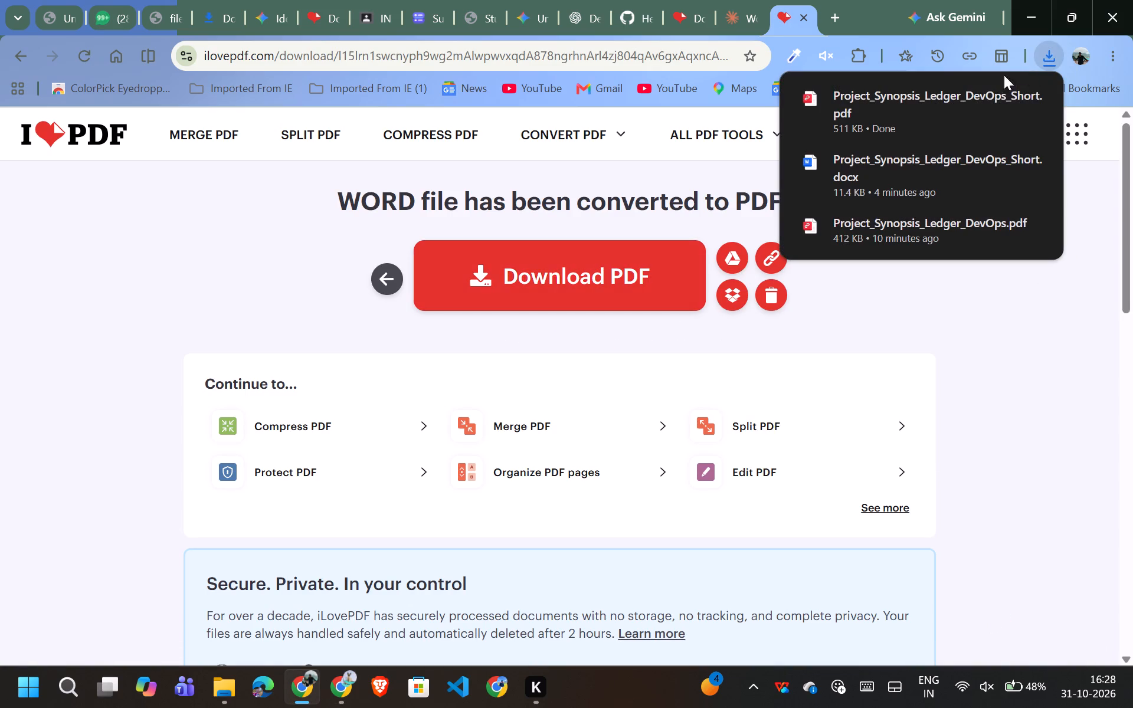
Open the downloaded Project_Synopsis_Ledger_DevOps_Short.pdf and review its cover page, synopsis sections and page layout.
{"action": "left_click", "coordinate": [965, 103]}
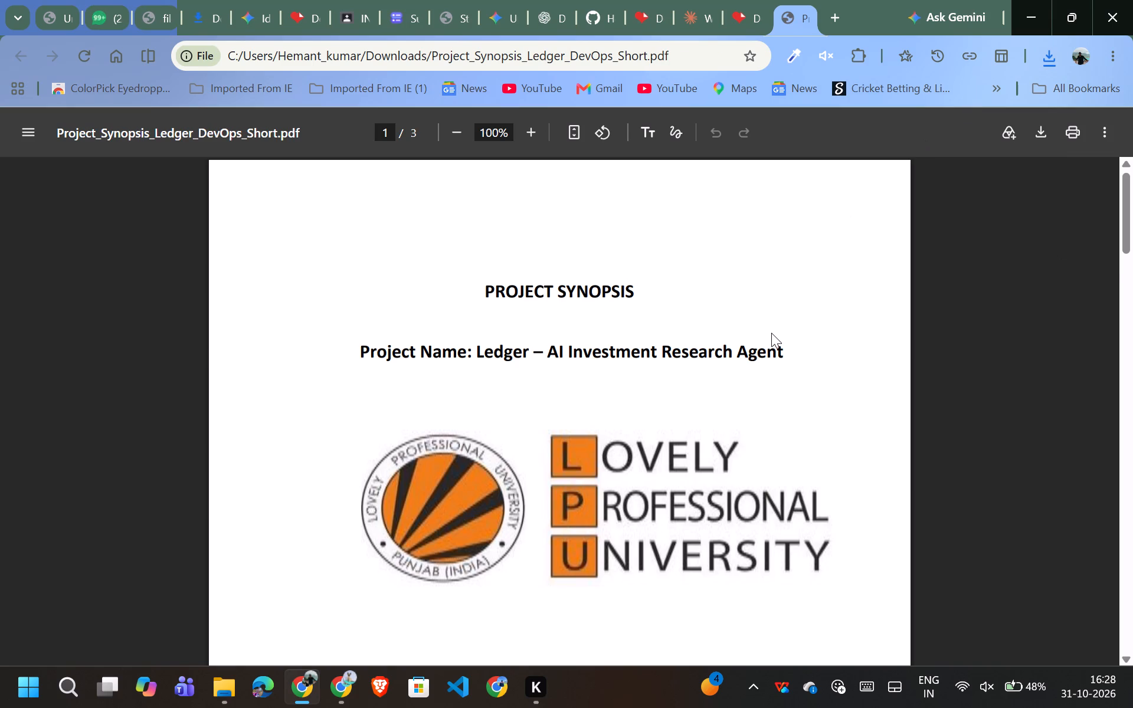
{"action": "scroll", "coordinate": [771, 333], "scroll_direction": "down", "scroll_amount": 1}
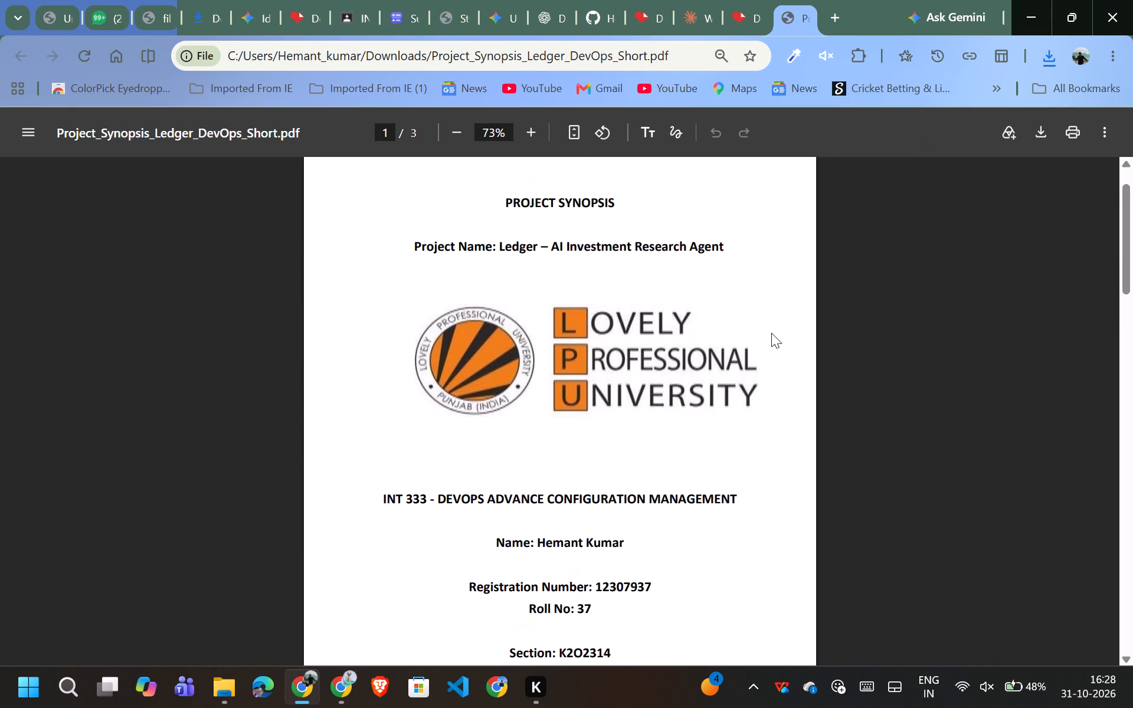
{"action": "scroll", "coordinate": [771, 333], "scroll_direction": "down", "scroll_amount": 1}
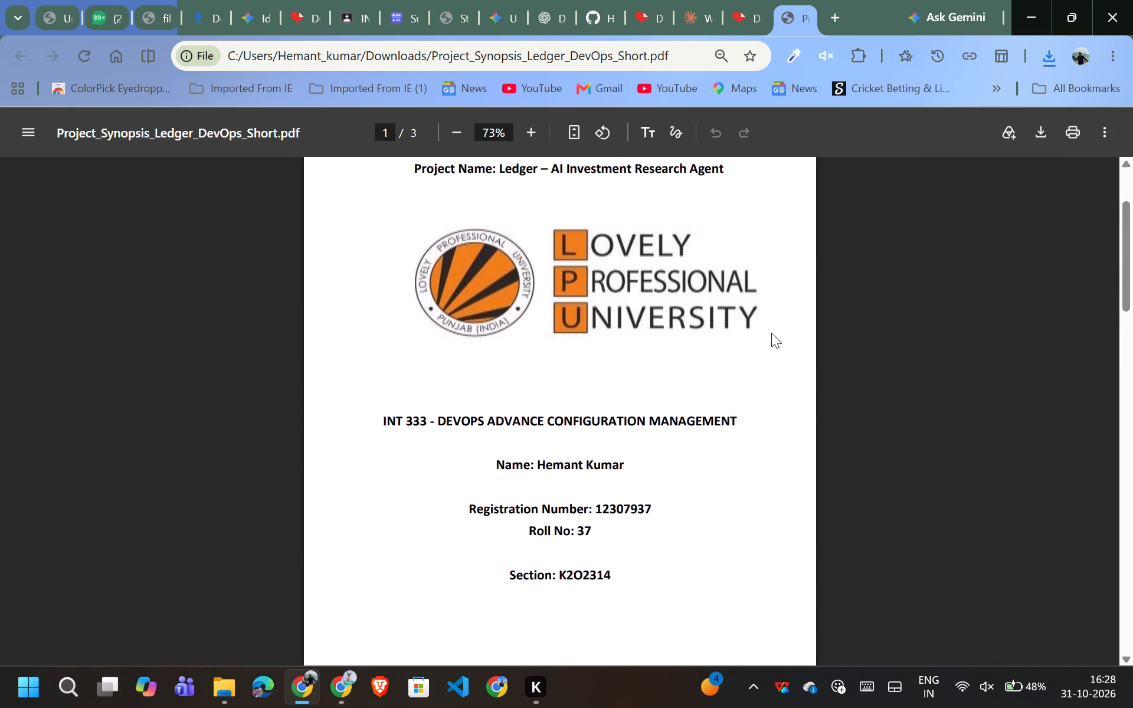
{"action": "scroll", "coordinate": [771, 333], "scroll_direction": "down", "scroll_amount": 1}
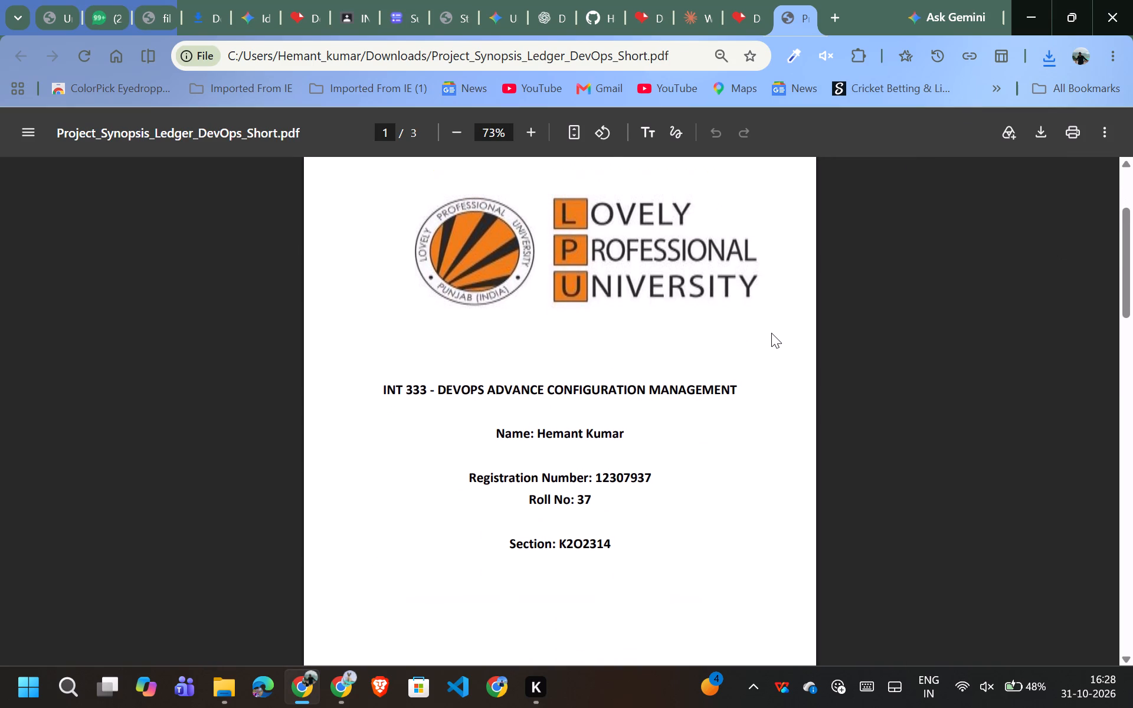
{"action": "scroll", "coordinate": [771, 333], "scroll_direction": "down", "scroll_amount": 3}
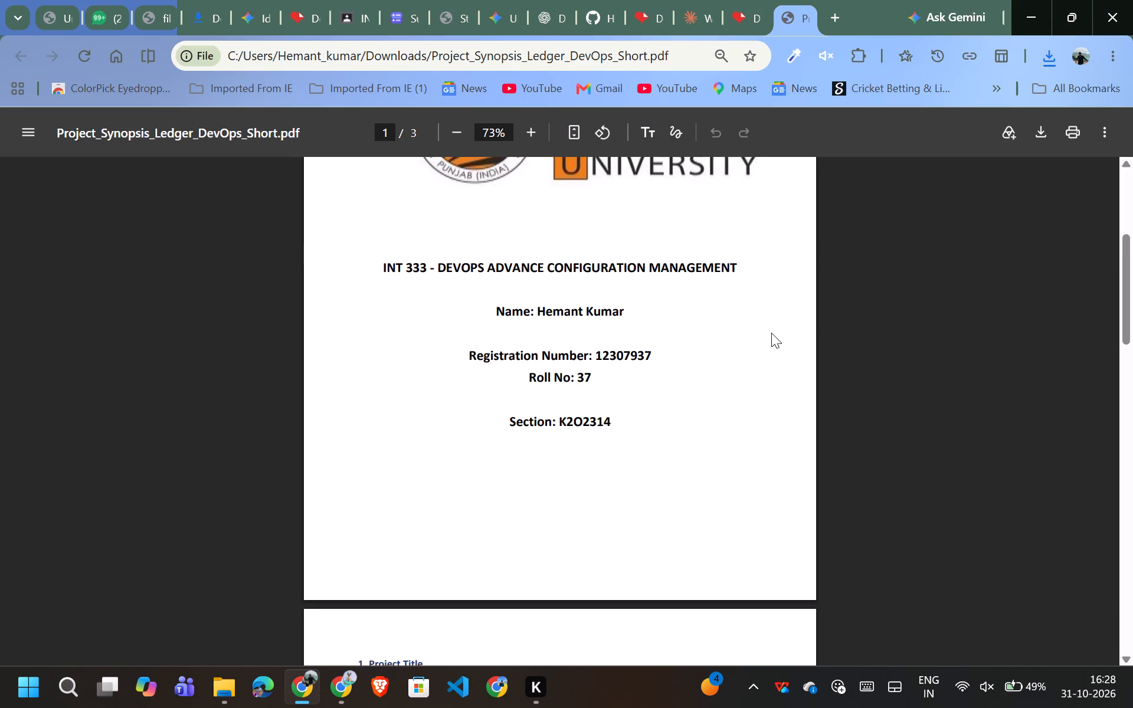
{"action": "scroll", "coordinate": [771, 333], "scroll_direction": "down", "scroll_amount": 5}
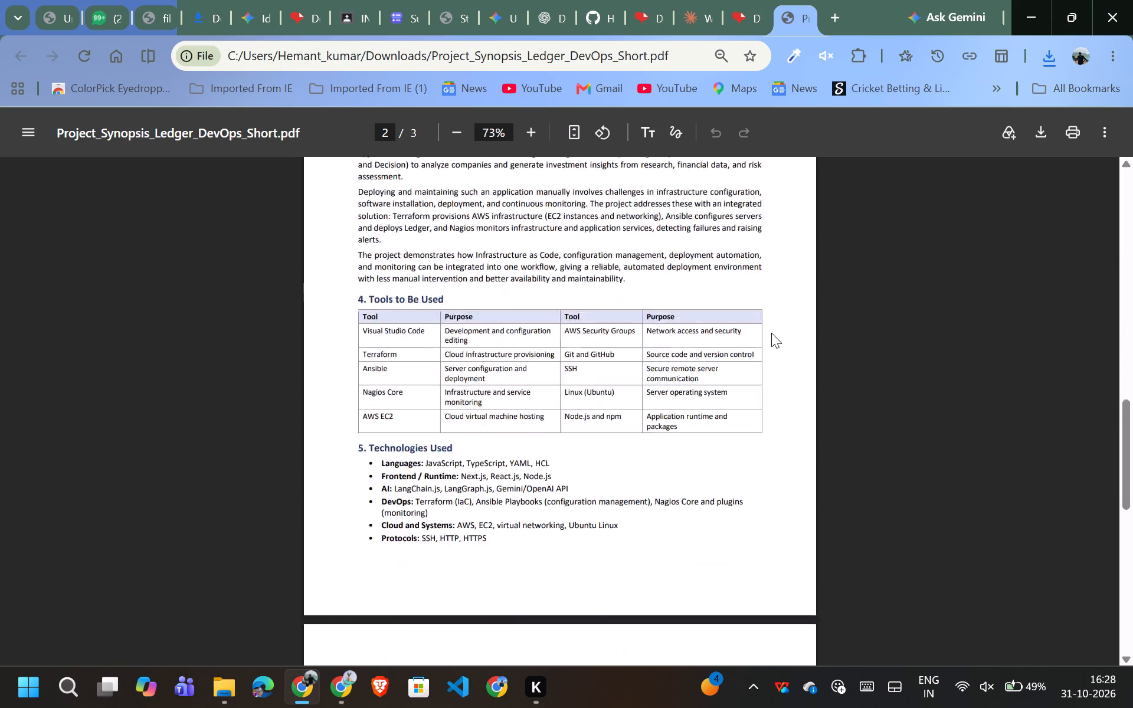
{"action": "scroll", "coordinate": [771, 333], "scroll_direction": "down", "scroll_amount": 7}
{"action": "scroll", "coordinate": [771, 333], "scroll_direction": "right", "scroll_amount": 1}
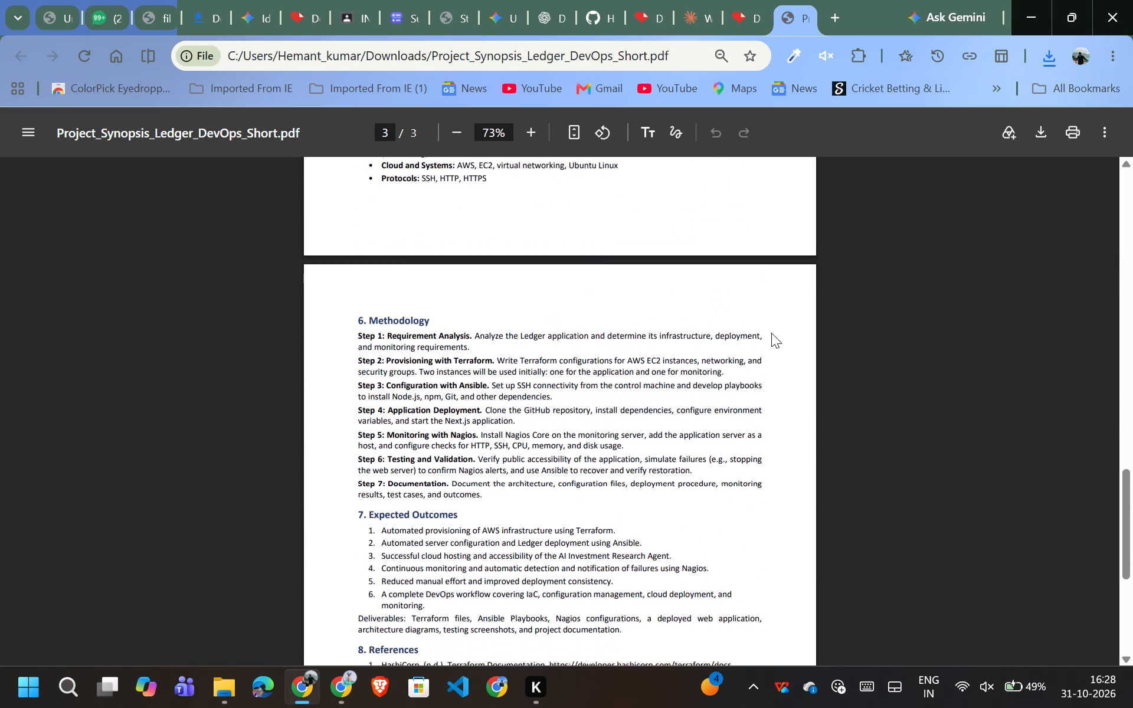
{"action": "scroll", "coordinate": [771, 333], "scroll_direction": "right", "scroll_amount": 1}
{"action": "scroll", "coordinate": [771, 333], "scroll_direction": "up", "scroll_amount": 9}
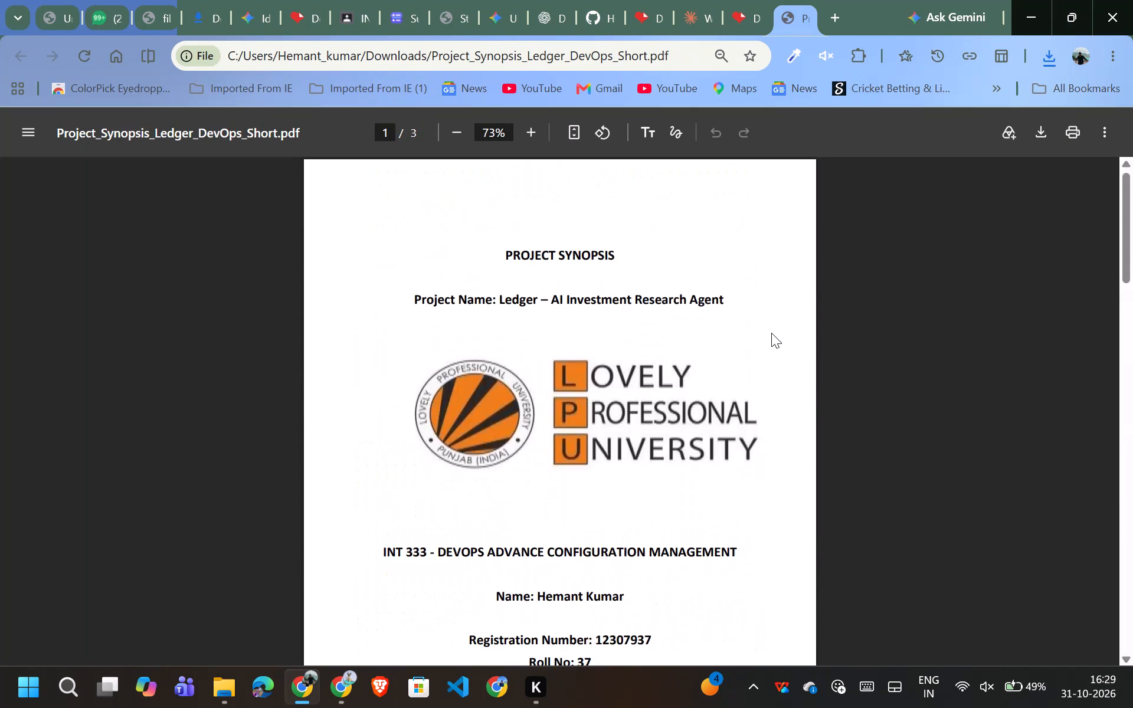
{"action": "scroll", "coordinate": [771, 333], "scroll_direction": "up", "scroll_amount": 2}
Close the PDF preview, both iLovePDF download pages and the Claude chat in Chrome.
{"action": "left_click", "coordinate": [806, 15]}
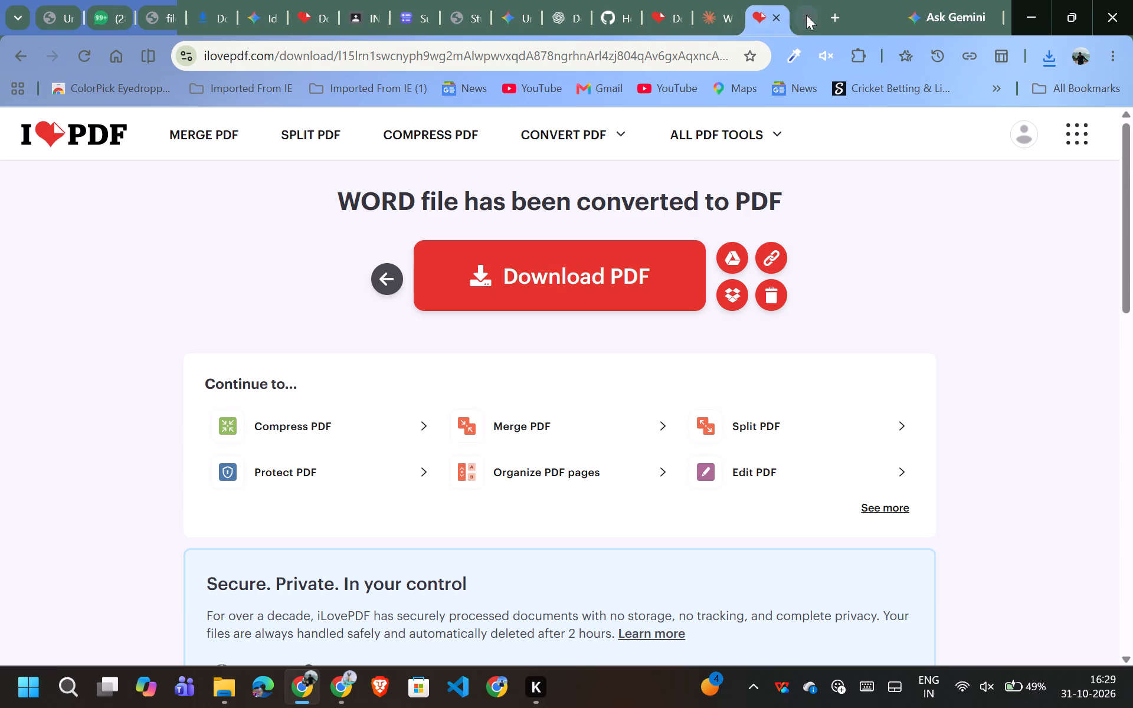
{"action": "left_click", "coordinate": [806, 15]}
{"action": "left_click", "coordinate": [806, 15]}
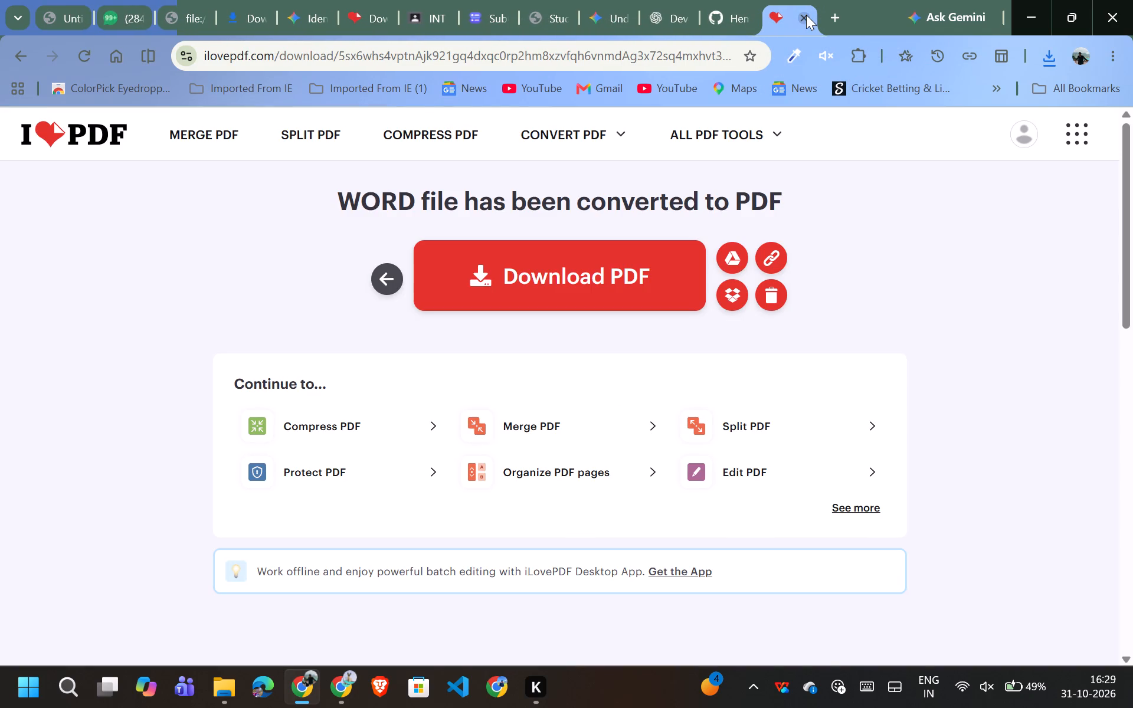
{"action": "left_click", "coordinate": [806, 15]}
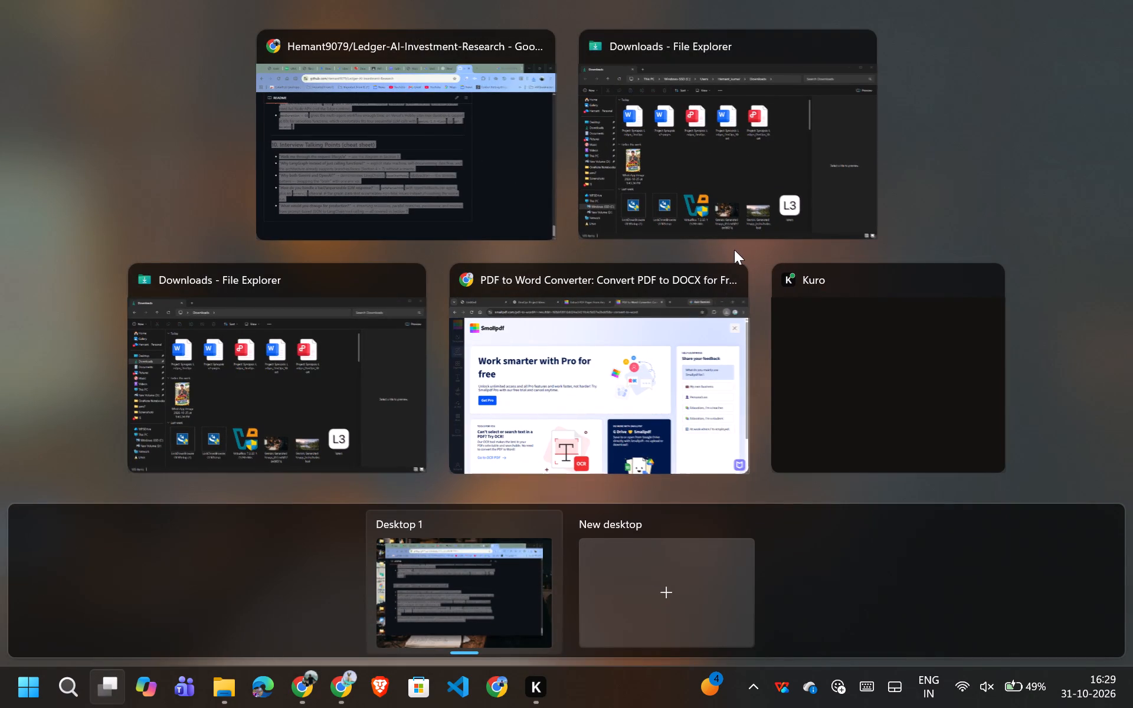
Rename the Project_Synopsis_Ledger_DevOps_Short PDF in Downloads as deops_Synopsis.
{"action": "left_click", "coordinate": [724, 214]}
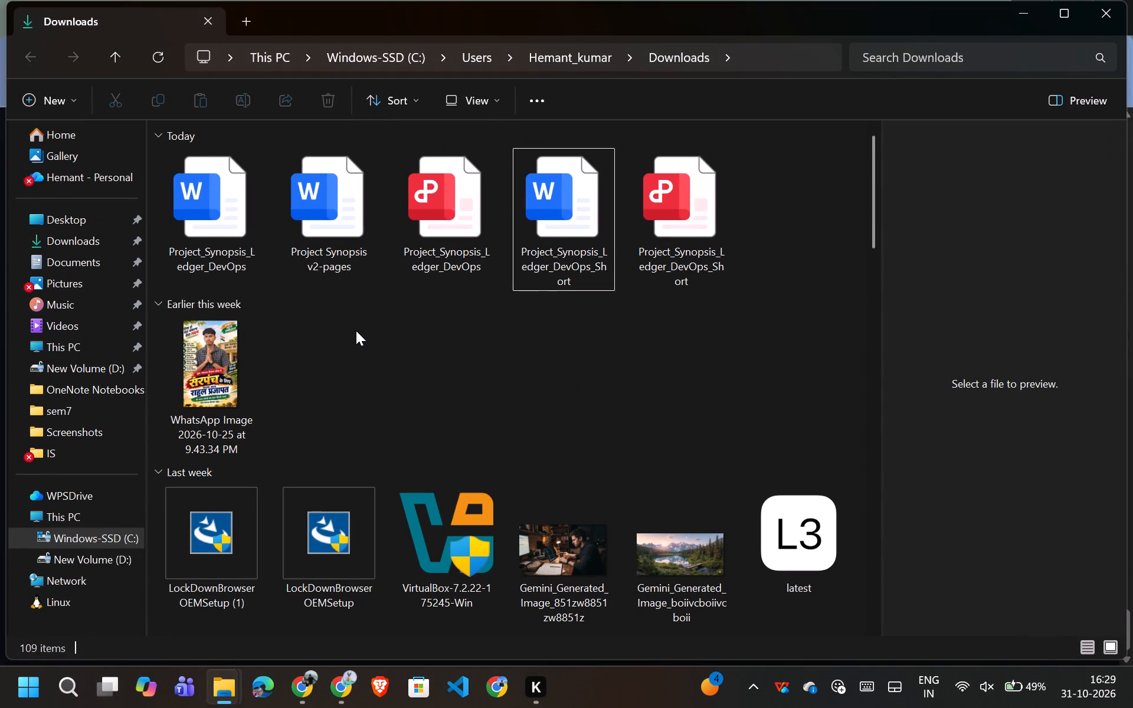
{"action": "left_click", "coordinate": [447, 304]}
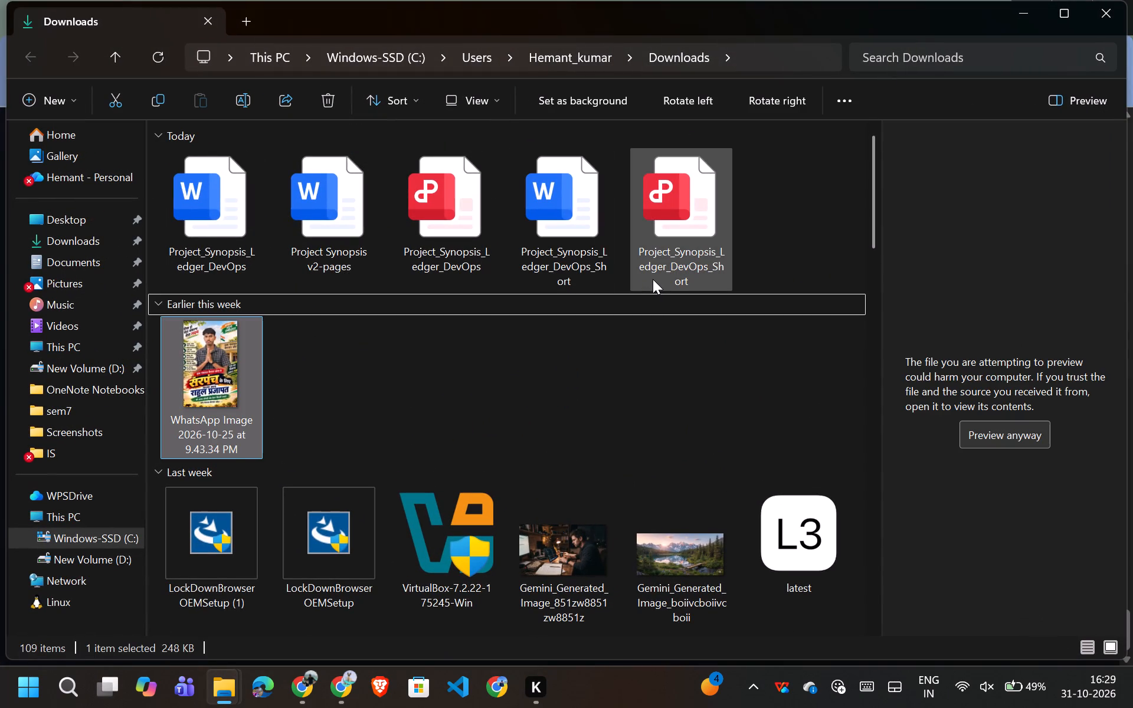
{"action": "left_click", "coordinate": [687, 258]}
{"action": "right_click", "coordinate": [687, 258]}
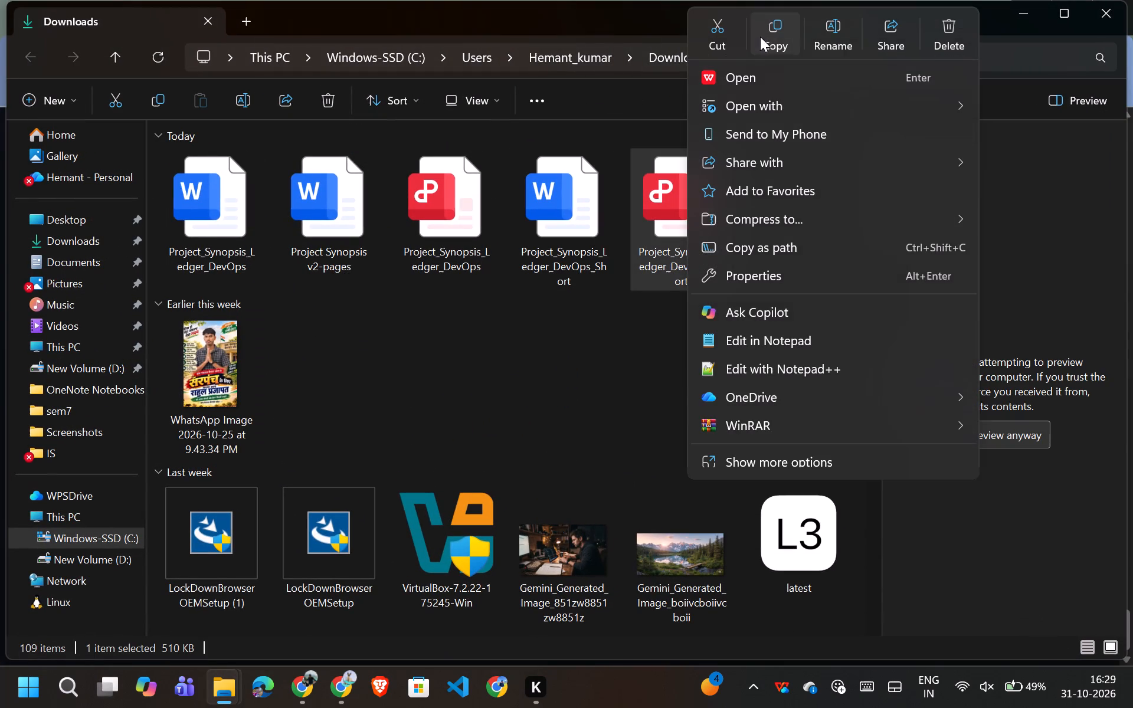
{"action": "left_click", "coordinate": [826, 50]}
{"action": "key", "text": "BackSpace"}
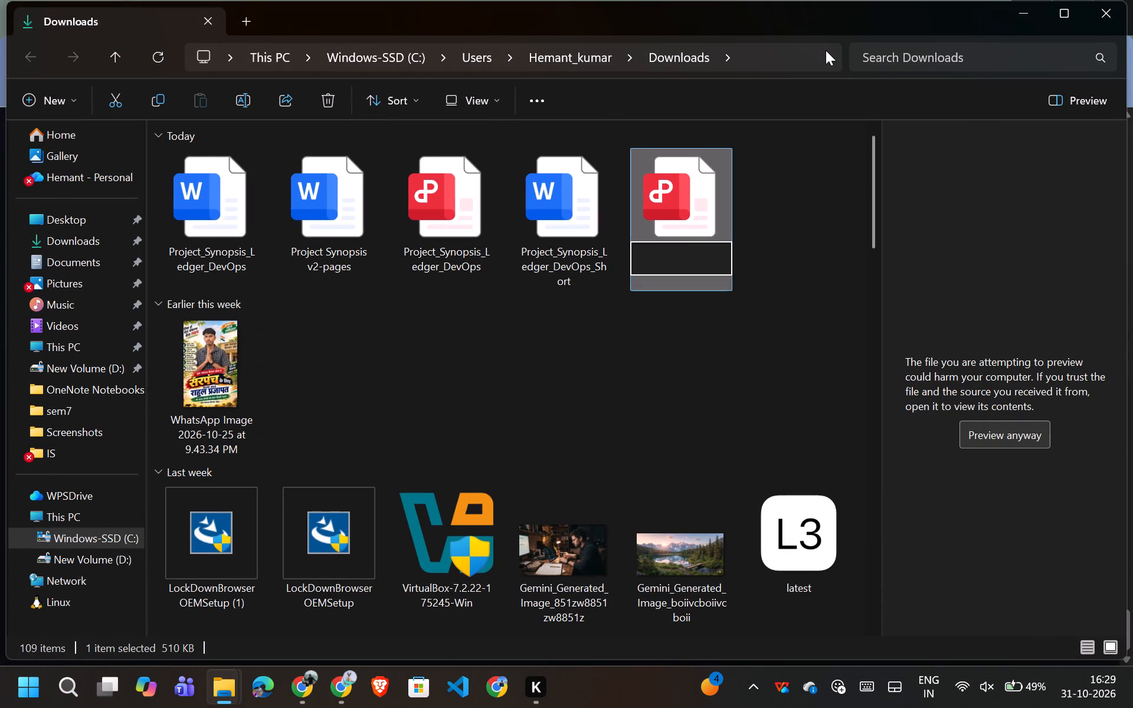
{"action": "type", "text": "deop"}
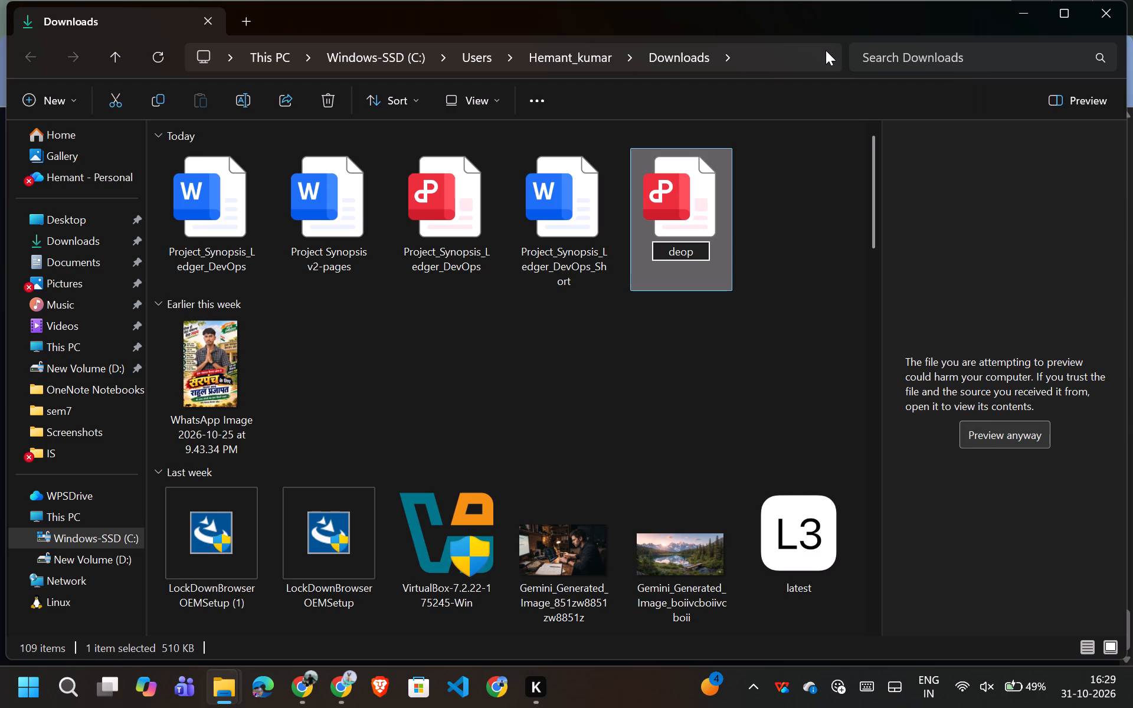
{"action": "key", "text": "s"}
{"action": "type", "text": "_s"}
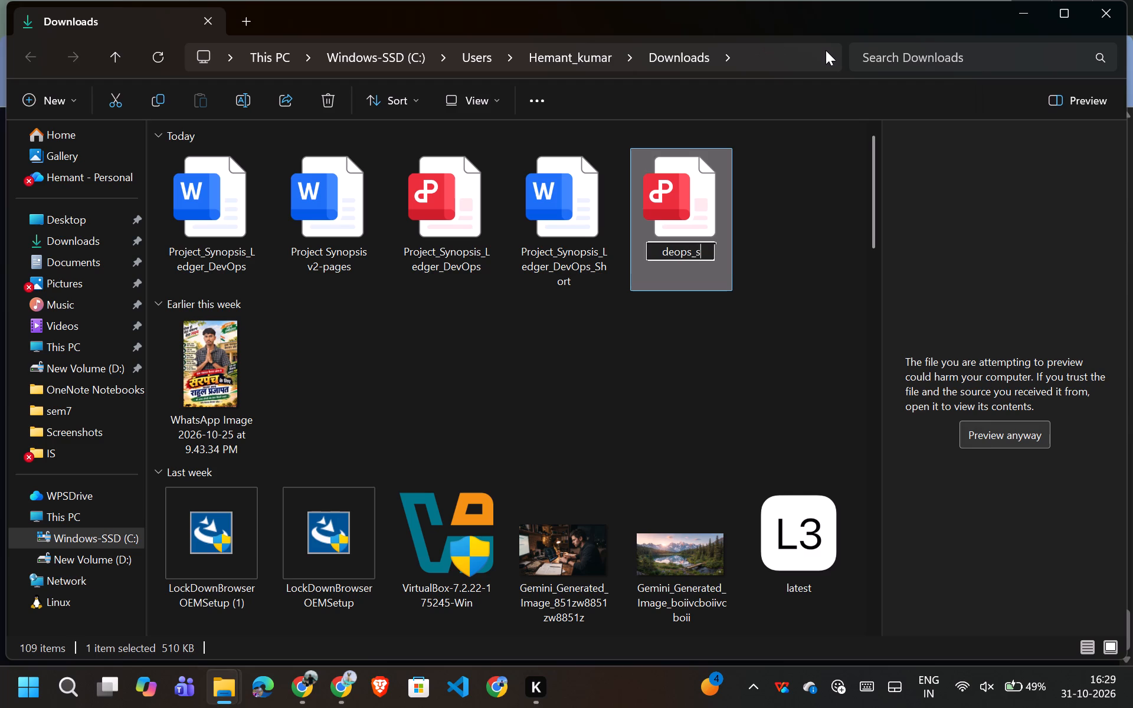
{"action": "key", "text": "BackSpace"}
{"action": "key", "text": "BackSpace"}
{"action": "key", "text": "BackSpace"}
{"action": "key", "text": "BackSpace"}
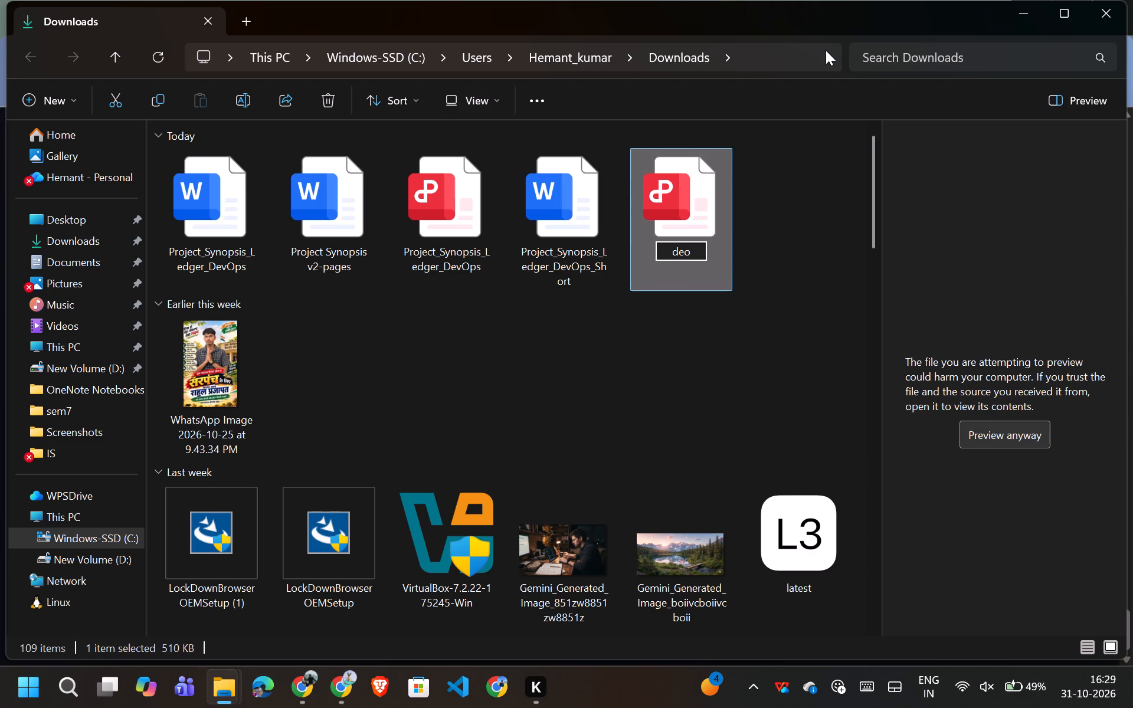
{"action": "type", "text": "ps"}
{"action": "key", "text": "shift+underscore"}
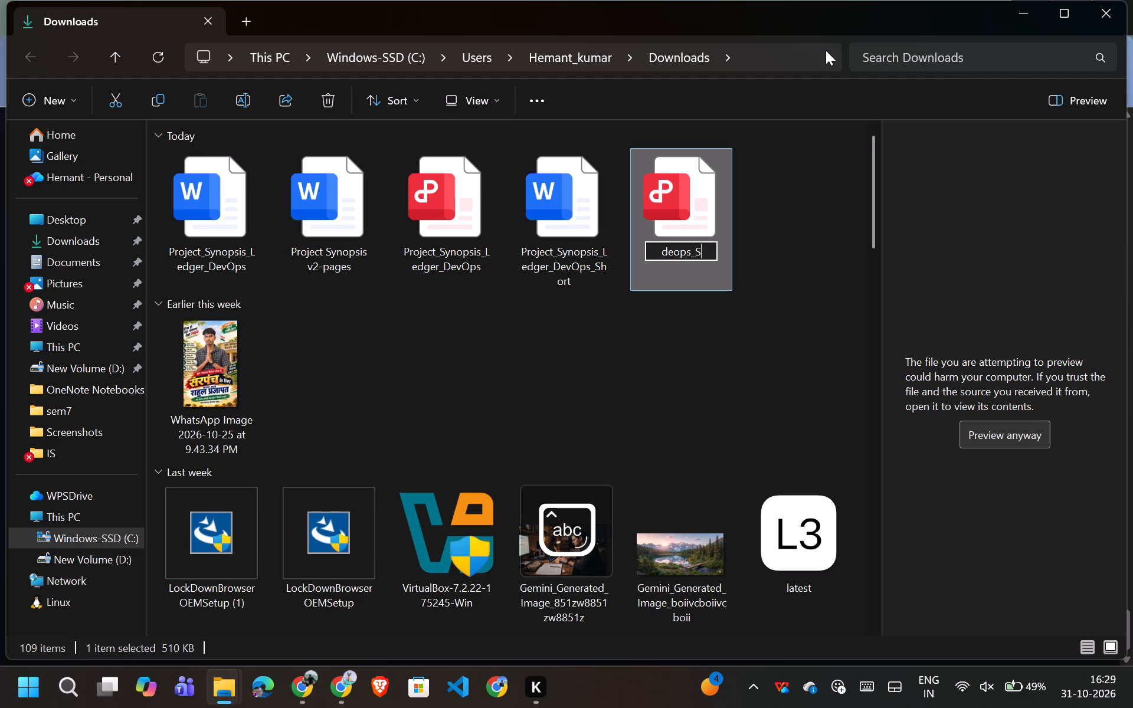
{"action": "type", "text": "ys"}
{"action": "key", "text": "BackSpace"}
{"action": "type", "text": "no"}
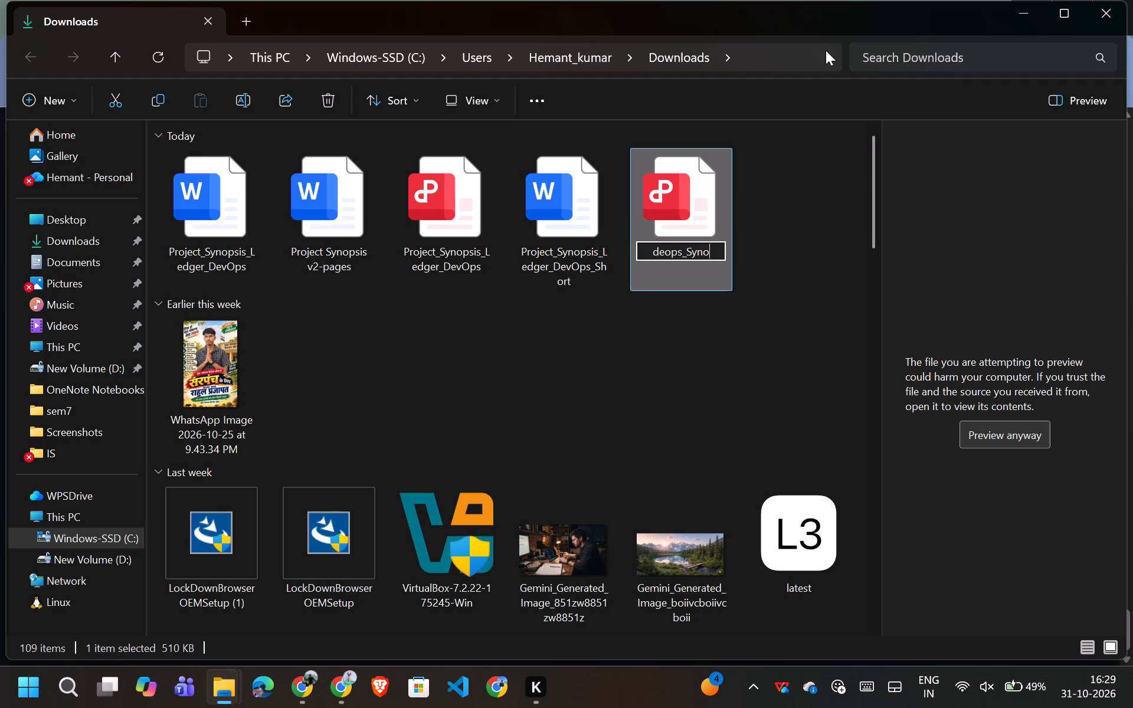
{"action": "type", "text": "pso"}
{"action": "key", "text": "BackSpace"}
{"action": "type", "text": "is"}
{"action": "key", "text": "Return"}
{"action": "double_click", "coordinate": [707, 237]}
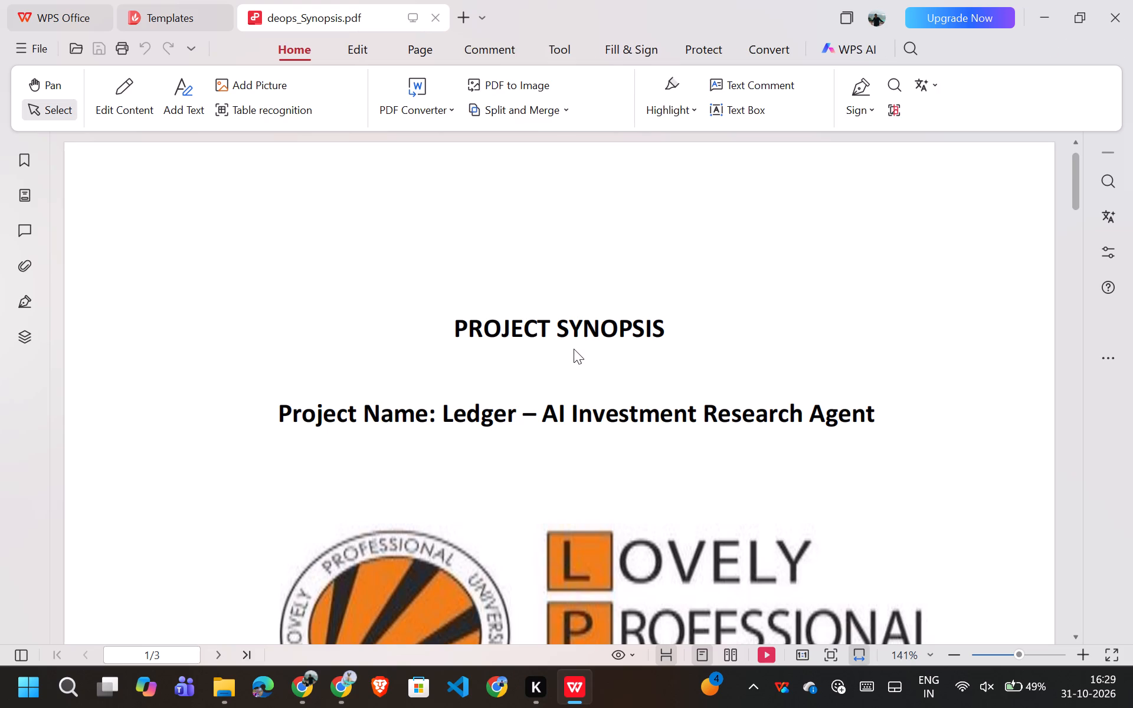
{"action": "scroll", "coordinate": [574, 349], "scroll_direction": "down", "scroll_amount": 14}
{"action": "scroll", "coordinate": [860, 416], "scroll_direction": "up", "scroll_amount": 1}
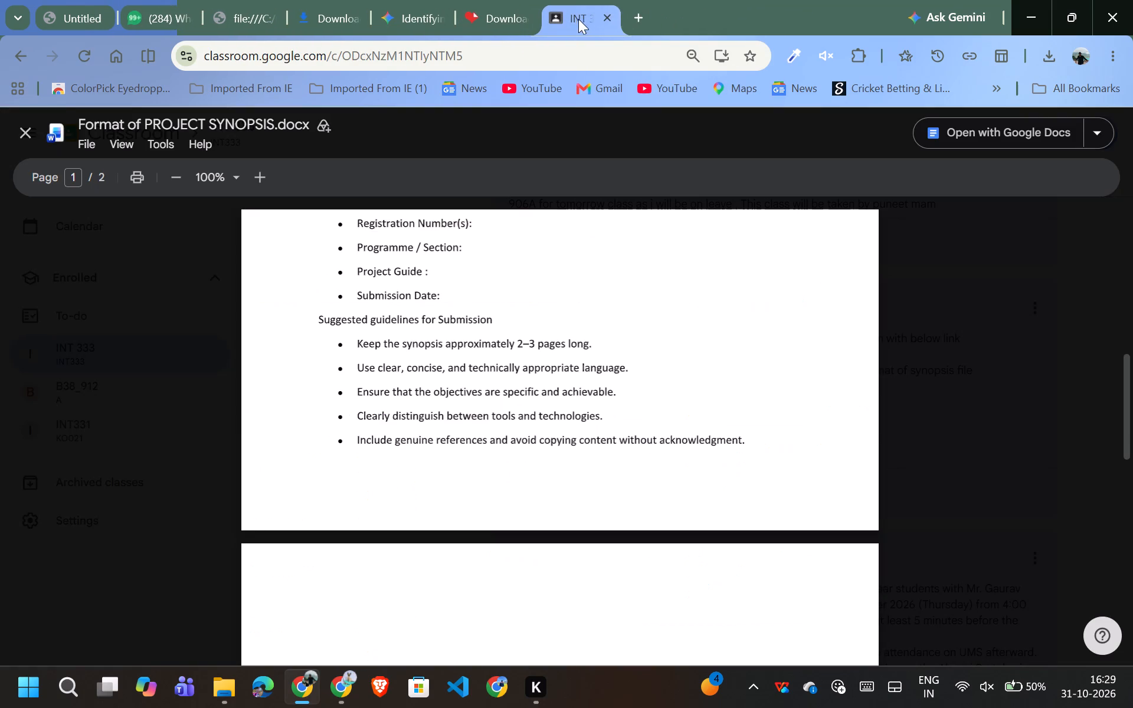
{"action": "left_click", "coordinate": [610, 17]}
{"action": "left_click", "coordinate": [610, 17]}
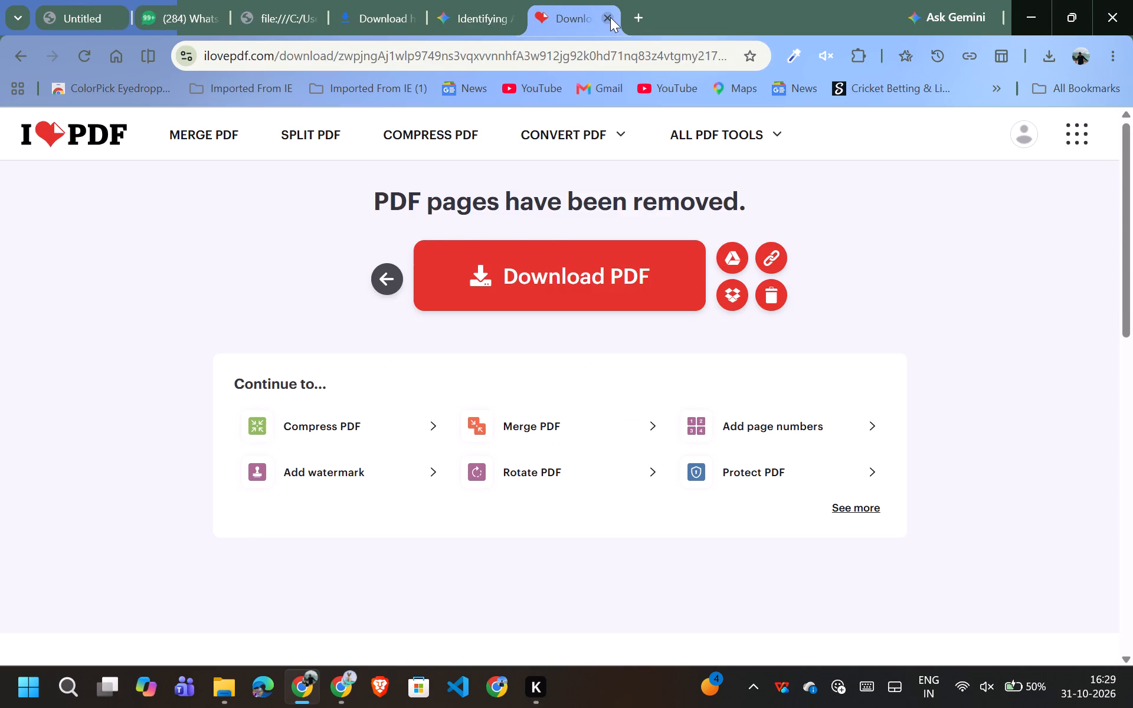
Open Google Classroom in a new page and follow the synopsis submission form link in the INT 333 announcement of Oct 22.
{"action": "left_click", "coordinate": [635, 16]}
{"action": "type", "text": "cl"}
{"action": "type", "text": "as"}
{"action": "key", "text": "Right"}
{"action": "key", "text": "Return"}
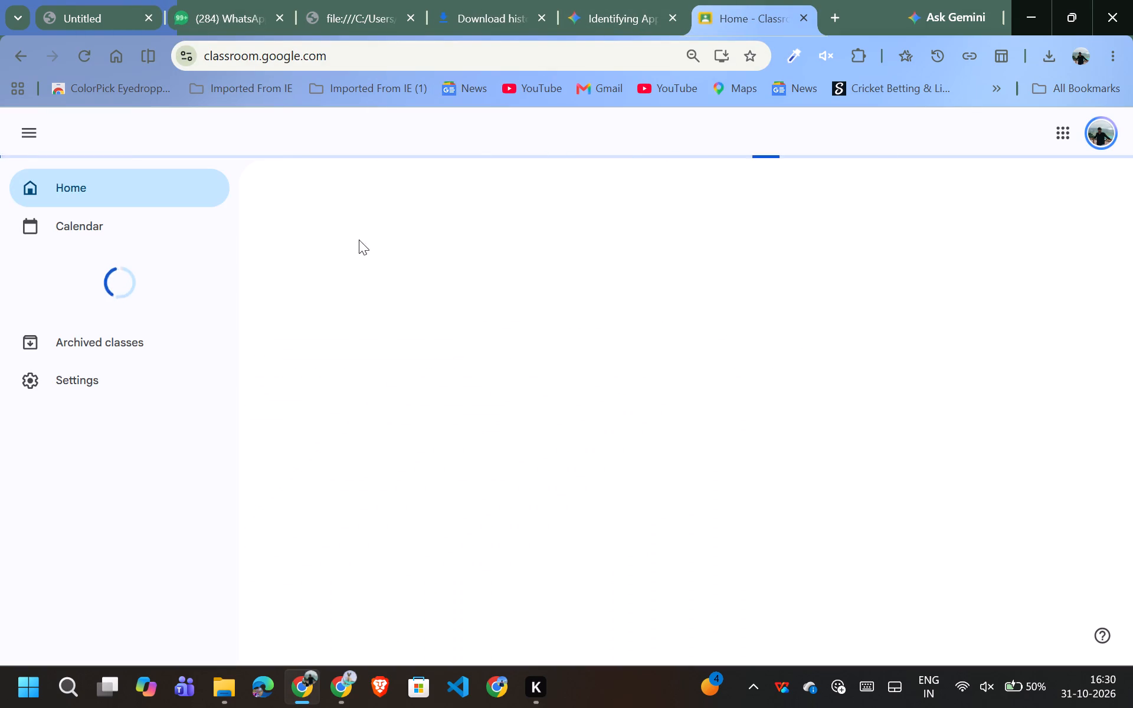
{"action": "left_click", "coordinate": [104, 355]}
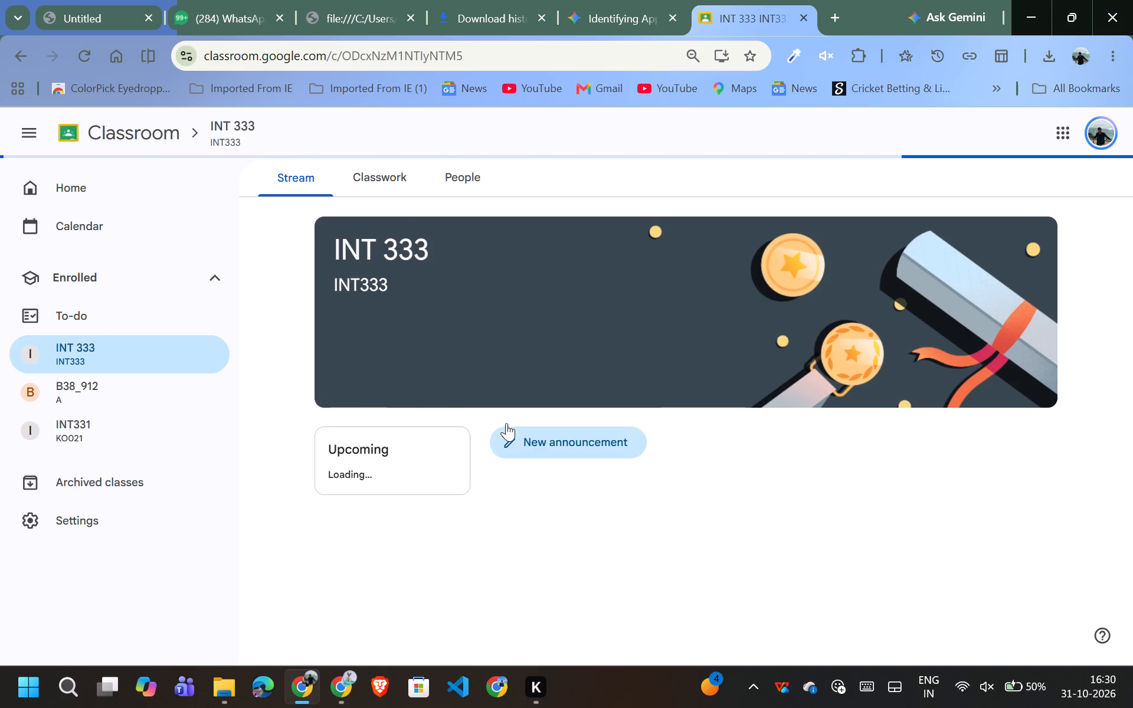
{"action": "scroll", "coordinate": [506, 423], "scroll_direction": "down", "scroll_amount": 4}
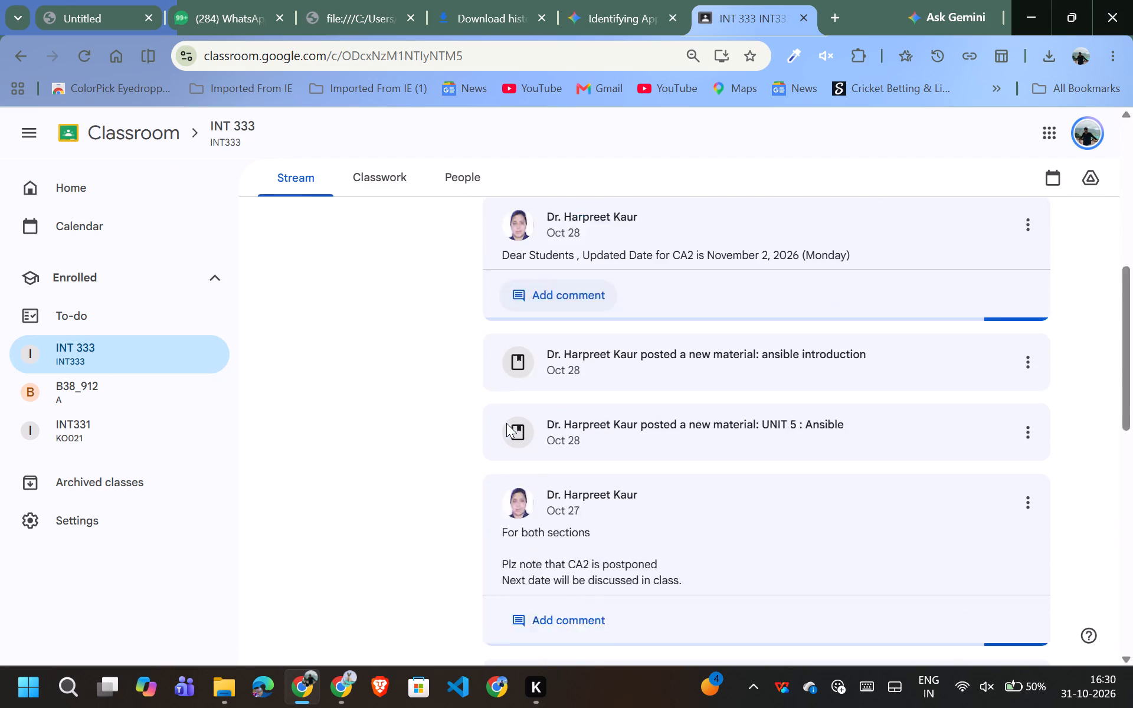
{"action": "scroll", "coordinate": [506, 423], "scroll_direction": "down", "scroll_amount": 5}
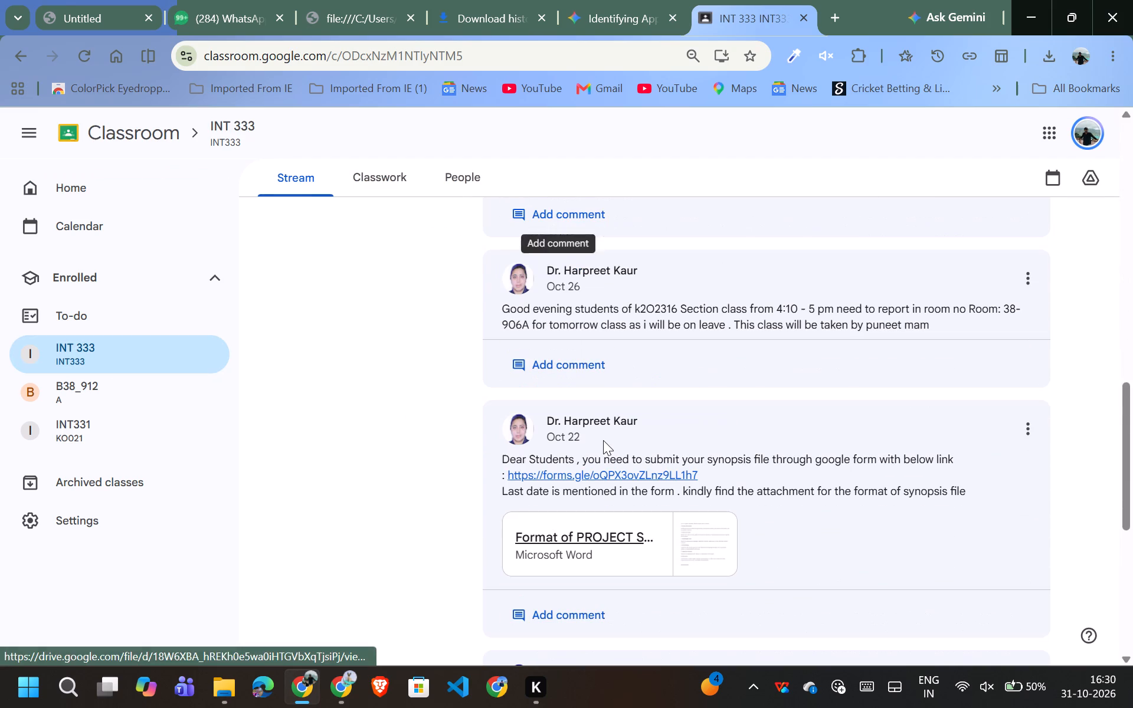
{"action": "left_click", "coordinate": [585, 478]}
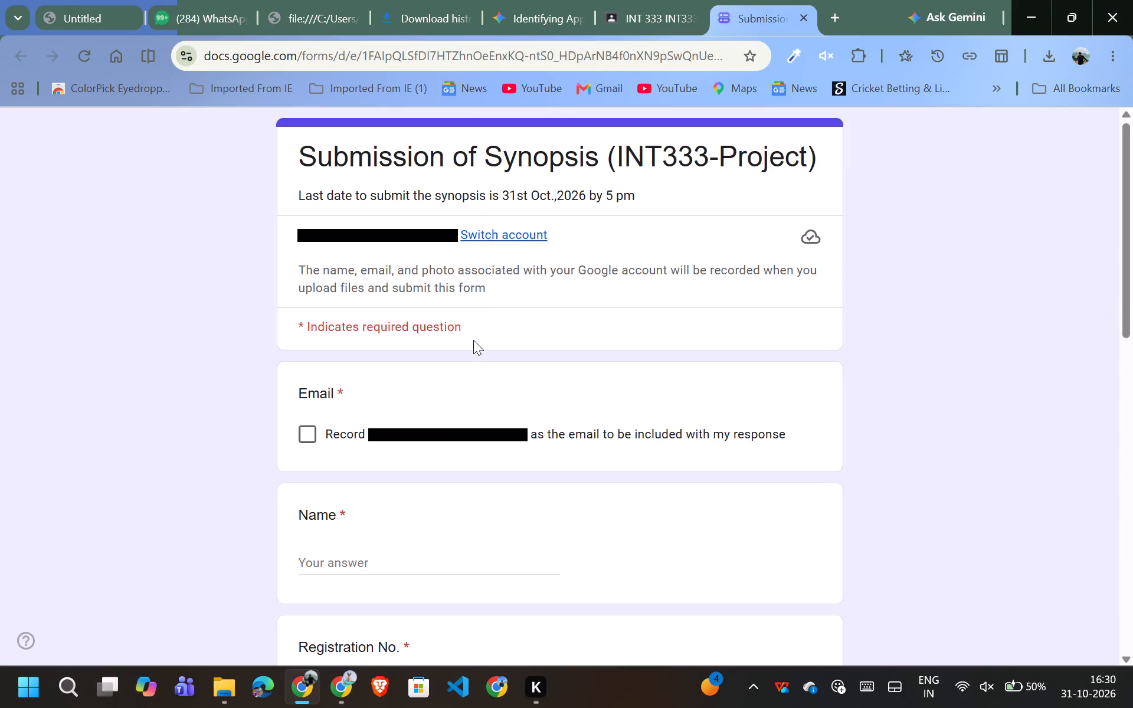
Agree to record the email, enter the student's name, registration number and INT333 roll number, and choose section K2O2314.
{"action": "left_click", "coordinate": [306, 429]}
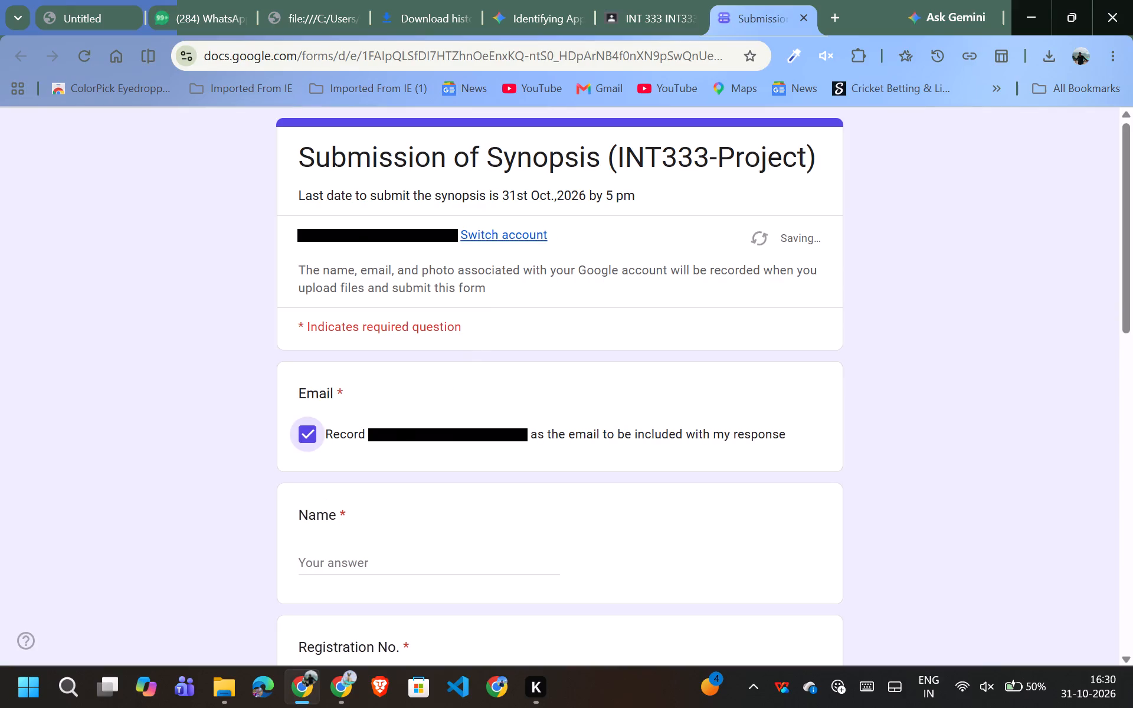
{"action": "left_click", "coordinate": [346, 561]}
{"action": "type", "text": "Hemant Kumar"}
{"action": "scroll", "coordinate": [346, 561], "scroll_direction": "down", "scroll_amount": 2}
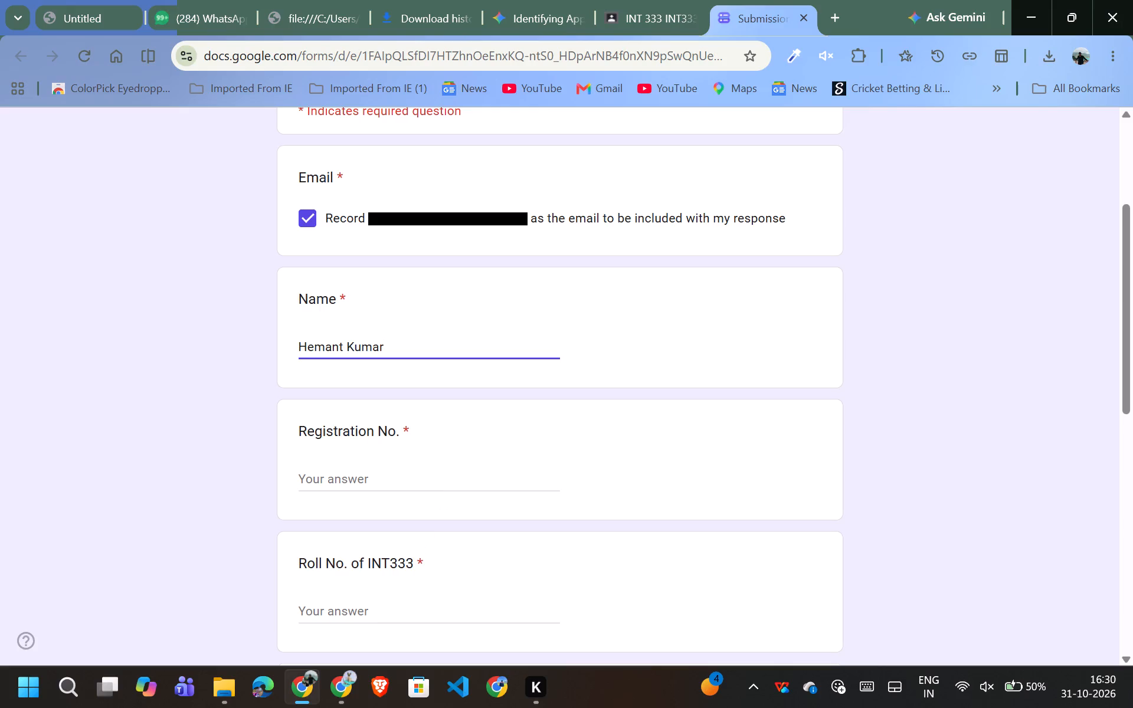
{"action": "left_click", "coordinate": [427, 472]}
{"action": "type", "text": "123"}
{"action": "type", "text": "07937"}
{"action": "scroll", "coordinate": [427, 472], "scroll_direction": "down", "scroll_amount": 1}
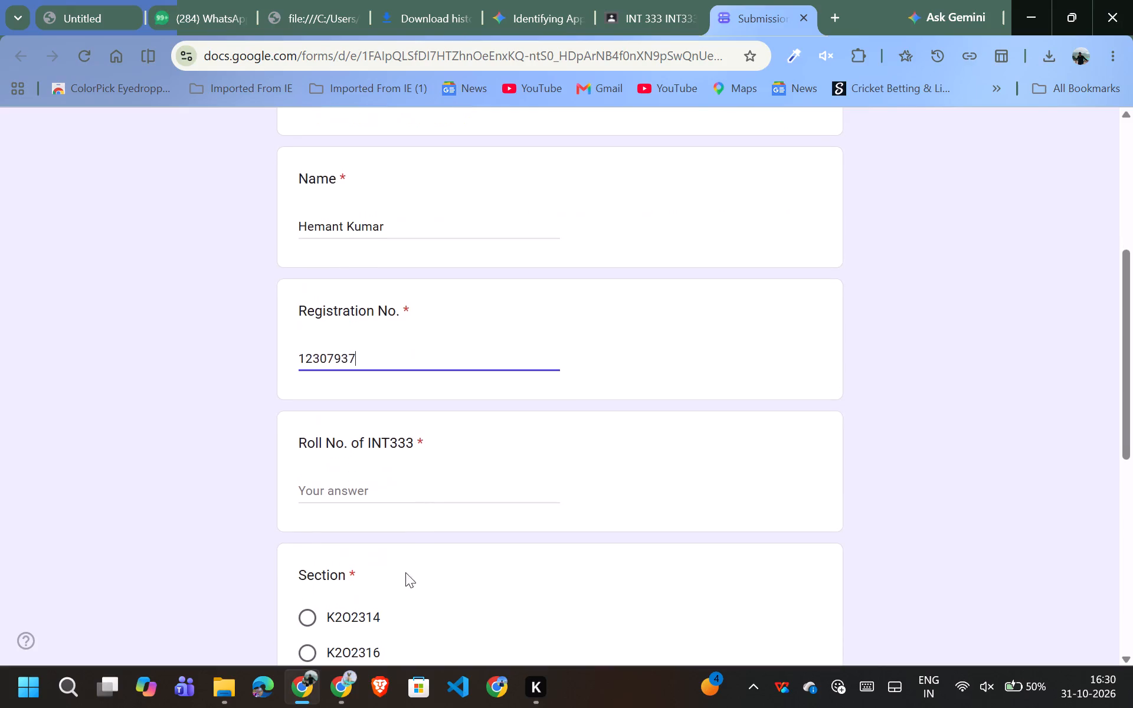
{"action": "left_click", "coordinate": [387, 489]}
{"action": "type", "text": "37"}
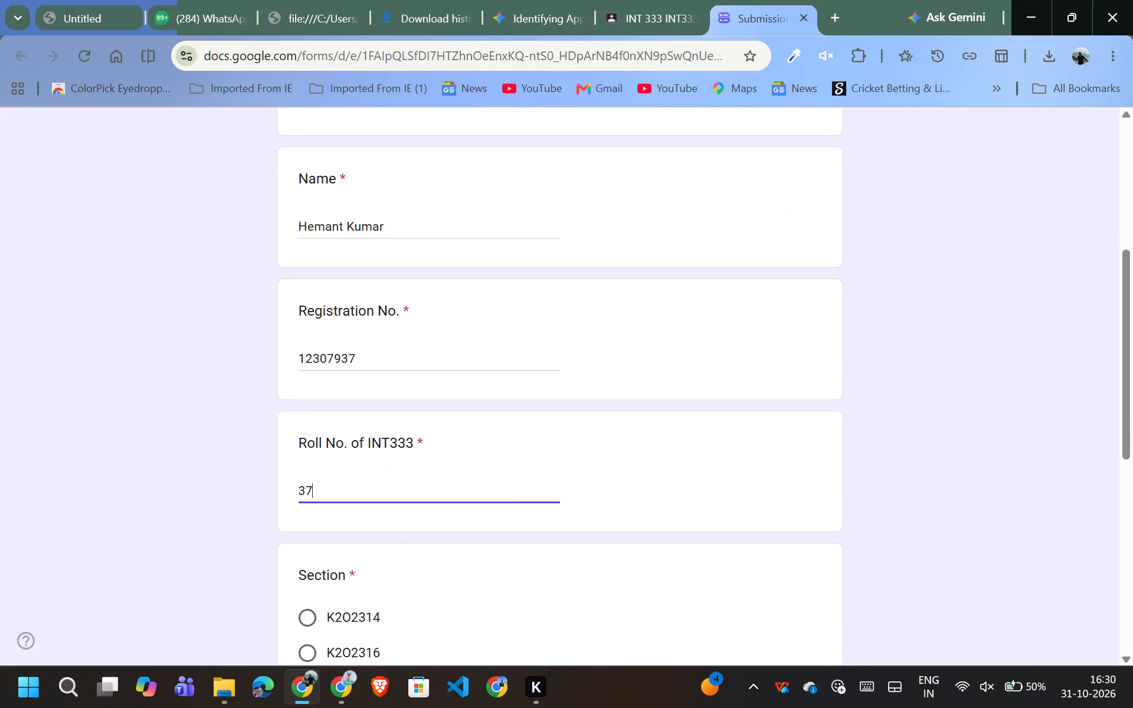
{"action": "scroll", "coordinate": [387, 489], "scroll_direction": "down", "scroll_amount": 1}
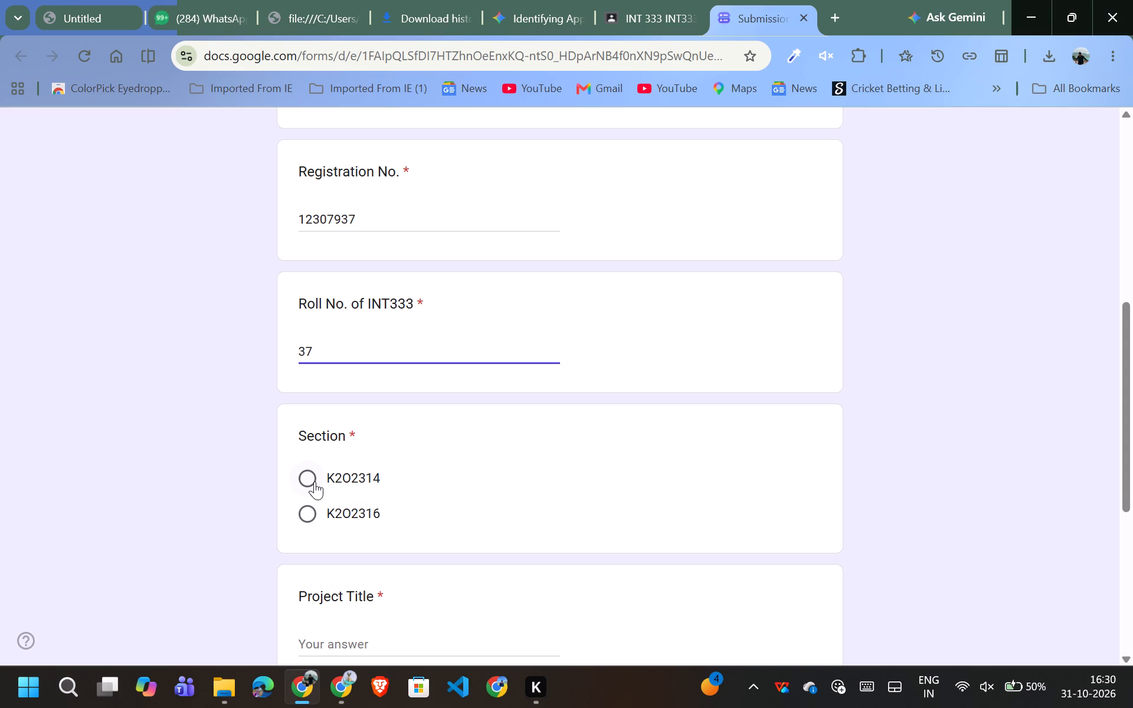
{"action": "left_click", "coordinate": [315, 481]}
Copy the project name "Ledger – AI Investment Research Agent" from Project_Synopsis_Ledger_DevOps_Short in WPS Office into the form's Project Title answer in Chrome.
{"action": "scroll", "coordinate": [315, 481], "scroll_direction": "down", "scroll_amount": 1}
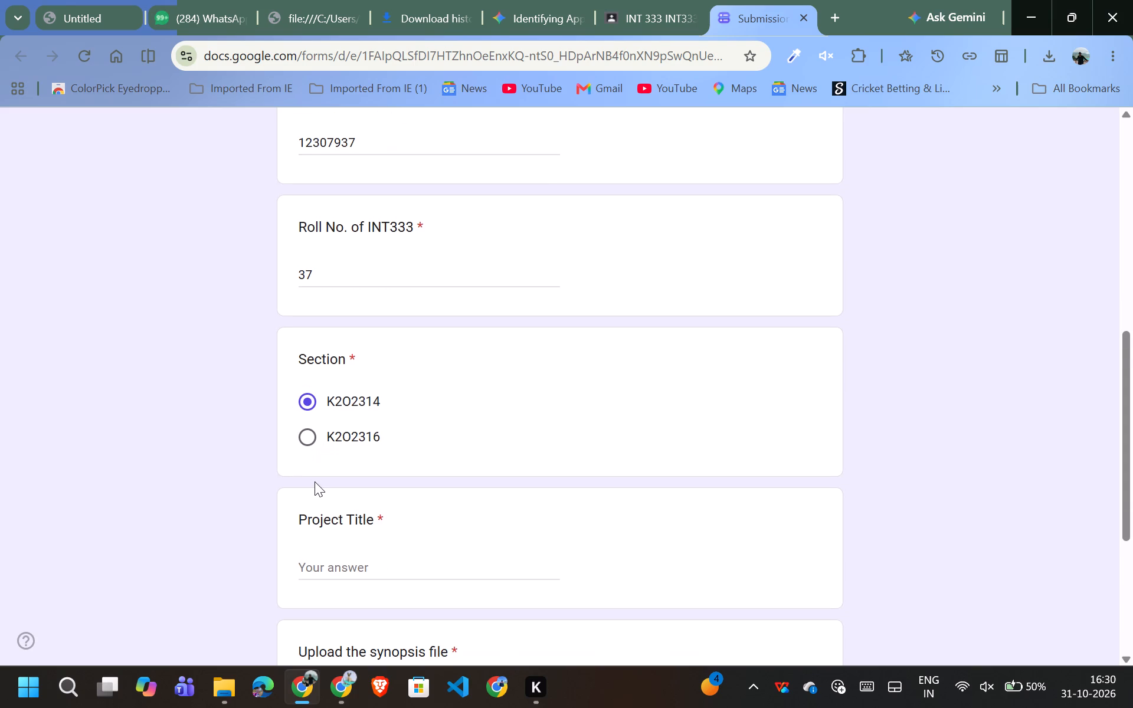
{"action": "scroll", "coordinate": [315, 481], "scroll_direction": "down", "scroll_amount": 1}
{"action": "left_click", "coordinate": [340, 493]}
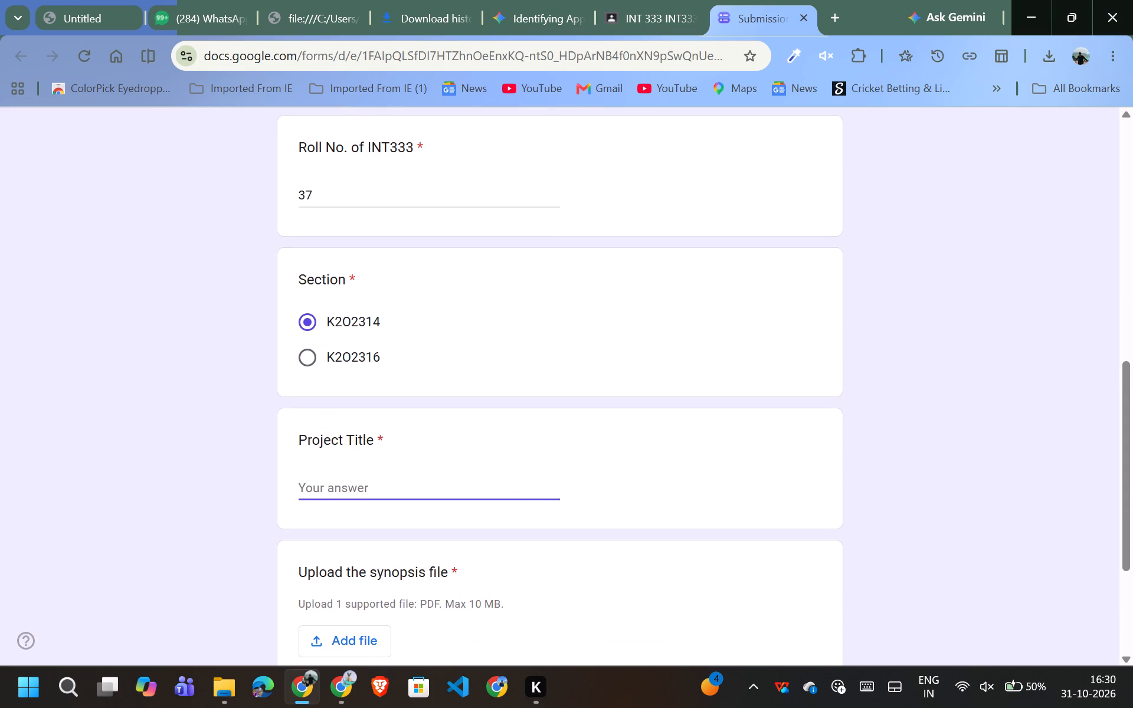
{"action": "scroll", "coordinate": [340, 493], "scroll_direction": "down", "scroll_amount": 1}
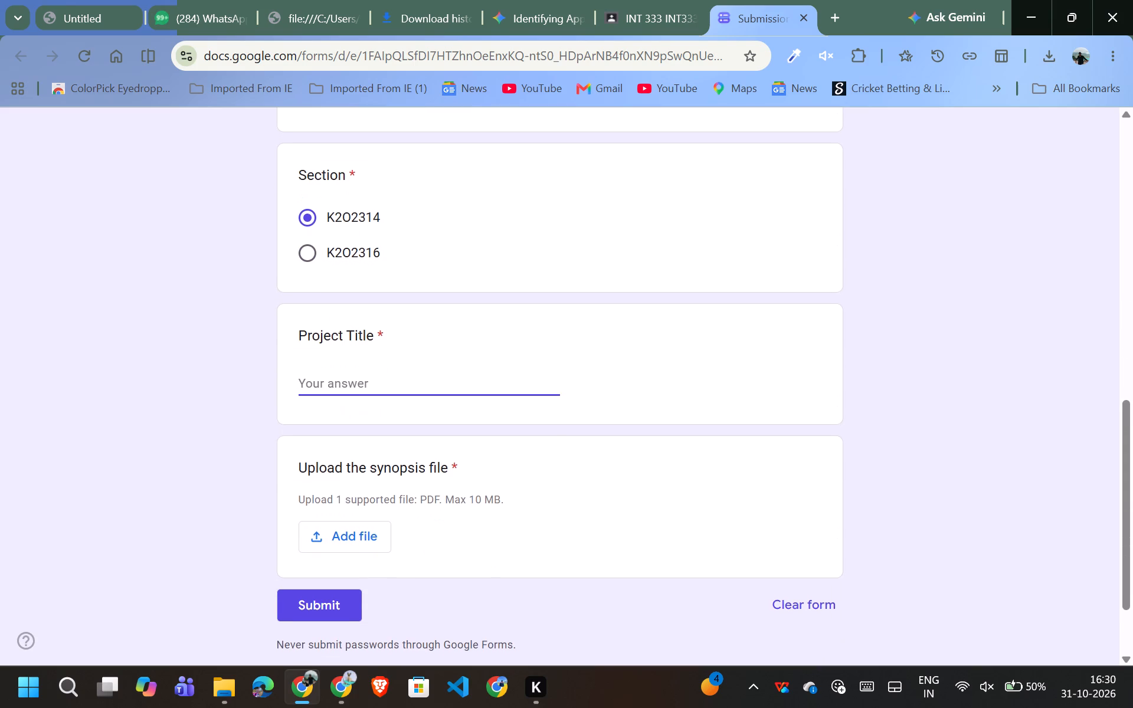
{"action": "left_click", "coordinate": [744, 149]}
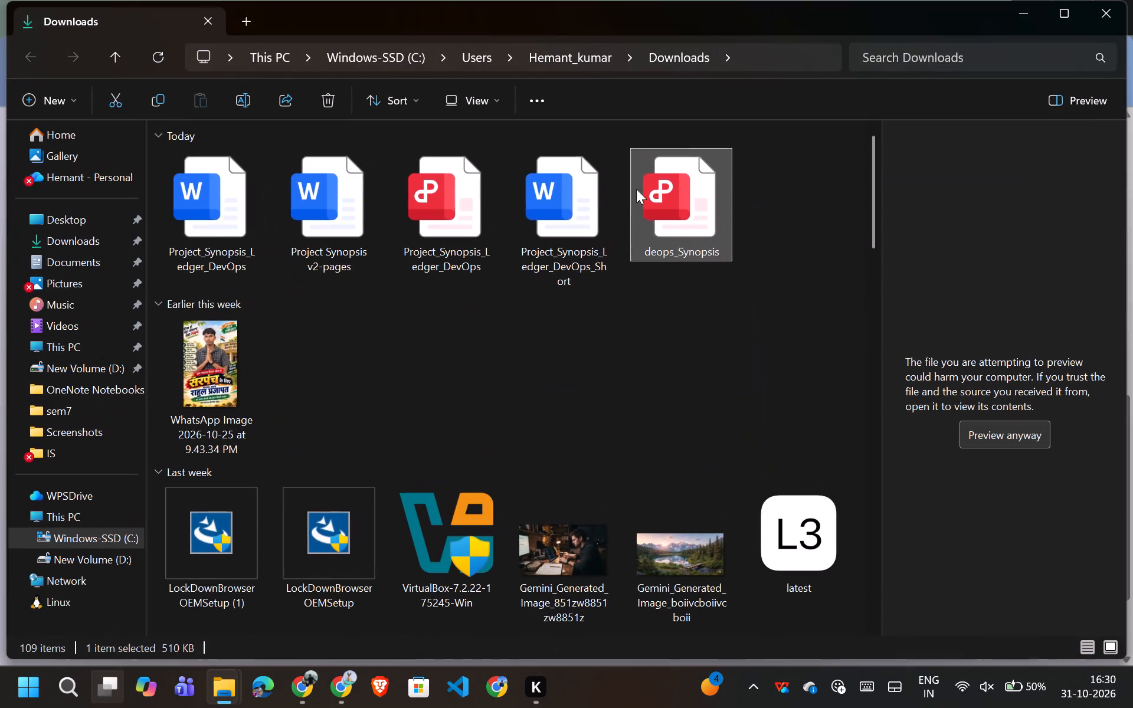
{"action": "double_click", "coordinate": [596, 197]}
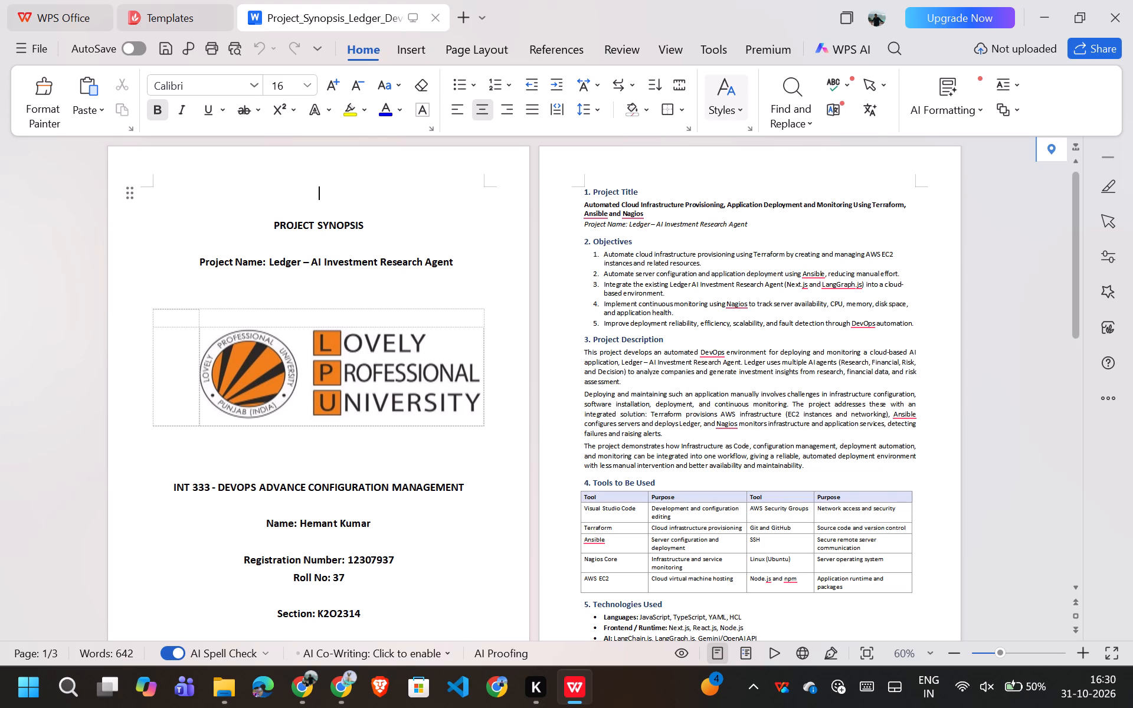
{"action": "left_click_drag", "start_coordinate": [269, 260], "coordinate": [470, 260]}
{"action": "key", "text": "ctrl+c"}
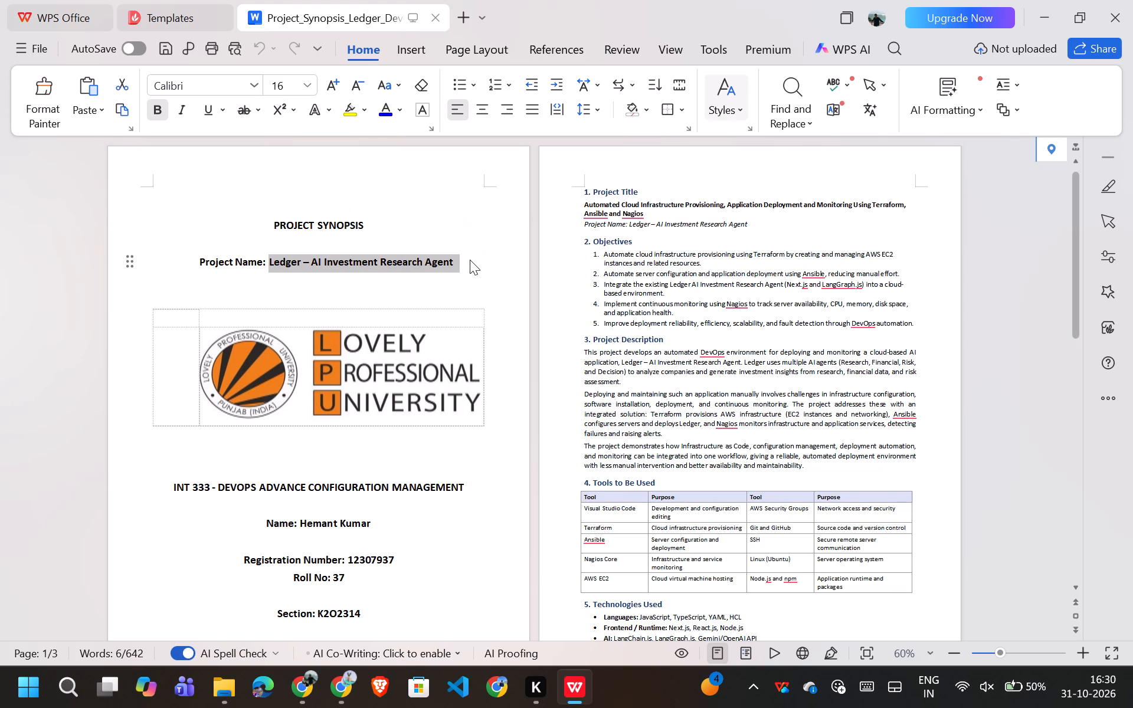
{"action": "key", "text": "alt+Tab"}
{"action": "key", "text": "alt+Tab"}
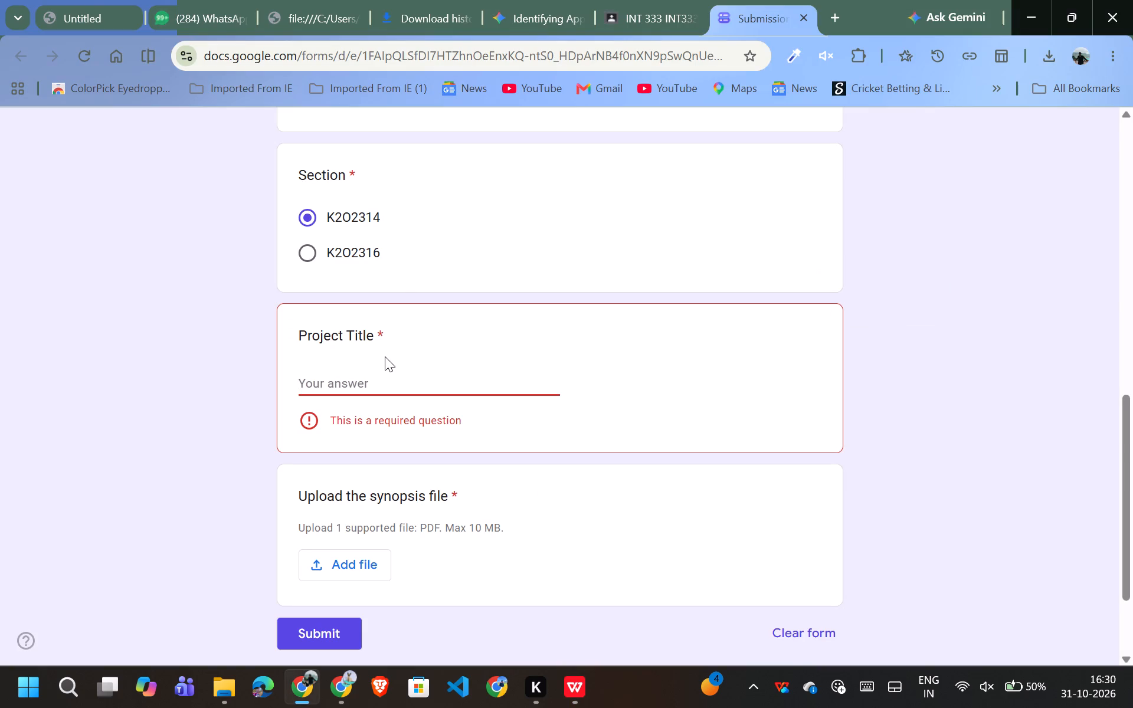
{"action": "left_click", "coordinate": [384, 376]}
{"action": "key", "text": "ctrl+v"}
Upload the deops_Synopsis PDF from the Downloads folder as the form's synopsis file.
{"action": "scroll", "coordinate": [384, 376], "scroll_direction": "down", "scroll_amount": 1}
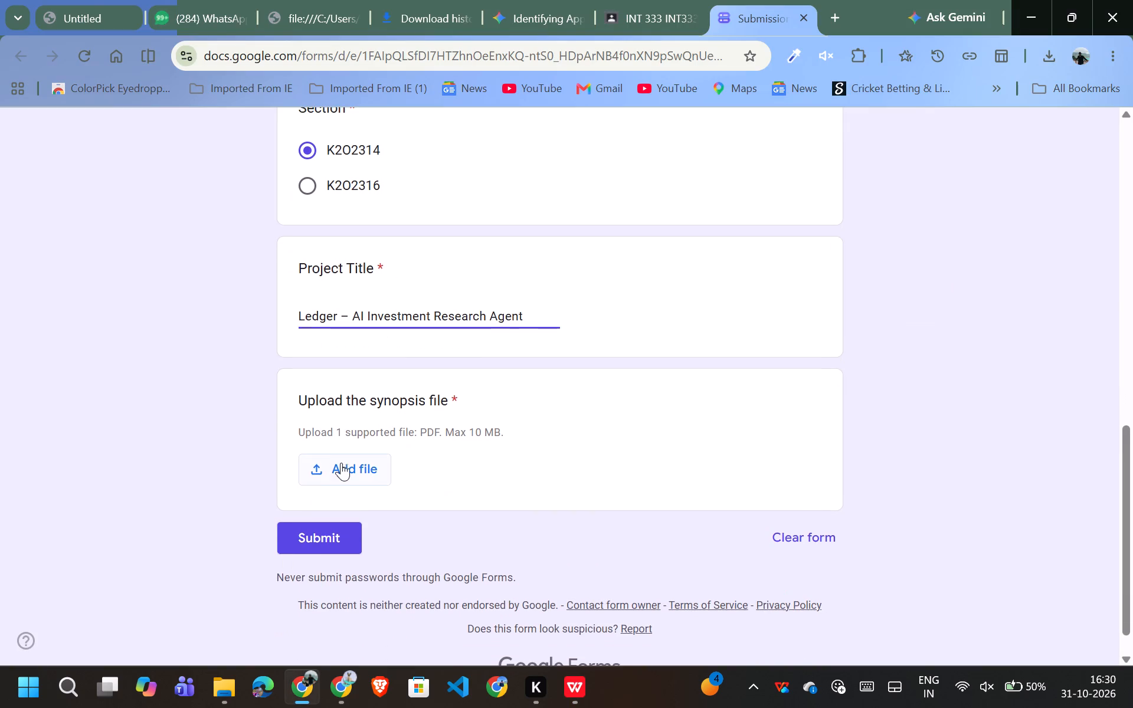
{"action": "left_click", "coordinate": [335, 466]}
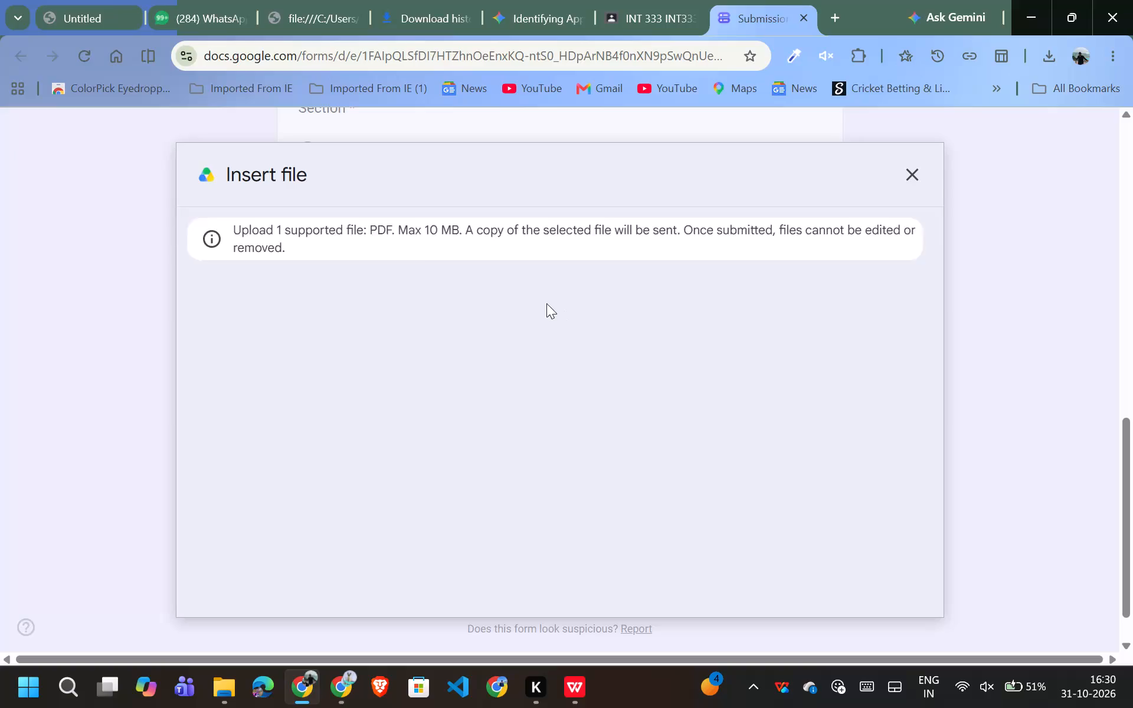
{"action": "left_click", "coordinate": [558, 506]}
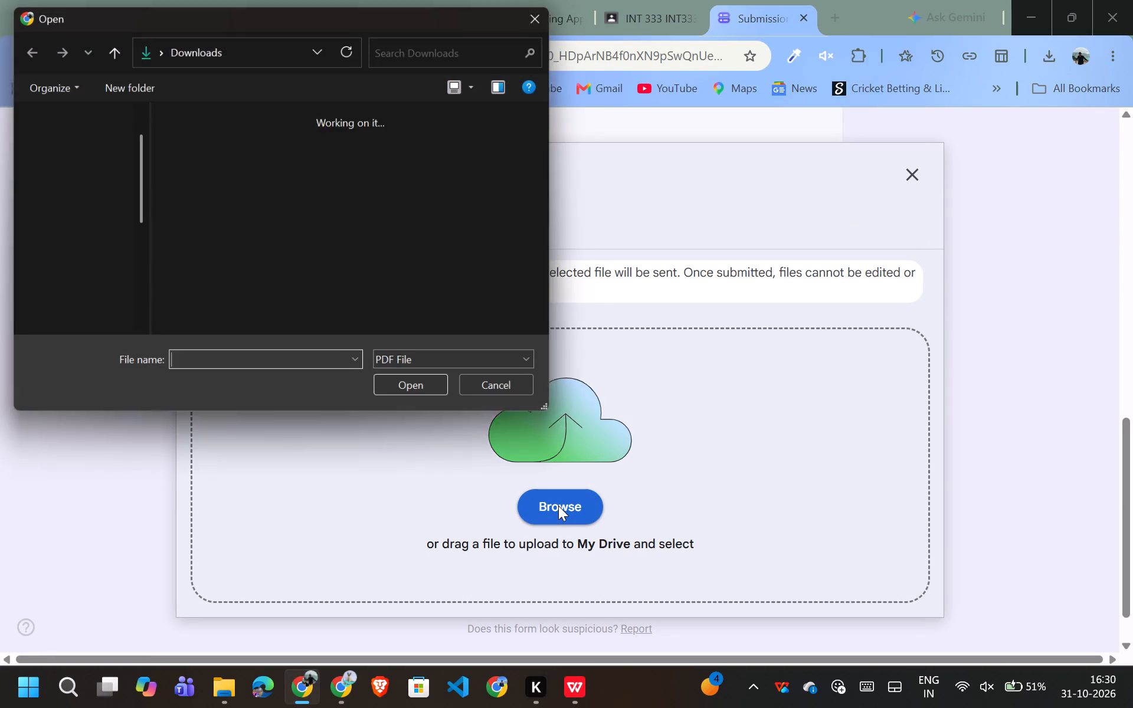
{"action": "left_click", "coordinate": [201, 194]}
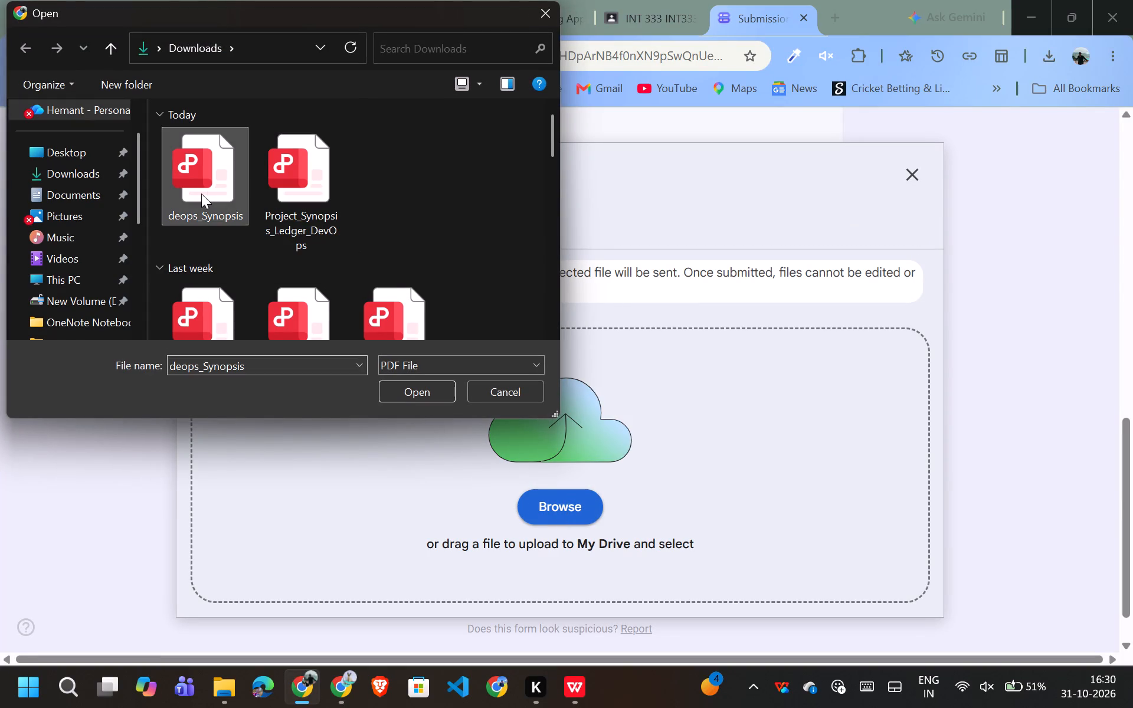
{"action": "left_click", "coordinate": [428, 390]}
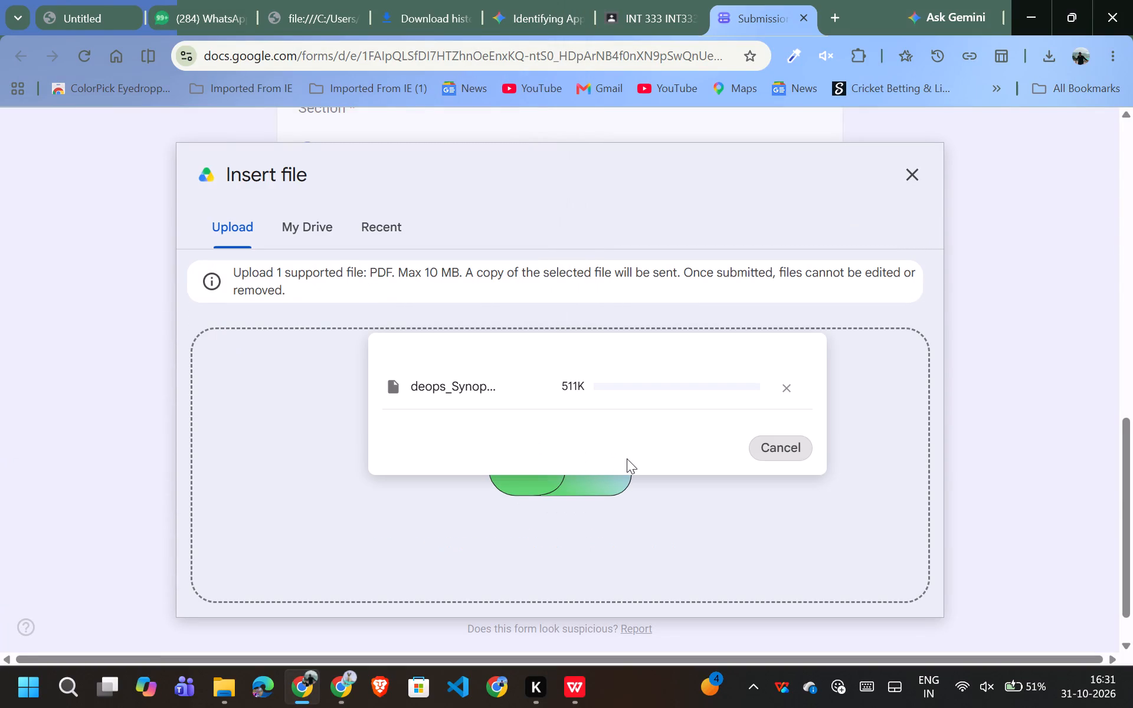
Submit the completed synopsis form and close its page.
{"action": "left_click", "coordinate": [350, 532]}
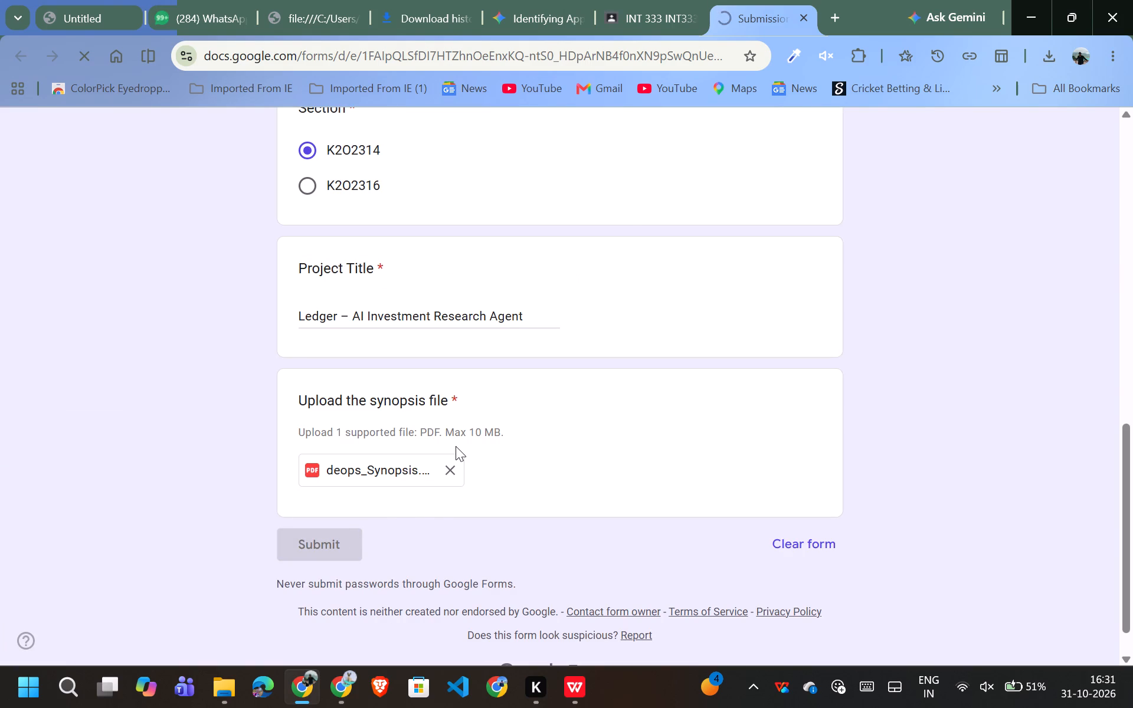
{"action": "left_click", "coordinate": [807, 24]}
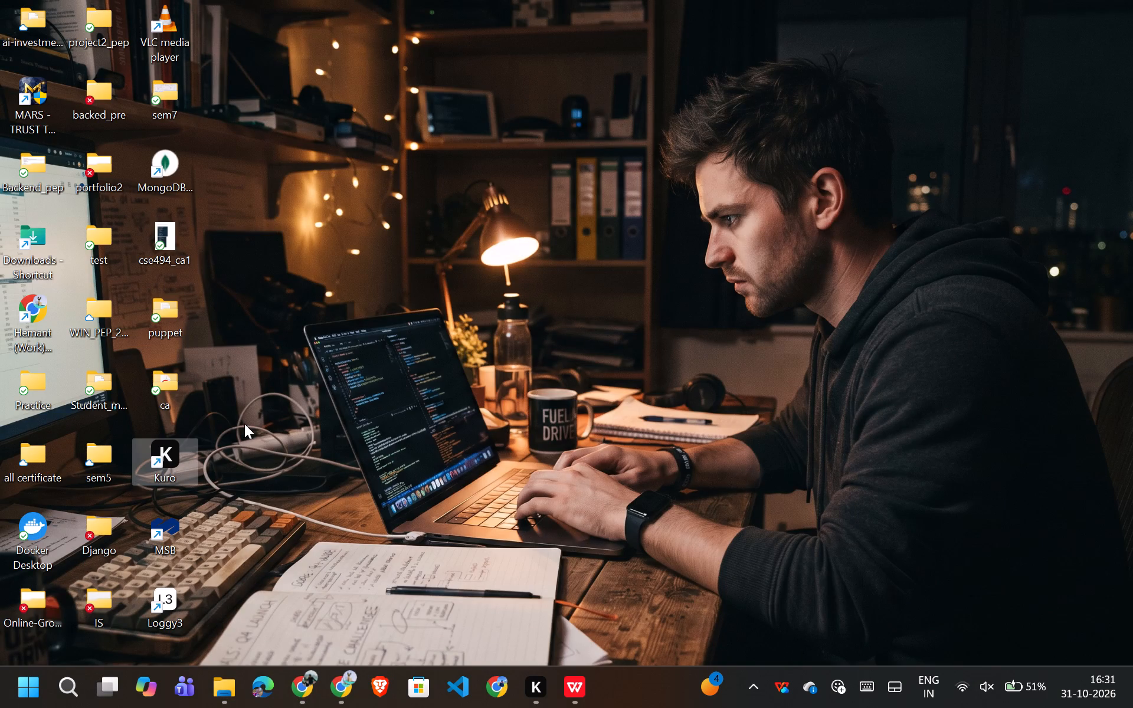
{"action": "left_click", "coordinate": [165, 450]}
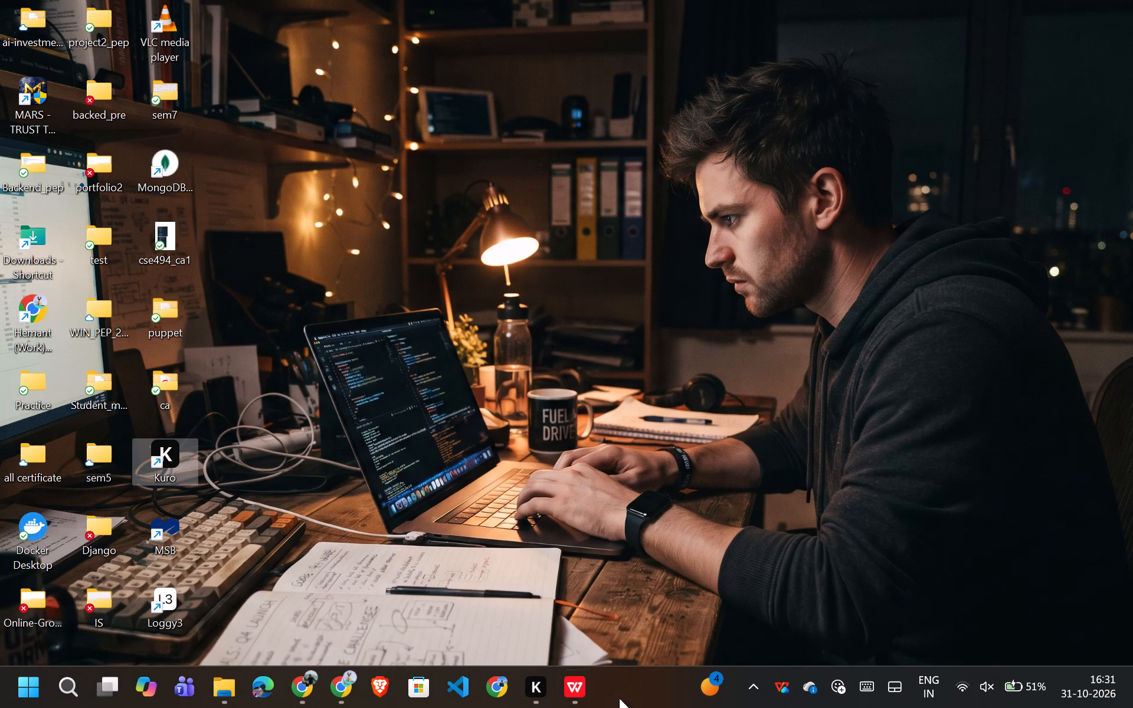